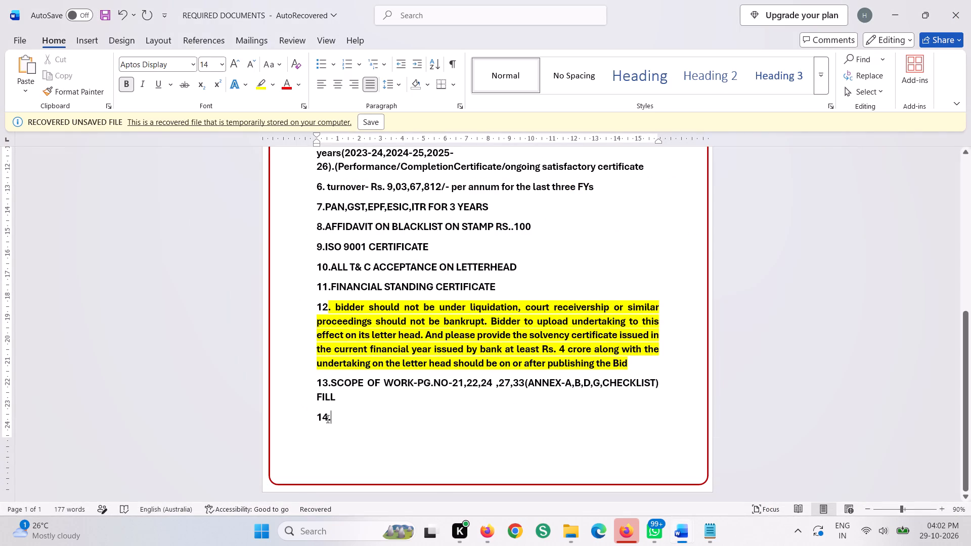
Delete the empty item number "14." at the end of the required documents list.
key("BackSpace")
key("BackSpace")
key("BackSpace")
Highlight the text of item 13, from "SCOPE OF WORK" to "FILL", in yellow.
scroll(457, 403, "up", 1)
scroll(451, 402, "down", 2)
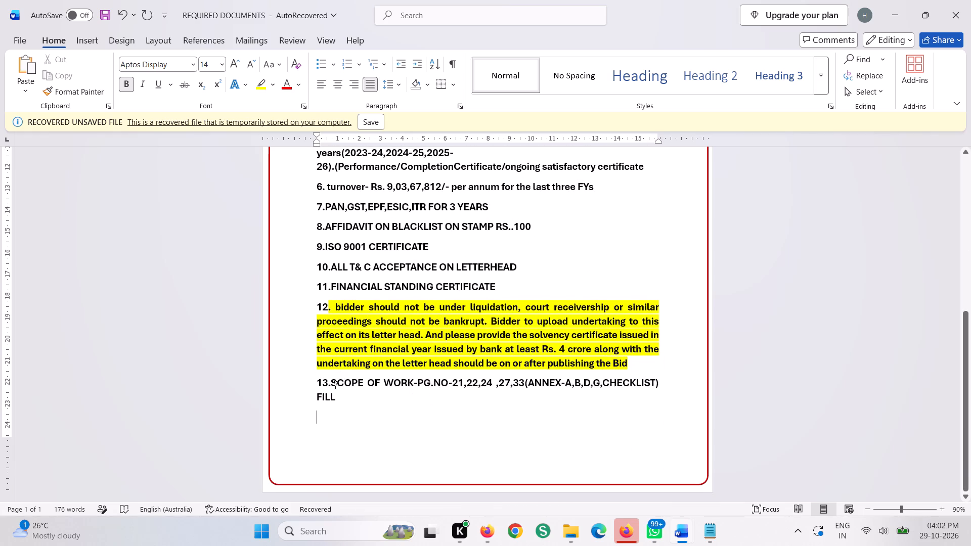
left_click_drag(333, 385, 355, 402)
left_click(410, 381)
left_click(386, 416)
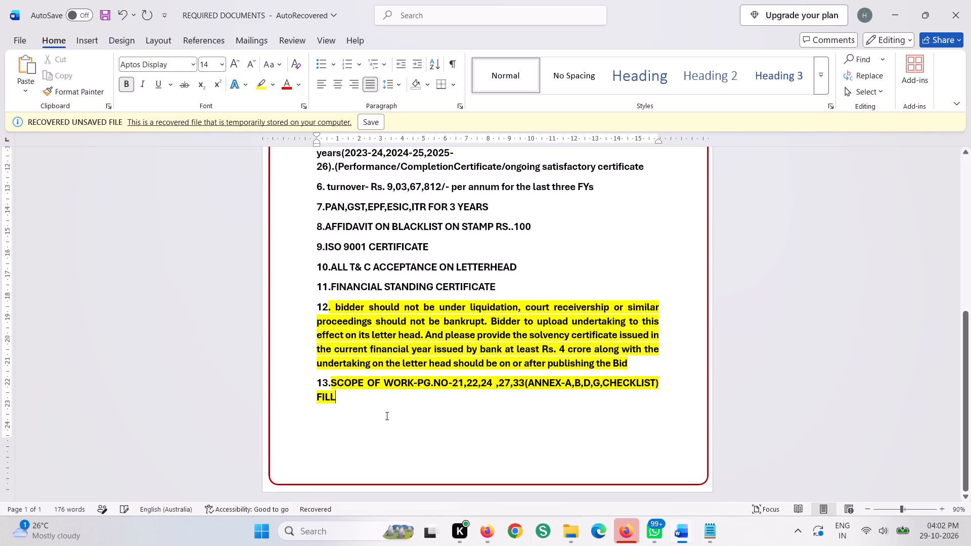
scroll(387, 416, "up", 1)
scroll(435, 413, "up", 2)
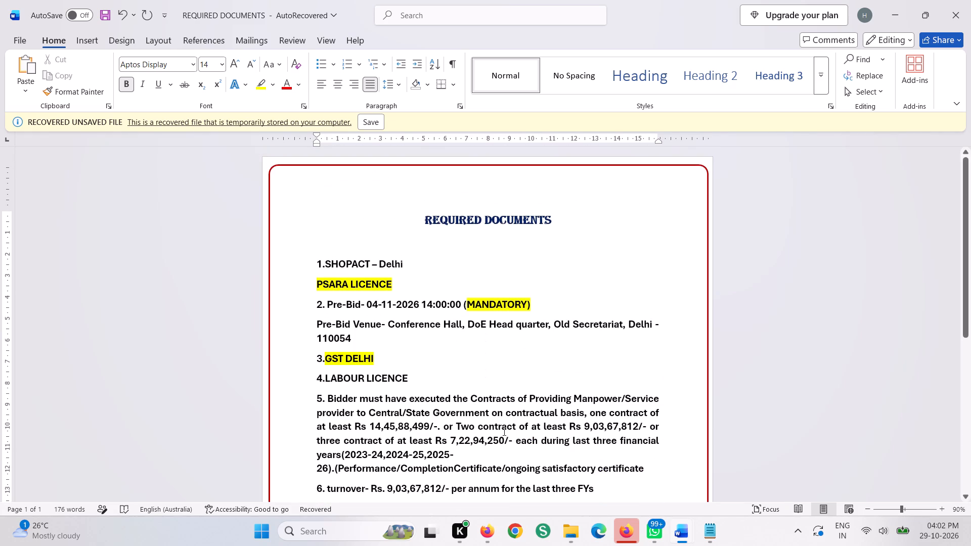
Export the document as a PDF named REQUIRED DOCUMENTS into DEV1's folder GEM2026B8211637, and close the published PDF.
left_click(573, 538)
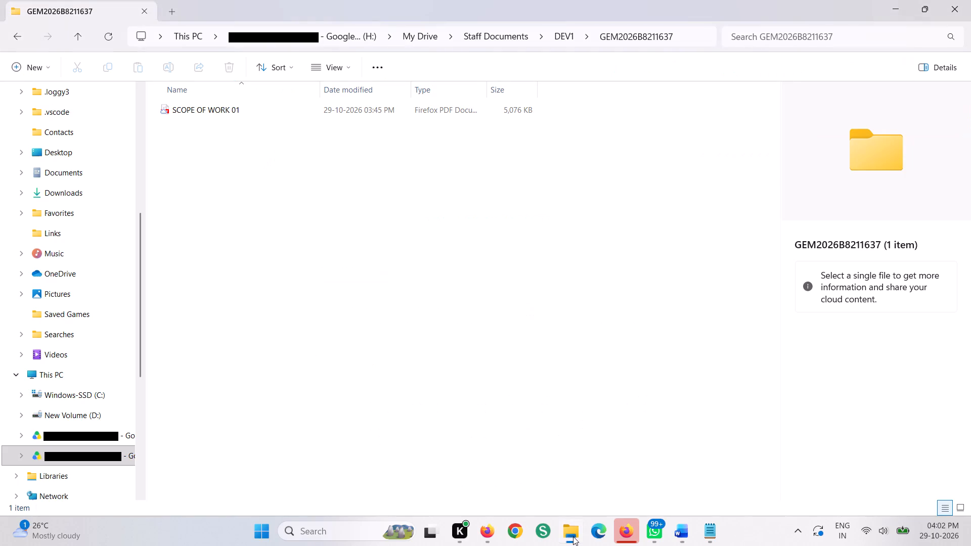
left_click(573, 536)
left_click(15, 41)
left_click(36, 281)
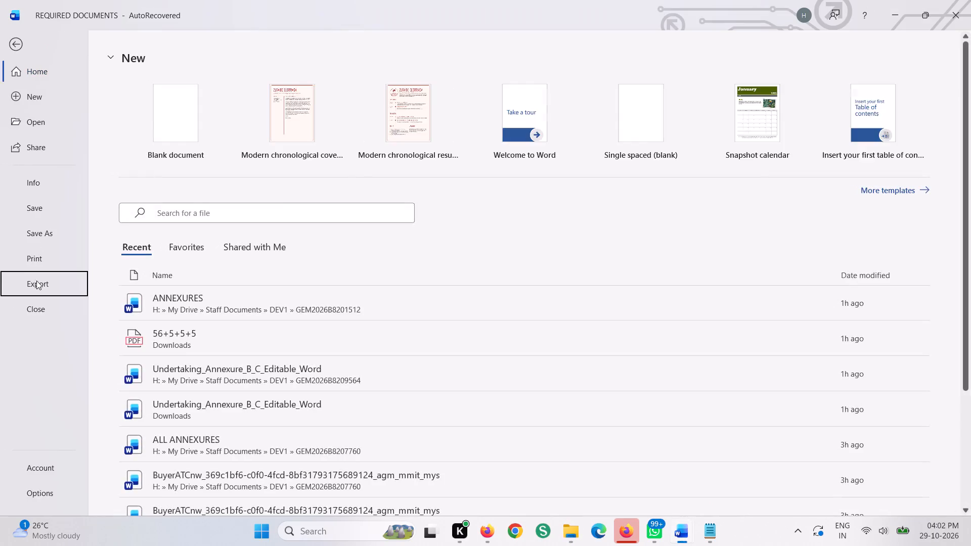
left_click(367, 152)
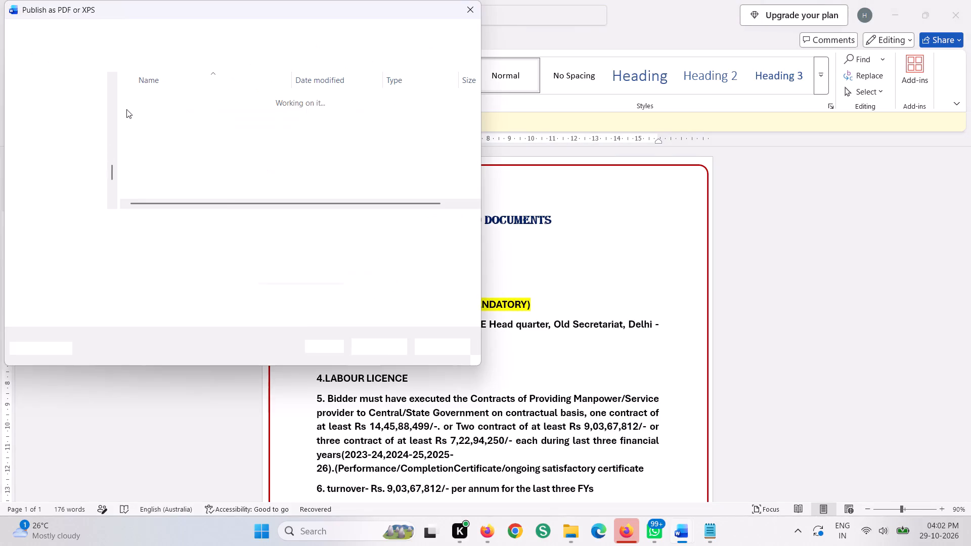
left_click(77, 35)
scroll(196, 119, "up", 4)
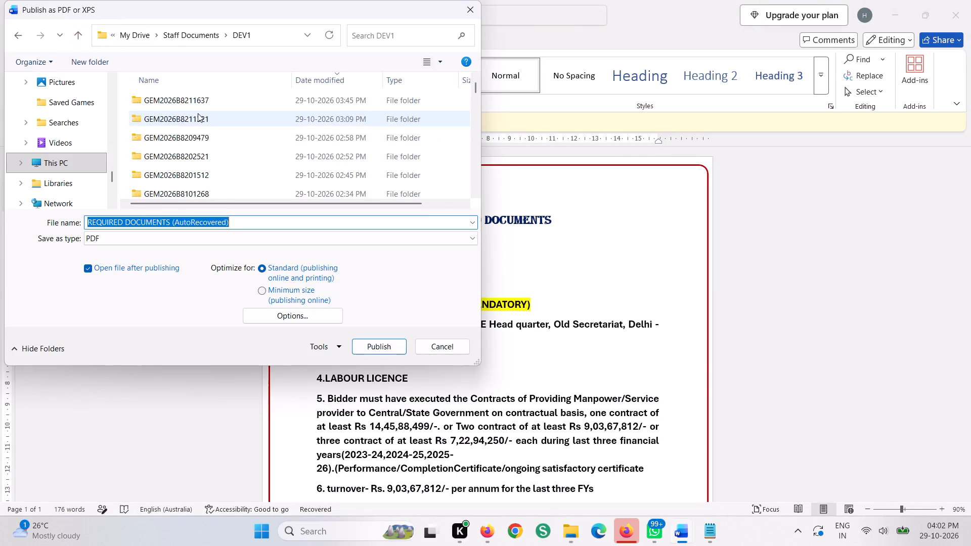
scroll(198, 113, "up", 1)
double_click(202, 98)
double_click(240, 221)
key("BackSpace")
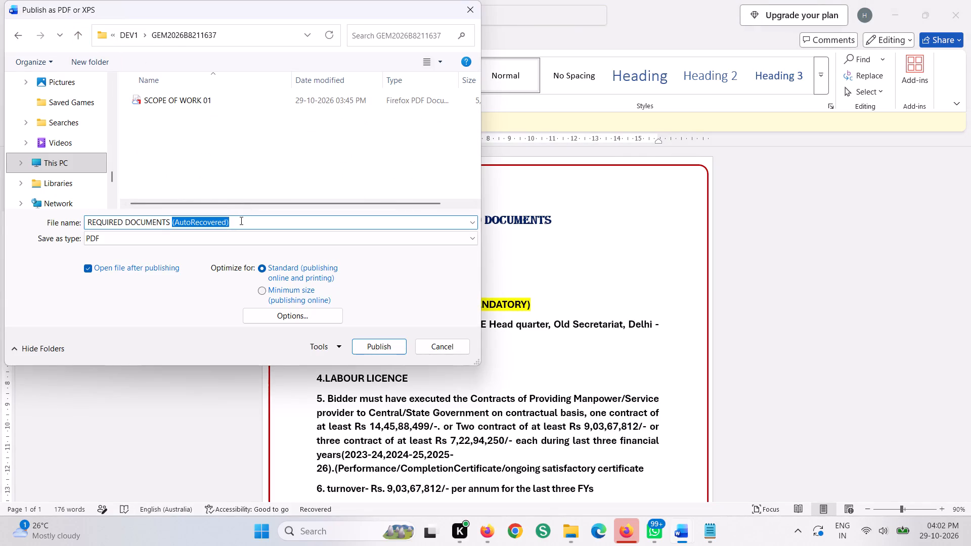
key("Return")
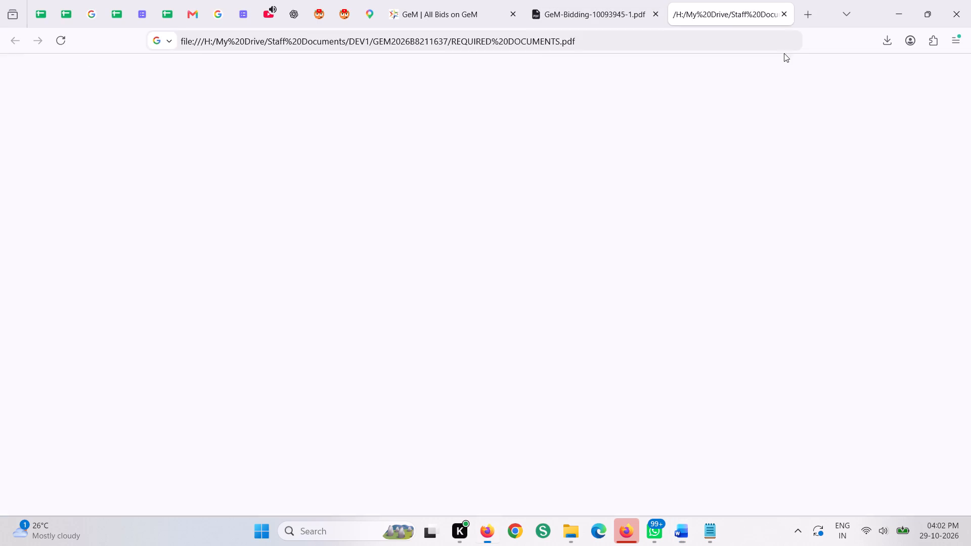
left_click(747, 0)
left_click(799, 15)
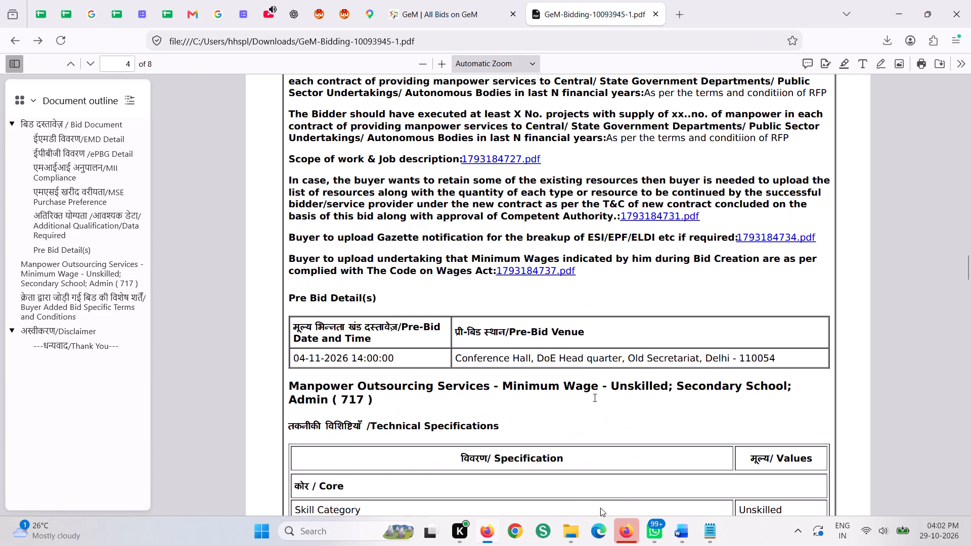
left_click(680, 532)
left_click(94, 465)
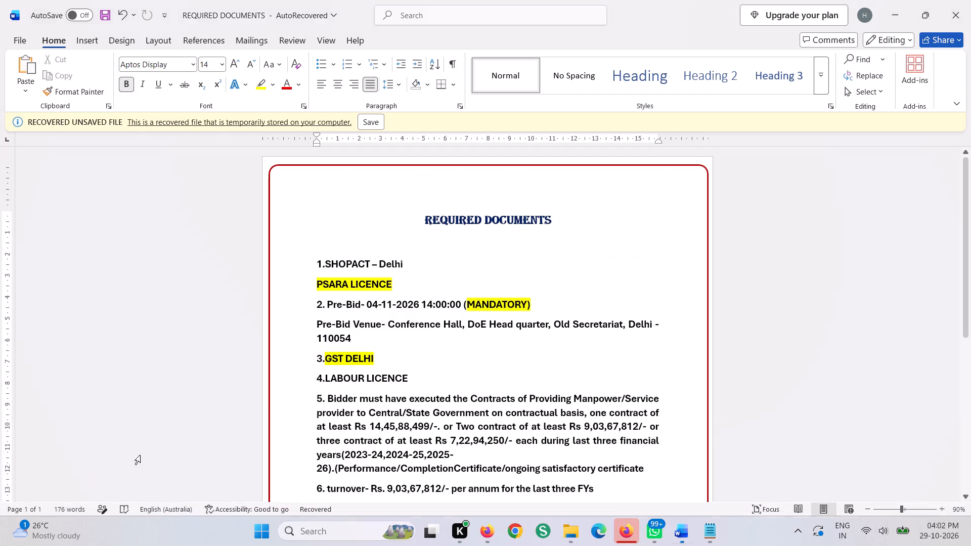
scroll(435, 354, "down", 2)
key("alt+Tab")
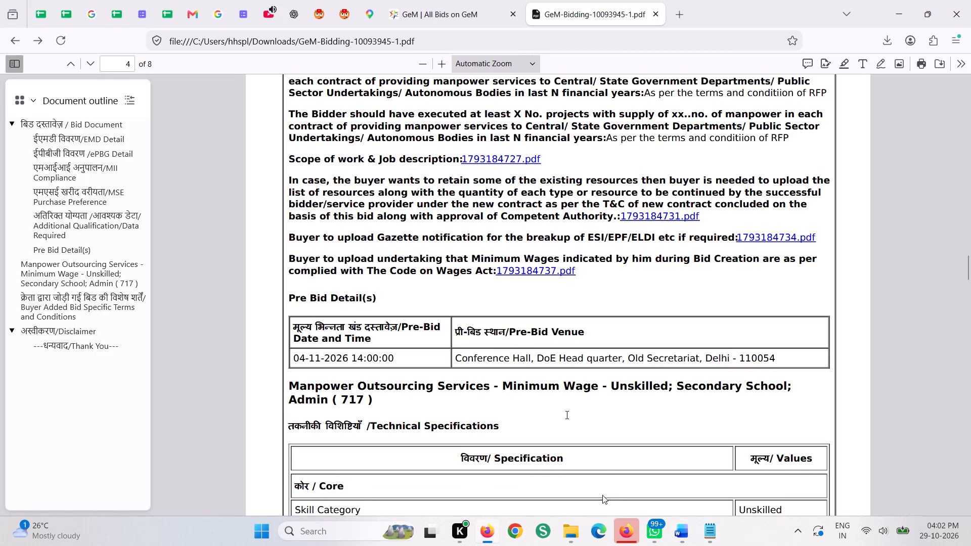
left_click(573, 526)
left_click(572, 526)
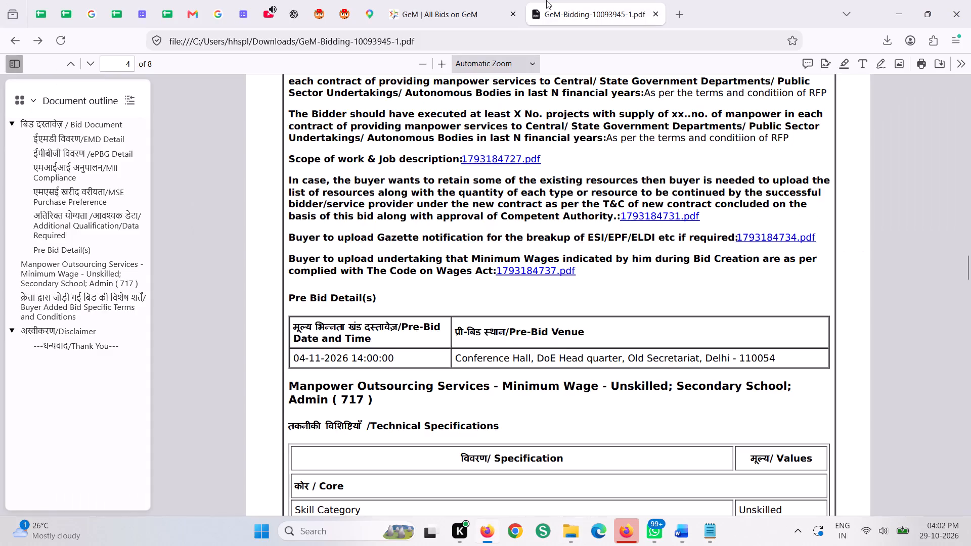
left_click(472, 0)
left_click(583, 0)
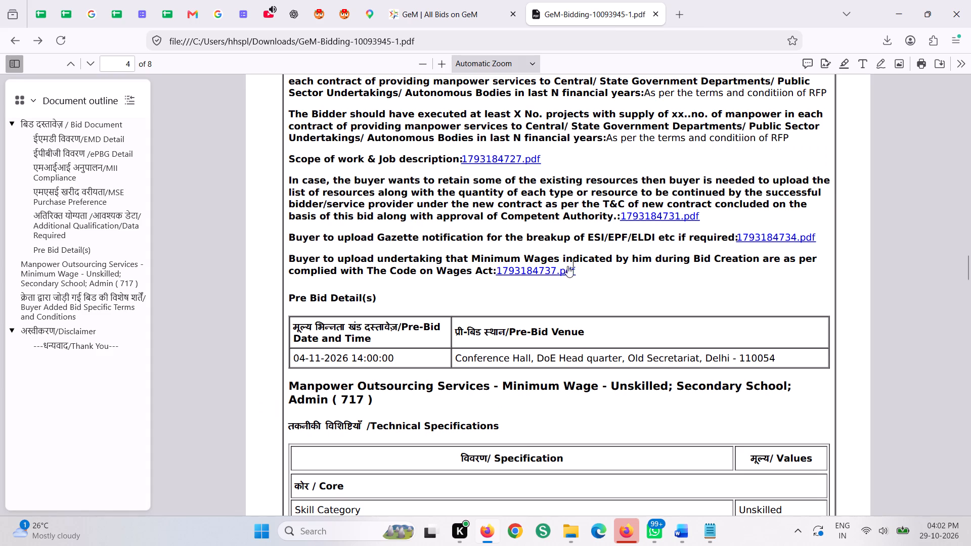
Examine the attachments 1793184737.pdf, 1793184731.pdf and 1793184734.pdf linked in the bid document, returning to the bid after each.
left_click(567, 266)
scroll(503, 218, "up", 3)
left_click(7, 37)
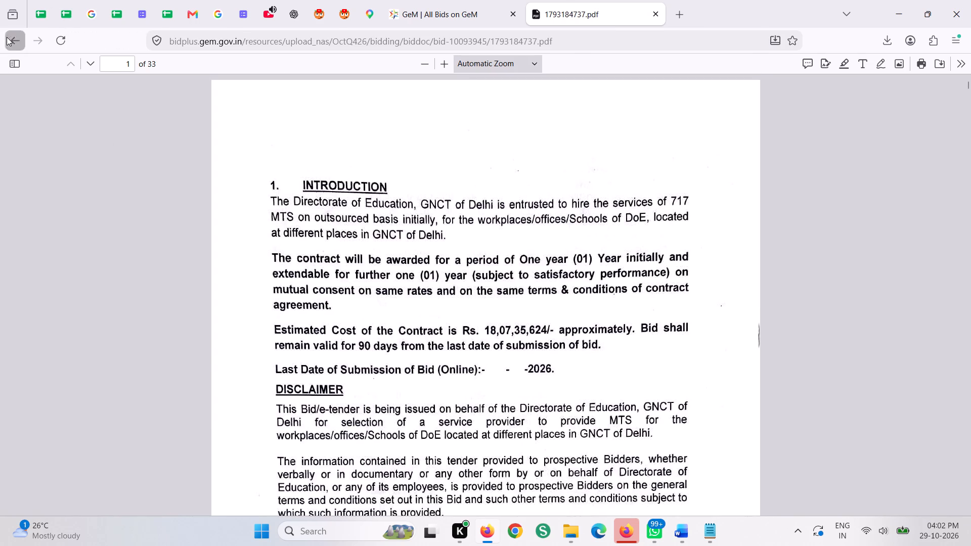
left_click(647, 215)
scroll(36, 62, "up", 4)
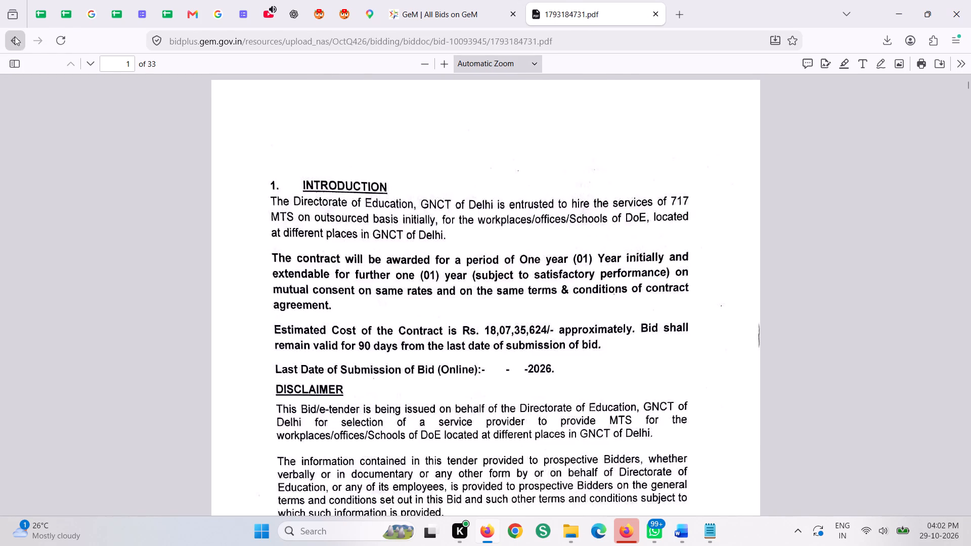
left_click(14, 35)
left_click(764, 233)
scroll(194, 158, "up", 6)
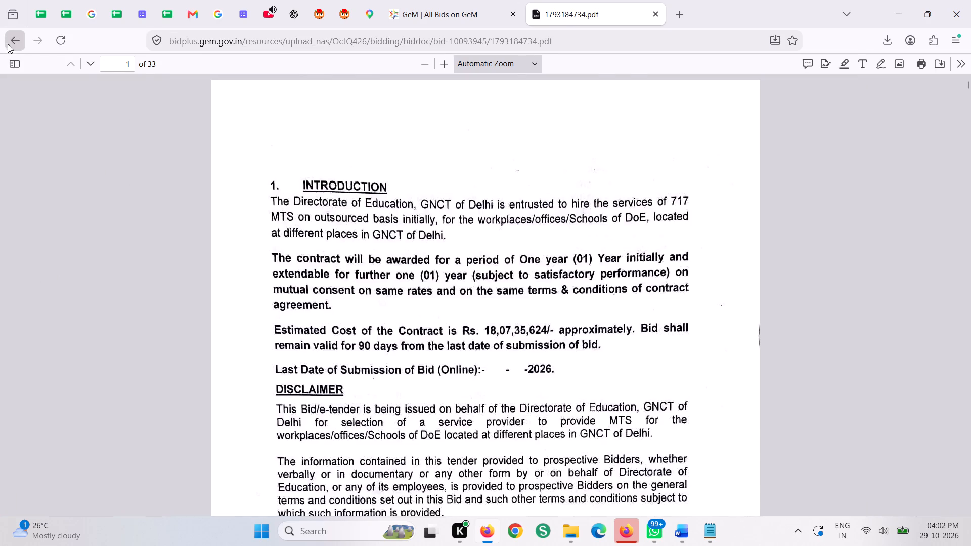
left_click(8, 44)
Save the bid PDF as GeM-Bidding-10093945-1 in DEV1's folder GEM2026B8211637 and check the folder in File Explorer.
left_click(449, 0)
left_click(588, 0)
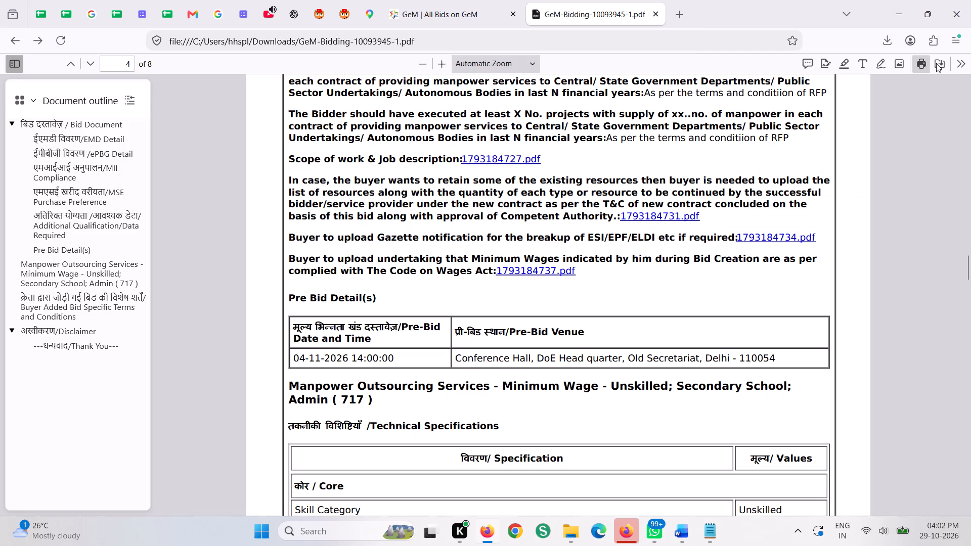
left_click(941, 63)
scroll(306, 198, "up", 9)
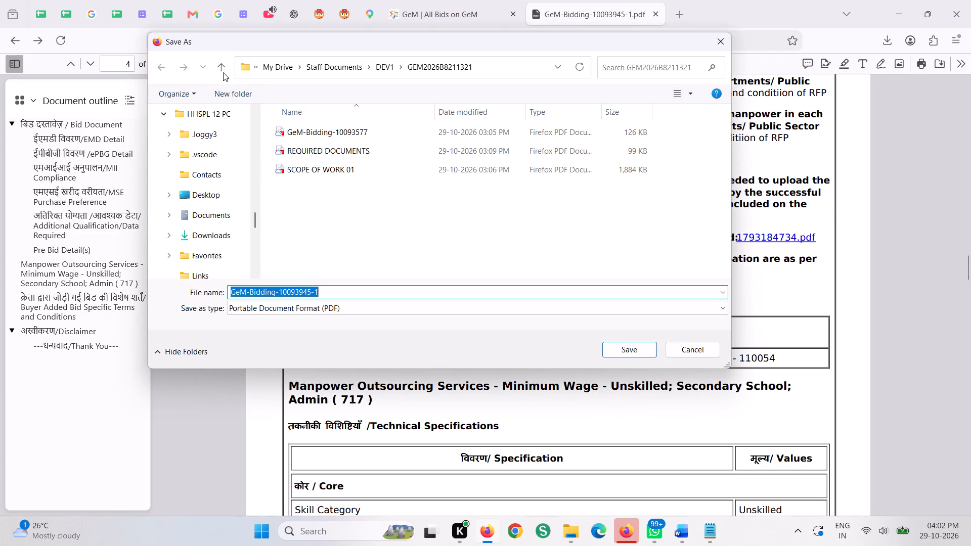
left_click(222, 69)
scroll(286, 135, "up", 3)
double_click(329, 128)
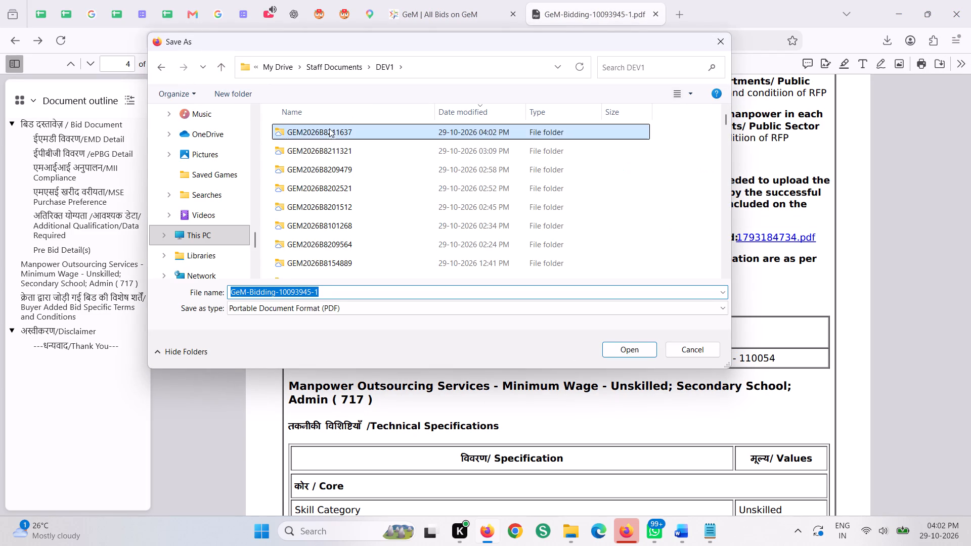
left_click(343, 289)
left_click(633, 347)
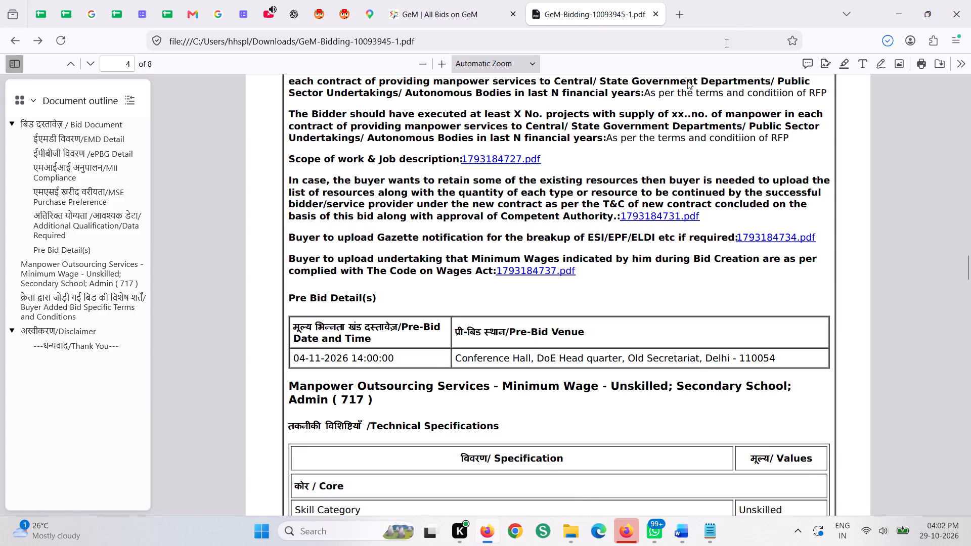
left_click(563, 520)
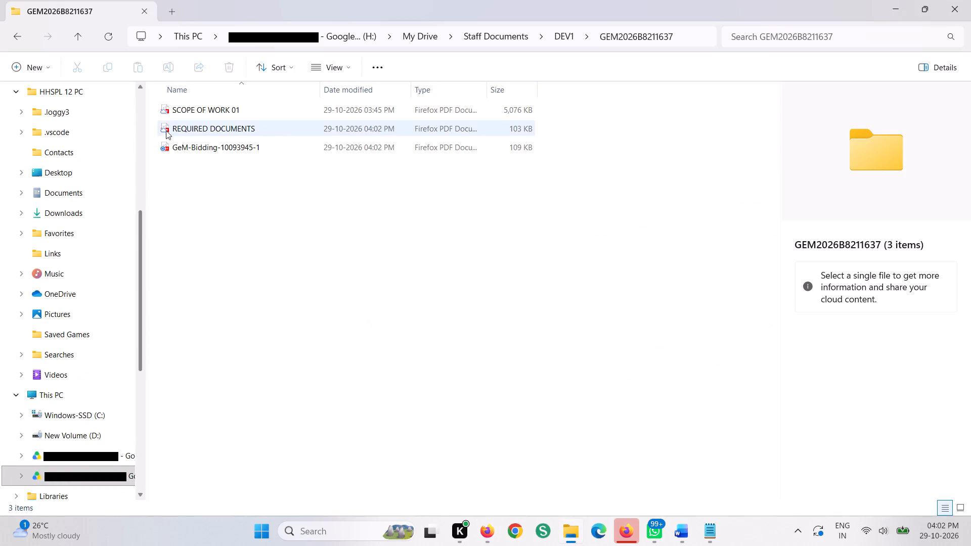
left_click(167, 132)
left_click(185, 153)
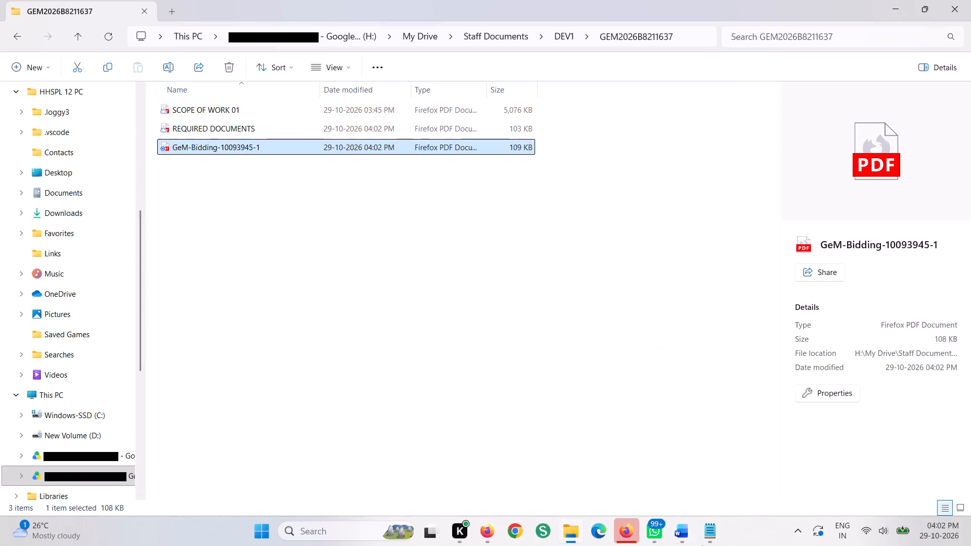
left_click(487, 527)
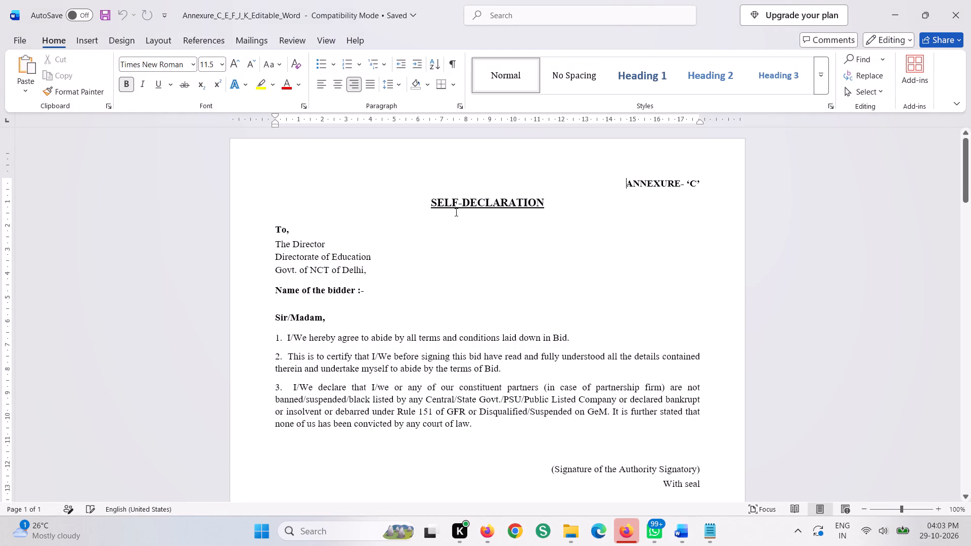
Look through the annexure formats in the document, from Annexure C to Annexure K.
left_click(547, 233)
scroll(536, 269, "down", 7)
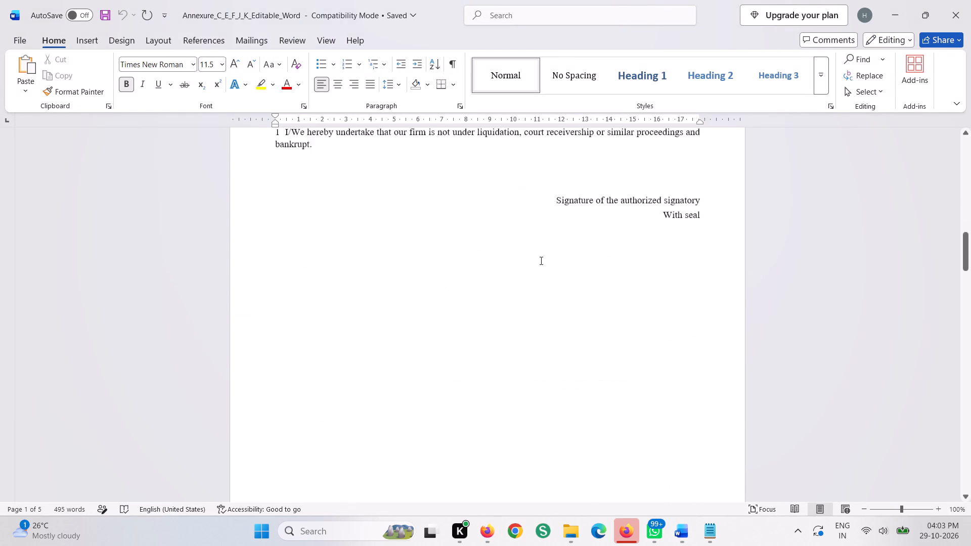
scroll(540, 260, "down", 8)
scroll(480, 274, "down", 5)
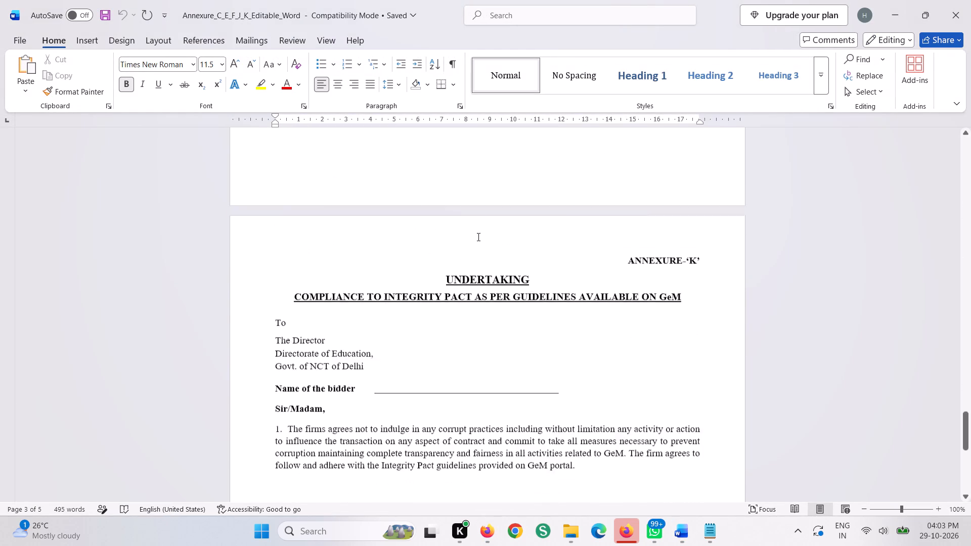
scroll(477, 235, "down", 12)
scroll(482, 389, "up", 2)
Save the annexure document as Annexure_C_E_F_J_K_Editable_Word in Word Document format in DEV1's folder GEM2026B8211637.
left_click(570, 527)
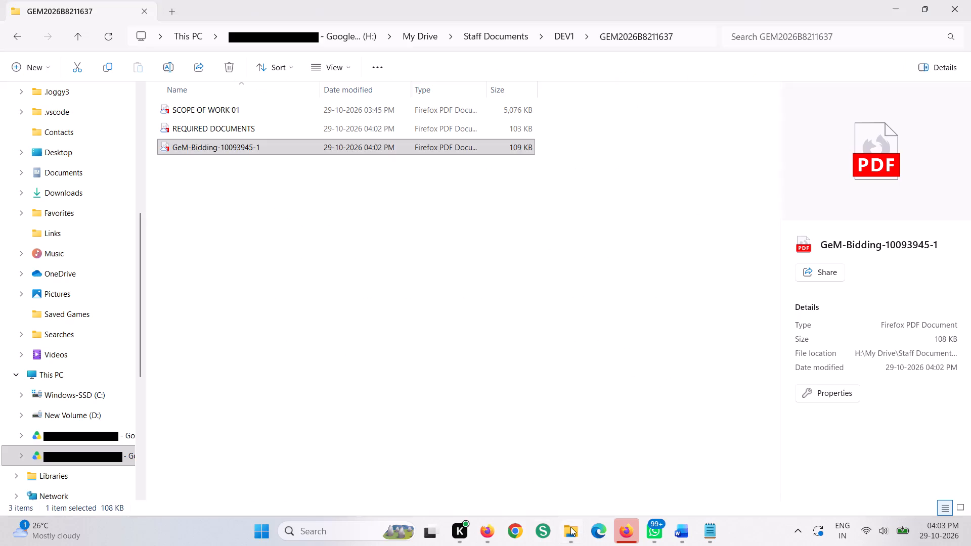
left_click(569, 526)
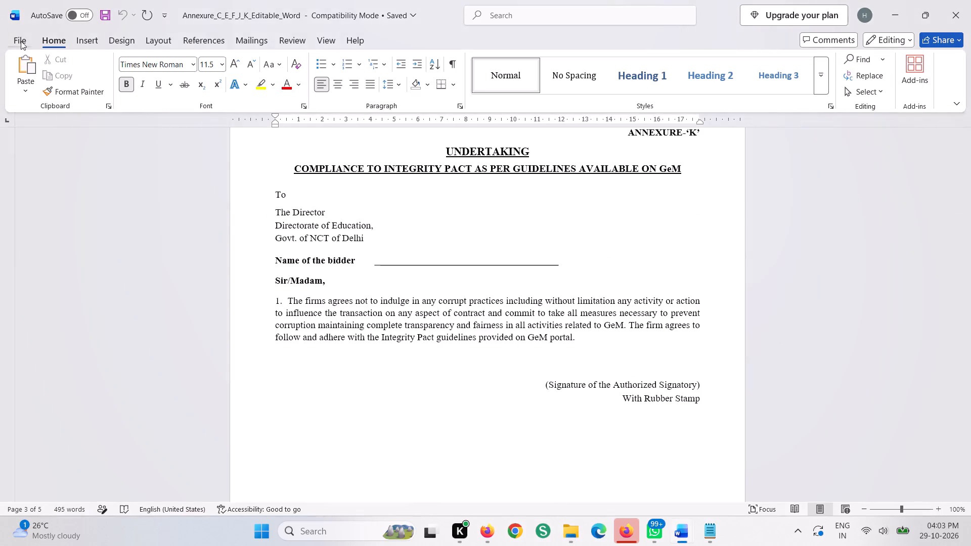
left_click(21, 41)
left_click(45, 234)
left_click(150, 322)
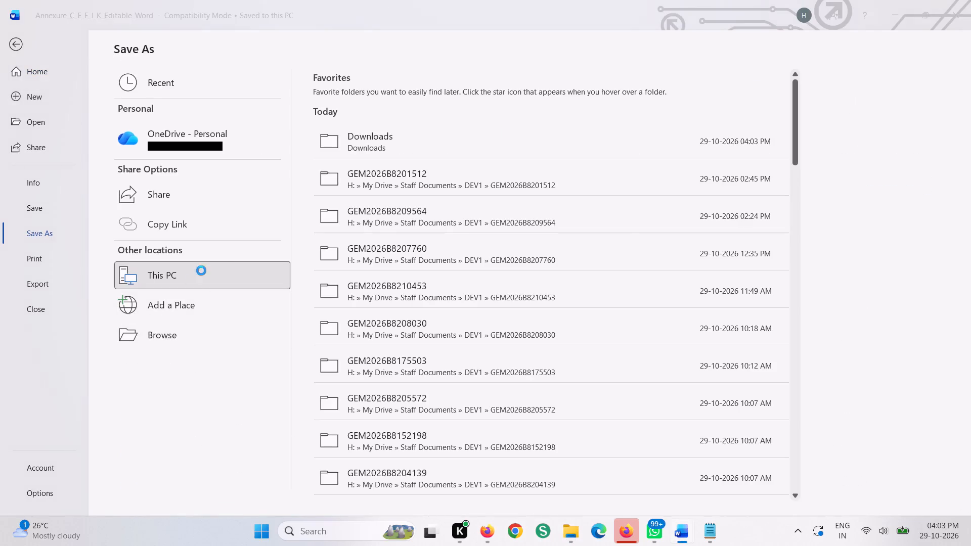
scroll(223, 211, "up", 5)
scroll(214, 239, "down", 2)
scroll(208, 193, "down", 1)
scroll(209, 208, "up", 7)
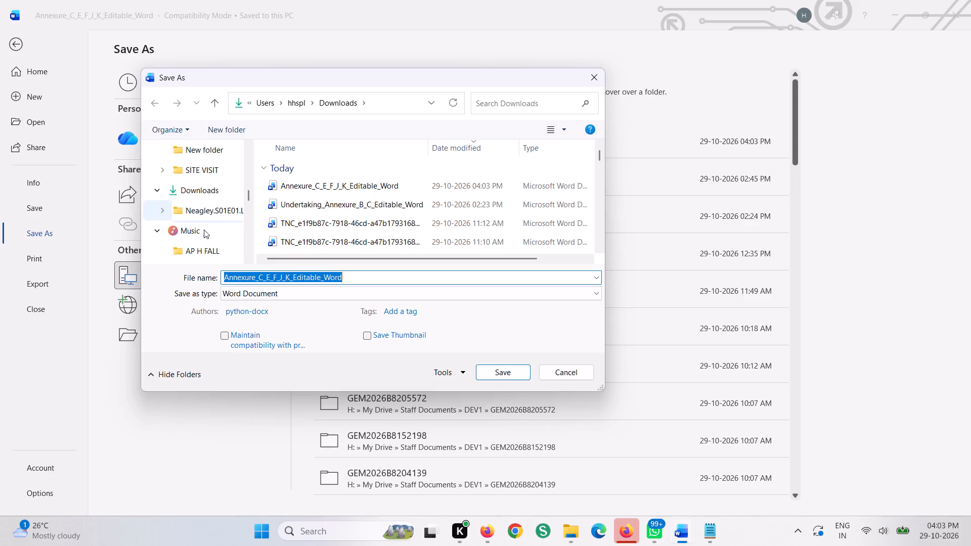
scroll(204, 230, "up", 8)
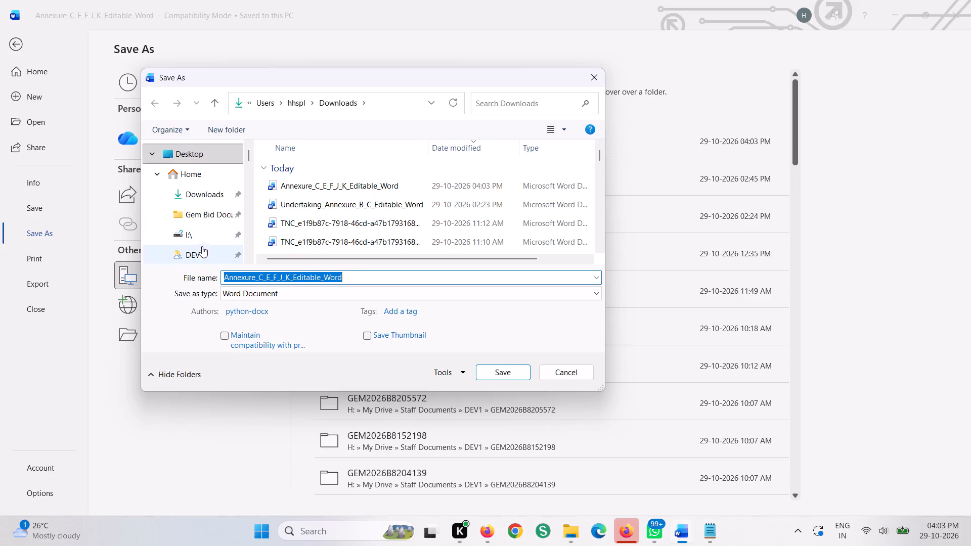
left_click(202, 247)
scroll(328, 192, "up", 5)
double_click(336, 169)
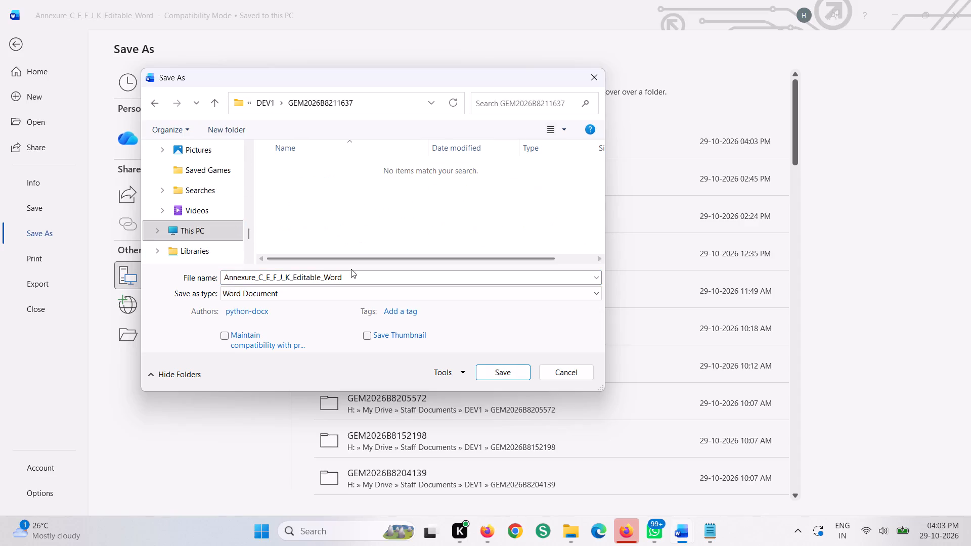
left_click(358, 275)
left_click(505, 371)
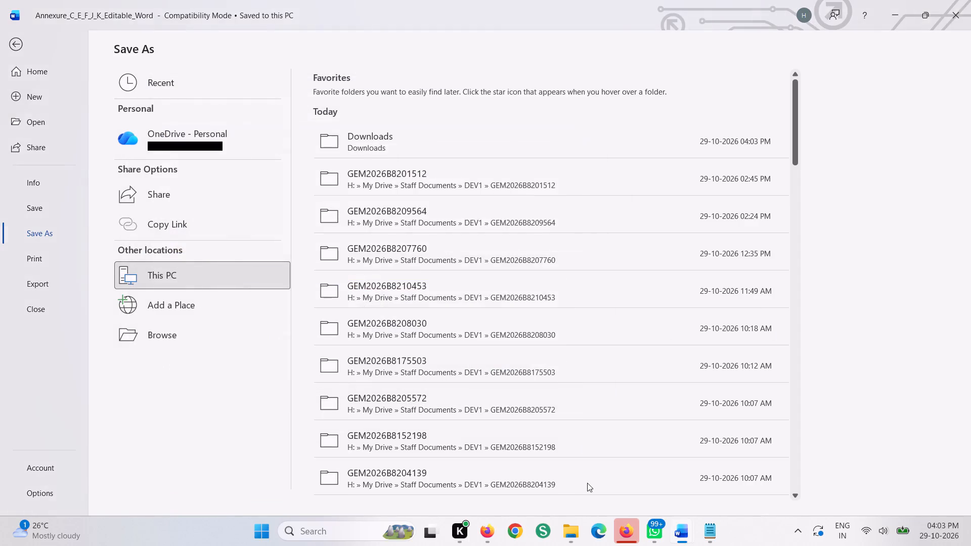
left_click(524, 294)
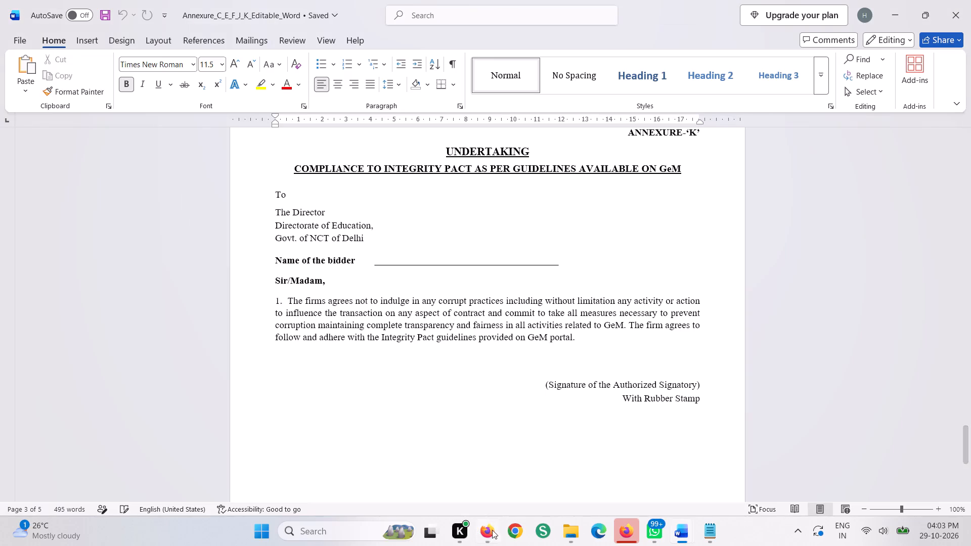
Check each file saved in the folder GEM2026B8211637 in File Explorer and go back up to DEV1.
left_click(570, 534)
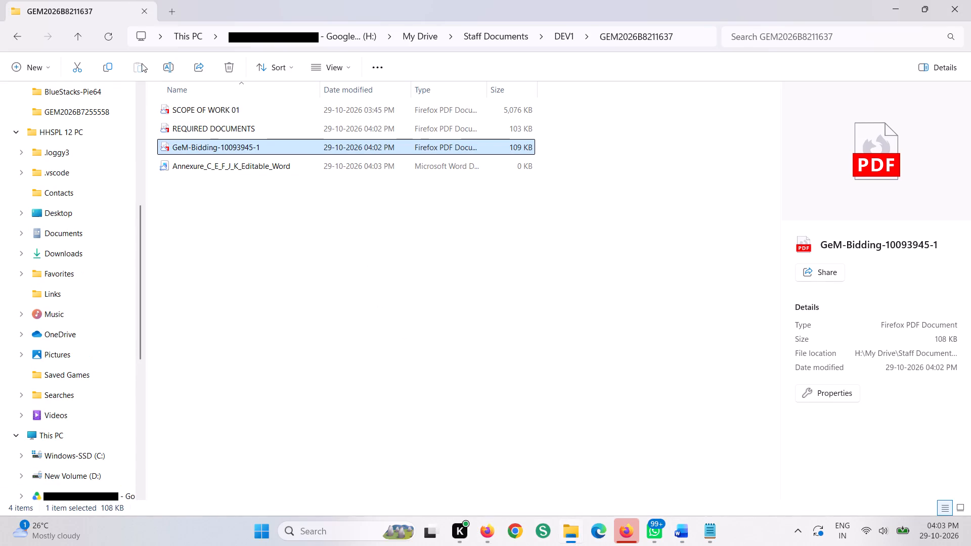
left_click(187, 147)
left_click(186, 129)
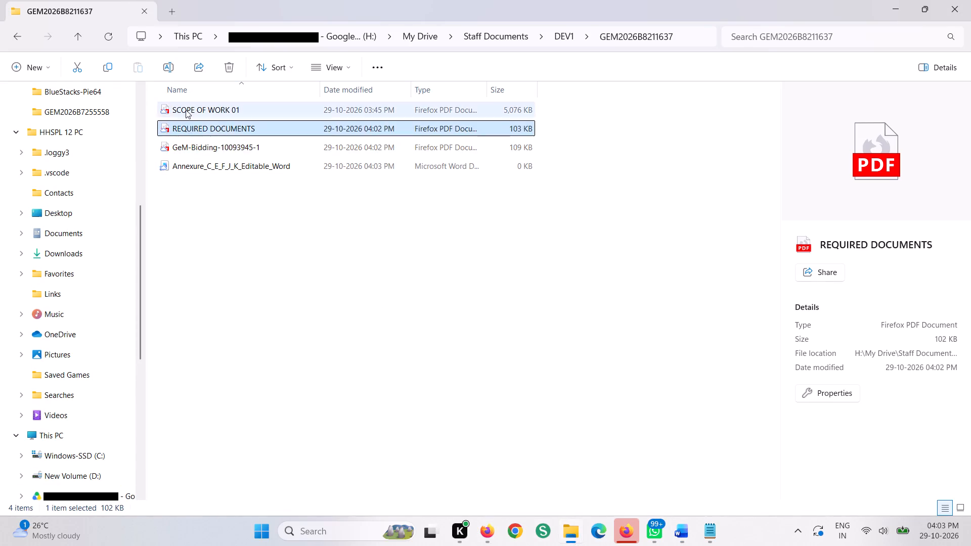
left_click(186, 110)
left_click(193, 165)
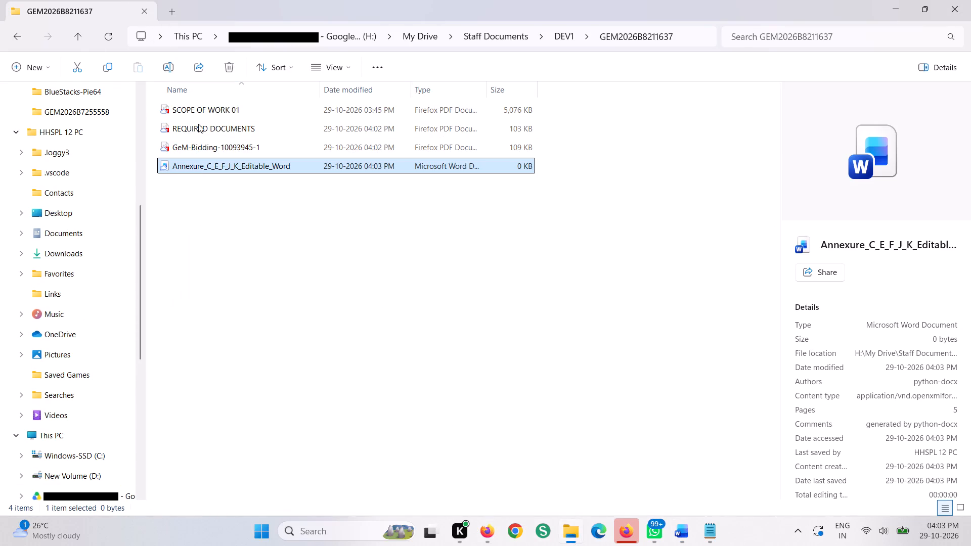
left_click(75, 36)
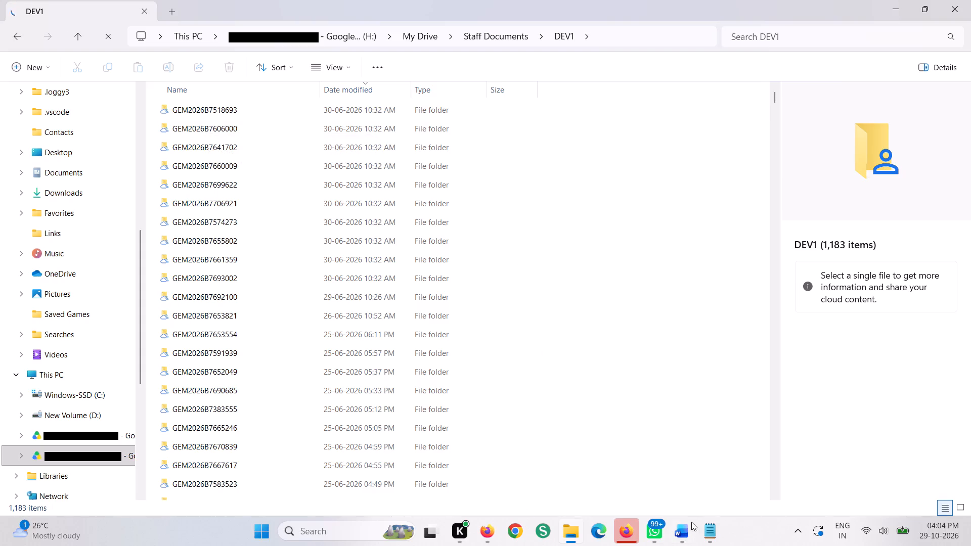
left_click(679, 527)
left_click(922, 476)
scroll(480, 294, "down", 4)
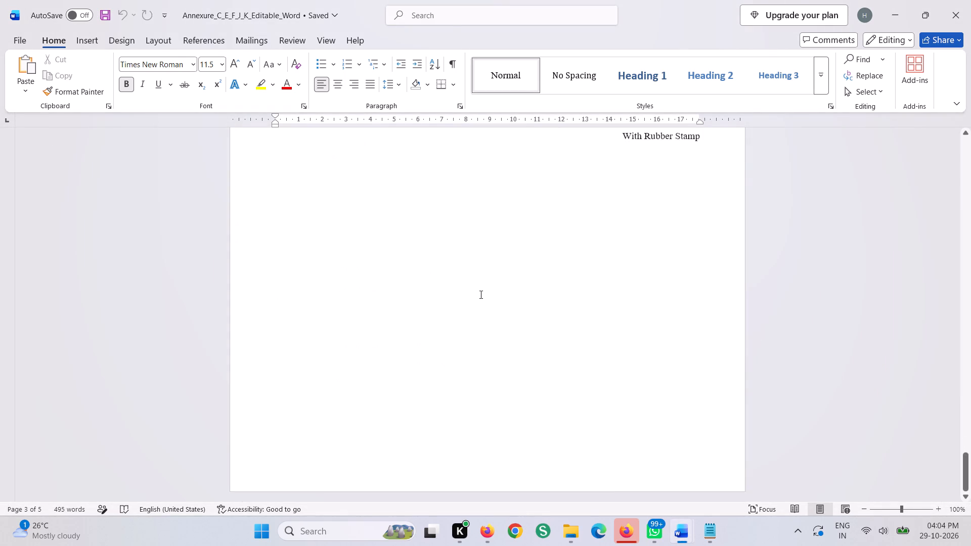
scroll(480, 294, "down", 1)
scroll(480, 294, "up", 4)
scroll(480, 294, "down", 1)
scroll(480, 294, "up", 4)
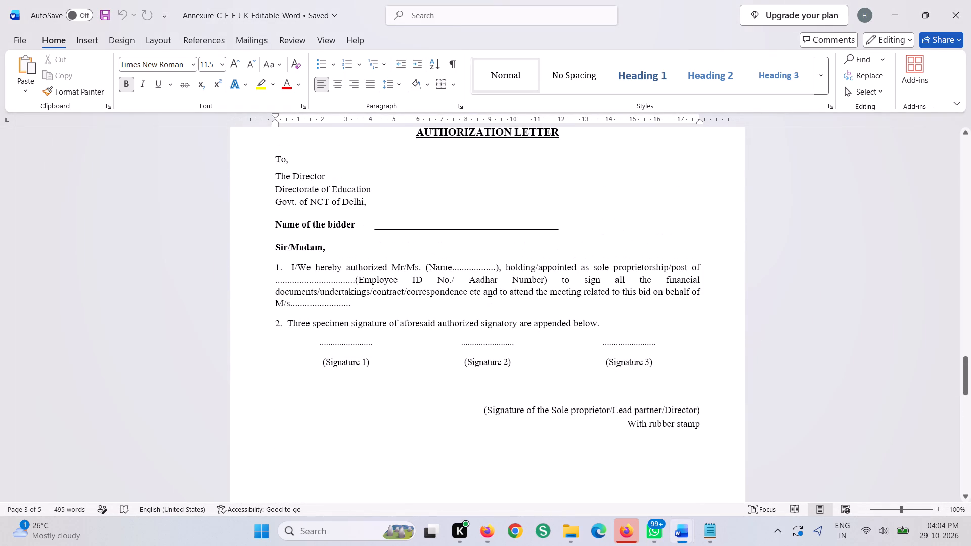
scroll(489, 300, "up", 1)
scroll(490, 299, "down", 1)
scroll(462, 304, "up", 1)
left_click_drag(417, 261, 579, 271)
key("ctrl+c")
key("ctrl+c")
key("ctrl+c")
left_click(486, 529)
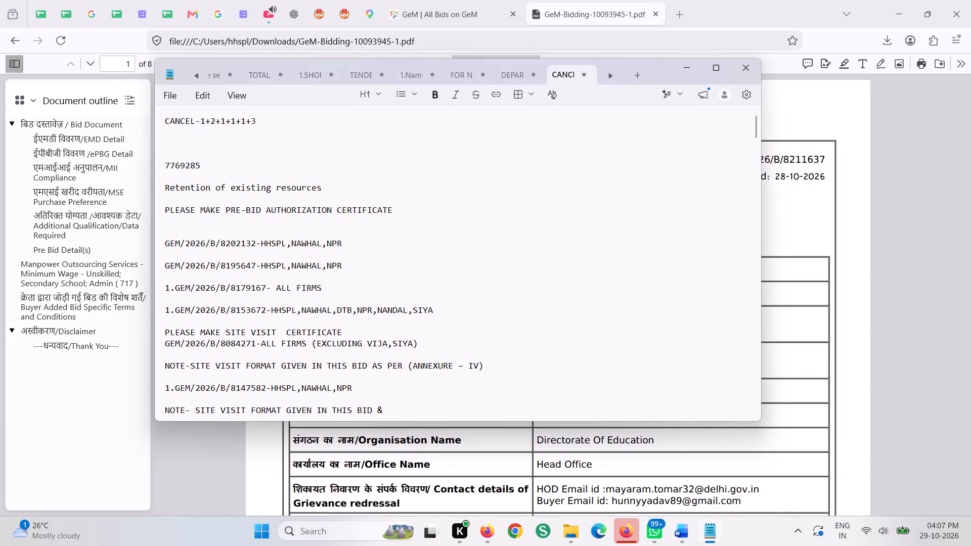
key("minus")
key("BackSpace")
key("ctrl+v")
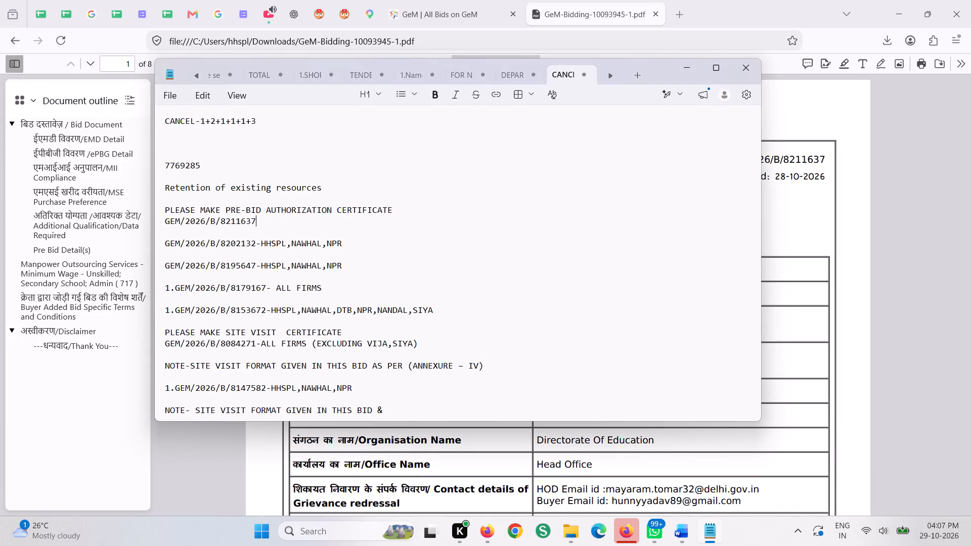
key("minus")
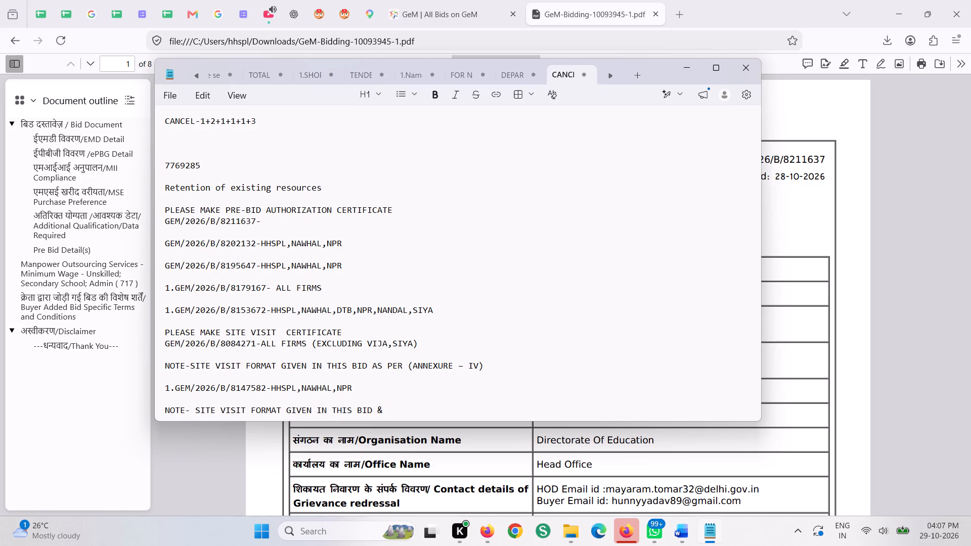
type("HHSPL")
key("space")
key("shift+parenleft")
key("BackSpace")
Add the line "NOTE-FORMAT GIVEN IN THIS BID AS PER (ANNEXURE-J)" directly under the GEM/2026/B/8211637-HHSPL entry.
key("Return")
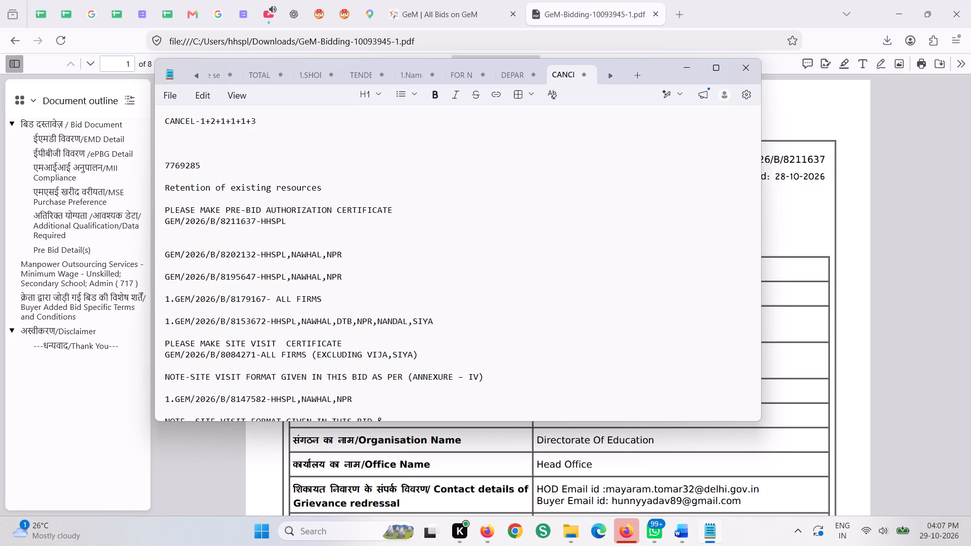
type("NOTE-")
type("FORMAT GU")
key("BackSpace")
type("IVEN IN TG")
key("BackSpace")
type("HID")
key("BackSpace")
type("S BID")
key("space")
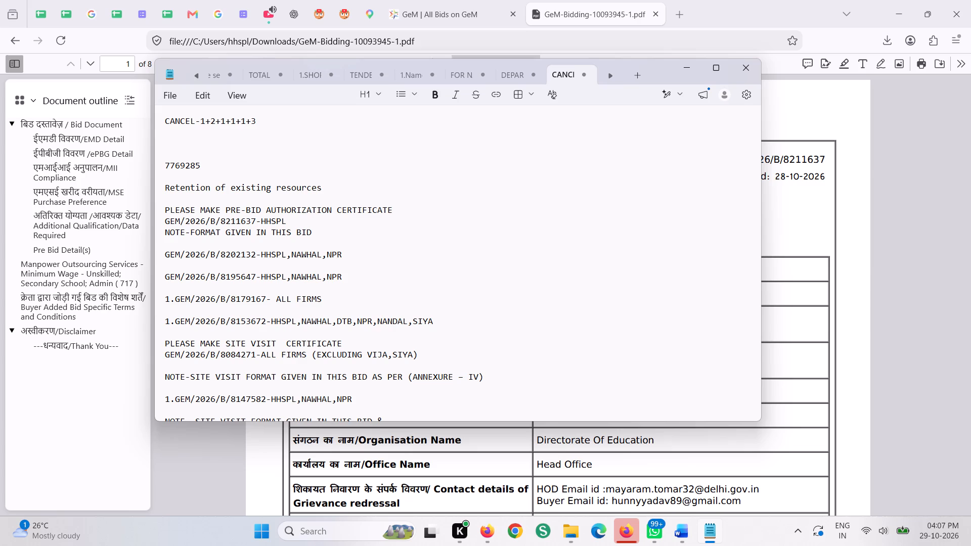
type("AS PER")
key("space")
type("ANN")
key("BackSpace")
key("BackSpace")
key("BackSpace")
type("(ANNEXURE")
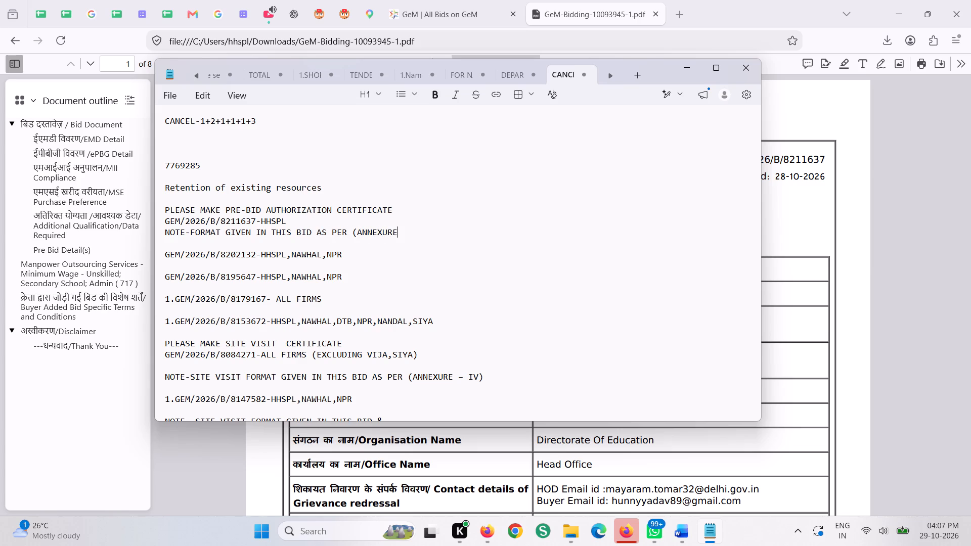
key("minus")
type("J)")
Copy the three-line pre-bid authorization request, from the PLEASE MAKE PRE-BID AUTHORIZATION CERTIFICATE heading through the Annexure-J note.
key("alt+Tab")
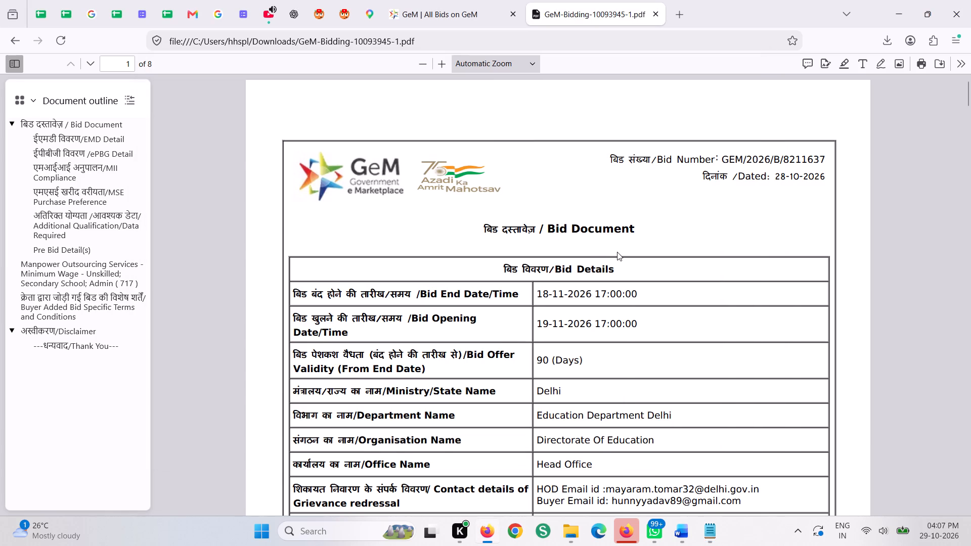
key("alt+Tab")
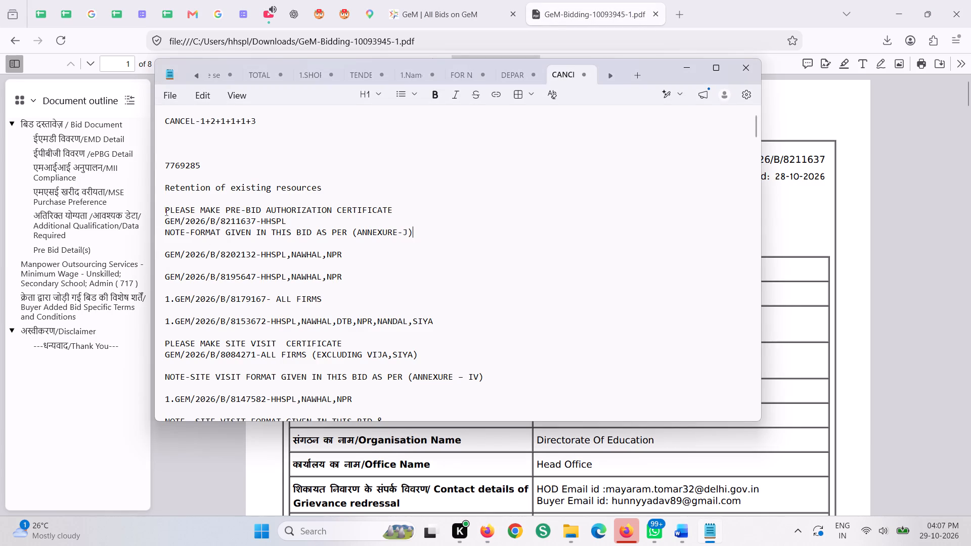
left_click_drag(165, 211, 418, 233)
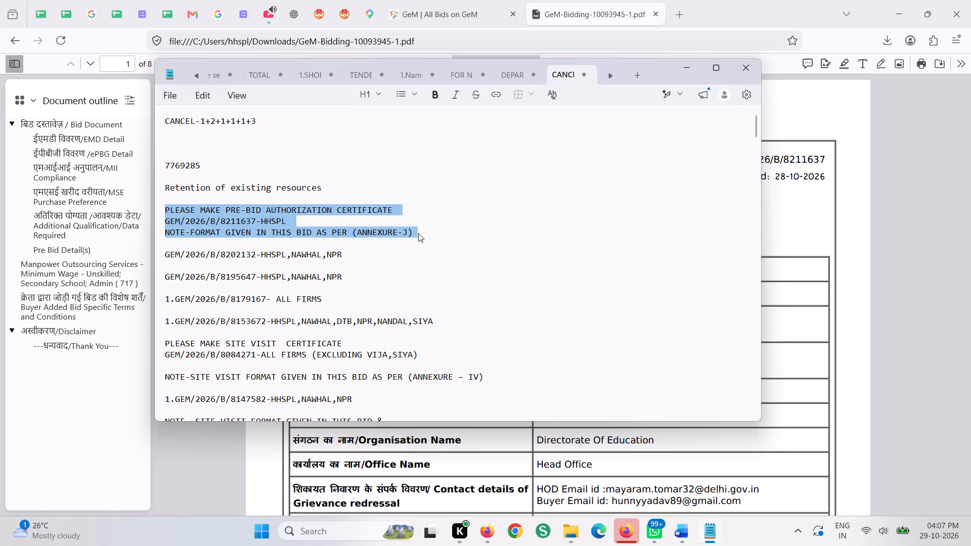
key("ctrl+c")
key("ctrl+c")
key("ctrl+c")
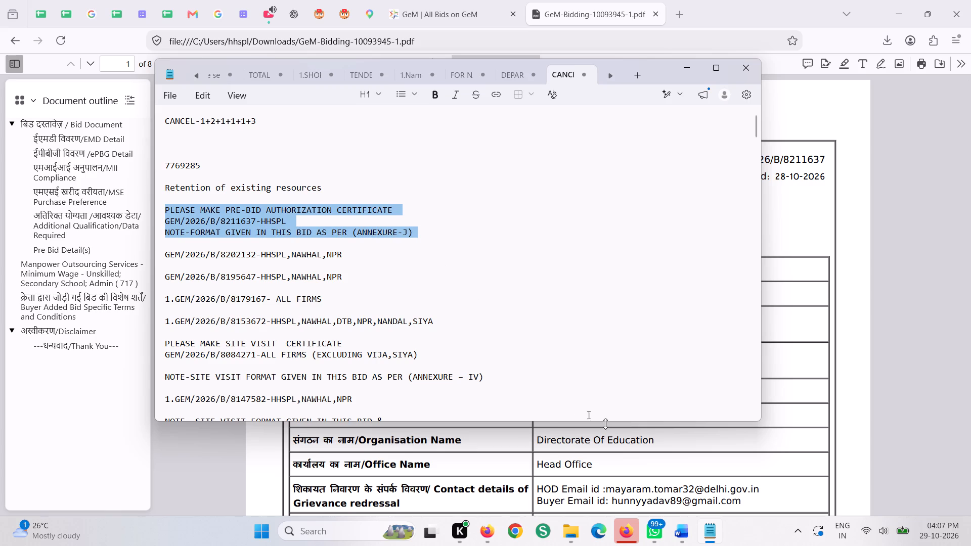
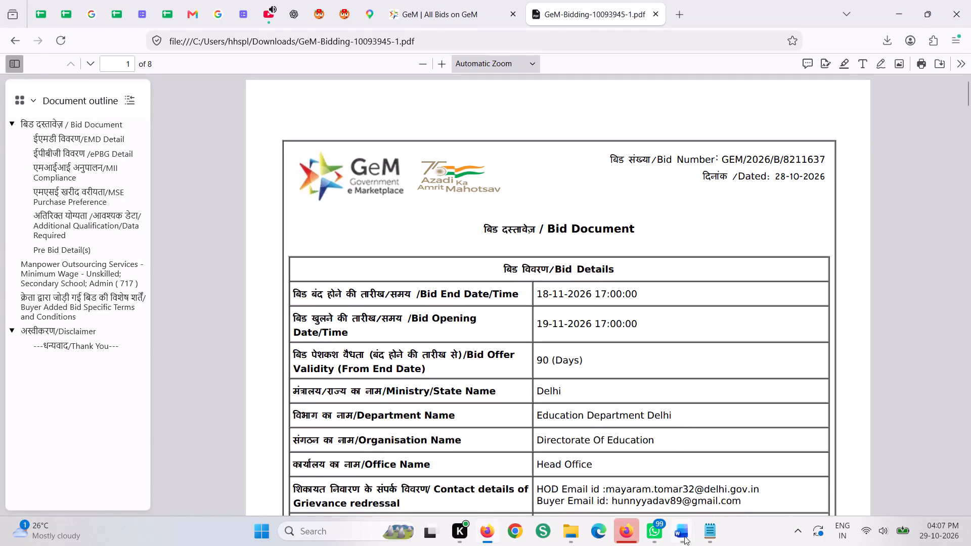
Switch to the REQUIRED DOCUMENTS file in Word and review its listed items through item 13.
left_click(85, 471)
scroll(303, 401, "down", 2)
scroll(427, 337, "down", 2)
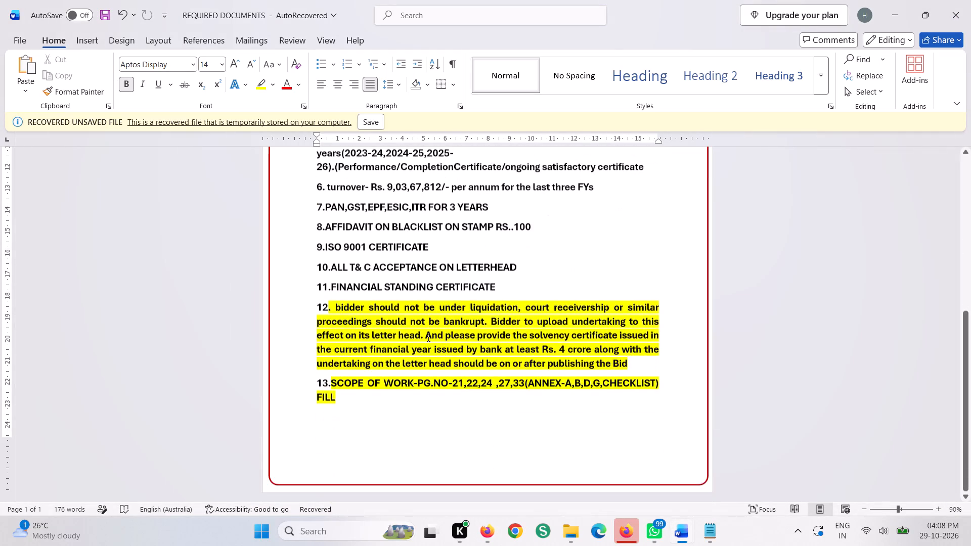
scroll(421, 342, "up", 2)
Copy the Google Drive link of folder GEM2026B8211637 and add it to that bid's Other Comment cell in the Daily Tender Sheet.
left_click(565, 527)
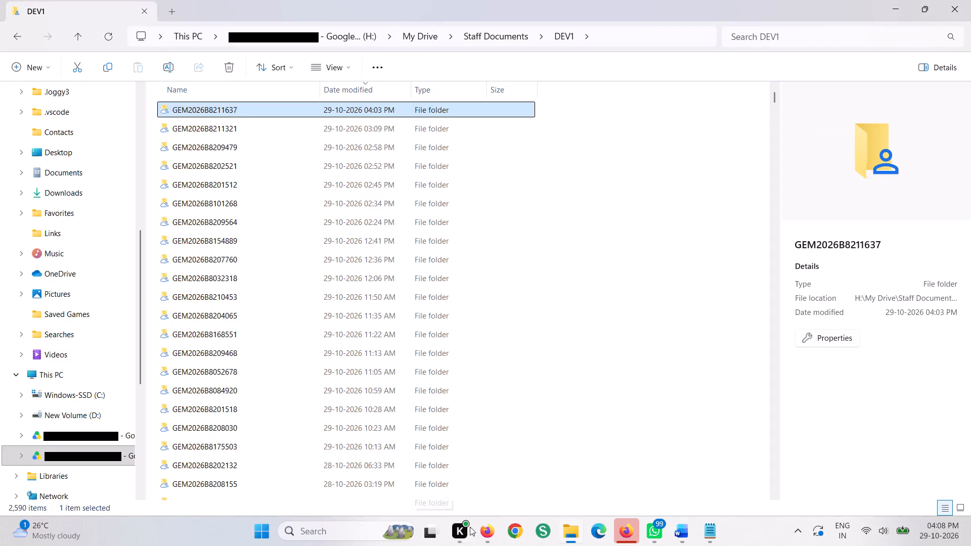
left_click(487, 535)
left_click(174, 16)
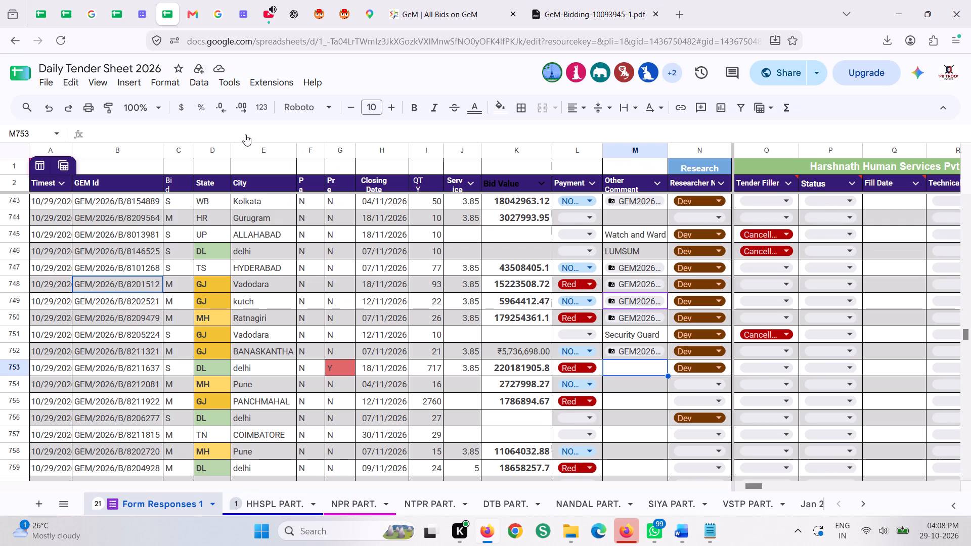
left_click(569, 532)
right_click(224, 108)
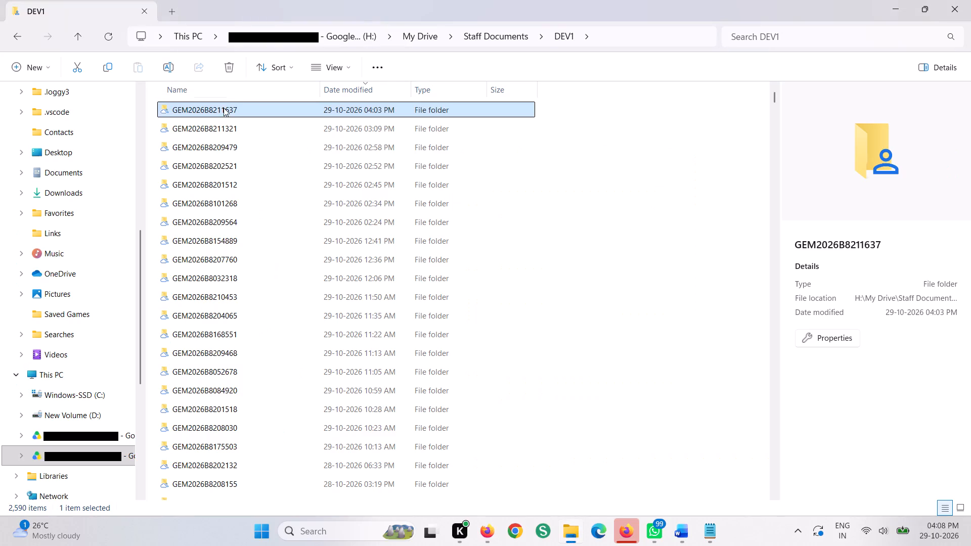
left_click(255, 351)
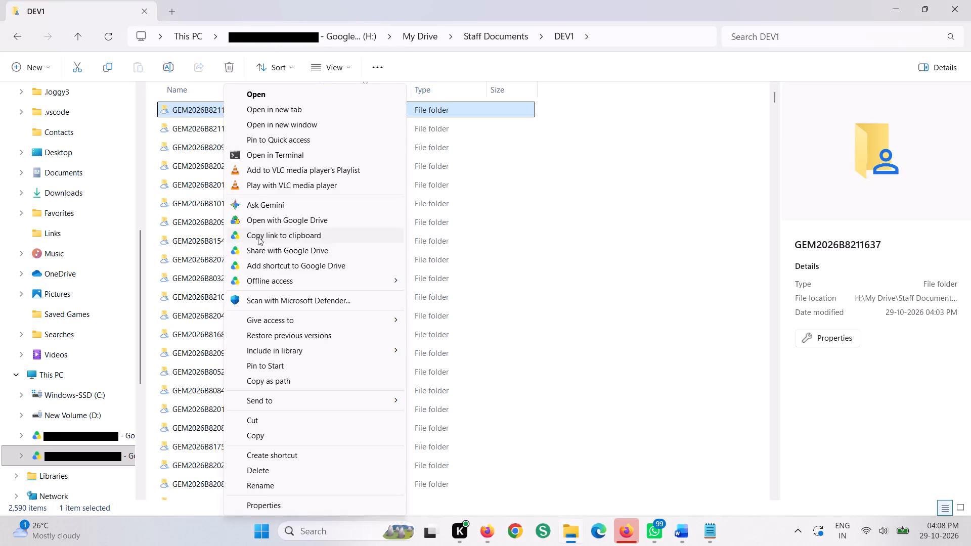
left_click(258, 237)
key("alt+Tab")
double_click(627, 365)
key("ctrl+v")
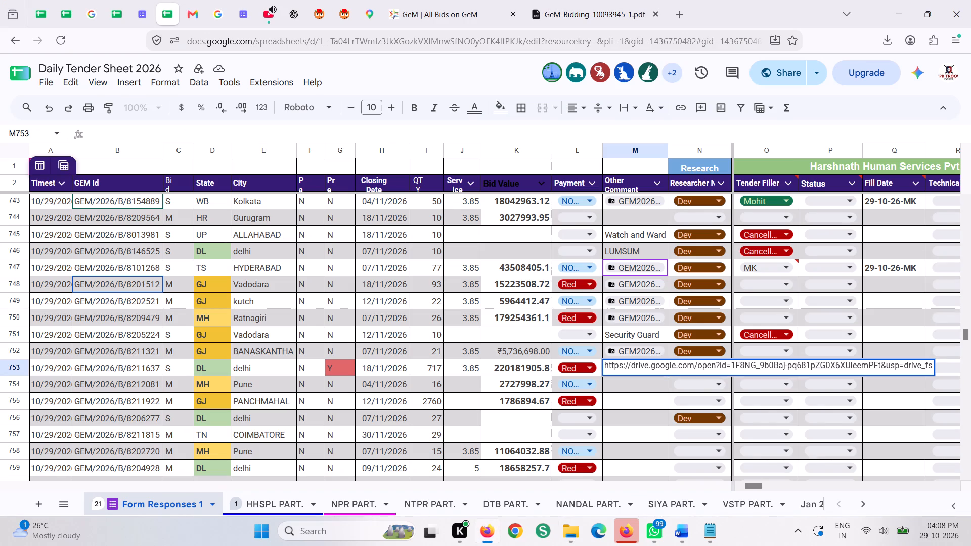
key("Tab")
left_click(445, 381)
Open the linked GEM2026B8211637 Drive folder, check REQUIRED DOCUMENTS.pdf, and close the folder and the old bid document.
left_click(629, 367)
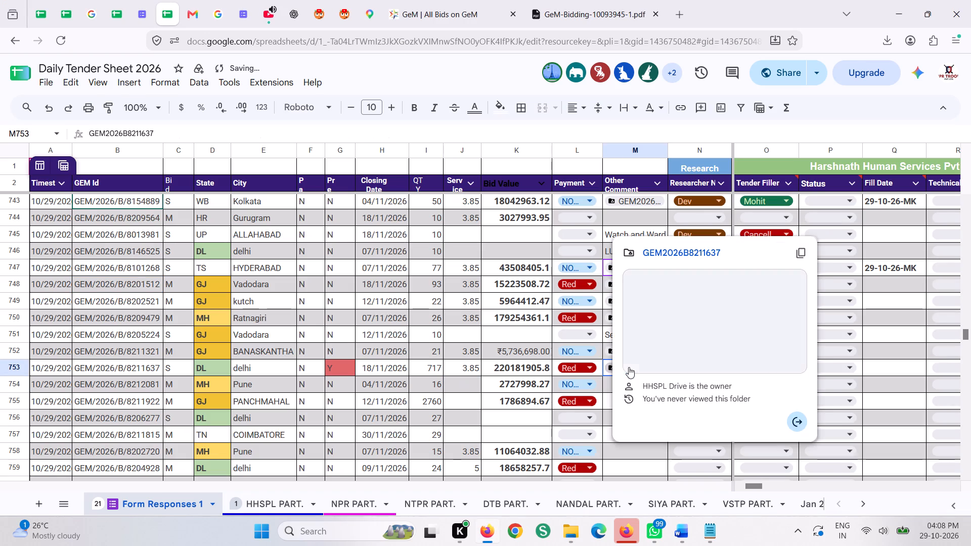
left_click(671, 249)
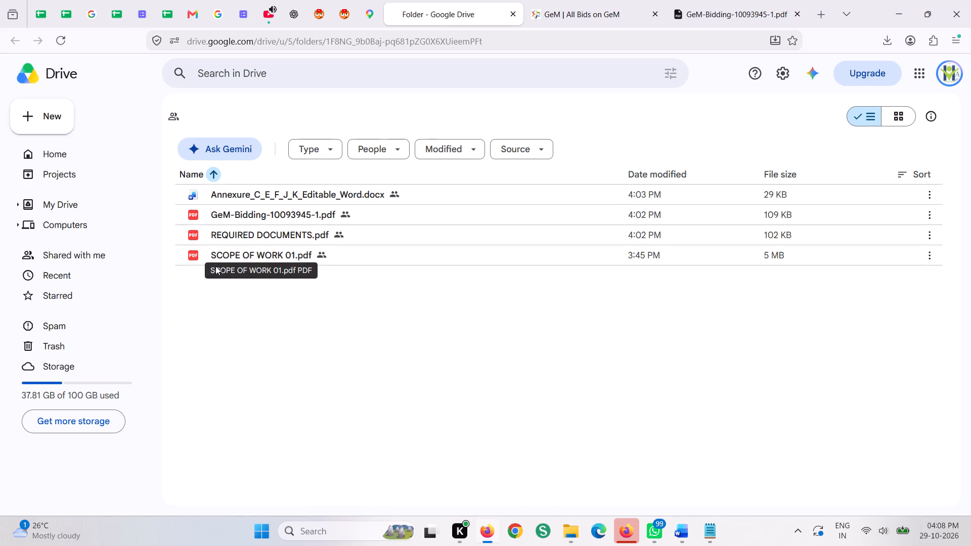
double_click(220, 233)
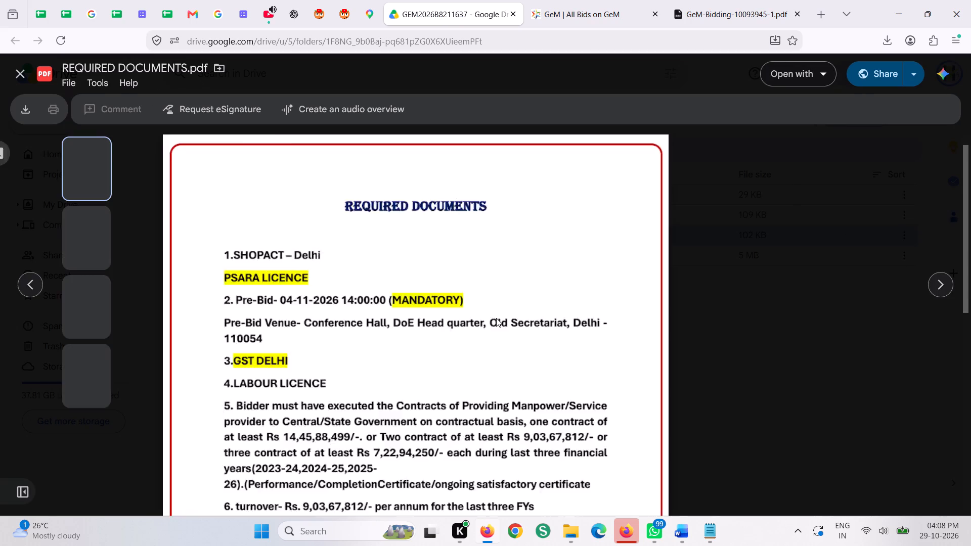
scroll(521, 331, "down", 3)
scroll(529, 325, "up", 1)
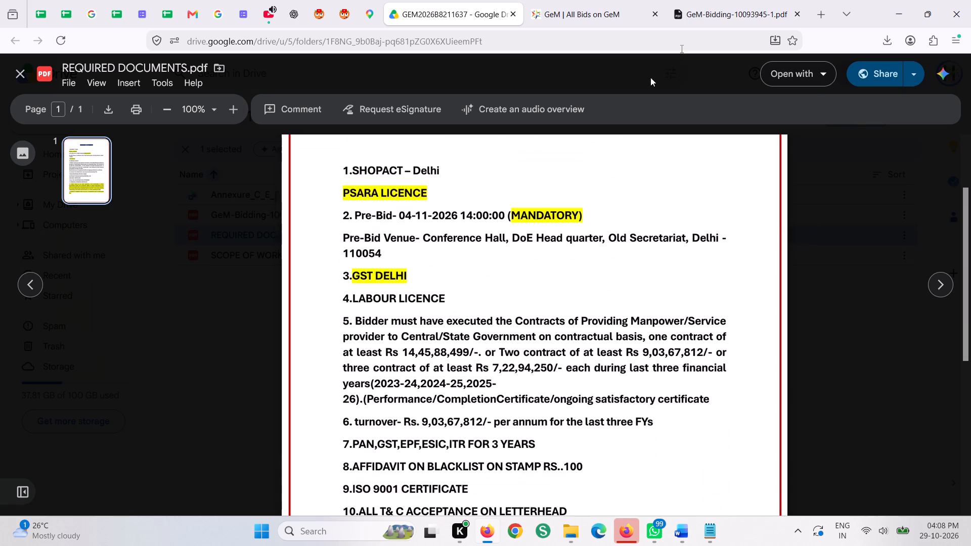
left_click(457, 0)
left_click(507, 13)
left_click(589, 0)
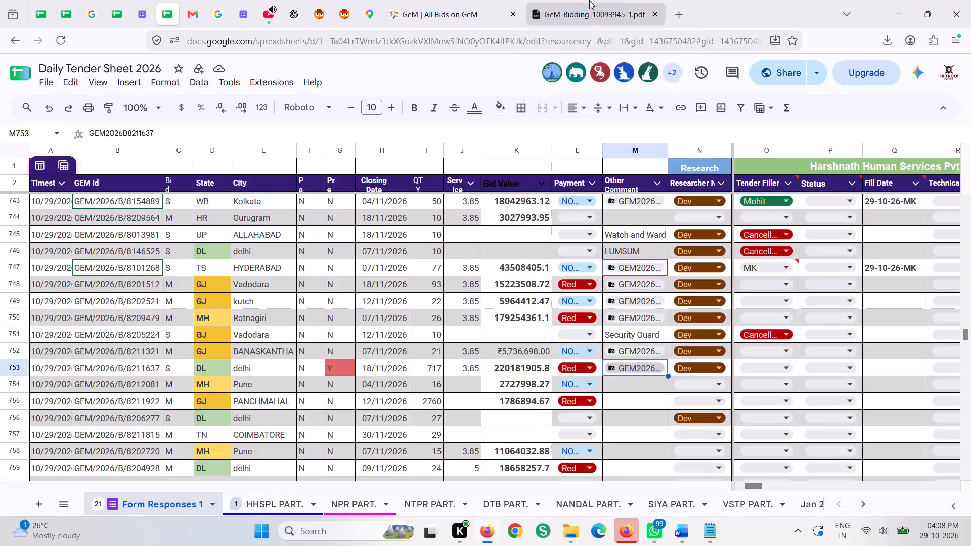
left_click(650, 10)
Set Dev as the researcher for bid GEM/2026/B/8212081 in the Daily Tender Sheet.
left_click(166, 15)
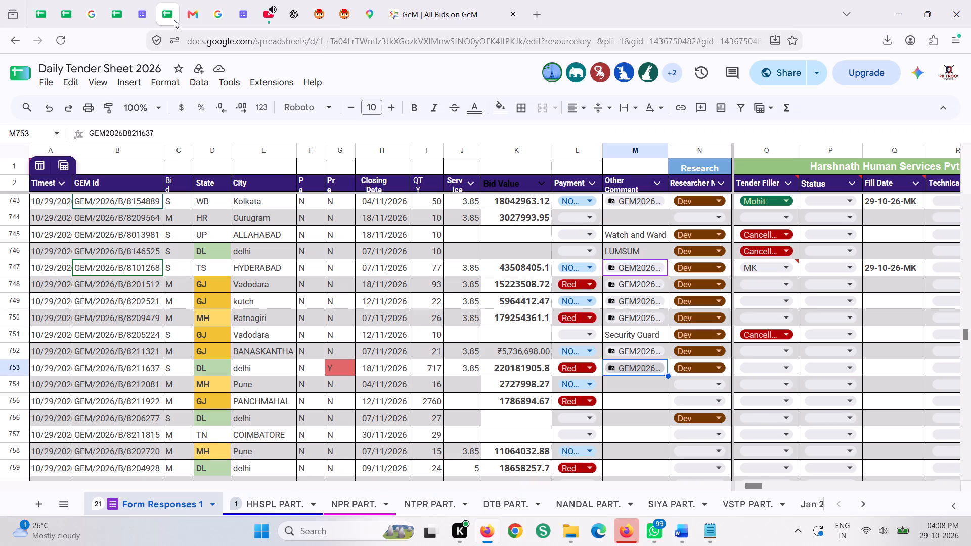
left_click(686, 381)
left_click(688, 397)
Copy bid number GEM/2026/B/8212081 from the sheet, search the GeM bid listing for it, and open its bid document.
left_click(622, 386)
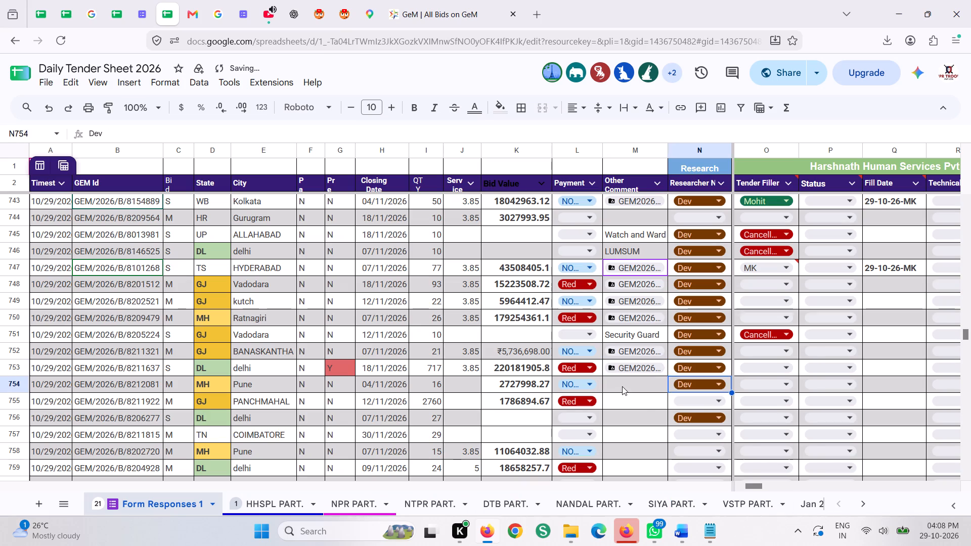
key("Left")
key("Left")
key("Left")
key("Left")
key("Left")
key("Left")
key("Left")
key("Left")
key("Left")
key("Left")
key("Left")
key("Left")
key("Left")
key("Left")
key("Left")
key("Left")
key("Right")
key("ctrl+c")
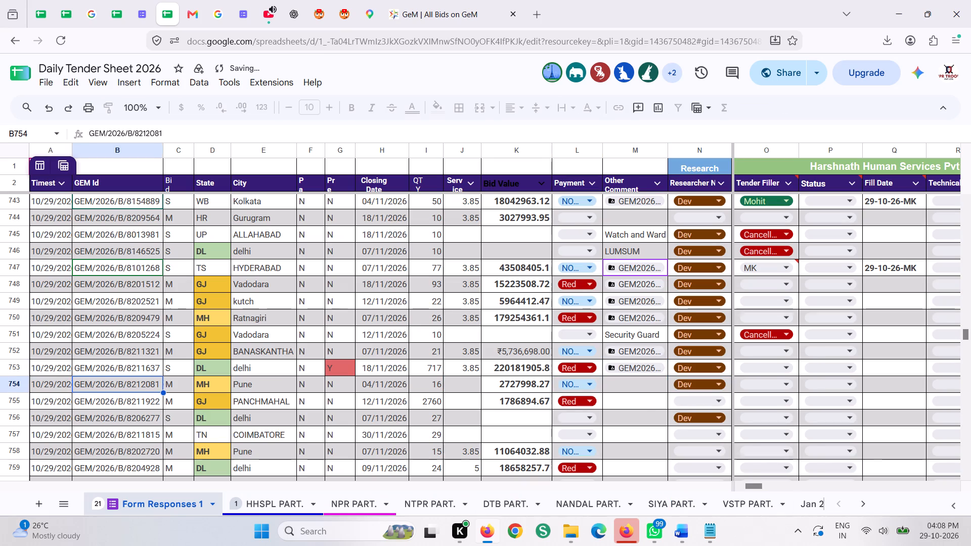
key("Right")
key("Right")
key("Right")
key("Right")
key("Right")
key("Right")
key("Right")
key("Right")
key("Right")
key("Right")
key("Right")
scroll(622, 385, "down", 1)
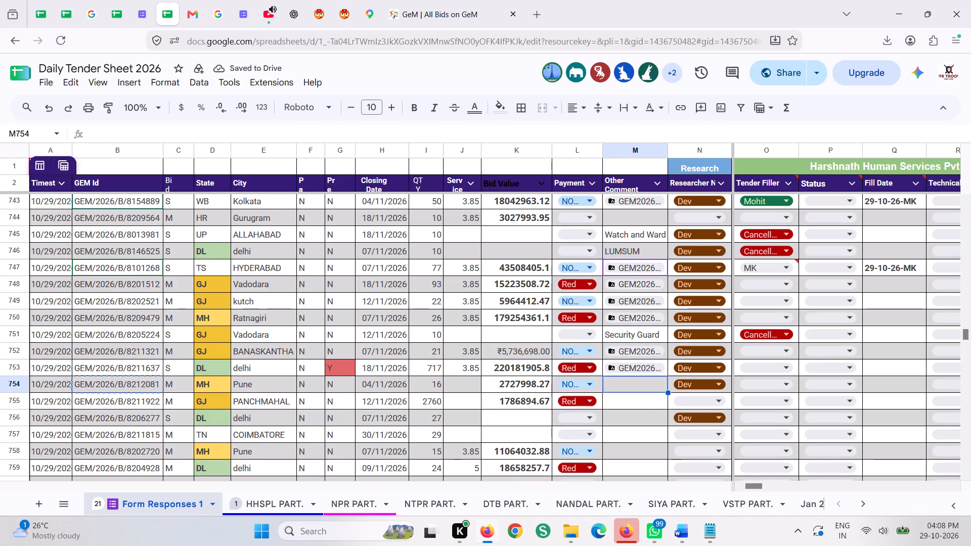
scroll(594, 351, "up", 1)
left_click(468, 0)
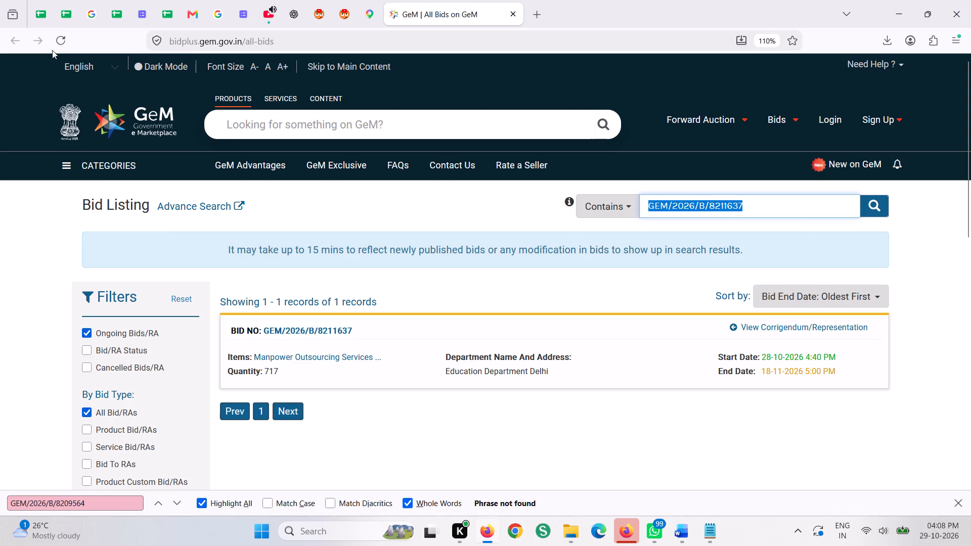
left_click(59, 41)
left_click(717, 206)
key("ctrl+v")
key("Return")
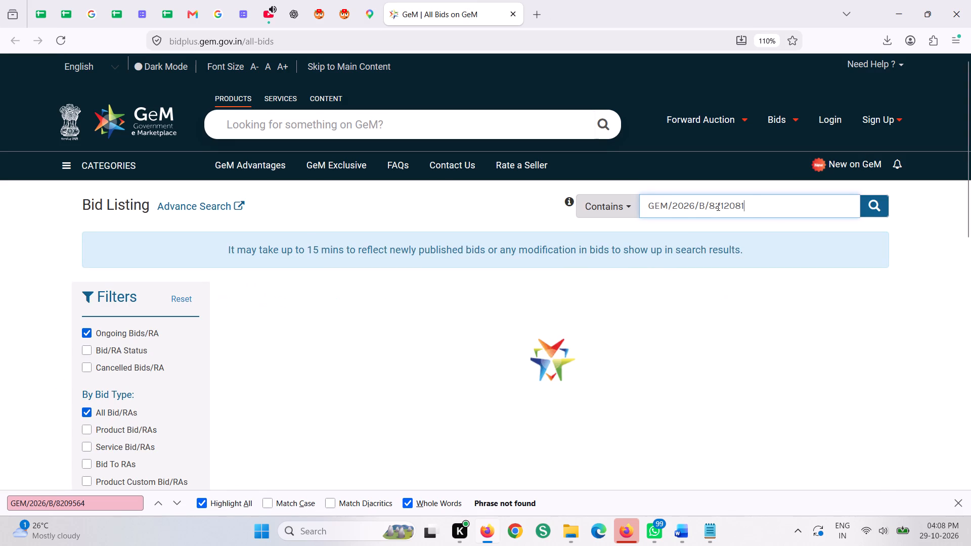
left_click(339, 328)
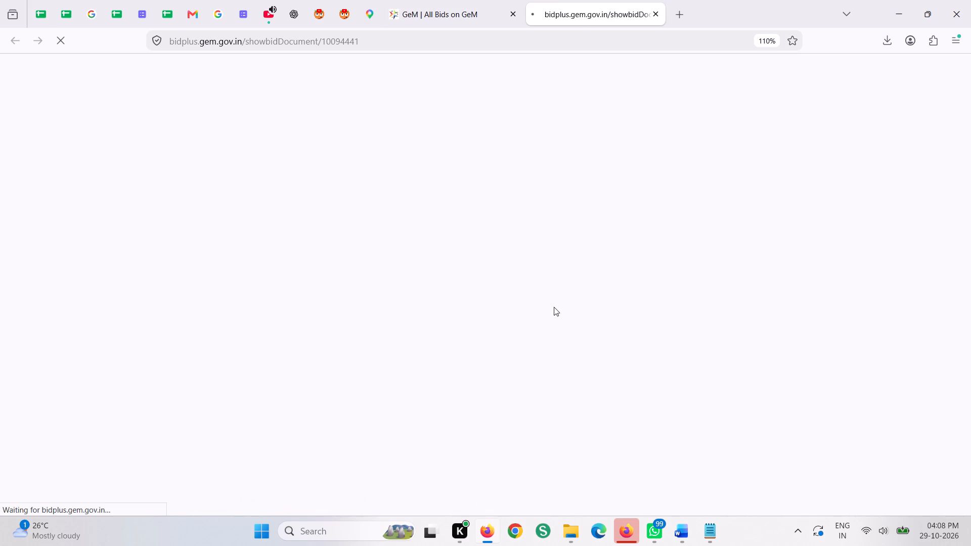
left_click(271, 281)
Search the GEM/2026/B/8212081 bid document for SECURITY and step through the matches.
scroll(463, 302, "down", 1)
left_click(577, 283)
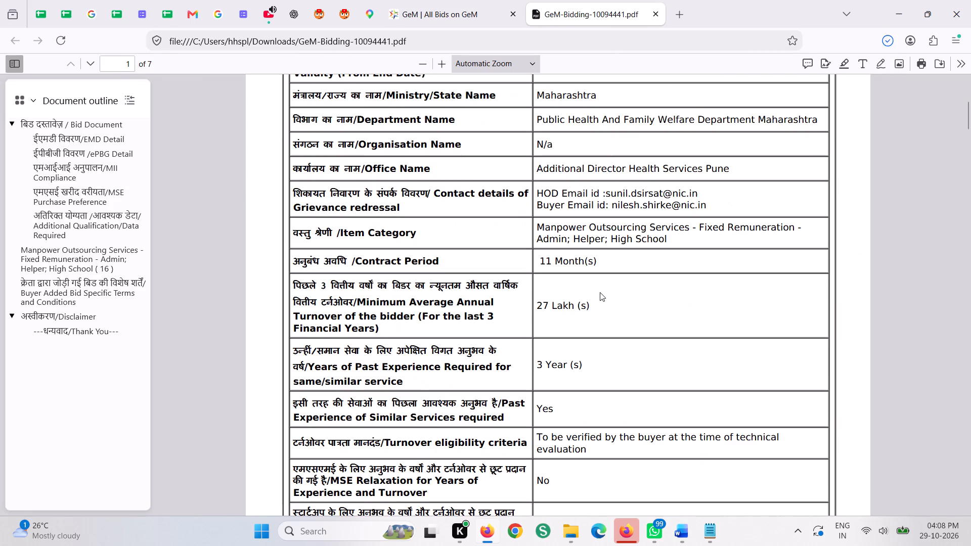
key("ctrl+f")
type("SE")
type("CURITY")
key("Return")
key("Return")
key("Return")
key("Return")
key("Return")
key("BackSpace")
key("BackSpace")
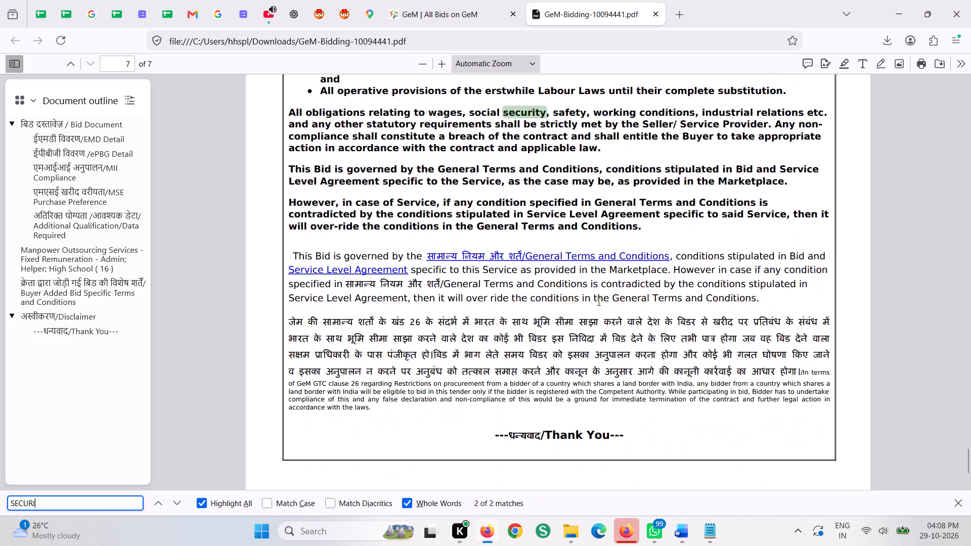
key("BackSpace")
key("BackSpace")
key("BackSpace")
key("BackSpace")
key("BackSpace")
key("BackSpace")
key("BackSpace")
key("BackSpace")
Search the bid document for WATCH and CHOWKIDAR, clearing each search term when done.
type("WATCH")
key("BackSpace")
key("BackSpace")
key("BackSpace")
key("BackSpace")
key("BackSpace")
key("BackSpace")
key("BackSpace")
type("CHOWKIDAR")
key("BackSpace")
key("BackSpace")
key("BackSpace")
key("BackSpace")
key("BackSpace")
key("BackSpace")
key("BackSpace")
key("BackSpace")
key("BackSpace")
key("BackSpace")
key("BackSpace")
key("BackSpace")
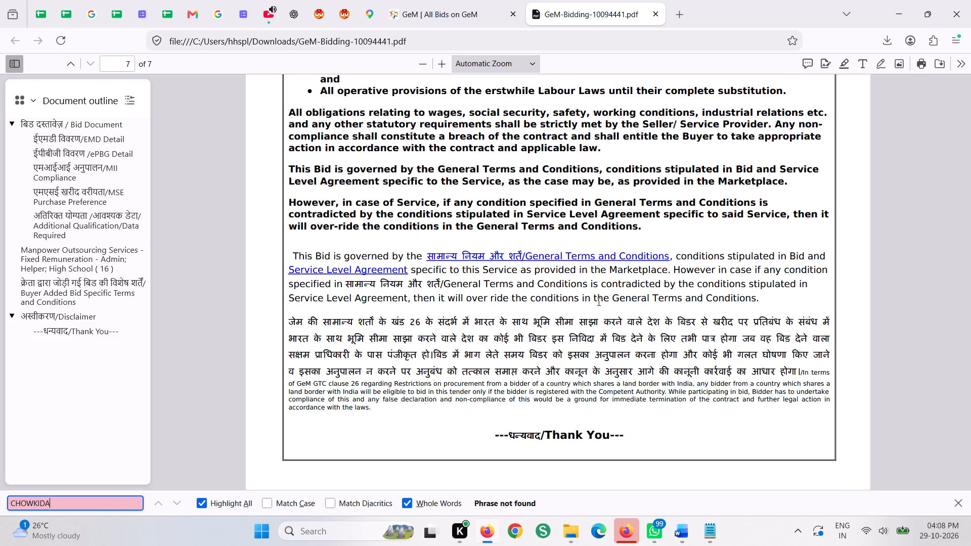
Examine the bid details, eligibility conditions and additional qualification section of the GEM/2026/B/8212081 bid document.
scroll(596, 242, "down", 1)
scroll(592, 241, "up", 20)
scroll(592, 241, "up", 5)
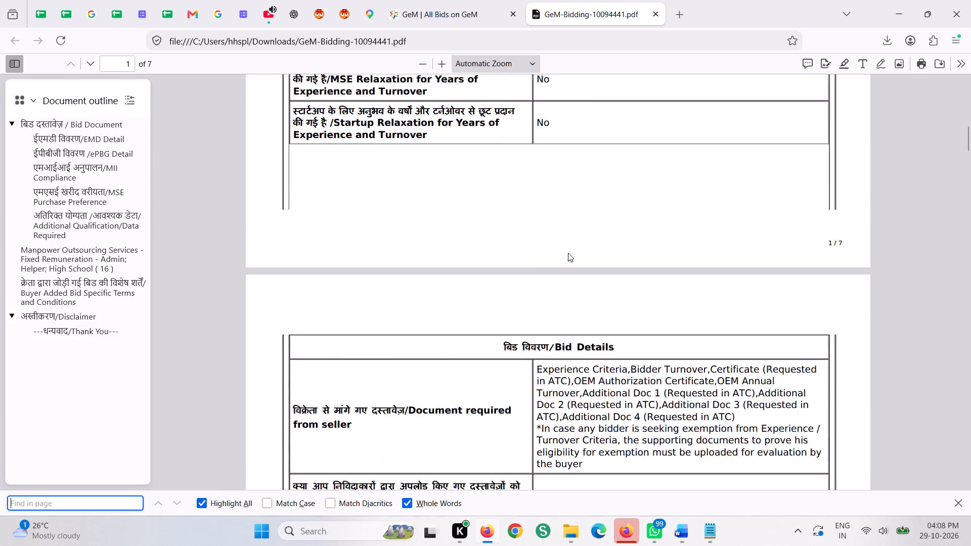
left_click(440, 0)
left_click(596, 3)
scroll(570, 217, "down", 3)
scroll(570, 218, "up", 1)
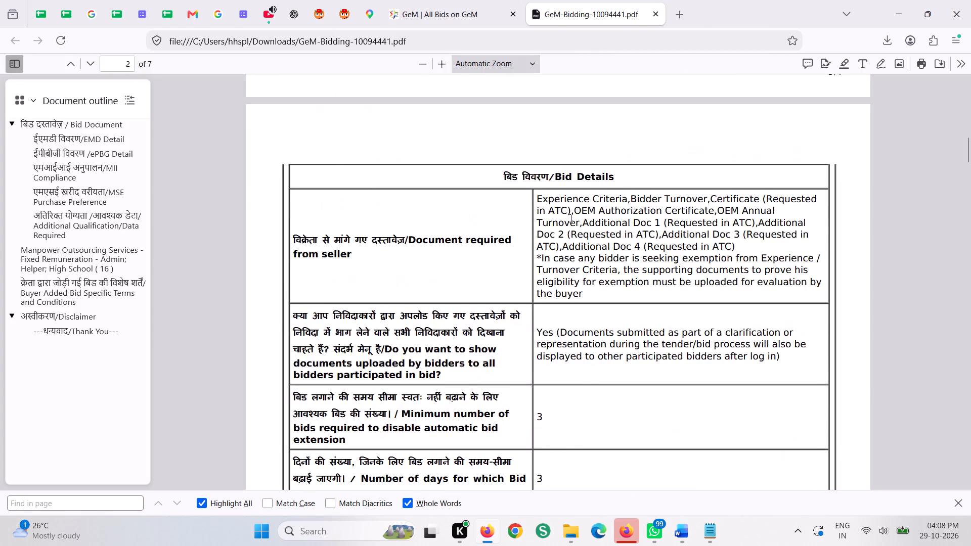
scroll(555, 229, "up", 1)
scroll(525, 294, "down", 6)
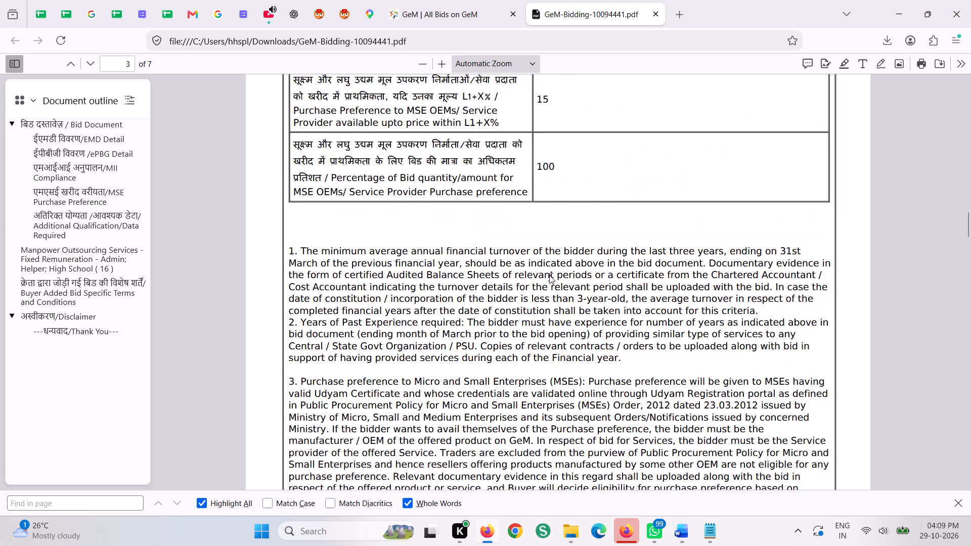
scroll(549, 275, "down", 6)
scroll(544, 271, "up", 4)
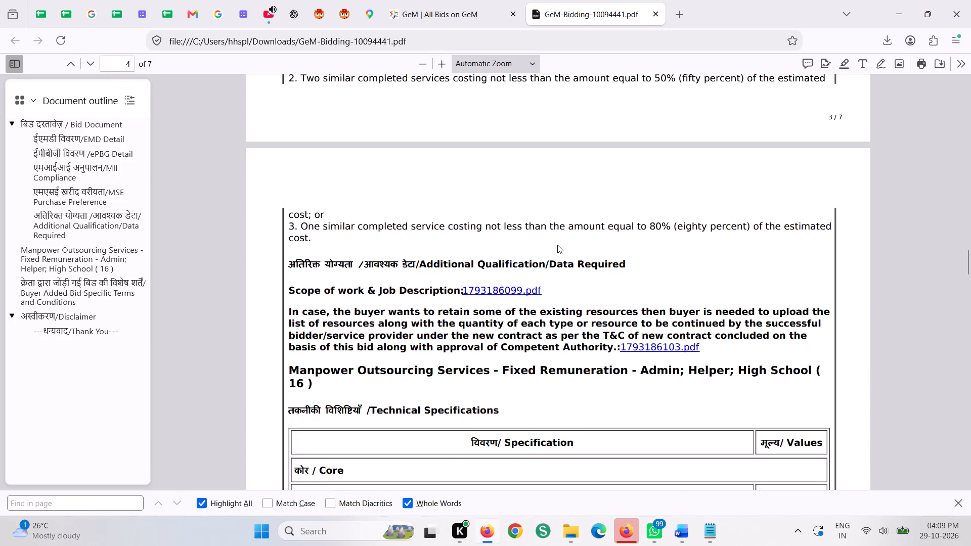
Open the Scope of work & Job Description attachment, examine its table of posts, and close the attachment.
left_click(518, 293)
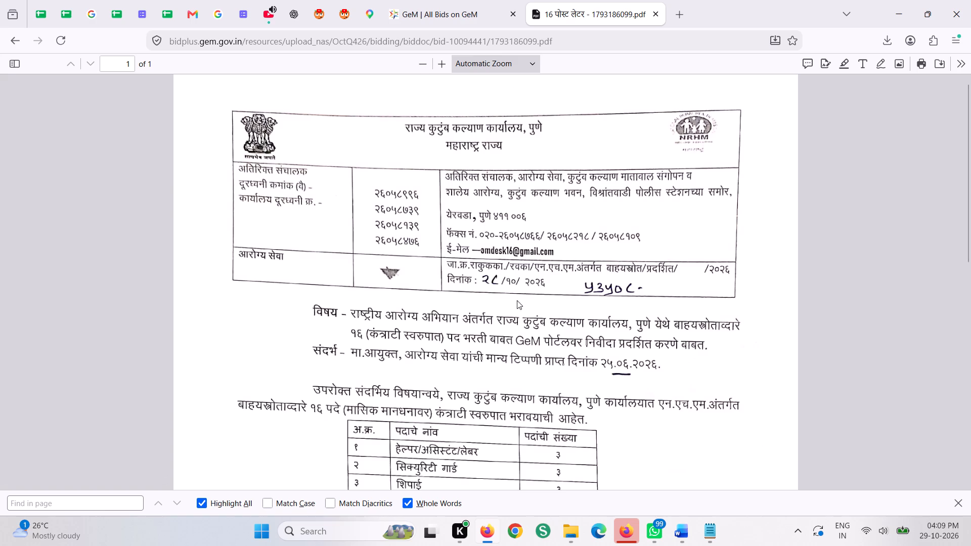
left_click(446, 332)
scroll(521, 343, "down", 9)
scroll(524, 334, "up", 2)
scroll(506, 327, "down", 1)
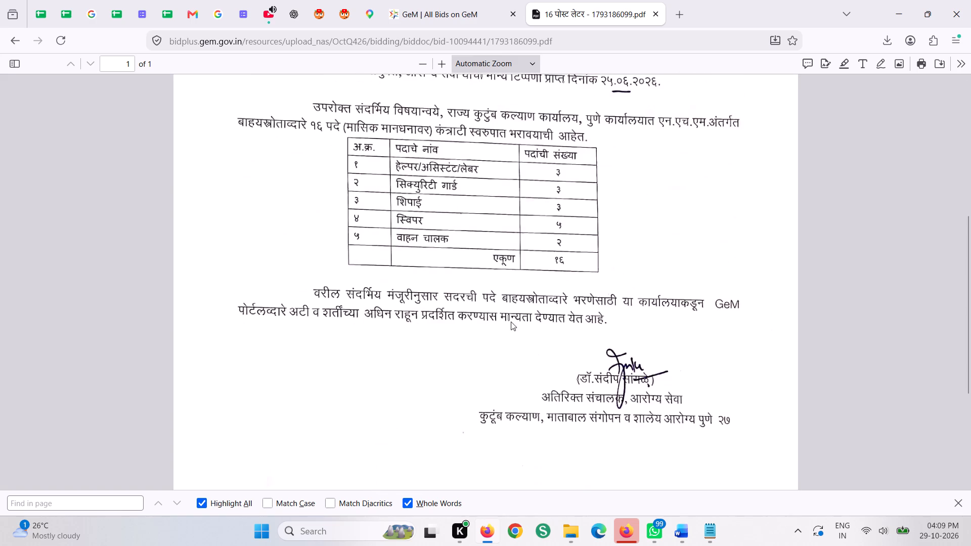
left_click(565, 0)
left_click(654, 11)
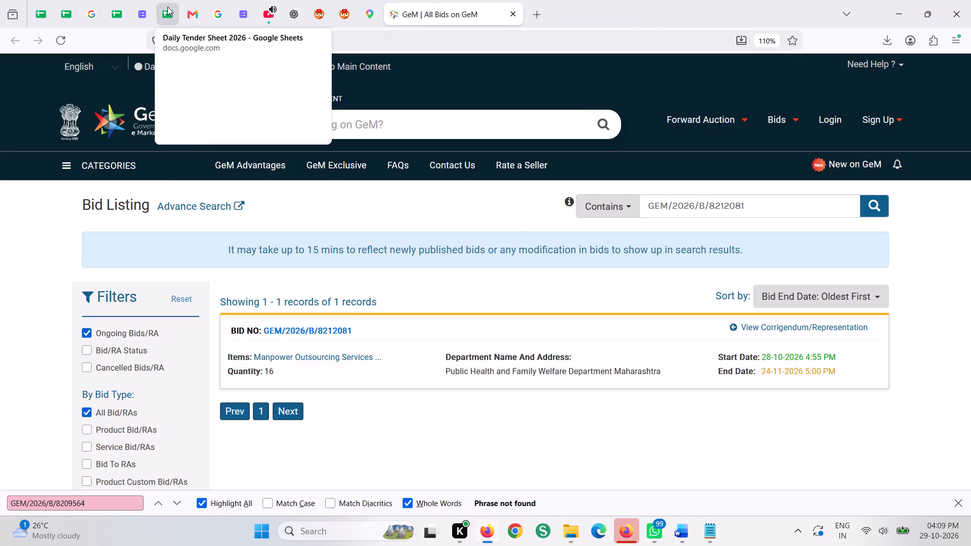
Enter "SECURITY GUARD" in the Other Comment cell for bid GEM/2026/B/8212081 in the Daily Tender Sheet.
left_click(167, 10)
double_click(619, 386)
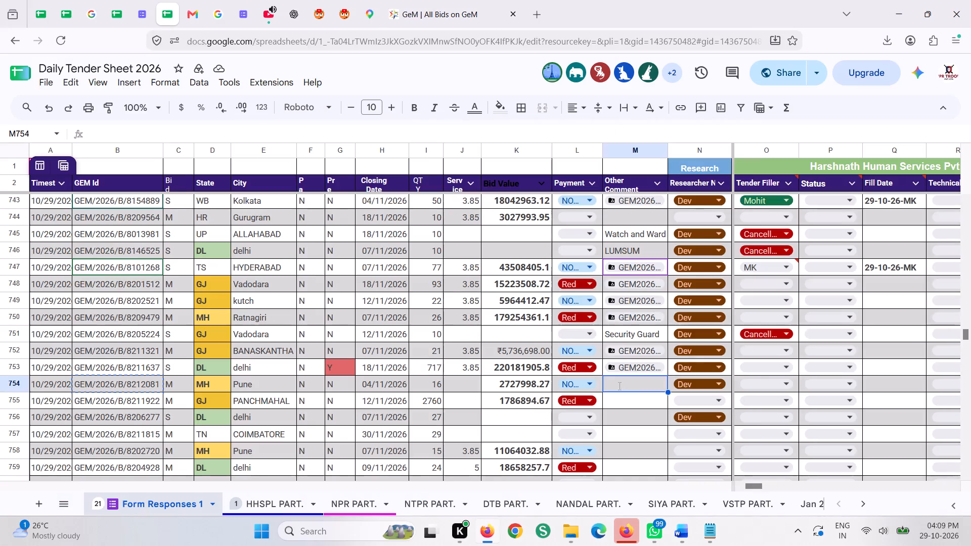
type("SECURITY GUARD")
key("Return")
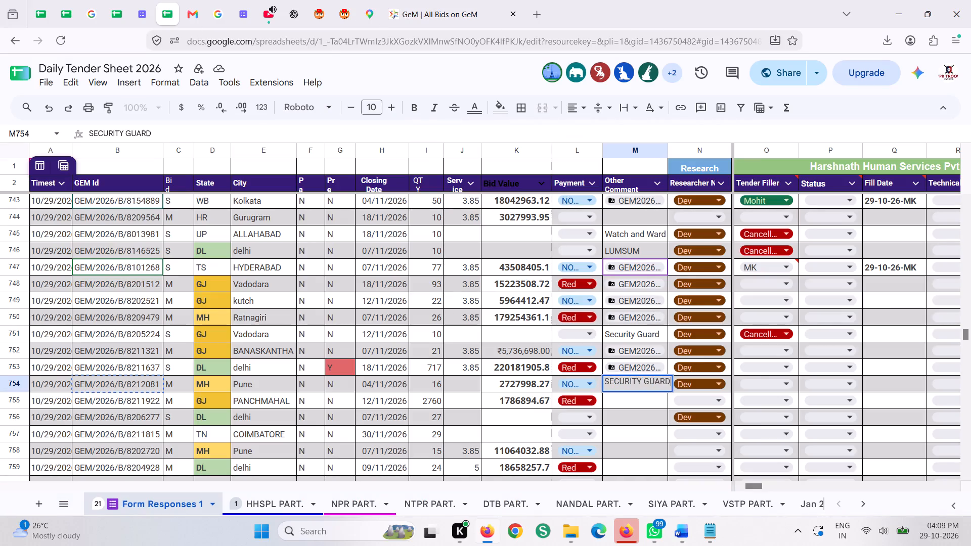
In Notepad, append "+1" to the CANCEL tally line, then return to the tender sheet.
left_click(700, 529)
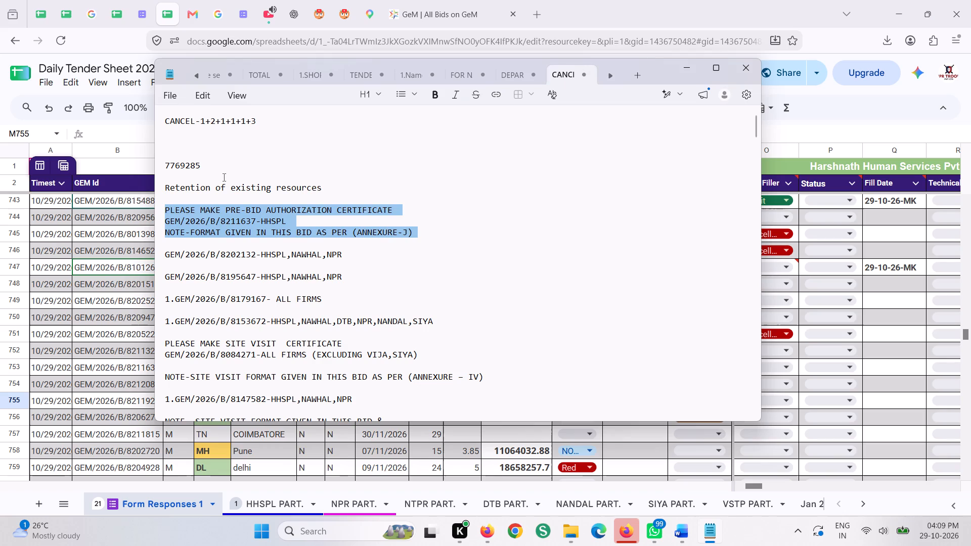
left_click(262, 126)
type("+1")
key("alt+Tab")
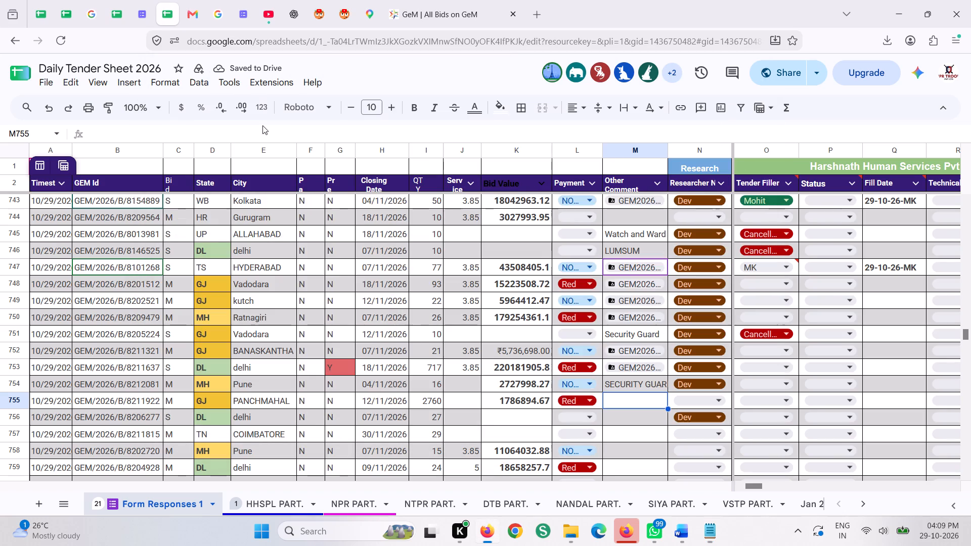
Set Dev as the researcher for bid GEM/2026/B/8211922 and select that bid's Other Comment cell.
scroll(575, 414, "down", 1)
scroll(668, 281, "up", 1)
left_click(685, 398)
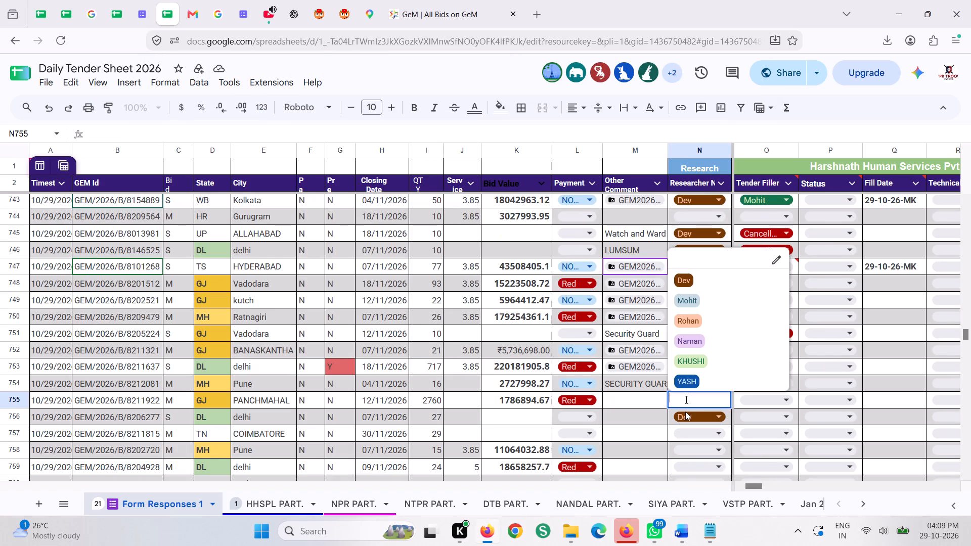
left_click(688, 278)
left_click(643, 399)
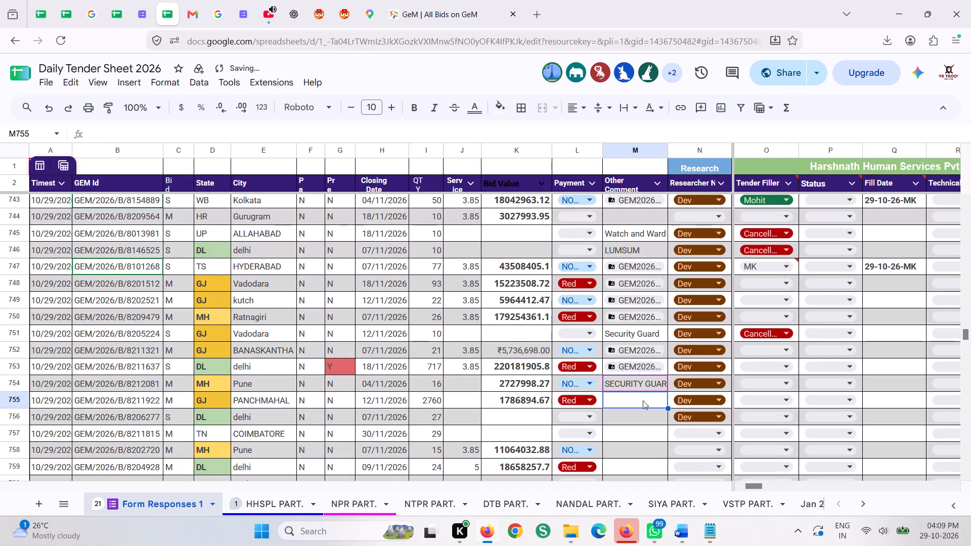
Copy the GeM Id of bid GEM/2026/B/8211922 from its row and reselect that row's Other Comment cell.
key("Left")
key("Left")
key("Left")
key("Left")
key("Left")
key("Left")
key("Left")
key("Left")
key("Left")
key("Left")
key("Left")
key("Left")
key("Left")
key("Left")
key("Left")
key("Left")
key("Right")
key("ctrl+c")
key("Right")
key("Right")
key("Right")
key("Right")
key("Right")
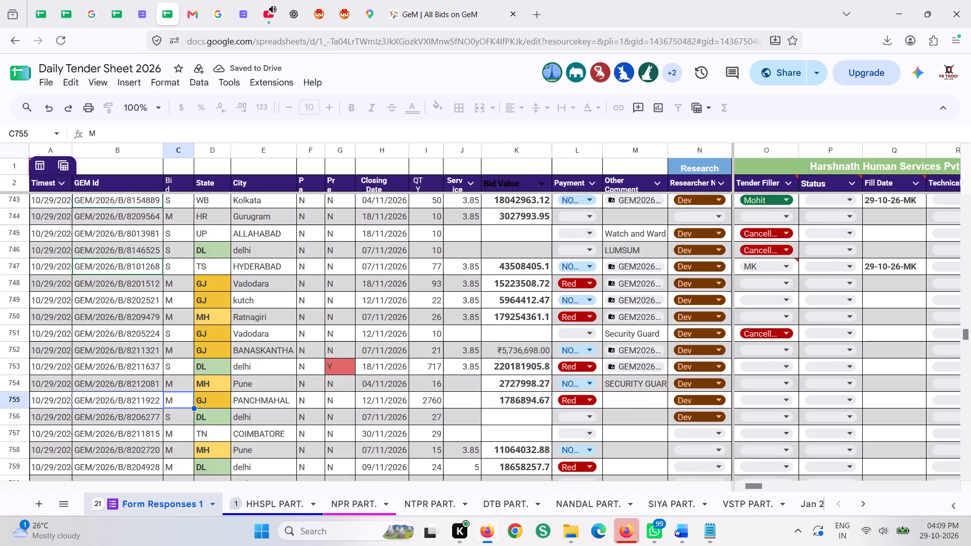
key("Right")
key("Right")
key("Right")
key("Right")
key("Right")
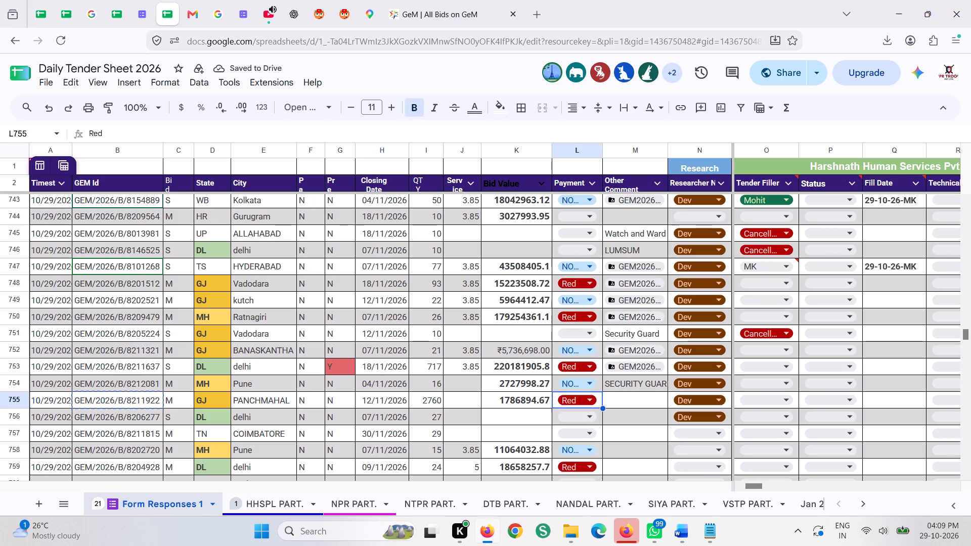
key("Right")
scroll(624, 310, "down", 1)
scroll(585, 309, "up", 1)
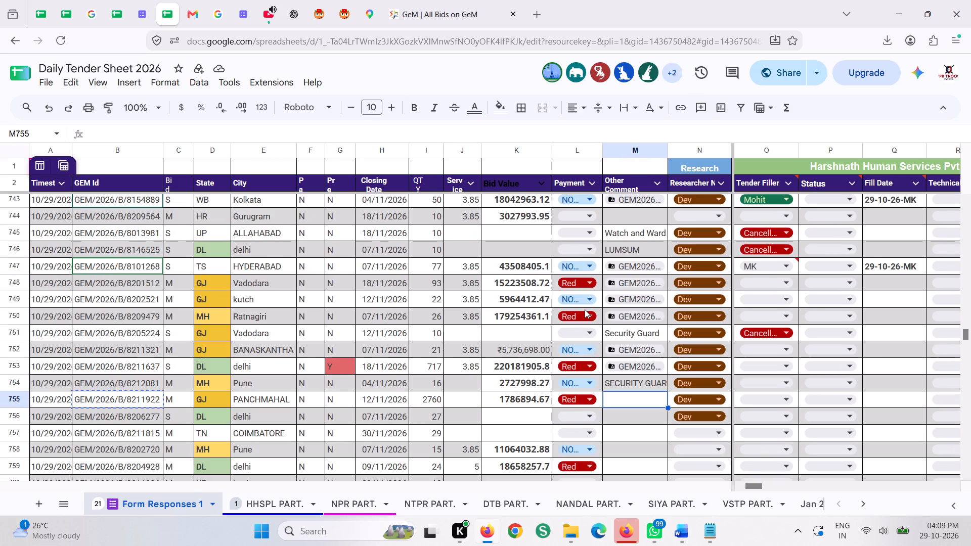
Search the GeM bid listing for GEM/2026/B/8211922 and open its bid document at the contract details.
left_click(486, 0)
left_click_drag(767, 202, 582, 183)
key("ctrl+v")
key("Return")
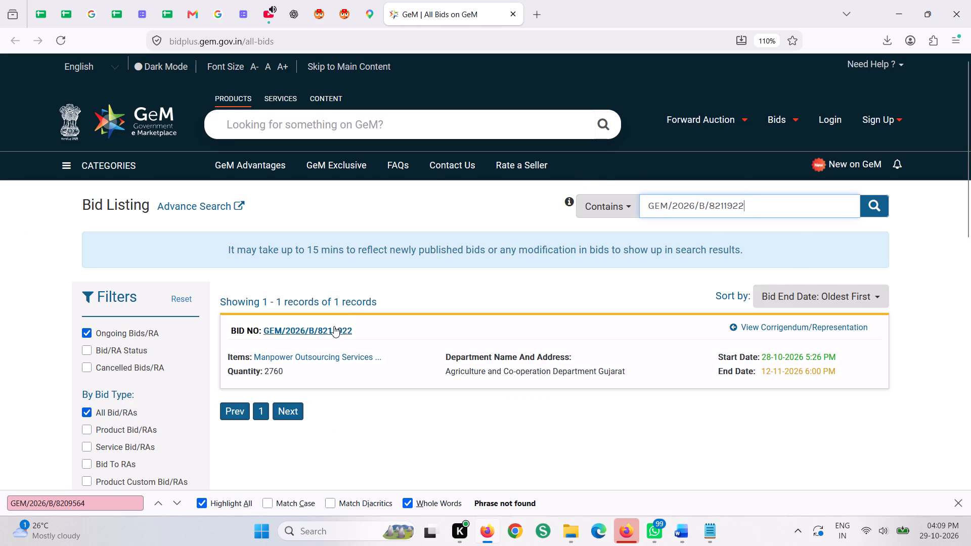
left_click(334, 326)
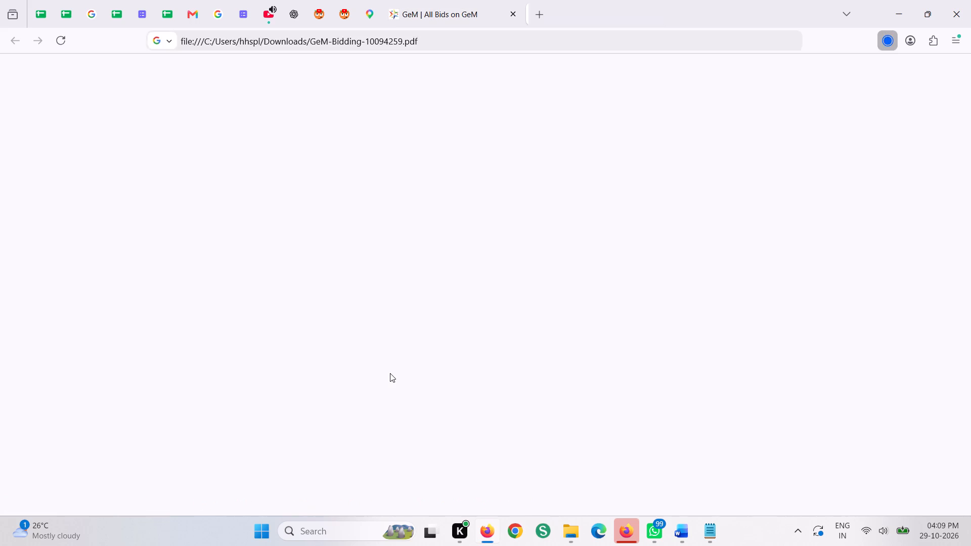
left_click(319, 326)
scroll(516, 366, "down", 1)
left_click(665, 317)
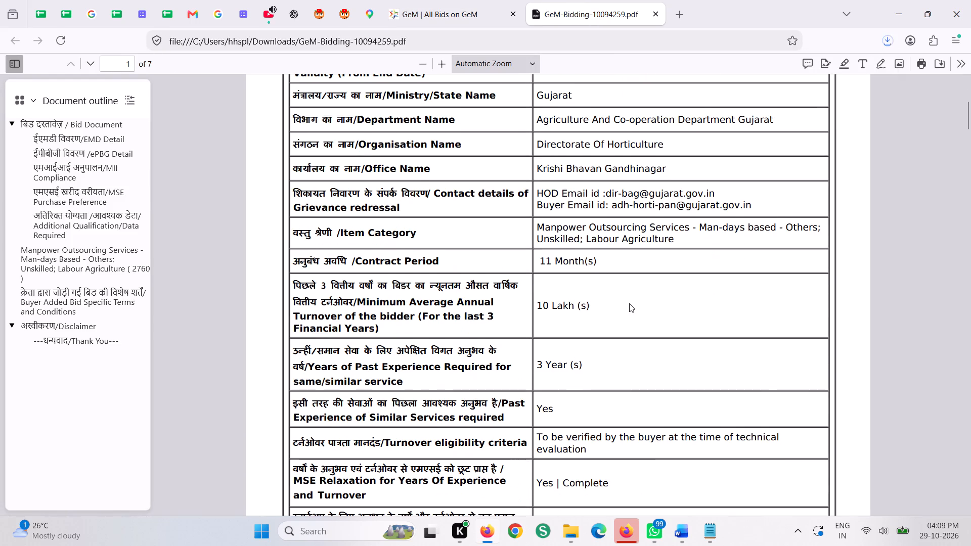
Open Calculator and multiply 26 by 11 to work out the contract's man-days per worker.
left_click(460, 0)
left_click(599, 0)
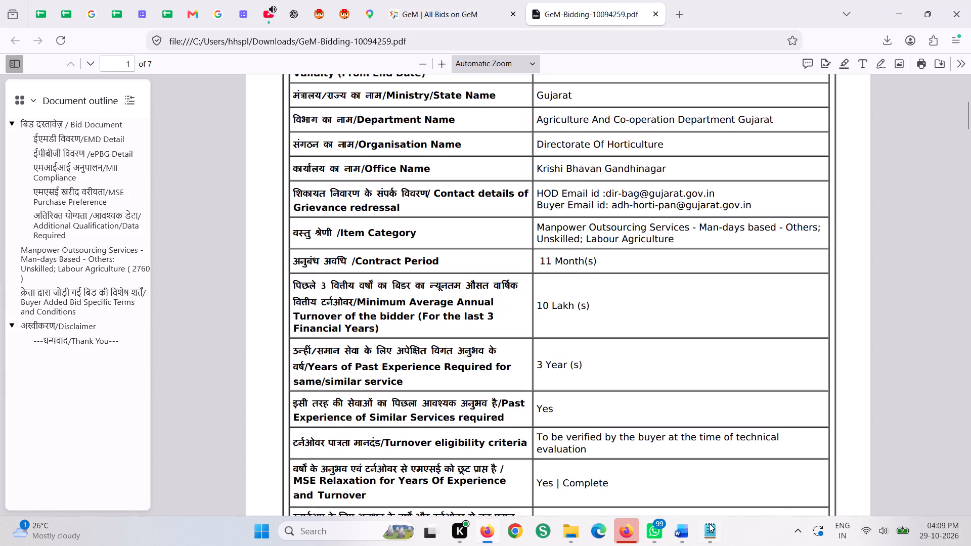
left_click(324, 535)
type("CAL")
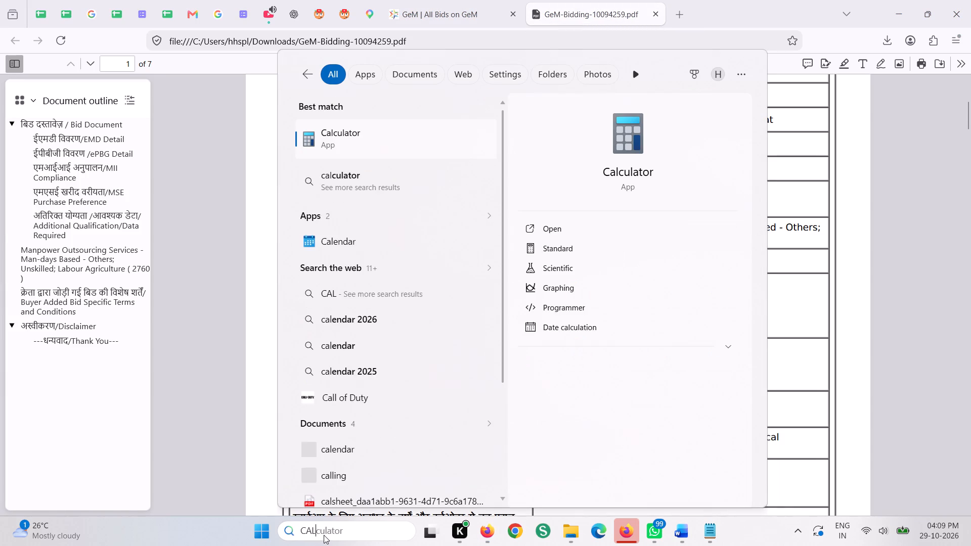
key("Return")
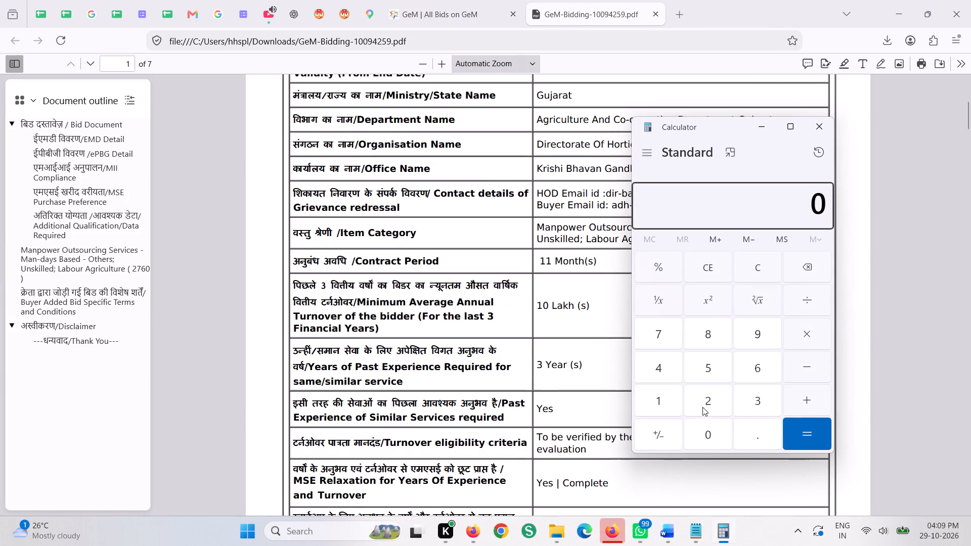
left_click(710, 402)
left_click(748, 371)
left_click(804, 334)
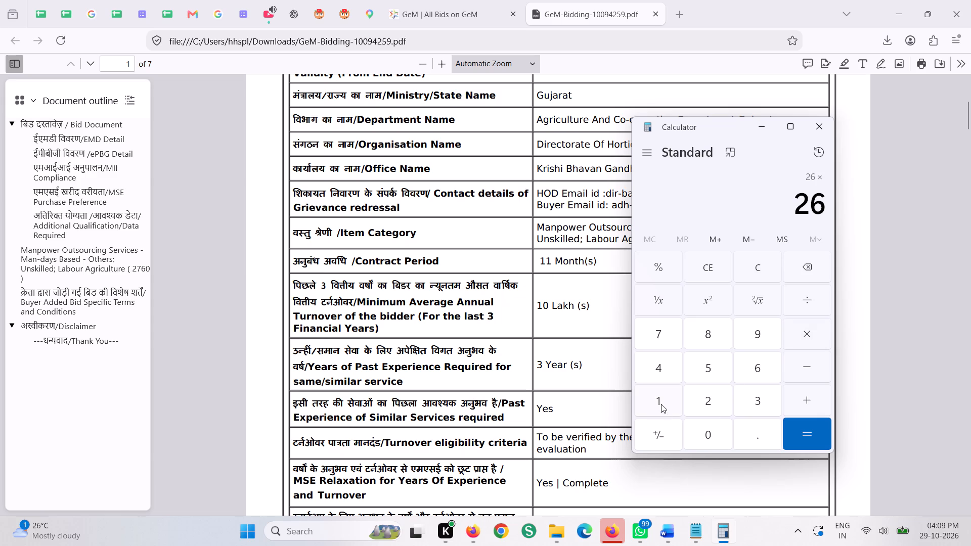
double_click(651, 397)
left_click(792, 428)
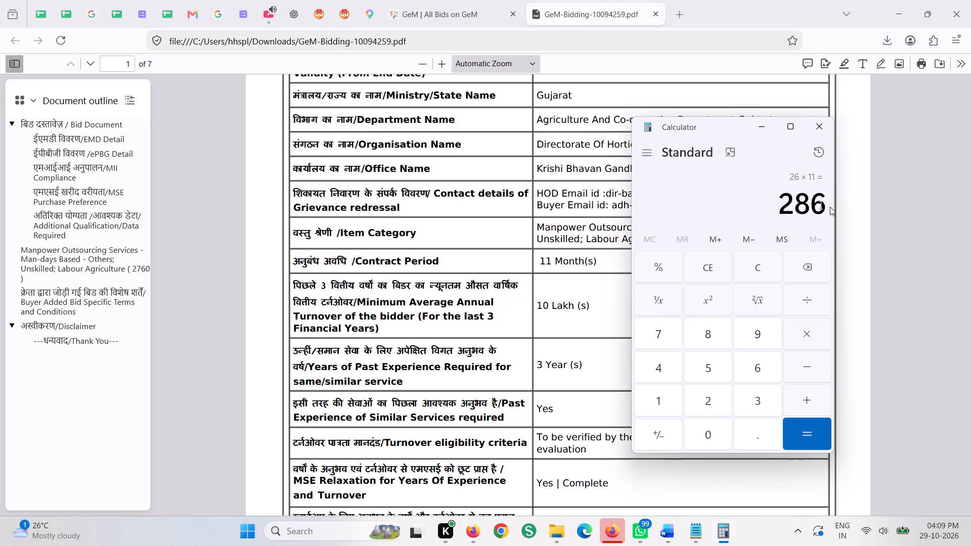
Copy the bid quantity 2760 from the GeM listing, divide it by 286 in Calculator, and close Calculator.
left_click(448, 0)
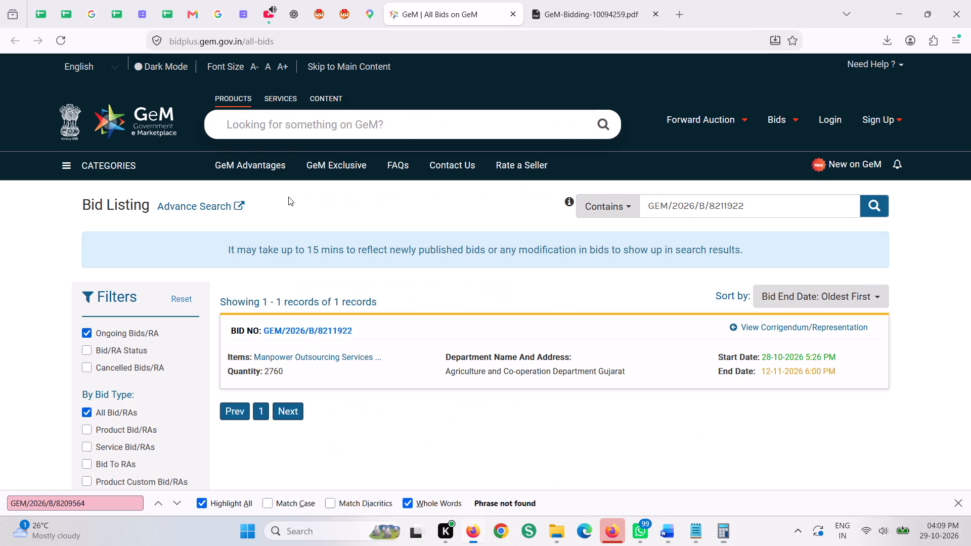
double_click(272, 370)
key("ctrl+c")
key("ctrl+c")
key("alt+Tab")
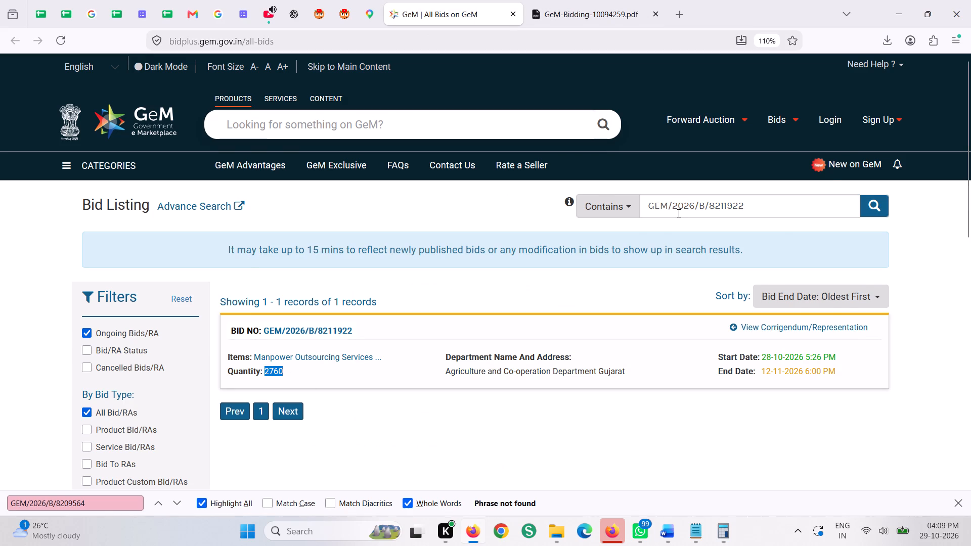
left_click(763, 259)
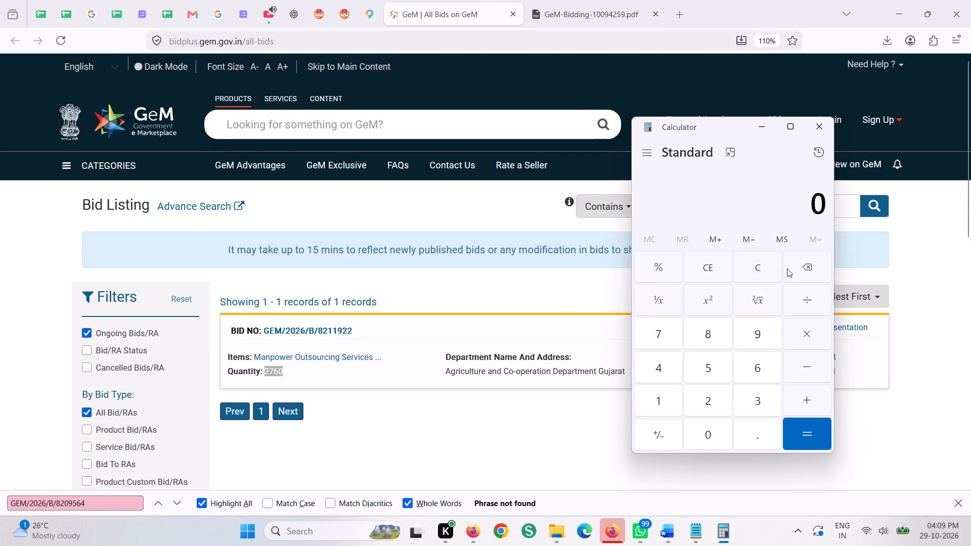
key("ctrl+v")
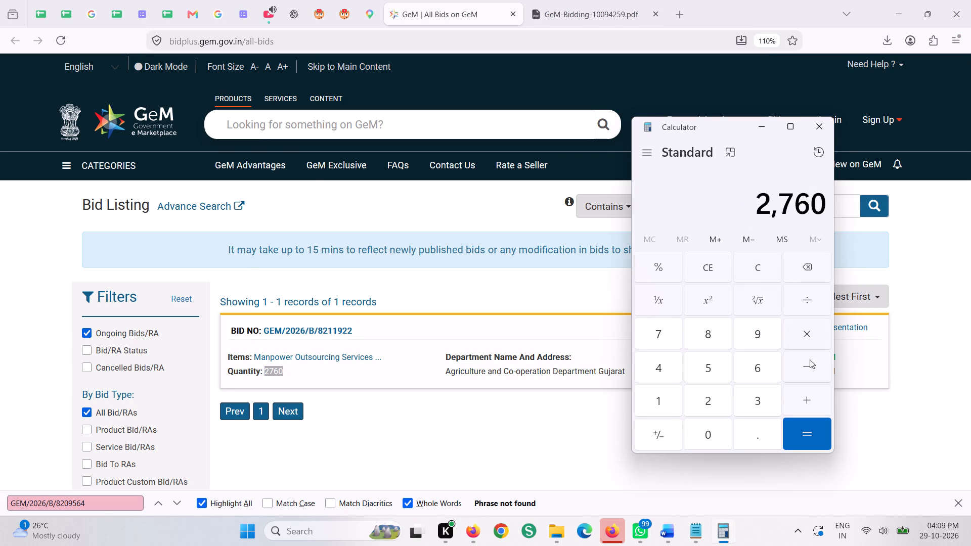
left_click(807, 301)
left_click(719, 404)
left_click(710, 329)
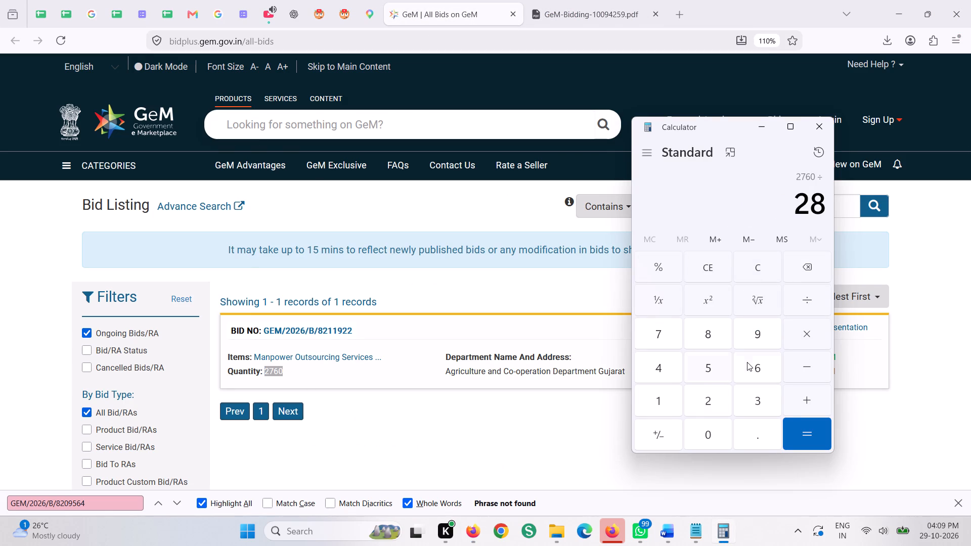
left_click(747, 362)
left_click(807, 438)
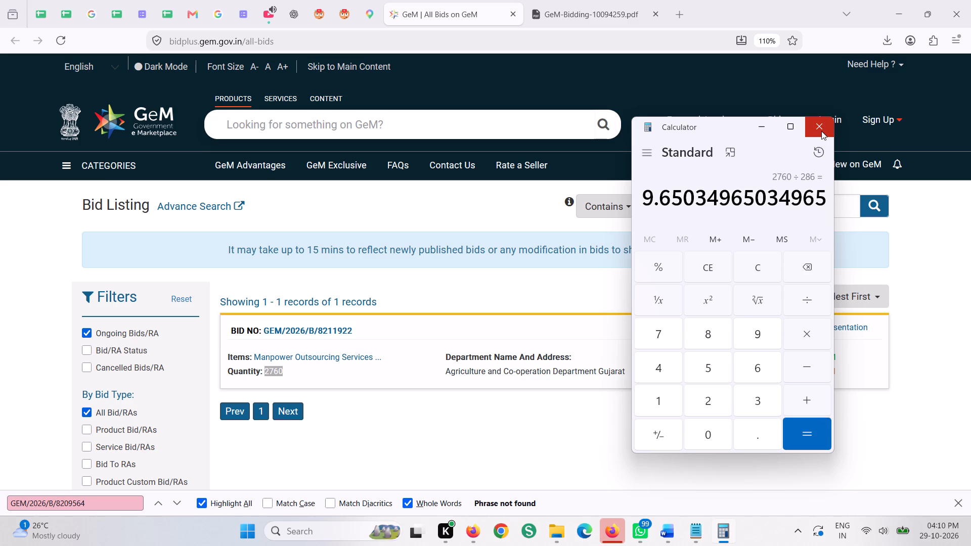
left_click(821, 131)
Using the bid number copied from GeM, create a folder named GEM2026B8211922 in the DEV1 Drive folder and open it.
left_click(562, 444)
left_click(546, 0)
scroll(581, 238, "up", 3)
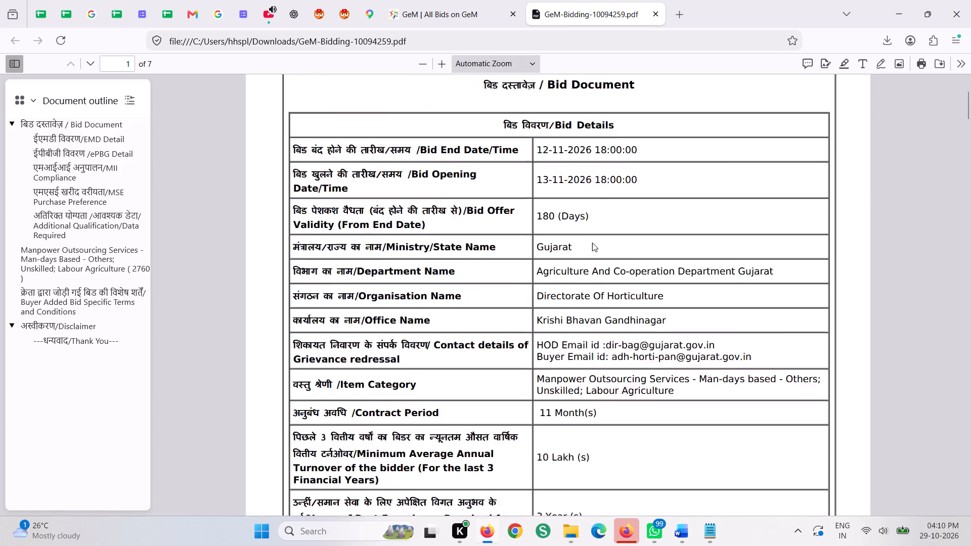
scroll(633, 286, "down", 2)
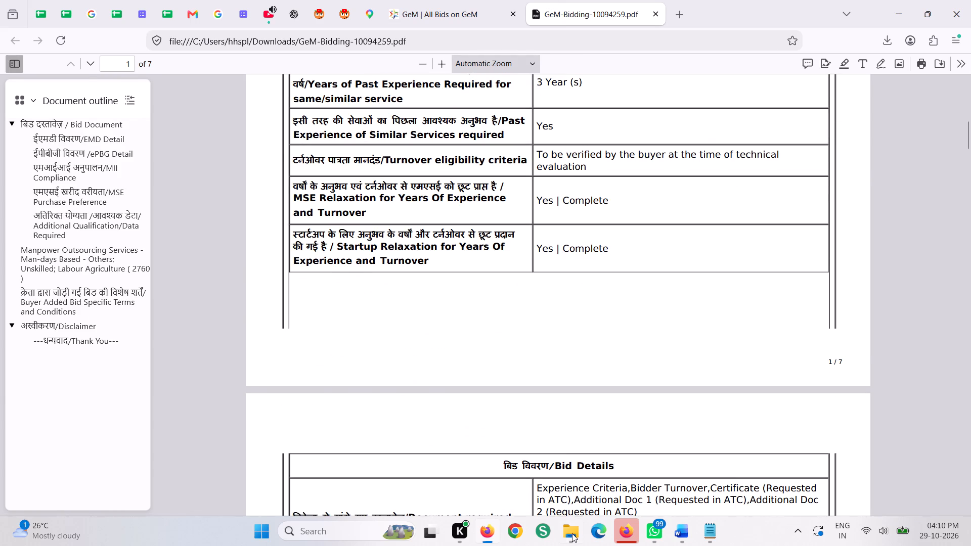
left_click(572, 533)
left_click(572, 533)
left_click(474, 0)
left_click_drag(774, 208, 507, 199)
key("ctrl+c")
key("ctrl+c")
key("Tab")
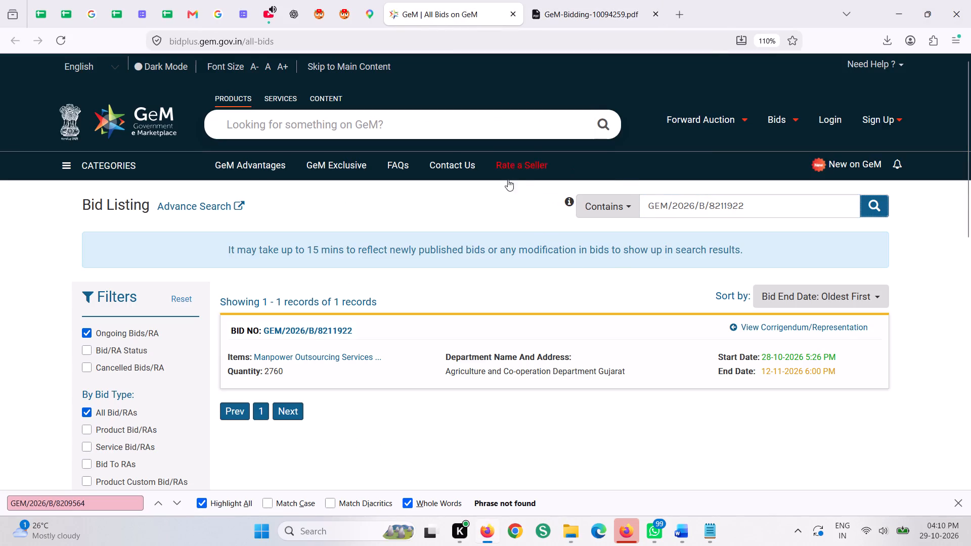
key("Tab")
key("super+Tab")
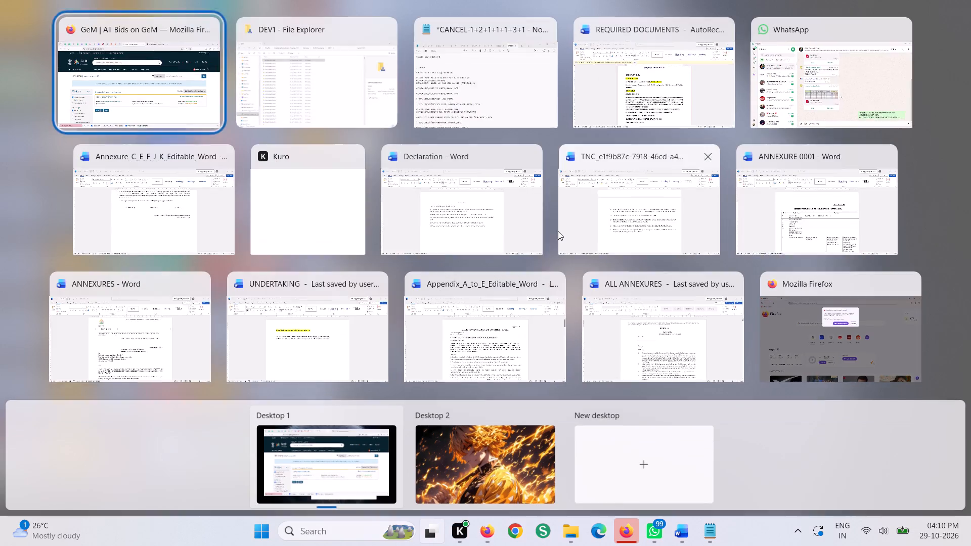
left_click(328, 88)
right_click(555, 161)
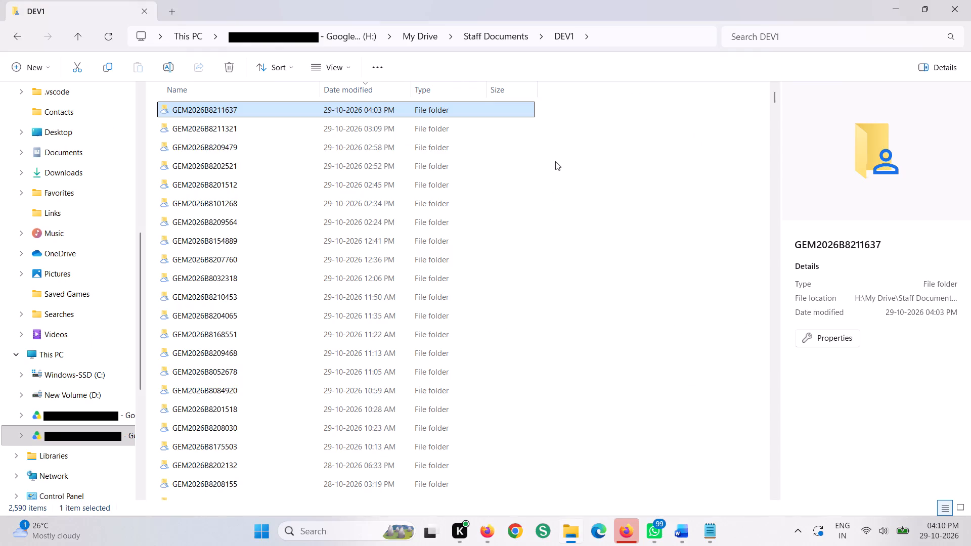
left_click(592, 262)
left_click(751, 259)
key("ctrl+v")
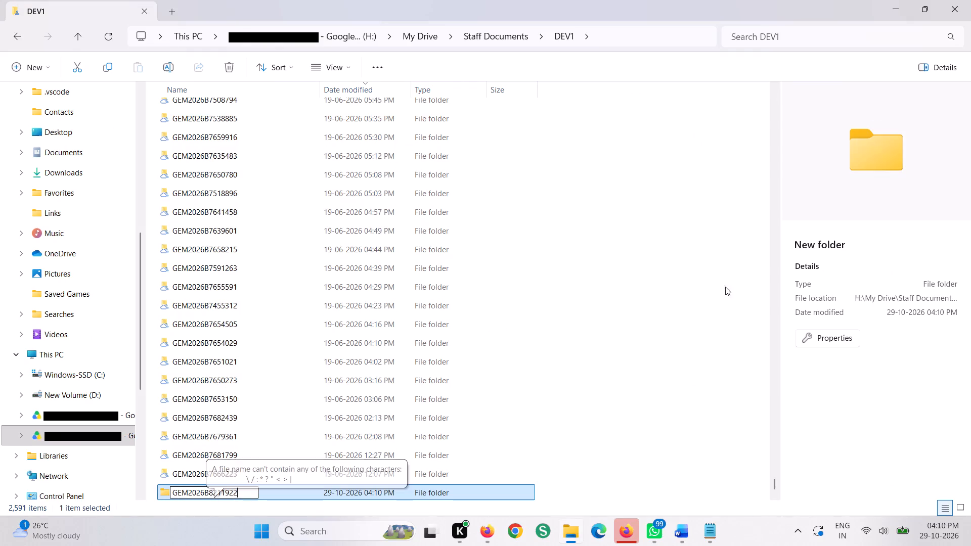
key("Return")
double_click(246, 495)
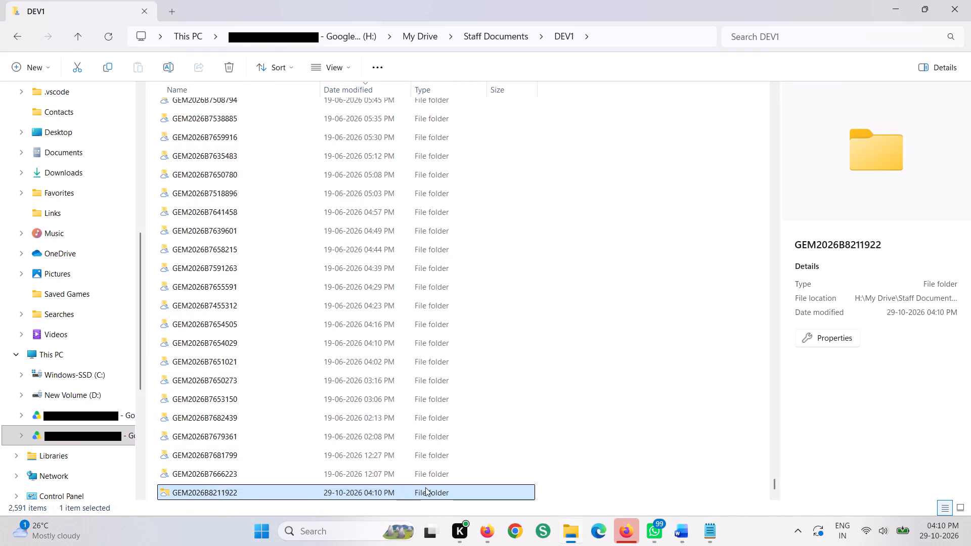
Save the bid document as GeM-Bidding-10094259 in PDF format in the GEM2026B8211922 folder.
left_click(498, 524)
scroll(809, 251, "up", 3)
left_click(609, 0)
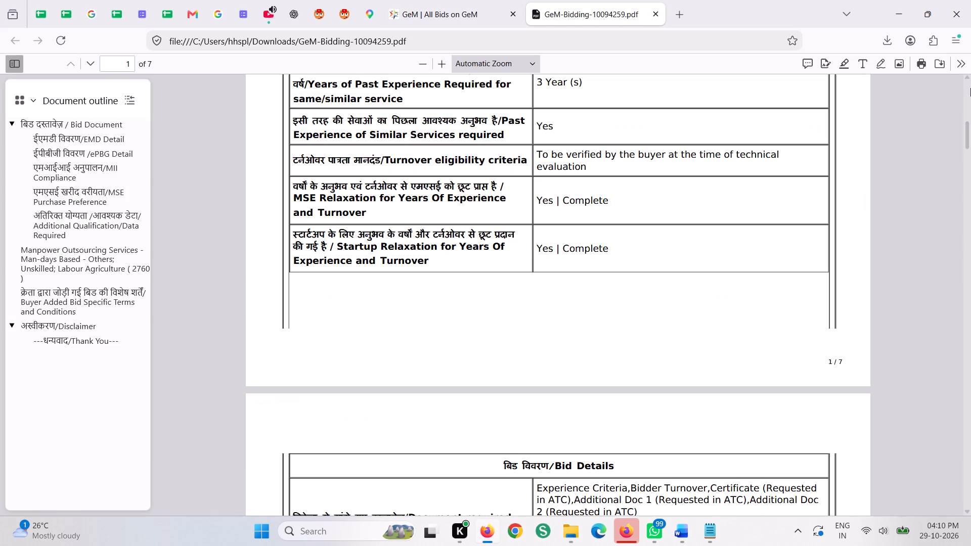
left_click(940, 61)
scroll(423, 163, "up", 4)
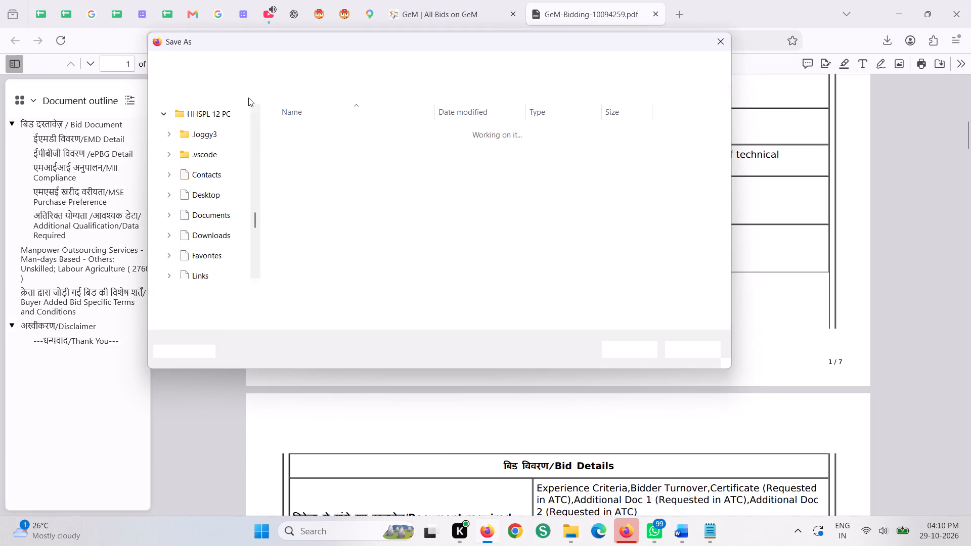
left_click(216, 69)
scroll(342, 157, "up", 5)
double_click(344, 136)
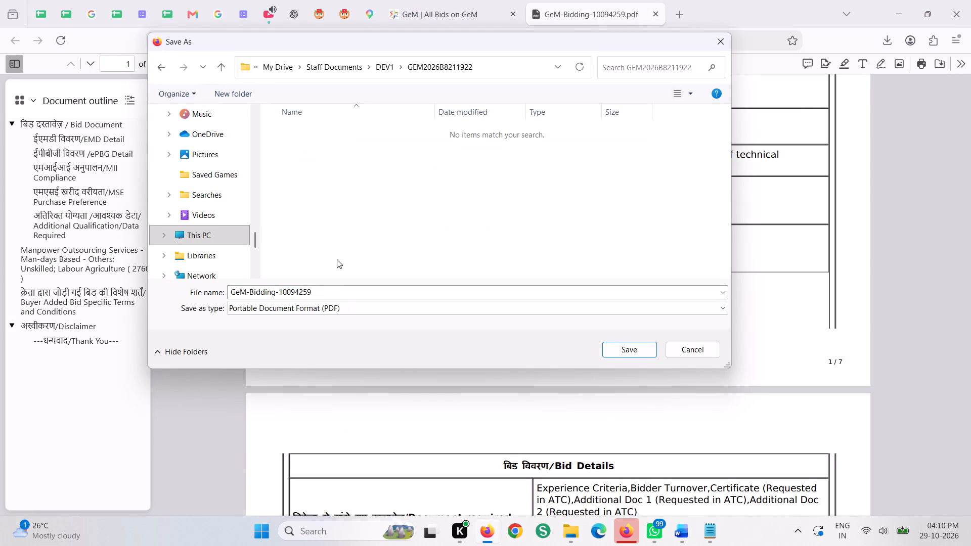
left_click(338, 282)
left_click(374, 294)
left_click(612, 344)
Open the Scope of work & Job description attachment 1793185553.pdf from the bid document.
scroll(673, 337, "down", 6)
scroll(565, 232, "down", 1)
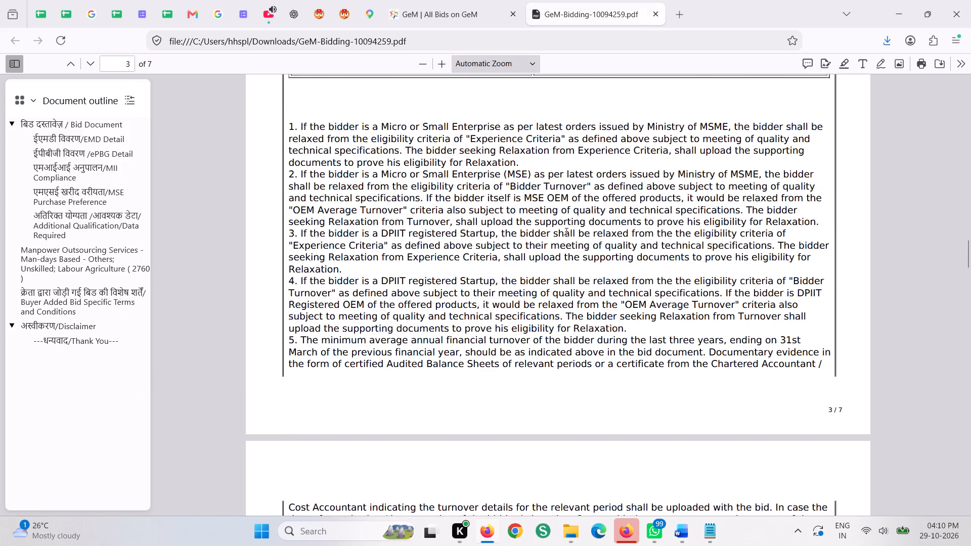
scroll(564, 225, "down", 1)
left_click(481, 158)
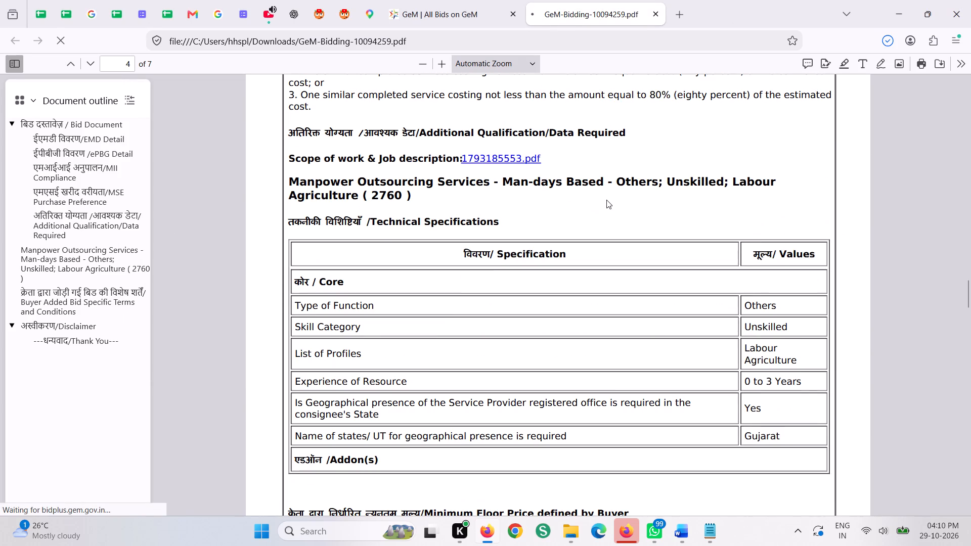
left_click(518, 152)
scroll(624, 150, "up", 4)
Save the attachment as "SCOPE OF WORK 01" in the bid's GEM2026B8211922 folder.
left_click(942, 66)
scroll(409, 209, "up", 2)
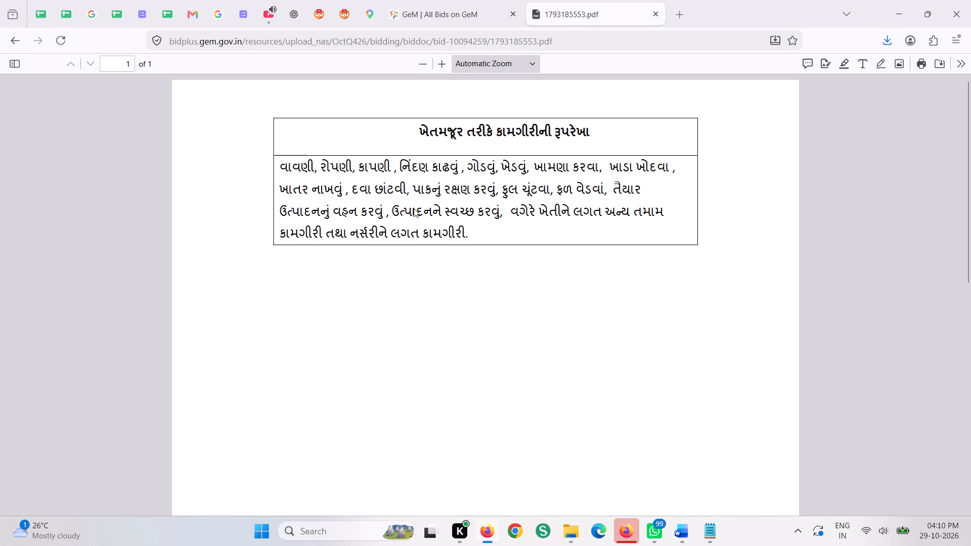
scroll(414, 208, "up", 7)
scroll(252, 76, "up", 2)
left_click(220, 65)
scroll(319, 151, "up", 3)
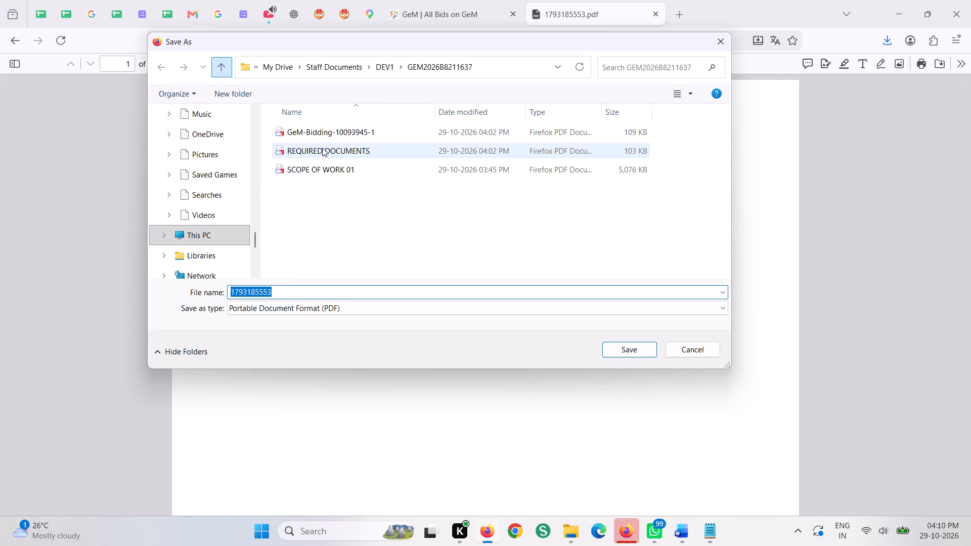
double_click(340, 131)
left_click(291, 288)
type("SCOPE OF WORK 01")
key("Return")
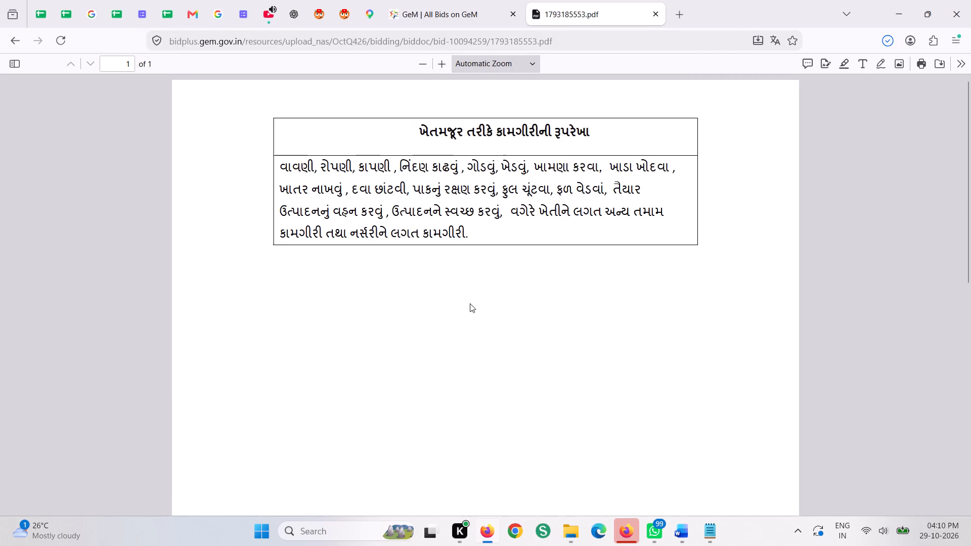
Return from the attachment to the bid document and copy the district name PANCHMAHAL from the consignee address.
scroll(445, 285, "down", 7)
scroll(444, 253, "up", 5)
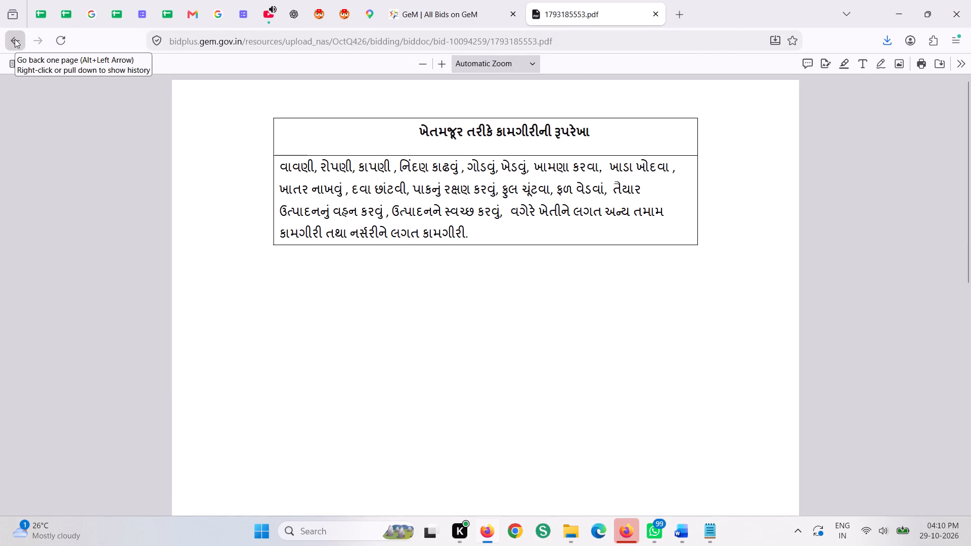
left_click(15, 39)
scroll(441, 221, "down", 2)
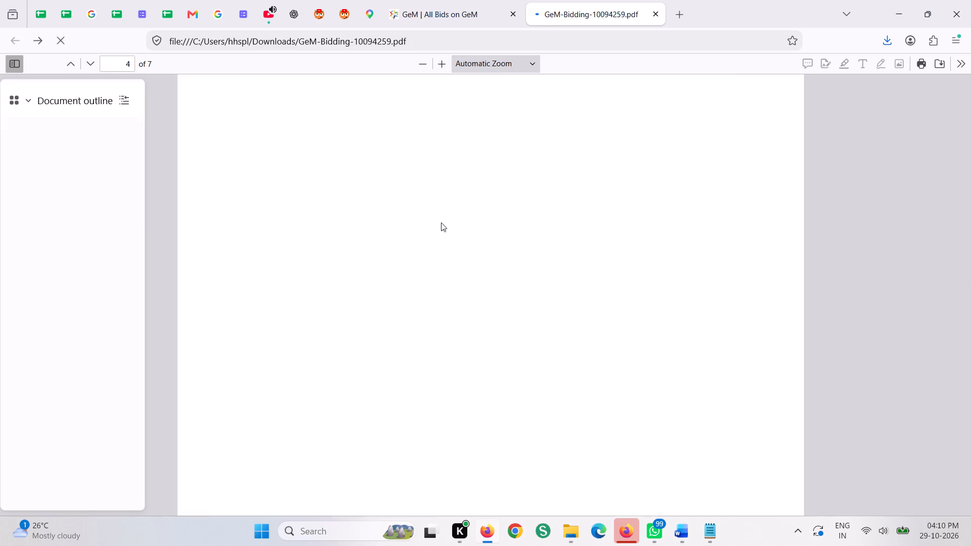
scroll(521, 254, "up", 1)
scroll(542, 305, "down", 1)
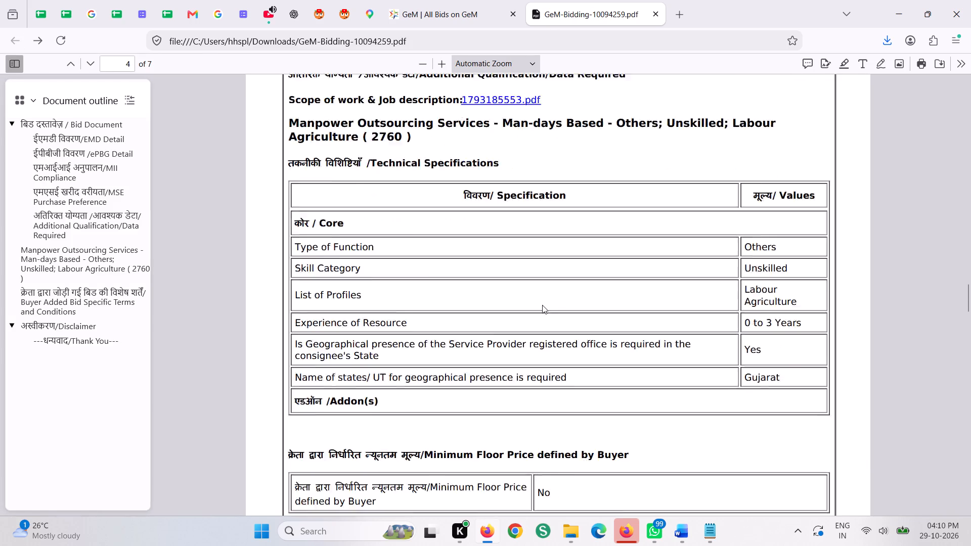
scroll(471, 262, "down", 1)
scroll(523, 248, "down", 1)
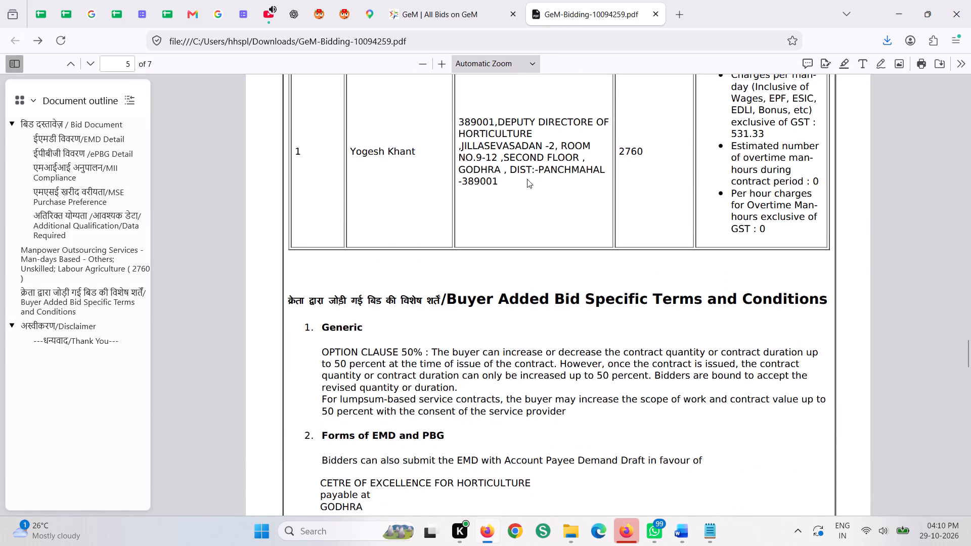
double_click(563, 170)
key("ctrl+c")
key("ctrl+c")
key("ctrl+c")
Switch to the REQUIRED DOCUMENTS file in Word and delete all the old text after "1.SHOPACT –".
left_click(682, 523)
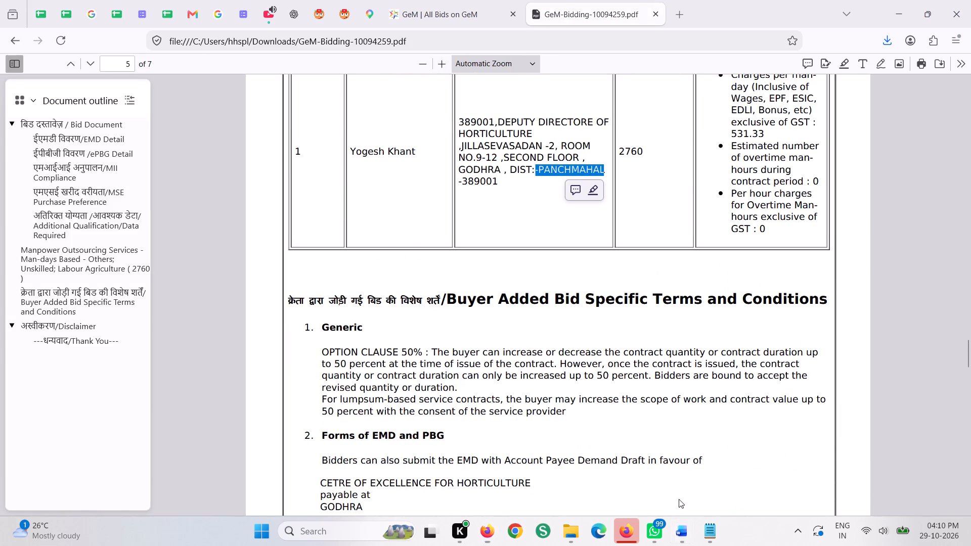
left_click(90, 479)
left_click(385, 328)
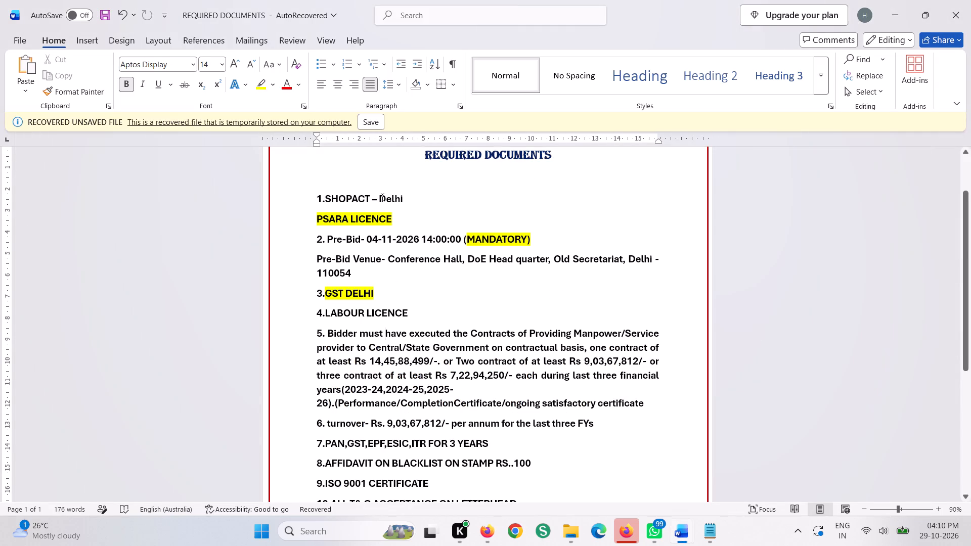
left_click_drag(381, 197, 678, 515)
key("BackSpace")
key("BackSpace")
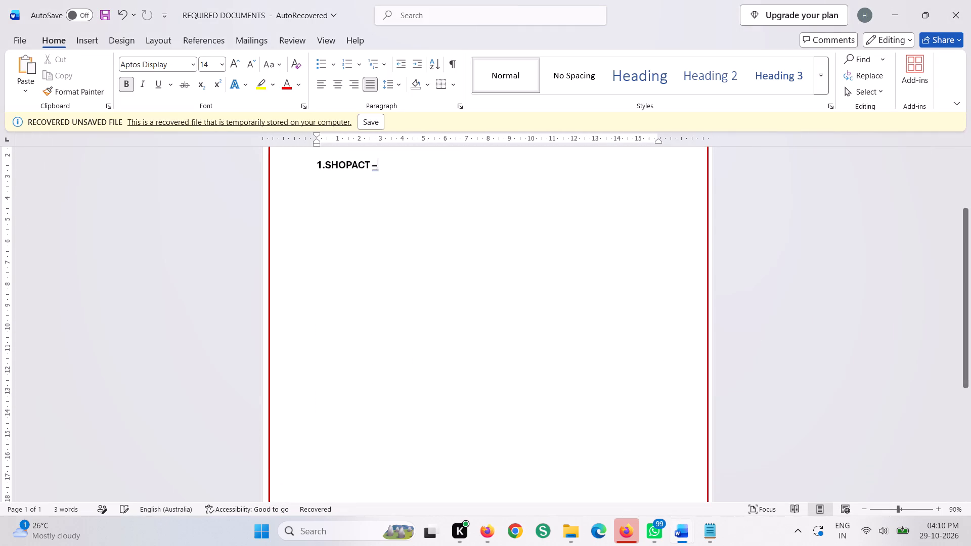
Complete item 1 with the copied district as PANCHMAHAL,GJ and add item 2 as MANDAYS QTY-9.
key("ctrl+v")
type(",GJ")
key("Return")
type("2.")
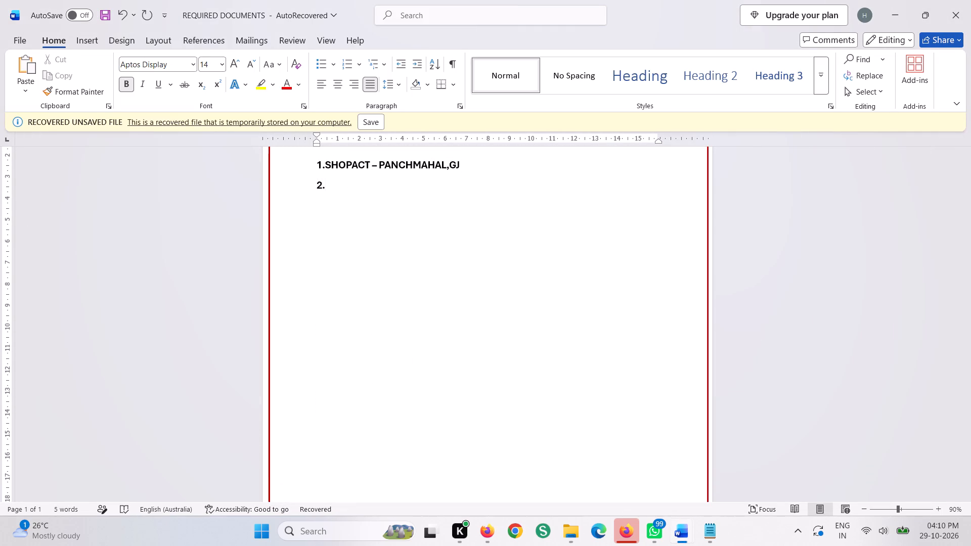
type("MANDA")
type("YS")
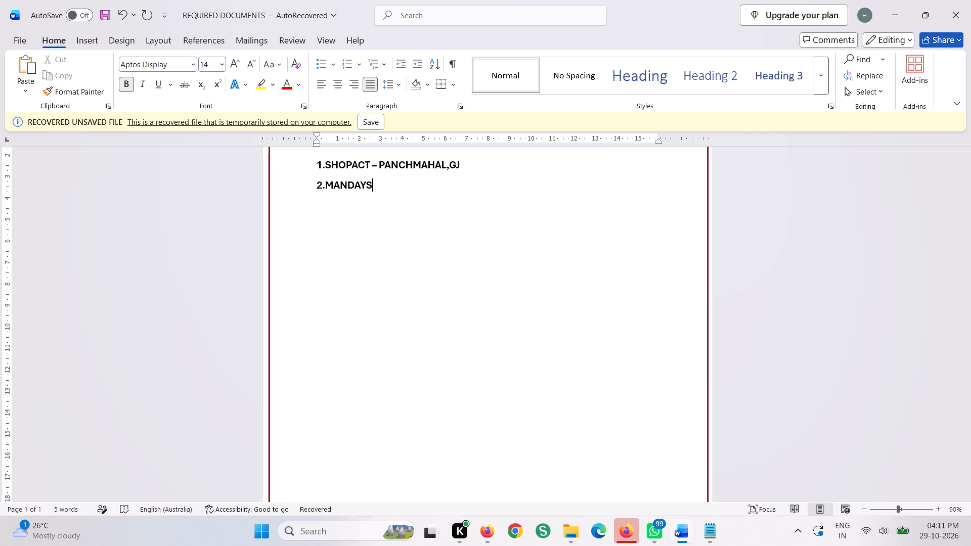
key("space")
type("QTY-9")
Add item 3 as "Turnover-10 LAKH FOR 3 YEARS", copying the word Turnover from the bid document.
key("Return")
type("3.")
key("alt+Tab")
scroll(646, 431, "up", 10)
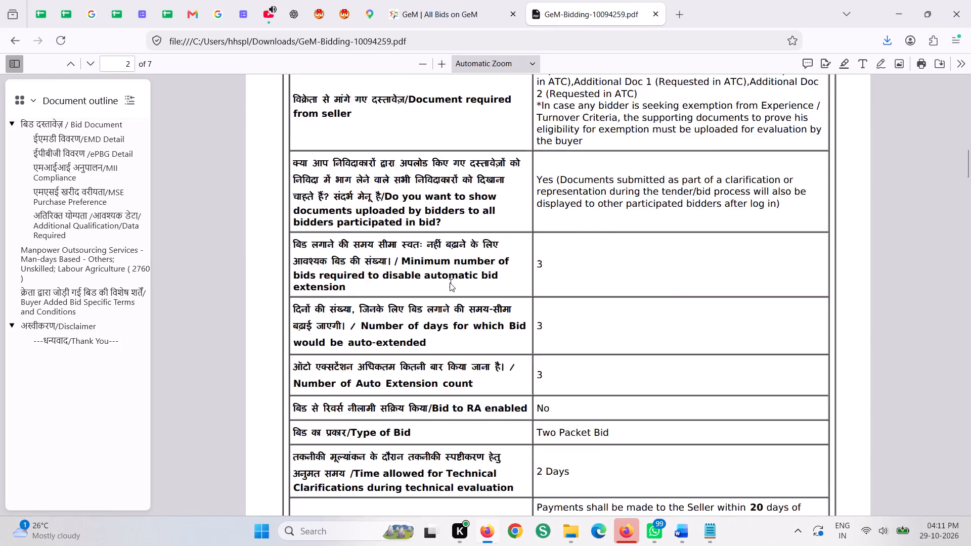
scroll(453, 283, "up", 3)
scroll(501, 297, "down", 1)
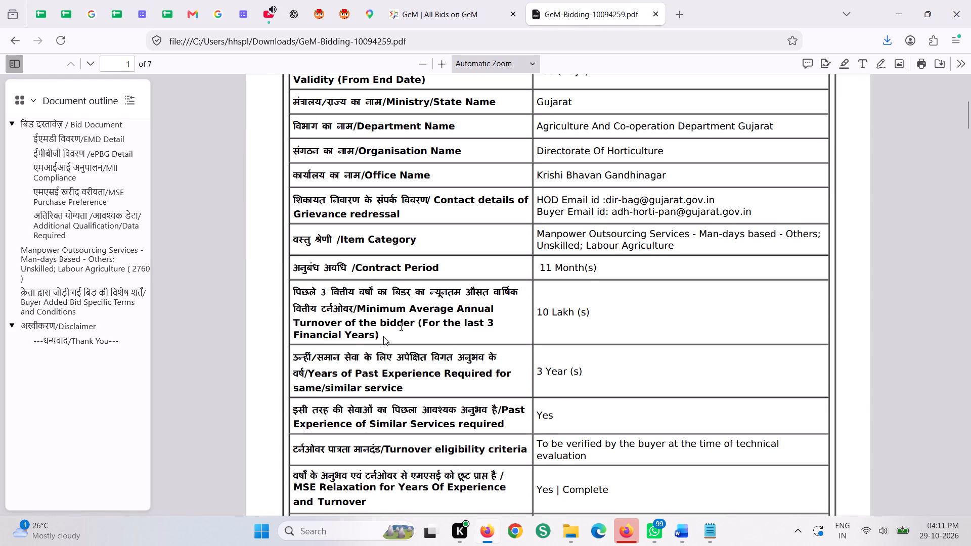
double_click(323, 318)
key("ctrl+c")
key("alt+Tab")
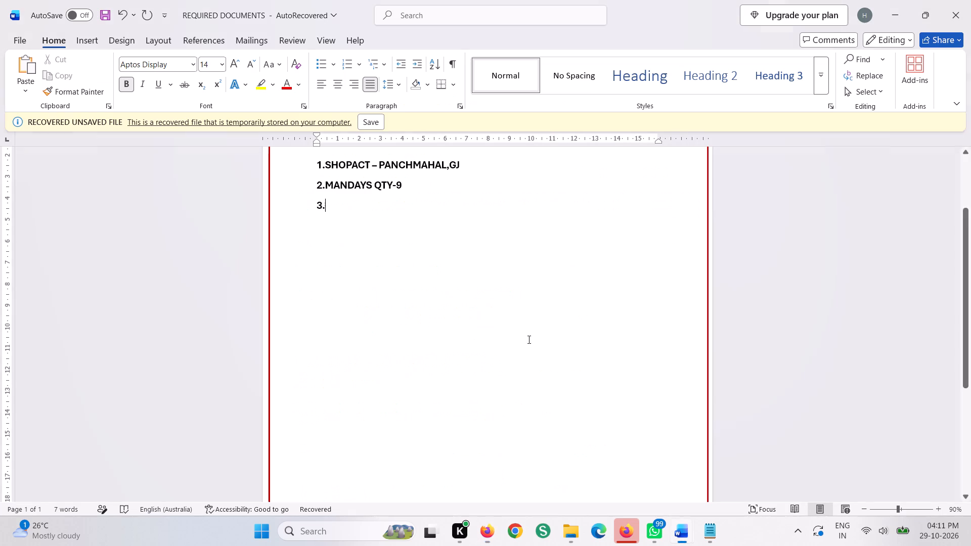
key("ctrl+v")
type("-10 LAKH FOR 3 YEARS")
key("space")
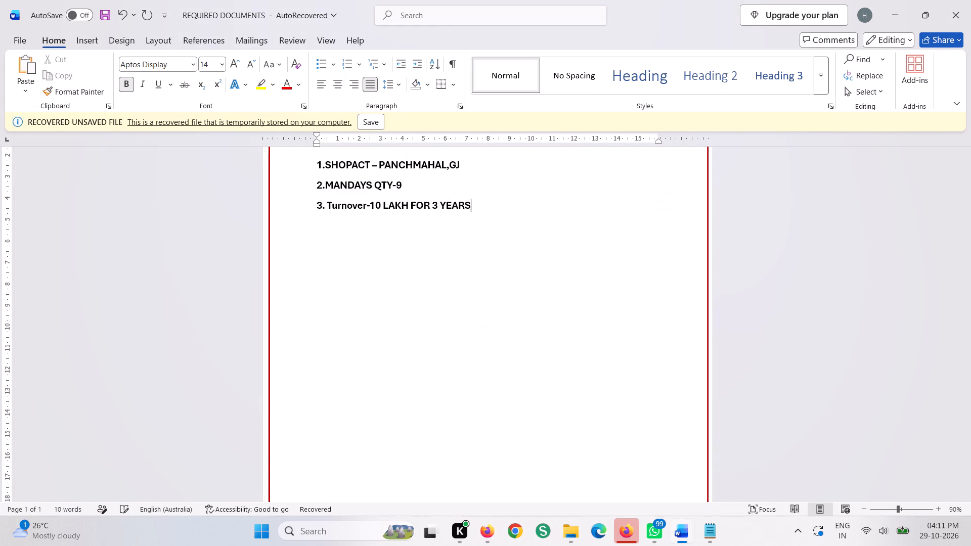
Add item 4 with the copied text "MSE Relaxation for Years Of Experience and Turnover", joined onto one line.
key("Return")
type("4.")
key("alt+Tab")
scroll(527, 340, "down", 1)
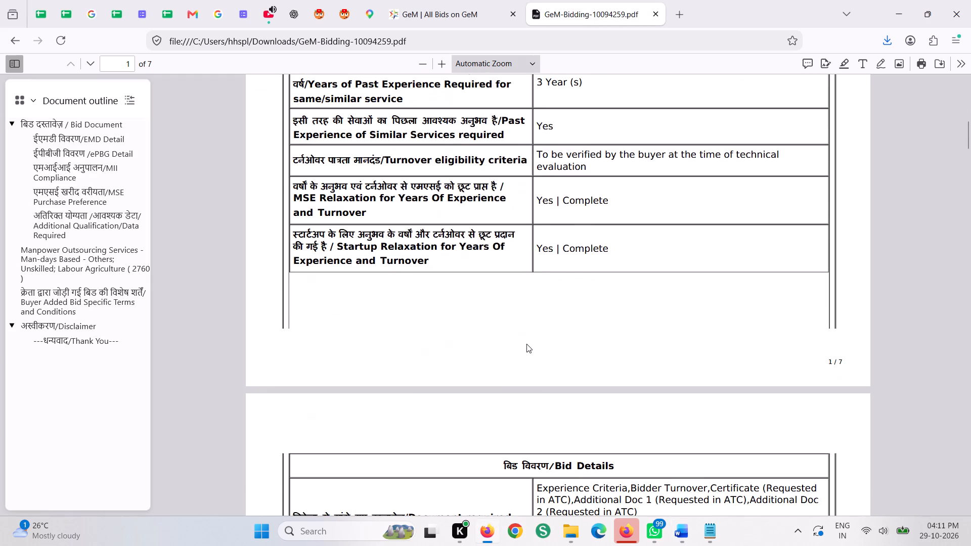
left_click(301, 198)
left_click_drag(301, 198, 357, 212)
key("ctrl+c")
key("ctrl+c")
key("alt+Tab")
key("ctrl+v")
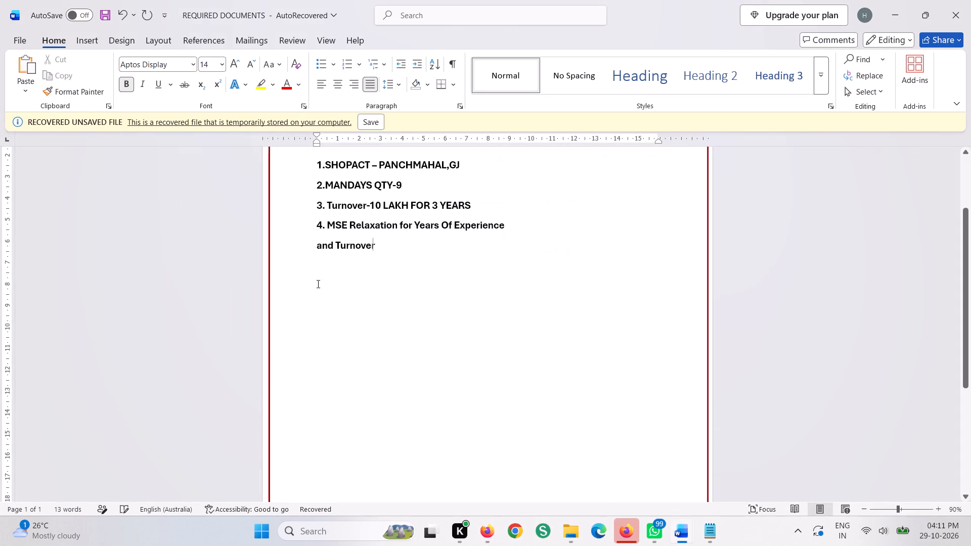
left_click(311, 244)
key("BackSpace")
key("space")
Copy the word Startup from the bid document and insert "& Startup" after MSE in item 4.
key("alt+Tab")
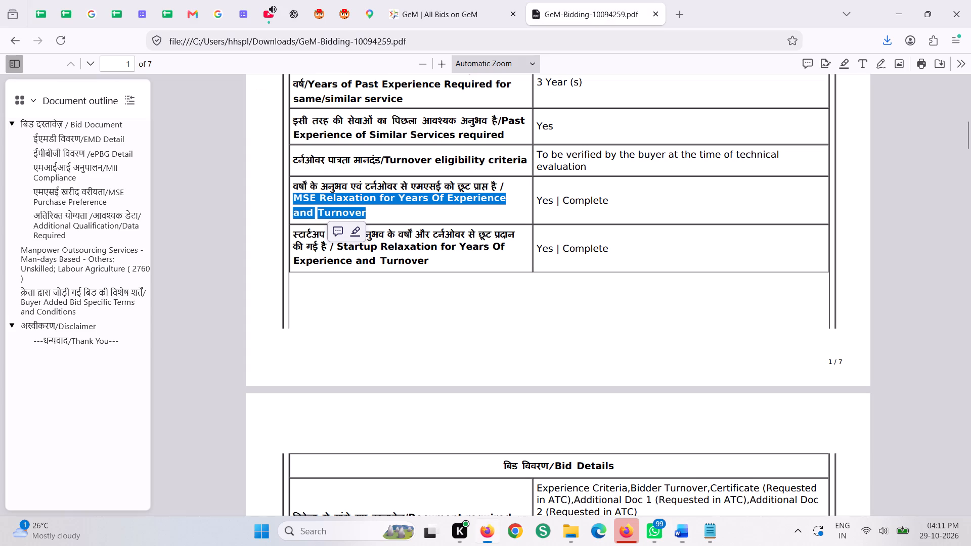
double_click(356, 246)
key("ctrl+c")
key("ctrl+c")
key("alt+Tab")
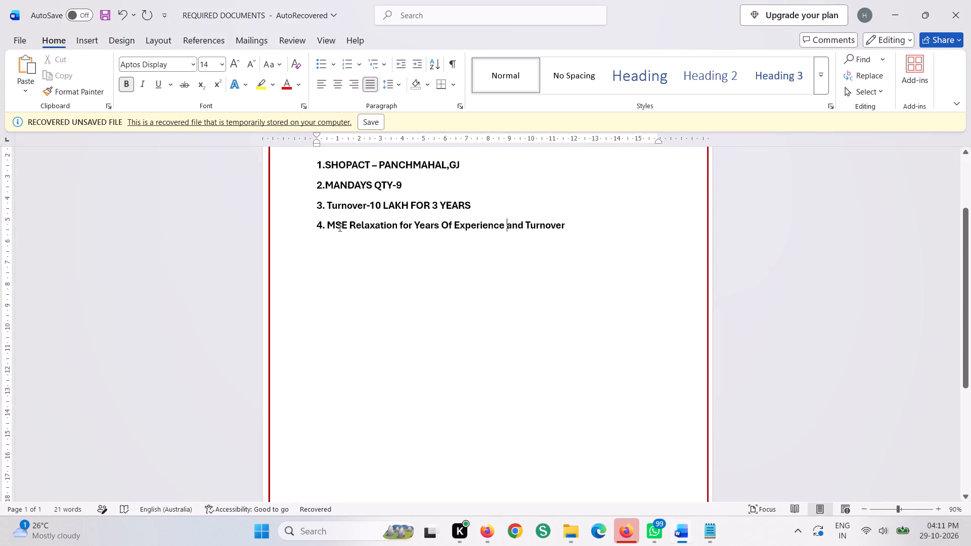
left_click(349, 223)
type("&")
key("space")
key("ctrl+v")
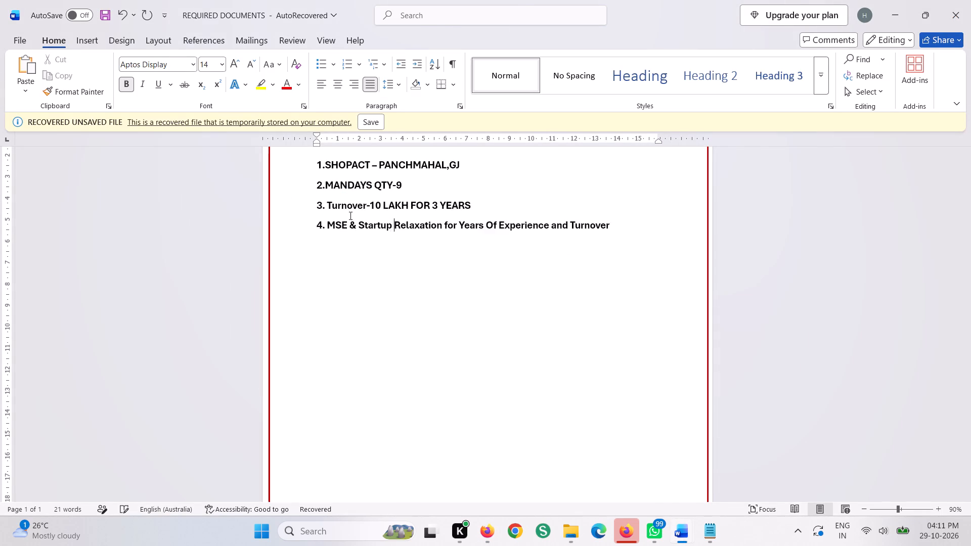
Check the relaxation entries in the bid document and end item 4 with "- YES".
key("alt+Tab")
key("alt+Tab")
left_click(637, 229)
type("- YES")
key("space")
Copy the "Type of Bid" label from the bid details and start a new line below item 4.
key("alt+Tab")
scroll(637, 226, "down", 1)
scroll(574, 230, "down", 1)
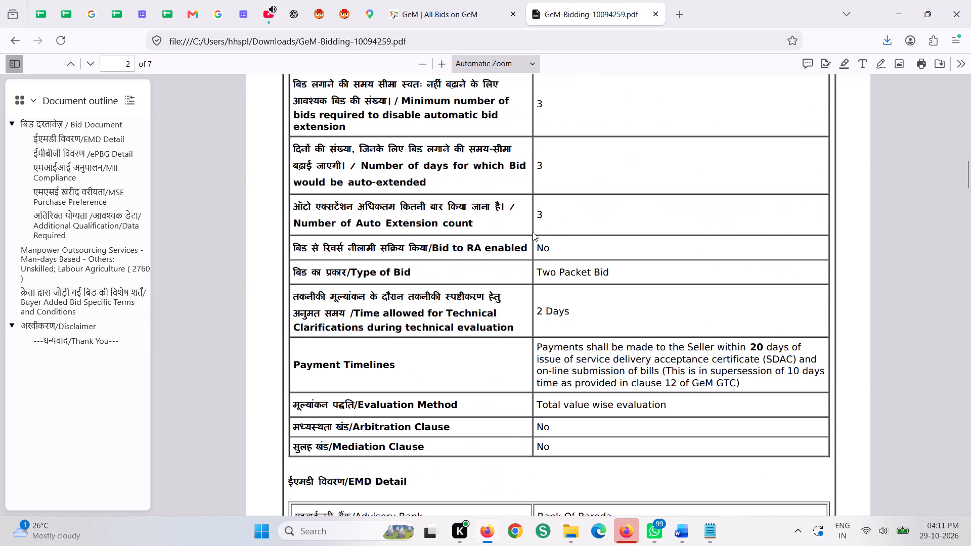
left_click(359, 272)
left_click_drag(359, 272, 419, 271, "ctrl")
key("ctrl+c")
key("ctrl+c")
key("alt+Tab")
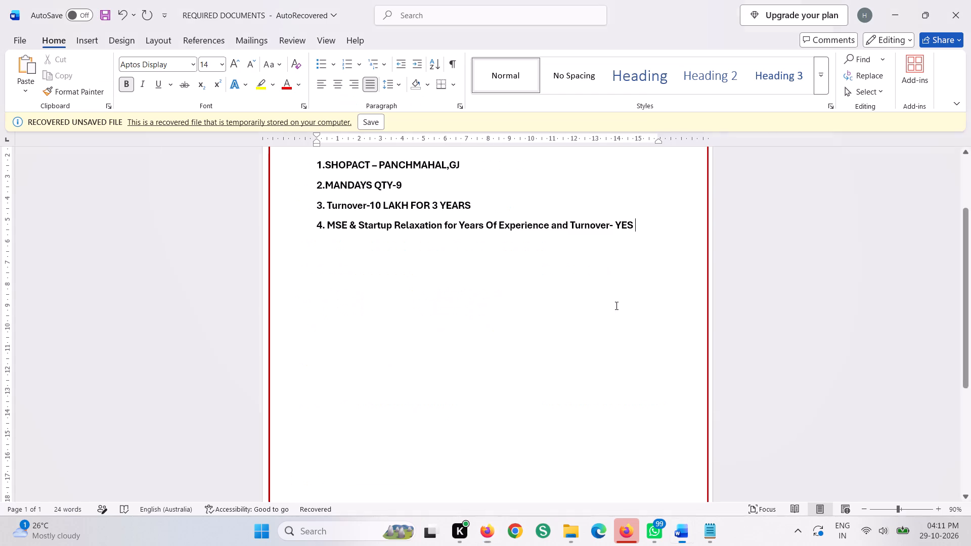
key("Return")
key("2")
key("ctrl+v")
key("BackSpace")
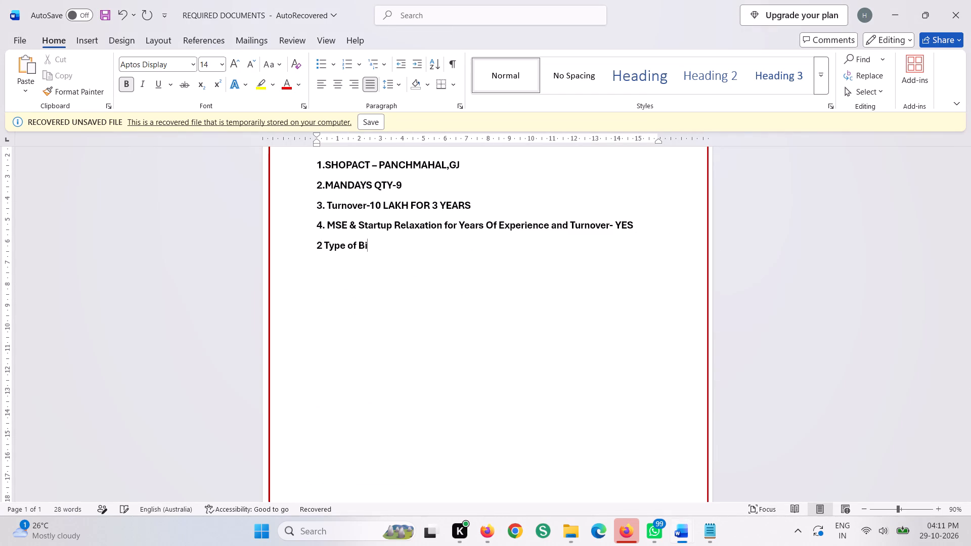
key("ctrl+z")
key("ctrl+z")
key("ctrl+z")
Add item 5 as "Type of Bid- TWO PACKET BID" using the copied label.
type("5.")
key("ctrl+v")
key("alt+Tab")
key("alt+Tab")
type("- TWO PACKET BID")
key("space")
Review the remaining bid details and the Scope of work attachment for further document requirements.
key("alt+Tab")
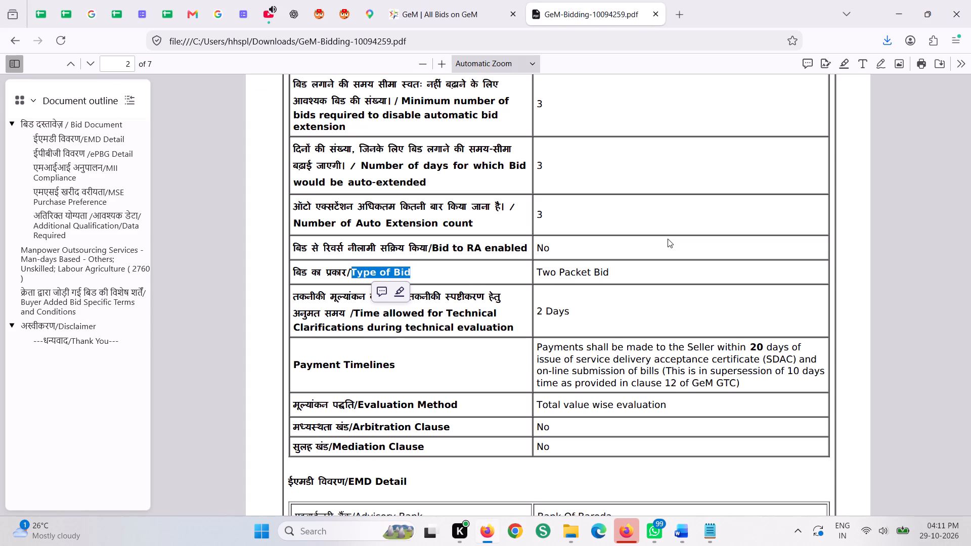
scroll(668, 239, "down", 2)
scroll(538, 211, "up", 2)
scroll(544, 221, "down", 1)
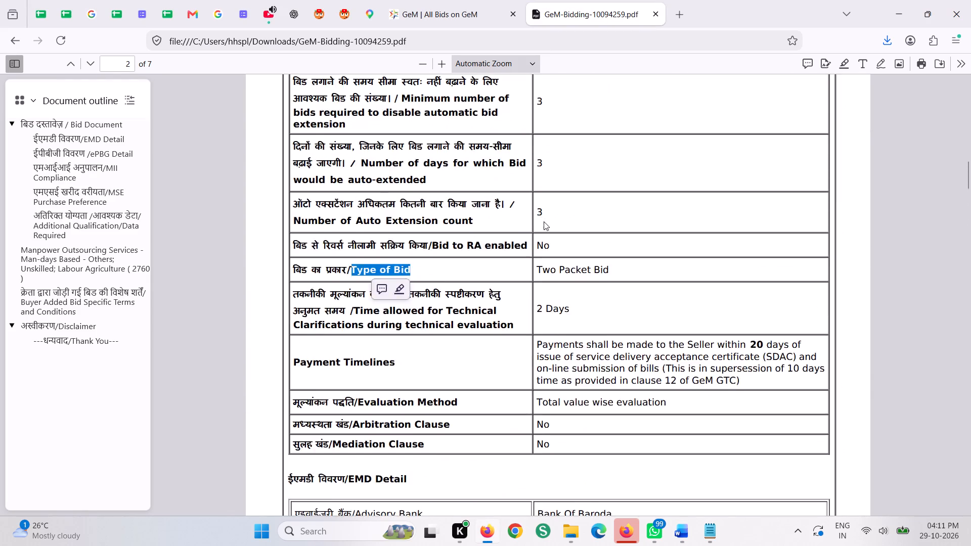
scroll(553, 223, "down", 5)
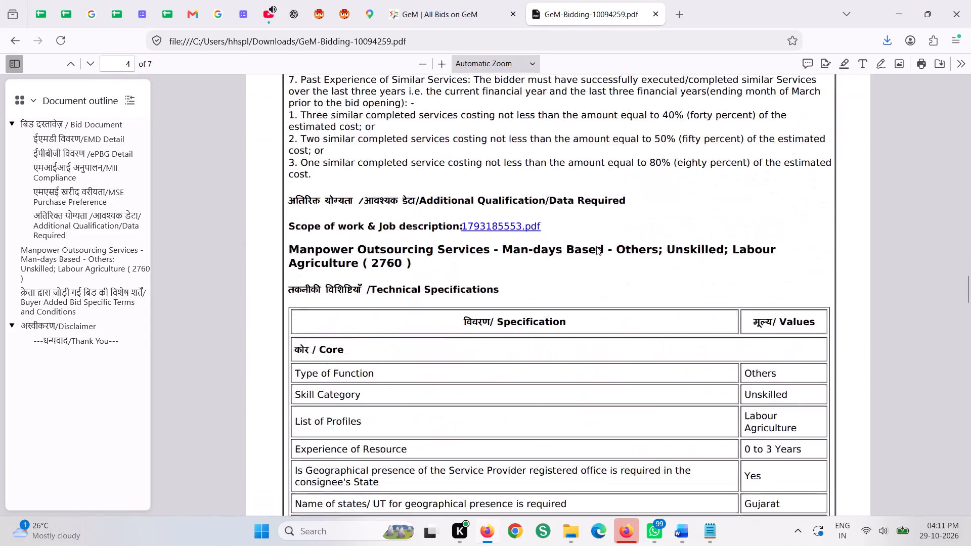
left_click(503, 154)
scroll(433, 231, "up", 4)
scroll(45, 49, "down", 1)
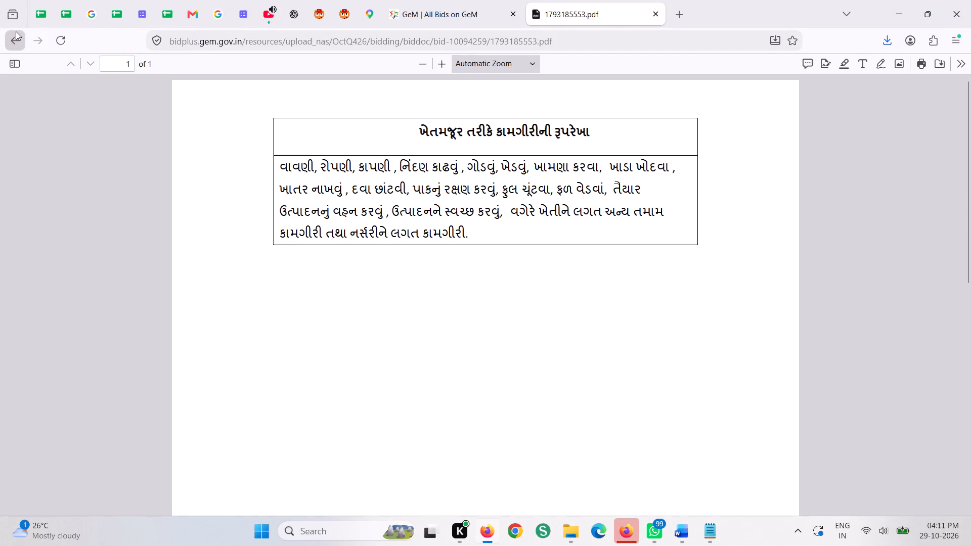
left_click(15, 32)
Open the buyer-uploaded ATC document linked in the bid's Buyer Added Bid Specific Terms and Conditions.
scroll(555, 193, "down", 11)
scroll(508, 198, "up", 4)
scroll(492, 198, "down", 1)
scroll(492, 198, "up", 2)
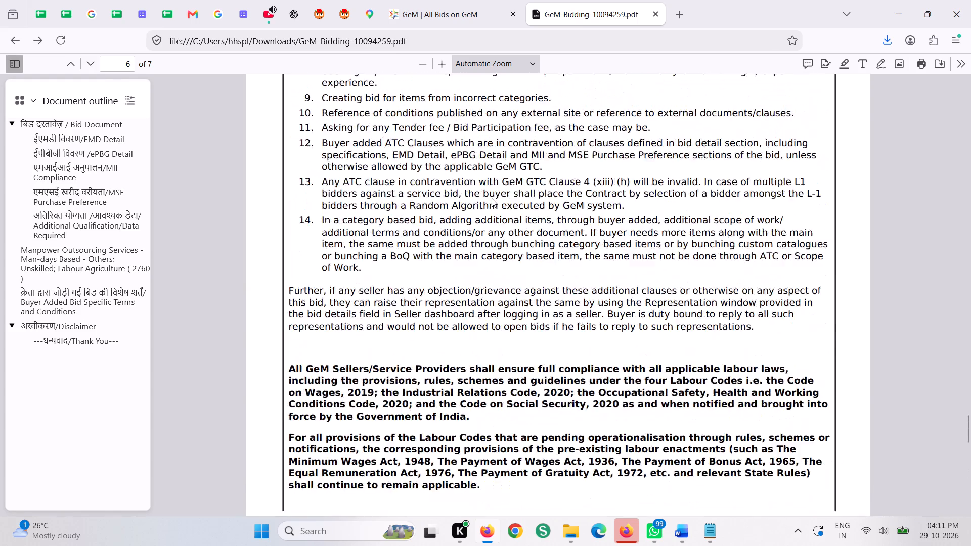
scroll(479, 197, "up", 1)
left_click(489, 279)
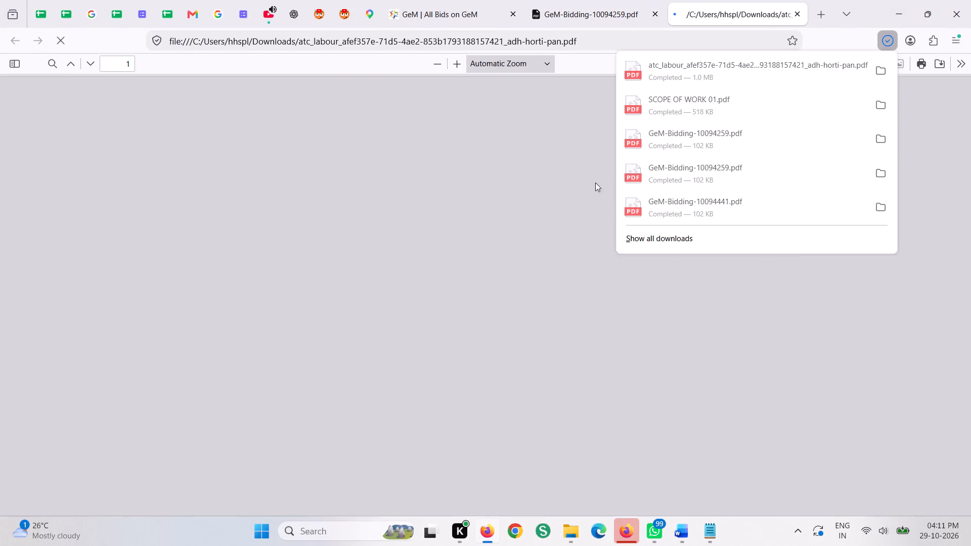
left_click(375, 206)
Save the ATC document as "BUYER ADDED ATC 02".
scroll(436, 204, "up", 5)
scroll(534, 206, "down", 10)
scroll(543, 214, "up", 6)
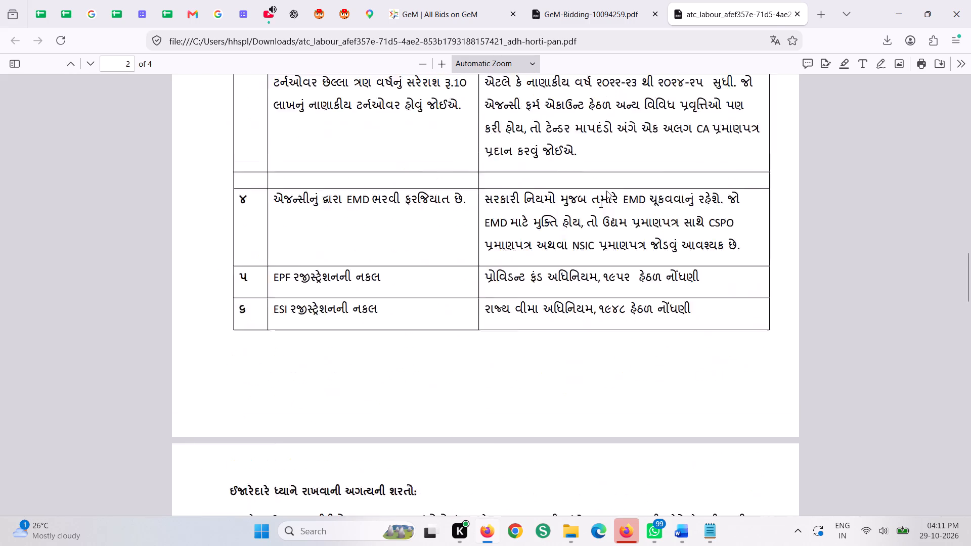
scroll(606, 191, "up", 4)
left_click(435, 0)
left_click(729, 0)
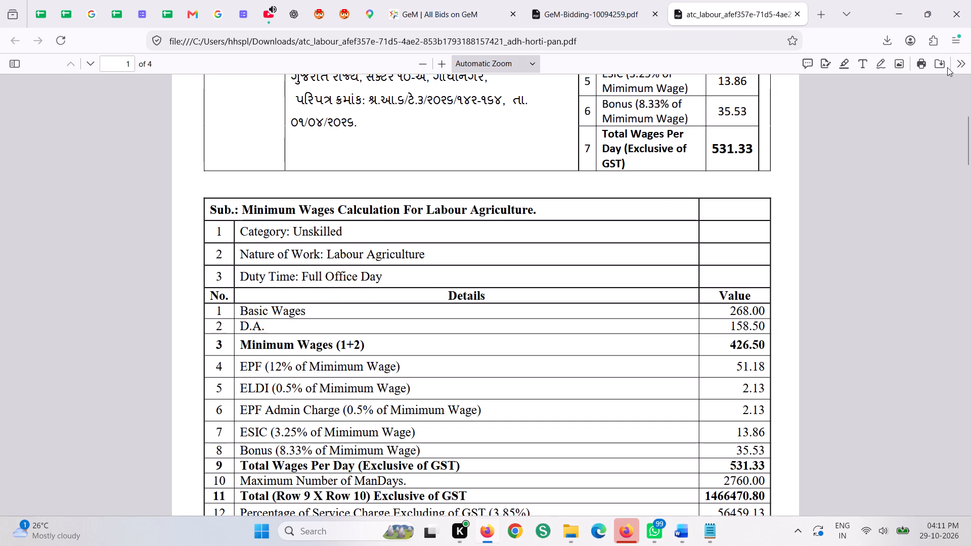
left_click(944, 66)
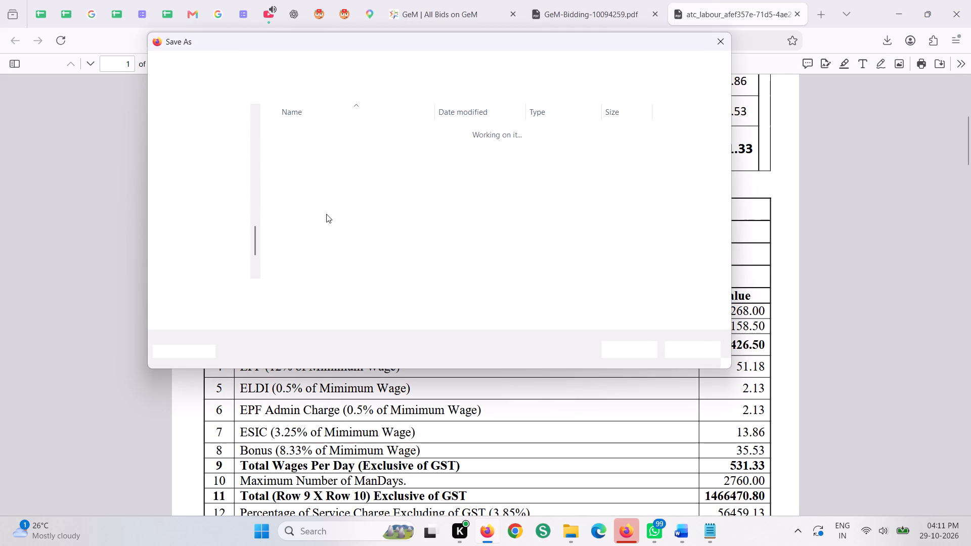
type("BUYER ADDED ATC 02")
key("Return")
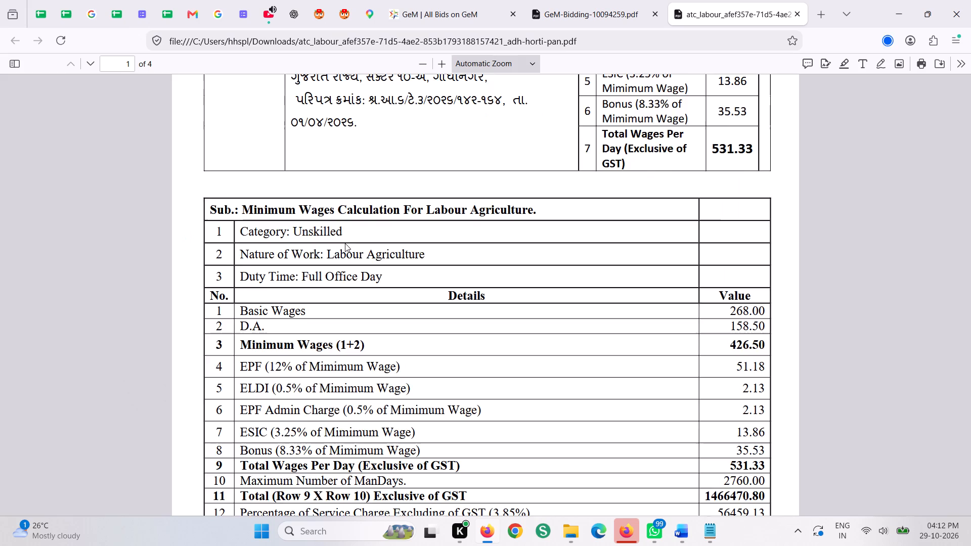
Copy a screenshot of the EMD, EPF and ESI registration rows in the ATC document's eligibility table.
scroll(344, 240, "up", 5)
scroll(343, 239, "down", 4)
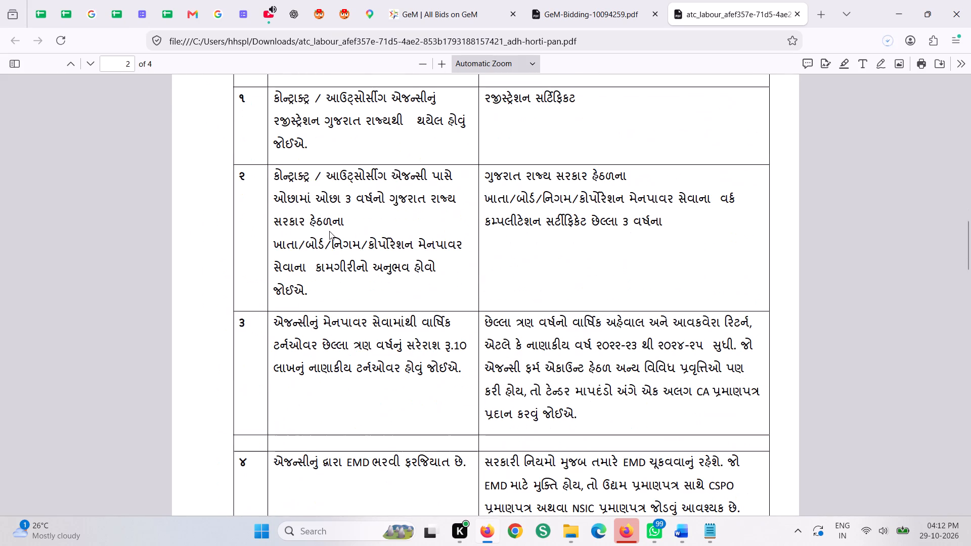
scroll(421, 264, "down", 1)
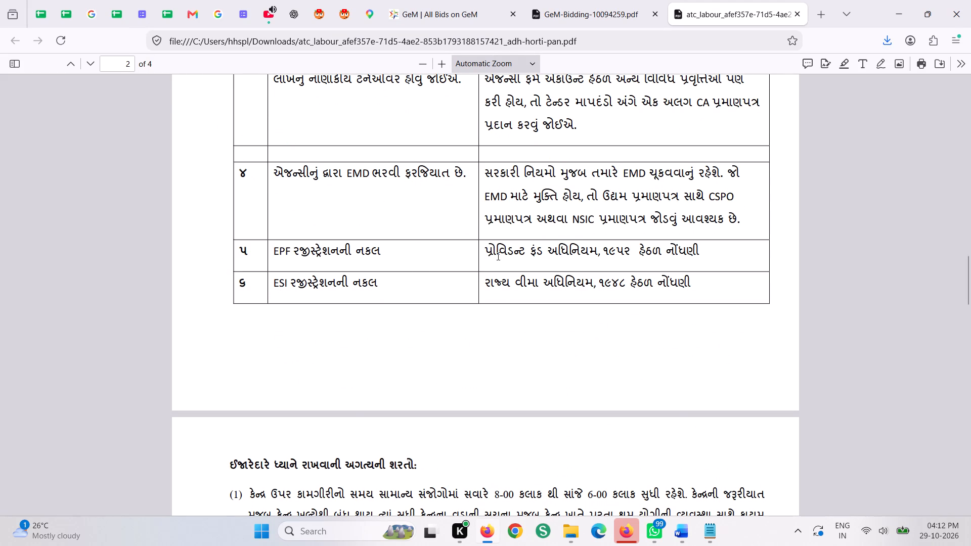
key("ctrl+shift+s")
left_click_drag(203, 122, 823, 299)
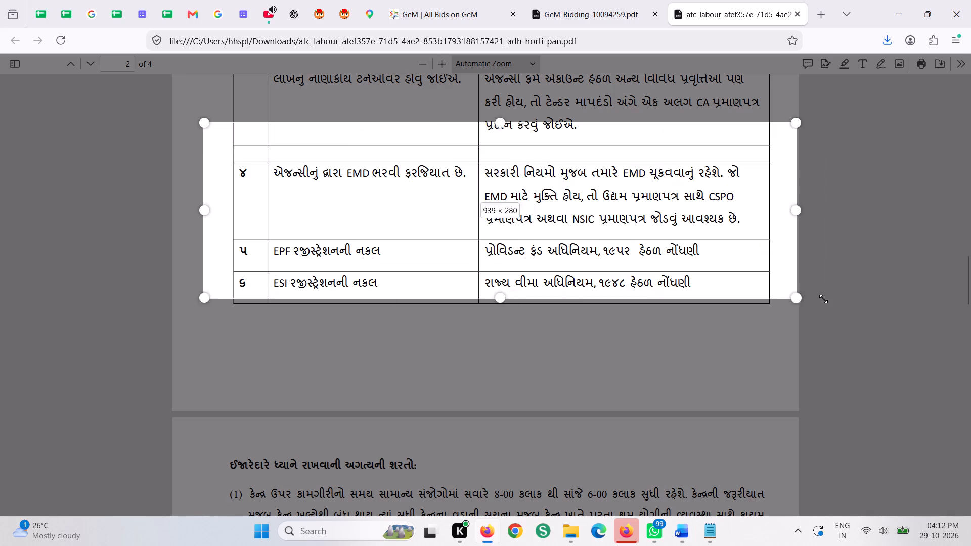
left_click_drag(823, 299, 853, 348)
left_click(759, 364)
Submit the copied screenshot to Google Lens and translate its Gujarati text into English.
left_click(210, 10)
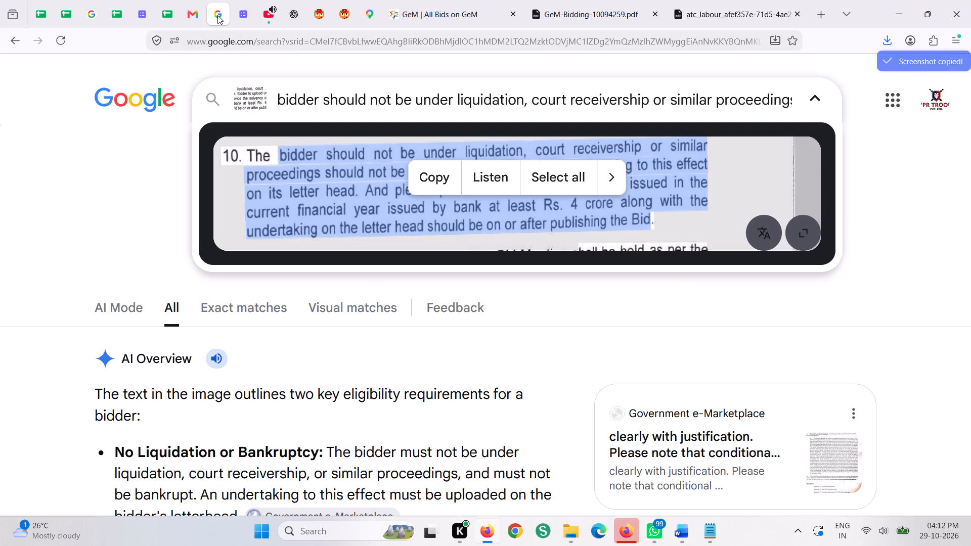
left_click(813, 95)
left_click(780, 99)
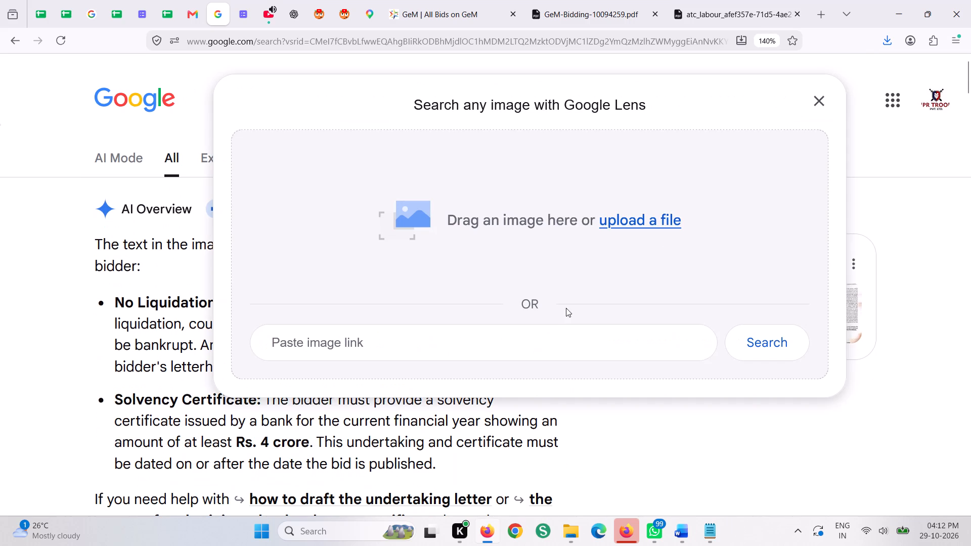
left_click(558, 331)
key("ctrl+v")
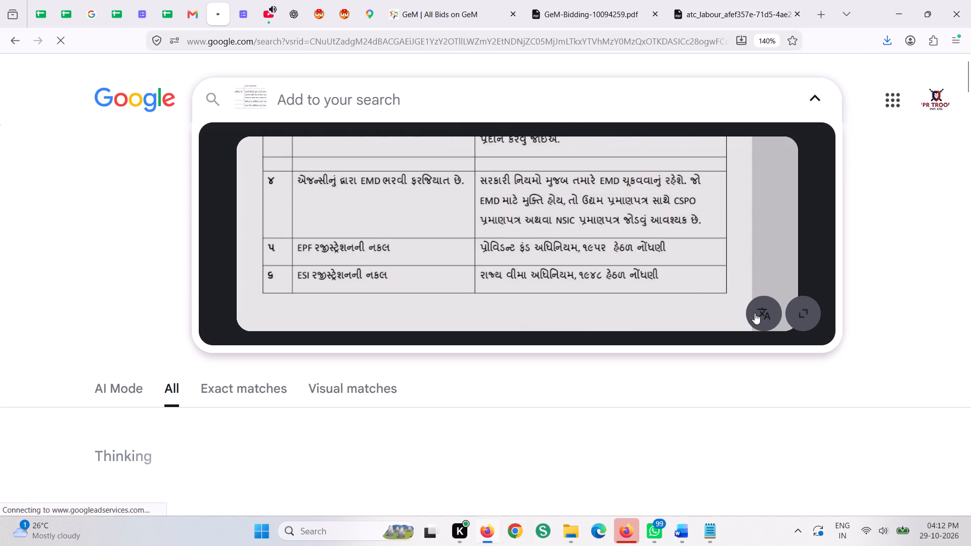
left_click(752, 312)
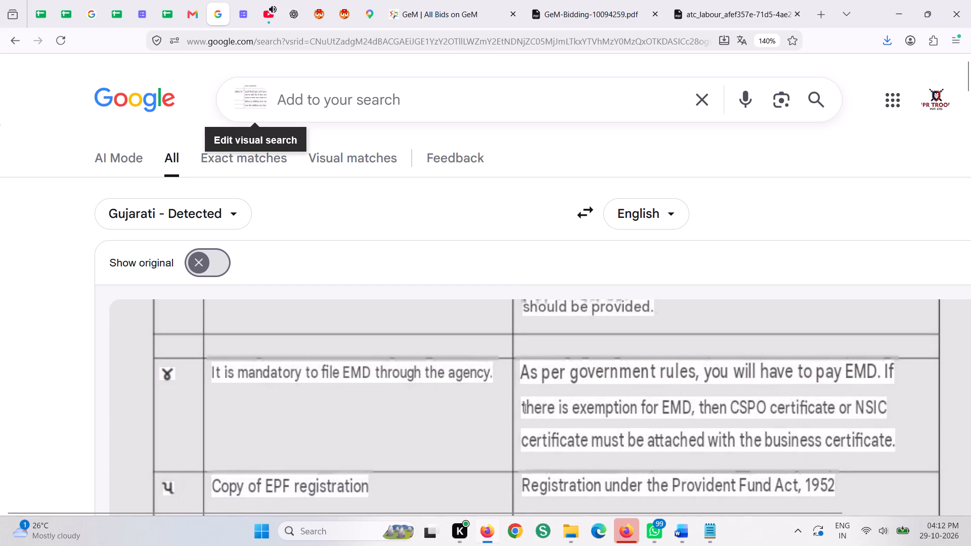
Add item 6 "EMD EXEMPTION -" to the Word list, followed by the translated sentence about the CSPO or NSIC certificate.
left_click_drag(527, 406, 877, 435)
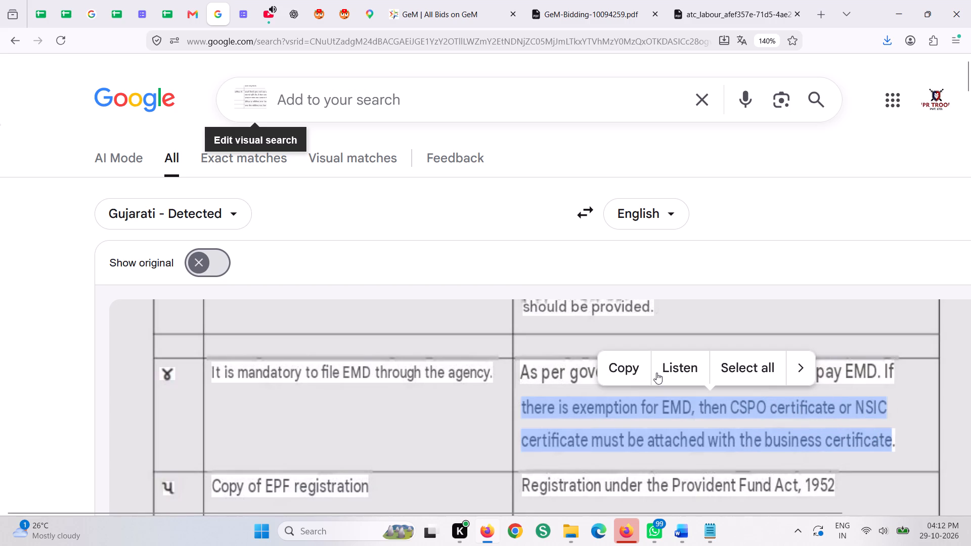
left_click(612, 359)
left_click(674, 531)
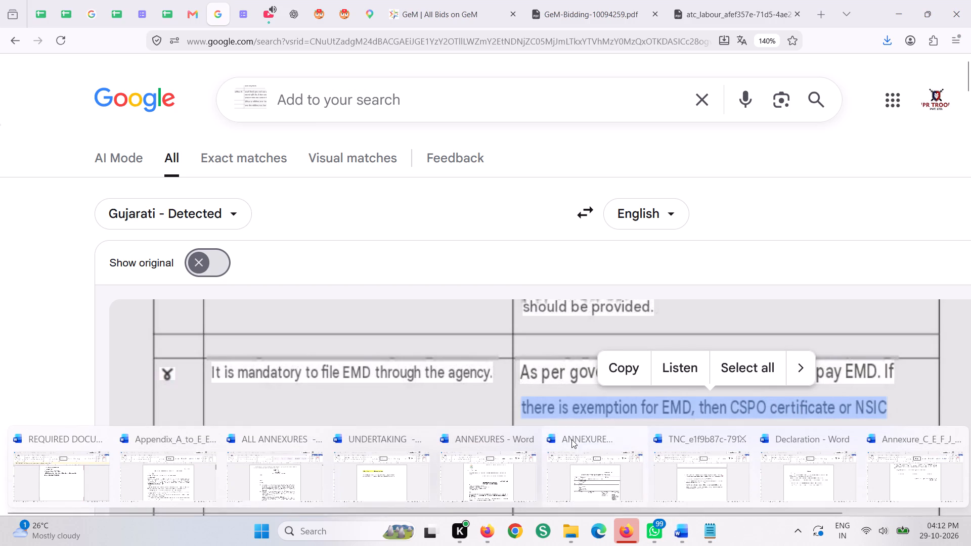
left_click_drag(99, 478, 103, 474)
key("Return")
type("6.EMD EXEMPTION -")
key("ctrl+v")
key("Return")
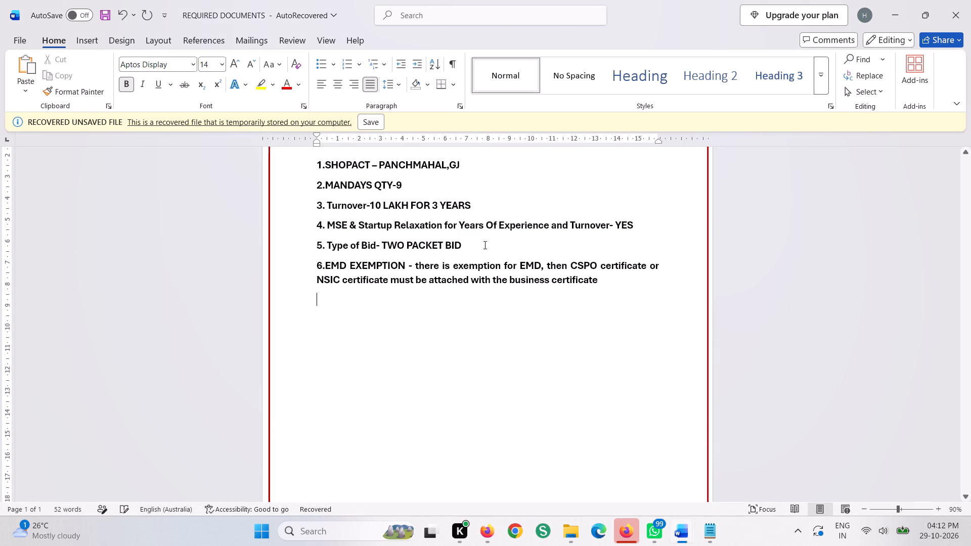
Add item 7 as "COPY OF EPF,ESIC REG", consulting the remaining translated table rows.
type("7.")
key("alt+Tab")
scroll(484, 246, "down", 1)
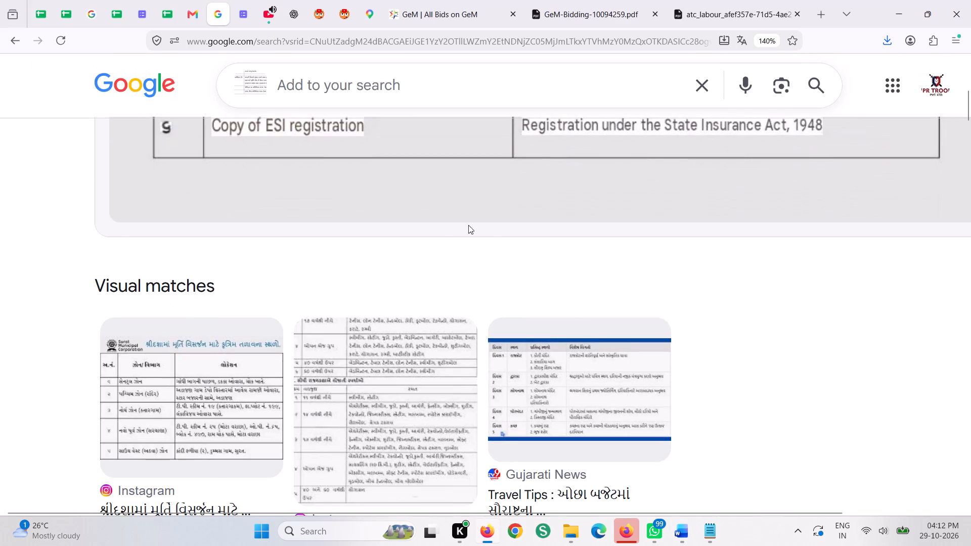
scroll(446, 221, "up", 1)
key("alt+Tab")
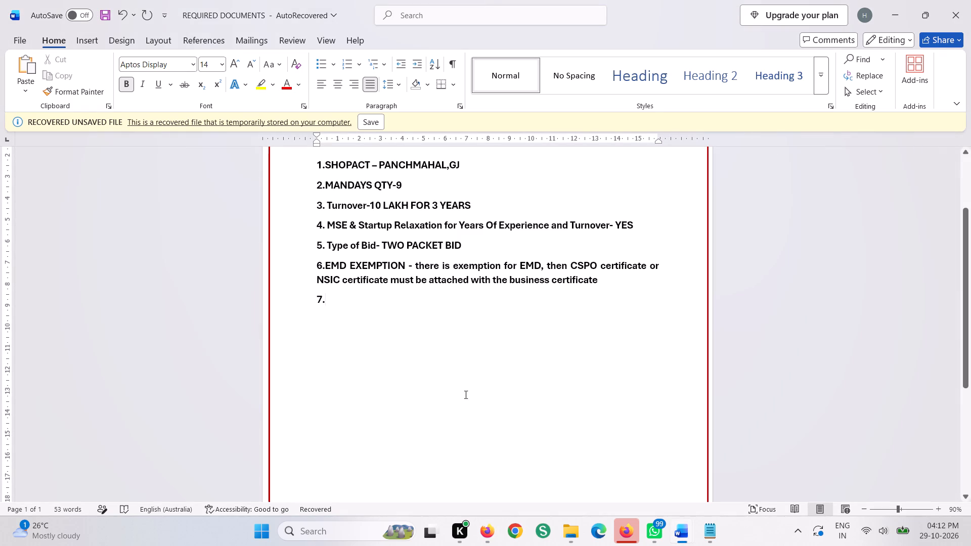
type("COPY OF EPF,ESIC REG")
key("space")
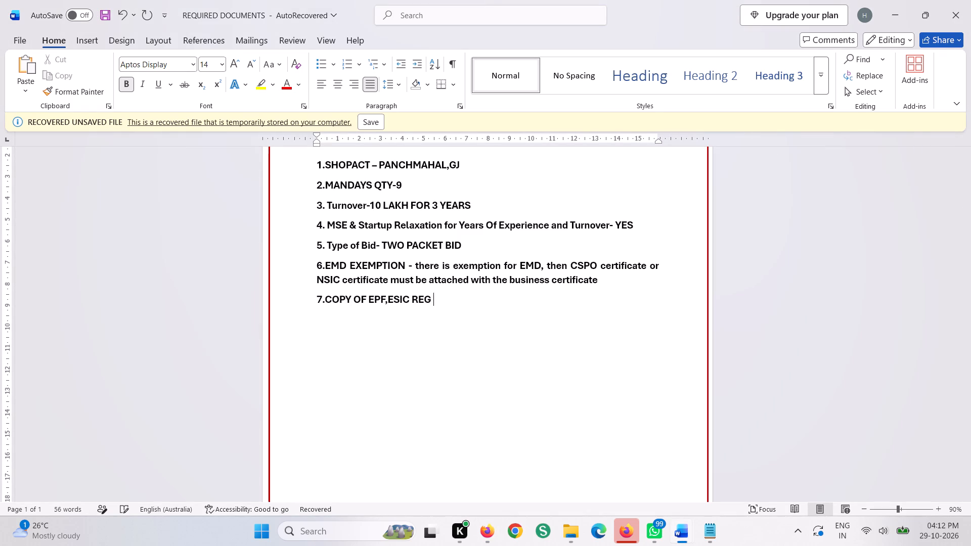
Highlight the text of item 6, the EMD exemption entry, in yellow.
left_click_drag(329, 266, 592, 278)
left_click(647, 256)
left_click(621, 305)
Examine the rest of the ATC document for further document requirements, close it and return to the bid PDF.
key("alt+Tab")
scroll(612, 311, "down", 2)
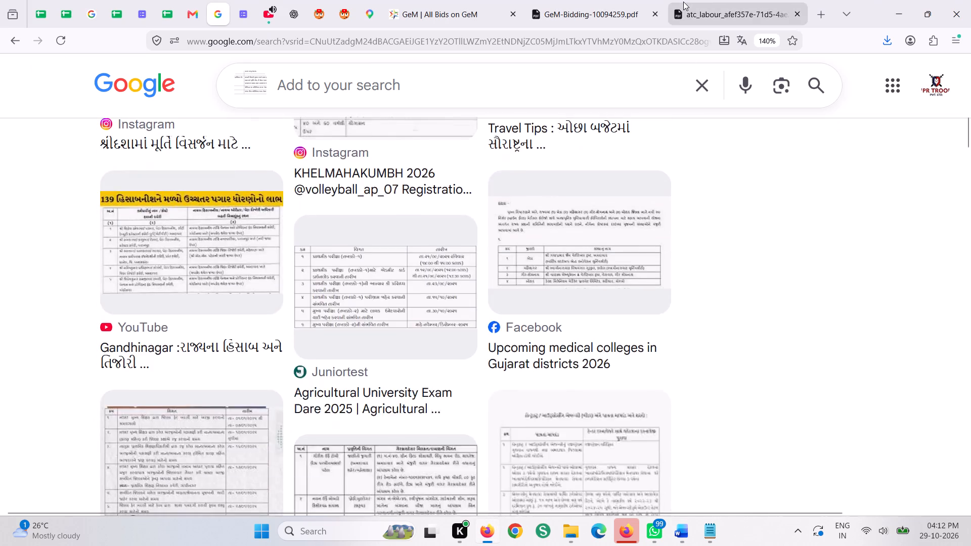
left_click(732, 0)
scroll(589, 199, "down", 2)
scroll(547, 218, "down", 2)
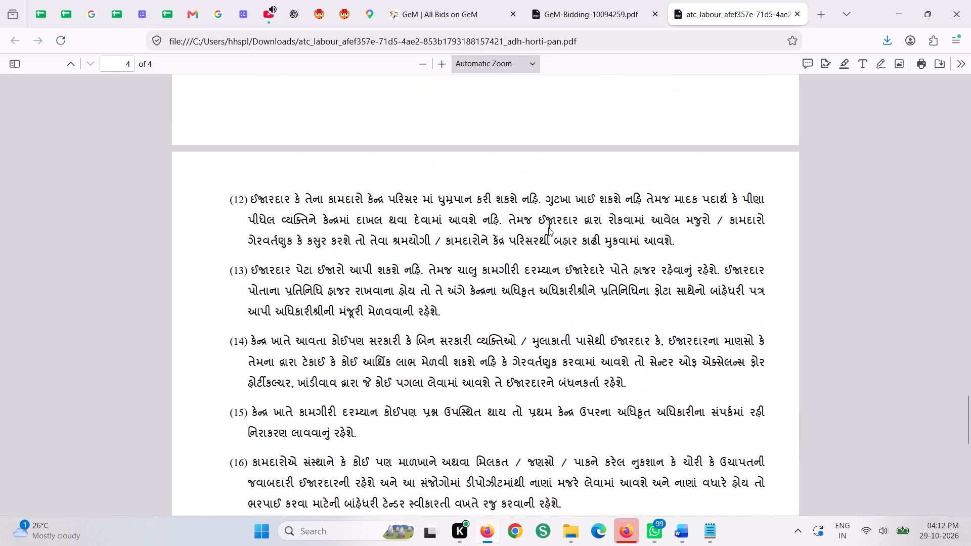
scroll(548, 227, "down", 5)
scroll(562, 237, "up", 6)
scroll(647, 233, "up", 6)
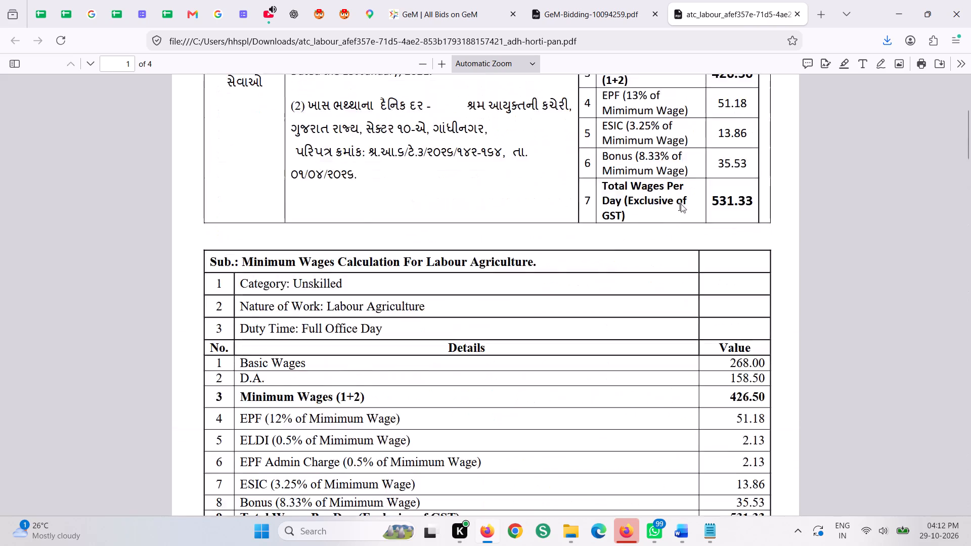
scroll(701, 154, "down", 3)
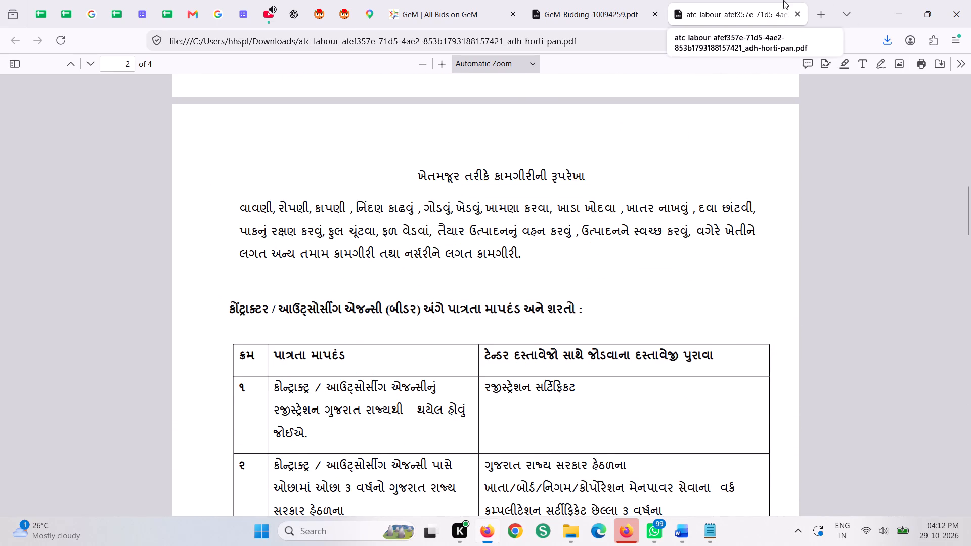
left_click(780, 0)
left_click(797, 16)
left_click(475, 0)
left_click(602, 0)
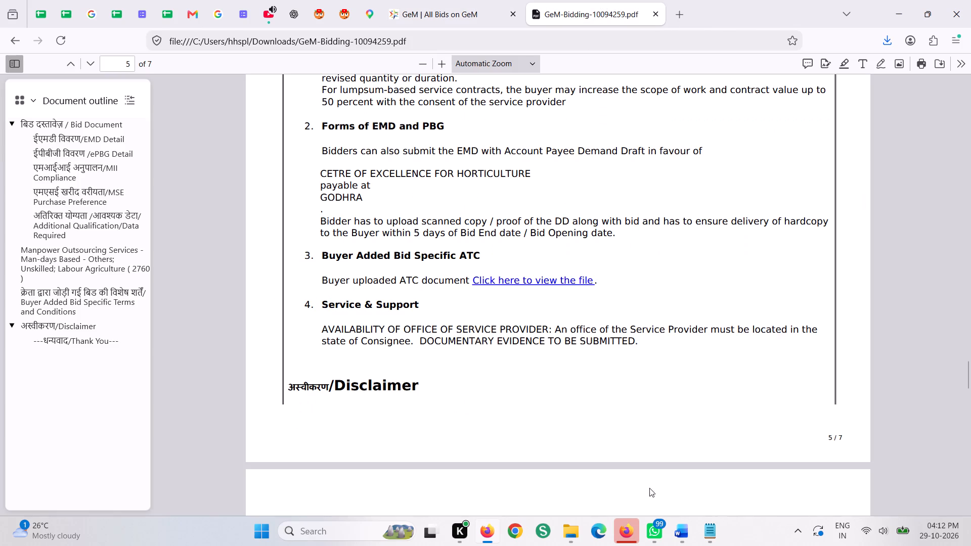
Export the Word list as a PDF named "REQUIRED DOCUMENTS" into DEV1's GEM2026B8211922 folder, then close the published copy.
left_click(679, 522)
left_click(103, 468)
scroll(368, 387, "up", 1)
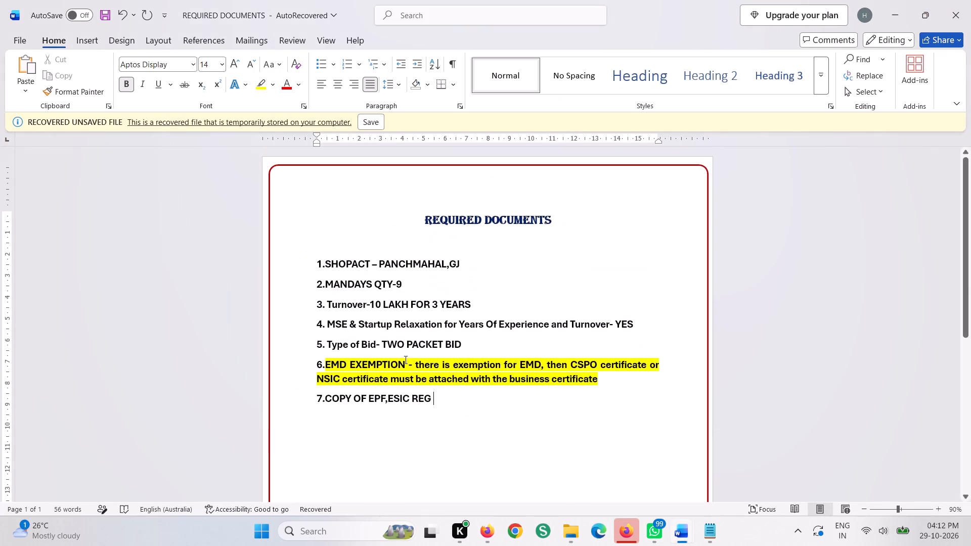
left_click(10, 41)
left_click(31, 289)
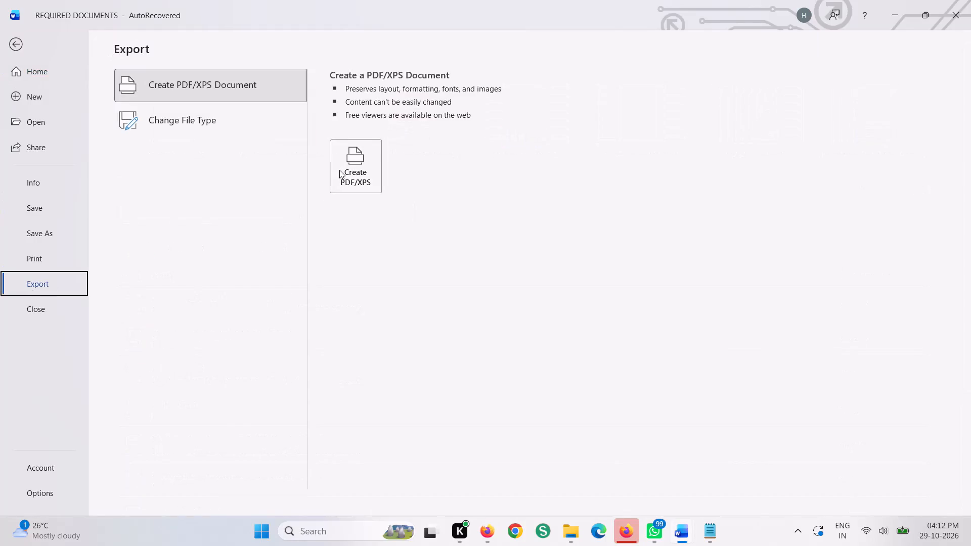
left_click(343, 156)
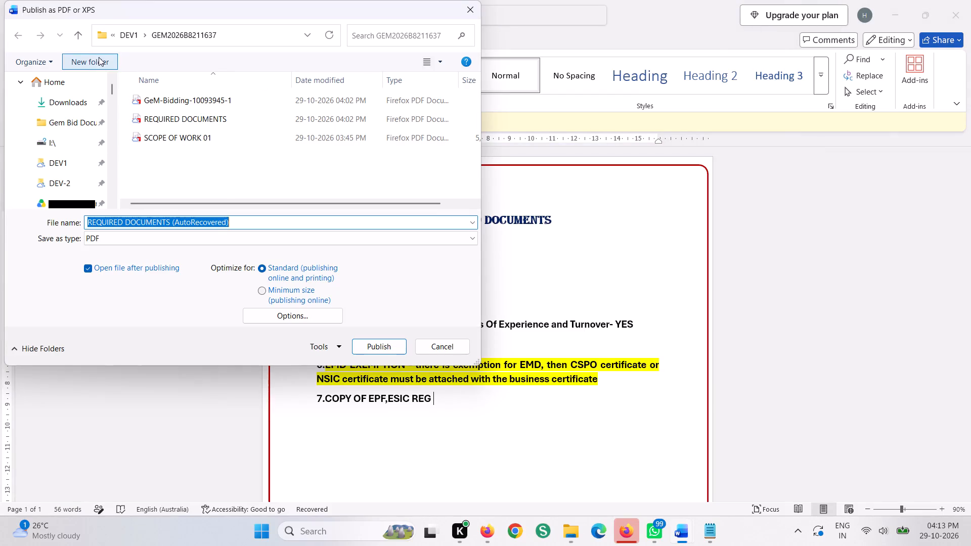
left_click(73, 38)
scroll(212, 123, "up", 6)
double_click(212, 103)
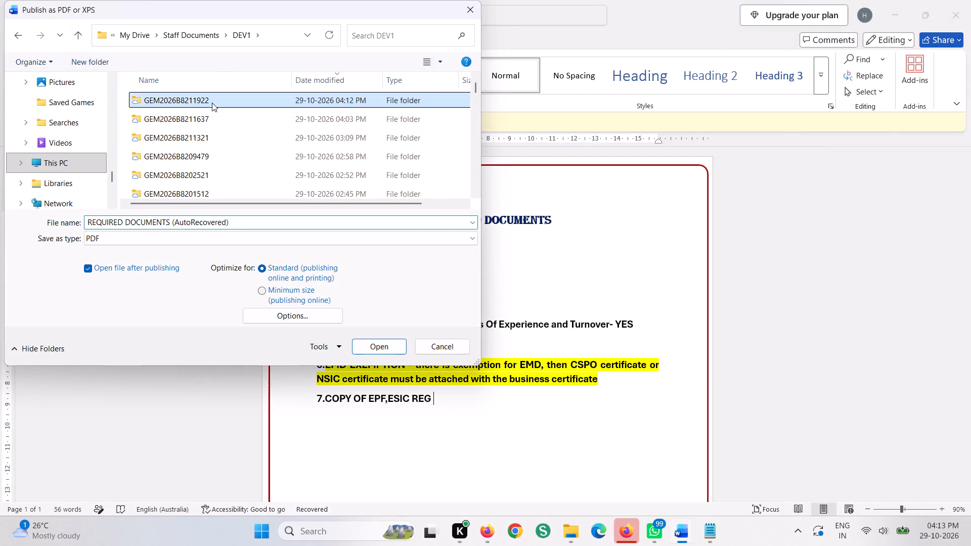
double_click(248, 218)
key("BackSpace")
key("Return")
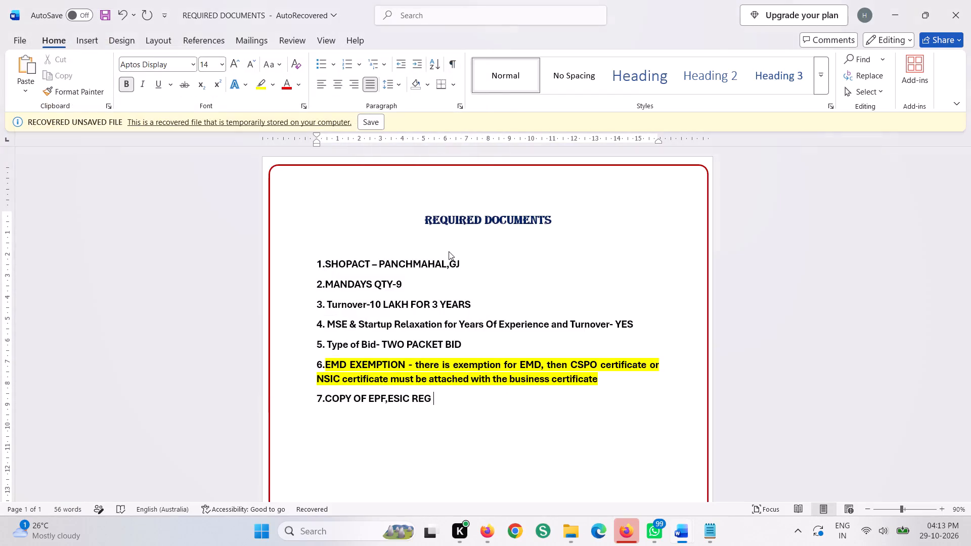
left_click(740, 0)
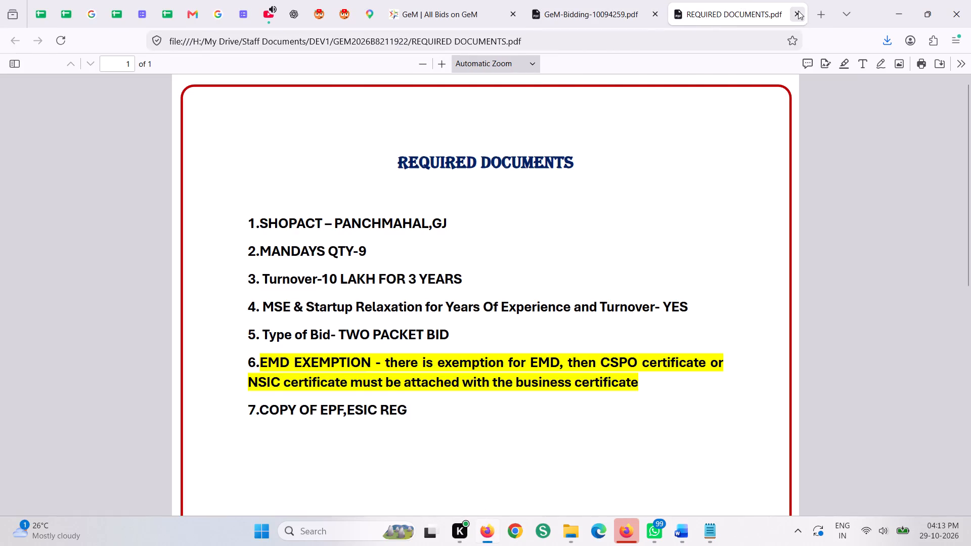
left_click(798, 11)
In File Explorer, go up from the GEM2026B8211922 folder to DEV1.
left_click(566, 529)
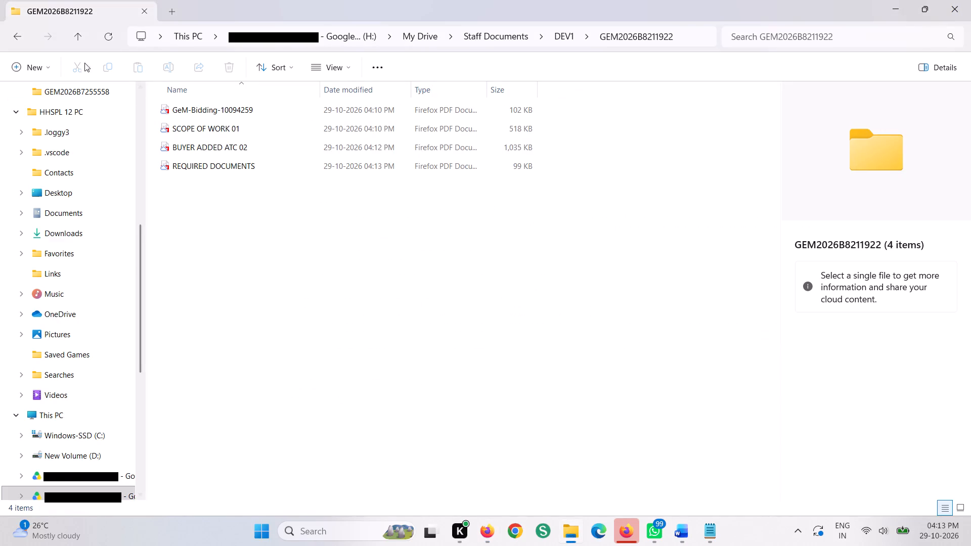
left_click(79, 41)
Copy the GEM Id GEM/2026/B/8206277 from row 756 of the Daily Tender Sheet.
left_click(490, 527)
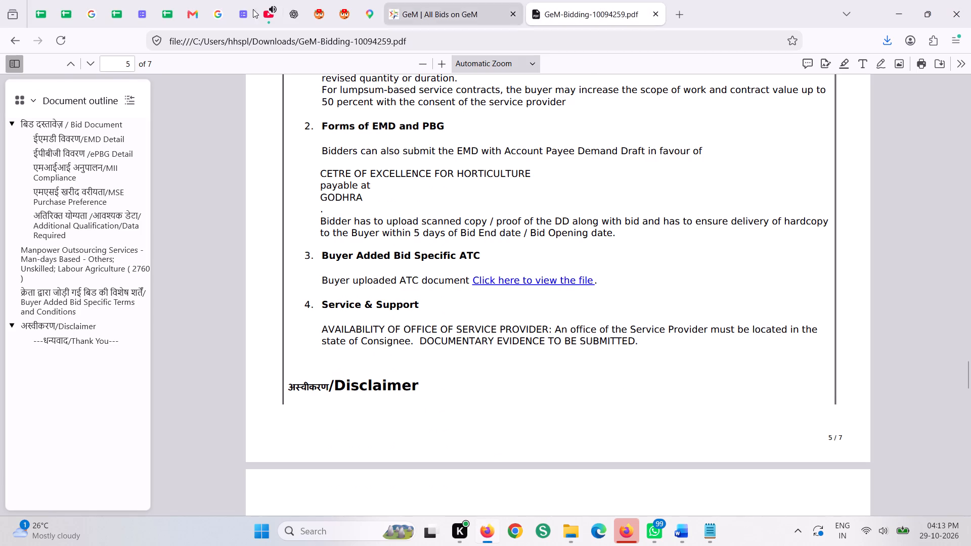
left_click(173, 16)
scroll(690, 405, "down", 1)
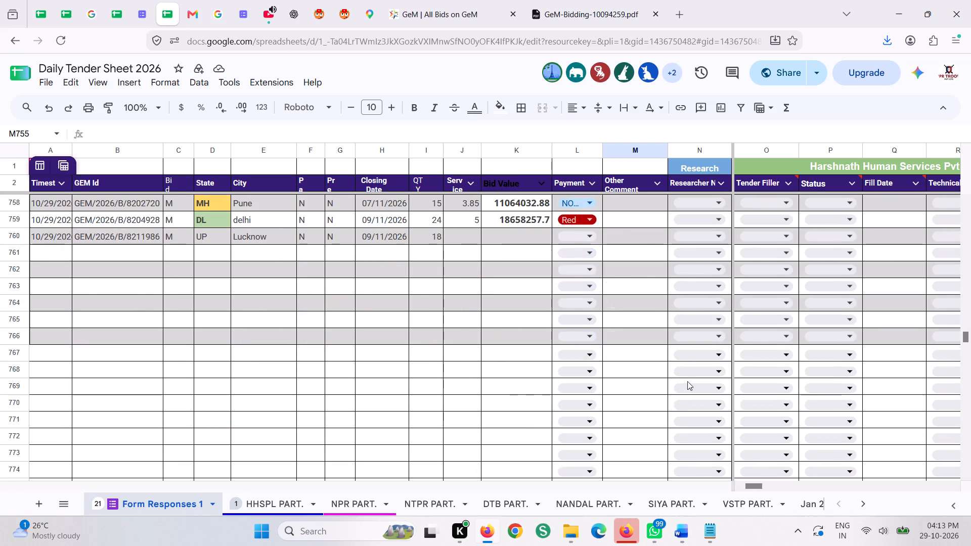
scroll(686, 369, "up", 1)
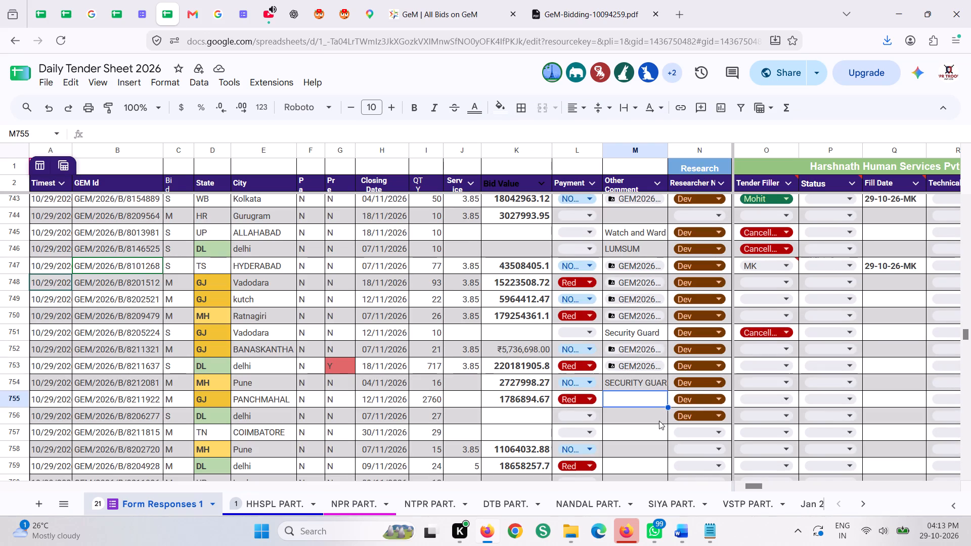
left_click(642, 418)
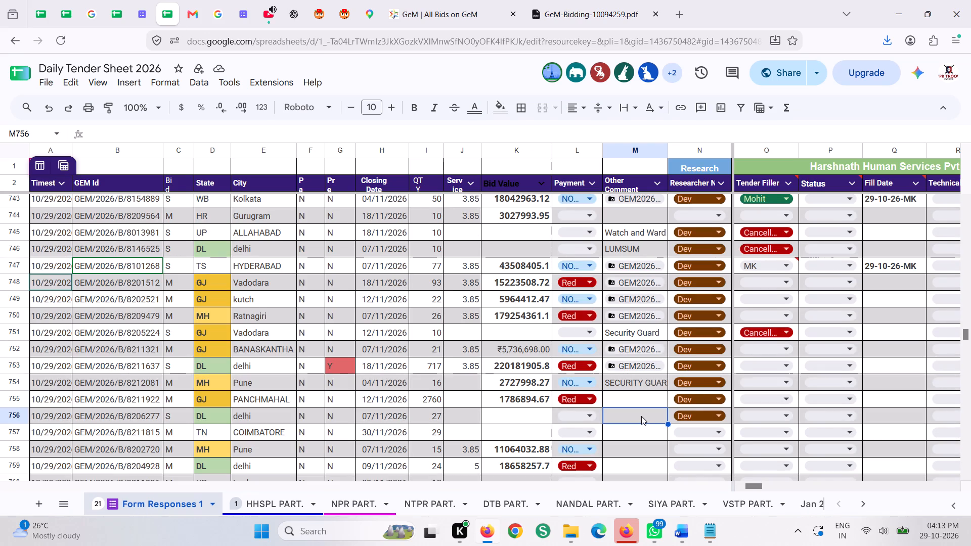
key("Left")
key("Left")
key("Left")
key("Left")
key("Left")
key("Left")
key("Left")
key("Left")
key("Left")
key("Left")
key("Left")
key("Left")
key("Left")
key("Left")
key("Left")
key("Left")
key("Left")
key("Left")
key("Left")
key("Right")
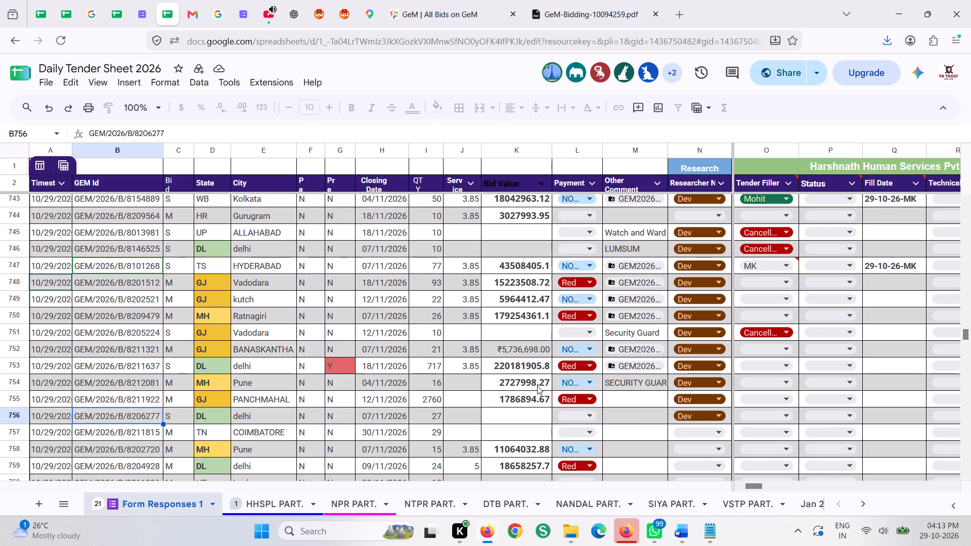
key("ctrl+c")
left_click(616, 395)
left_click(639, 418)
scroll(565, 415, "down", 1)
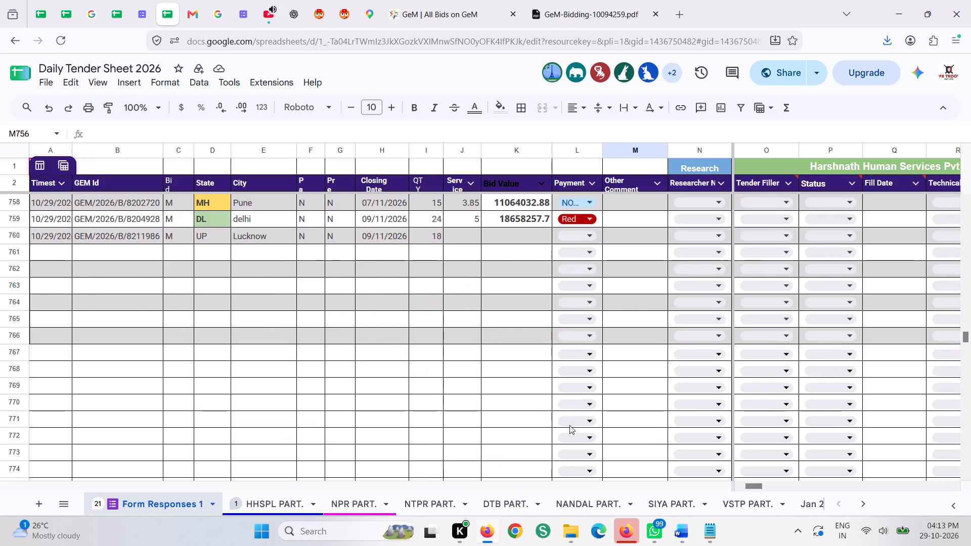
scroll(569, 425, "up", 1)
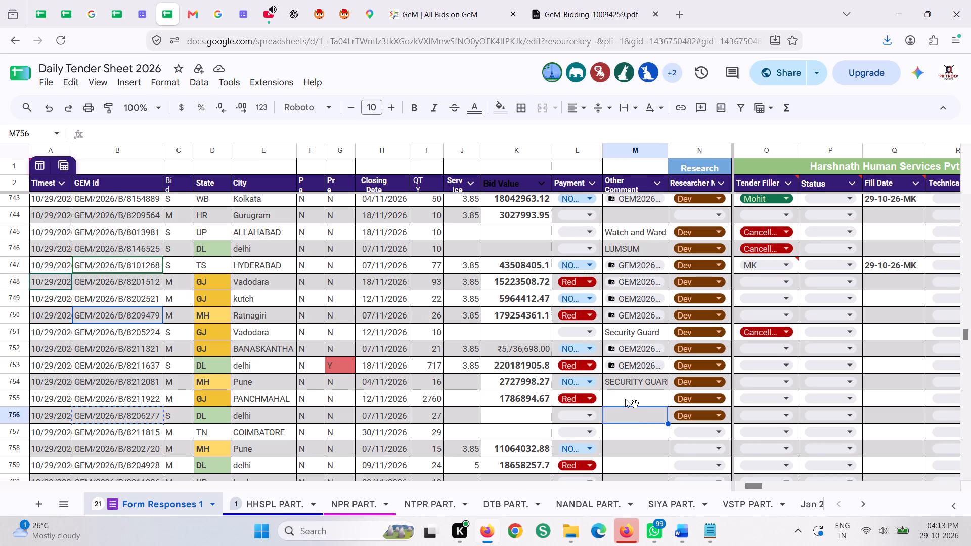
Close the GeM-Bidding-10094259 PDF and search the GeM bid listing for GEM/2026/B/8206277.
left_click(582, 0)
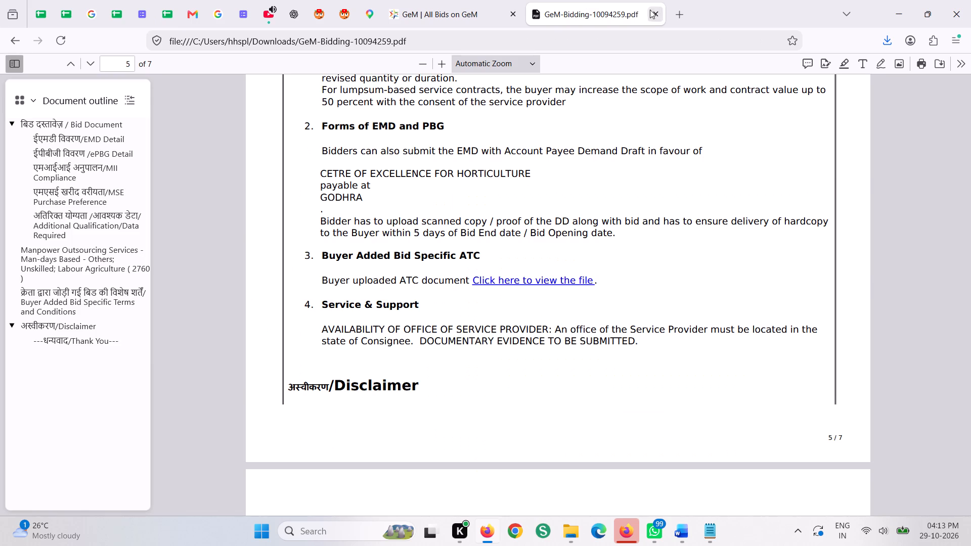
left_click(650, 9)
left_click_drag(757, 202, 579, 234)
key("ctrl+v")
key("Return")
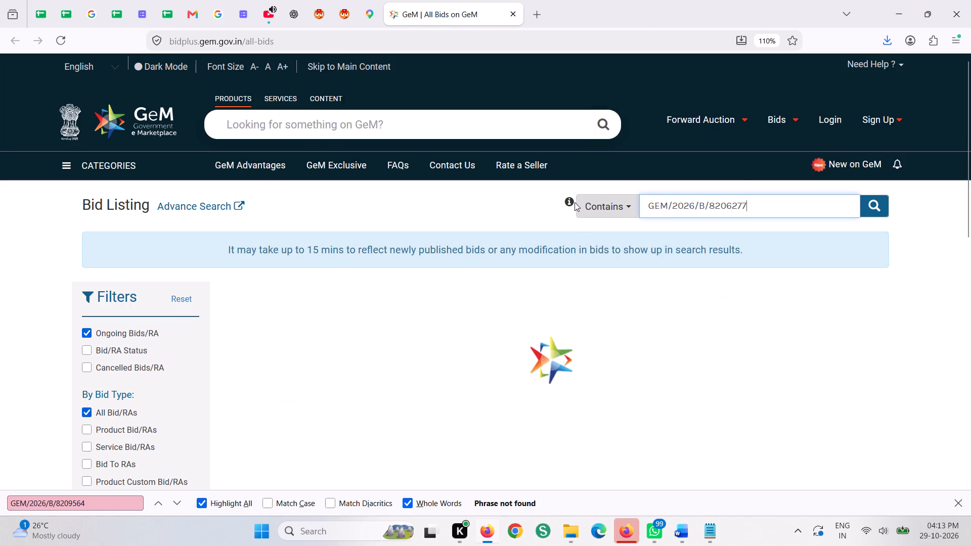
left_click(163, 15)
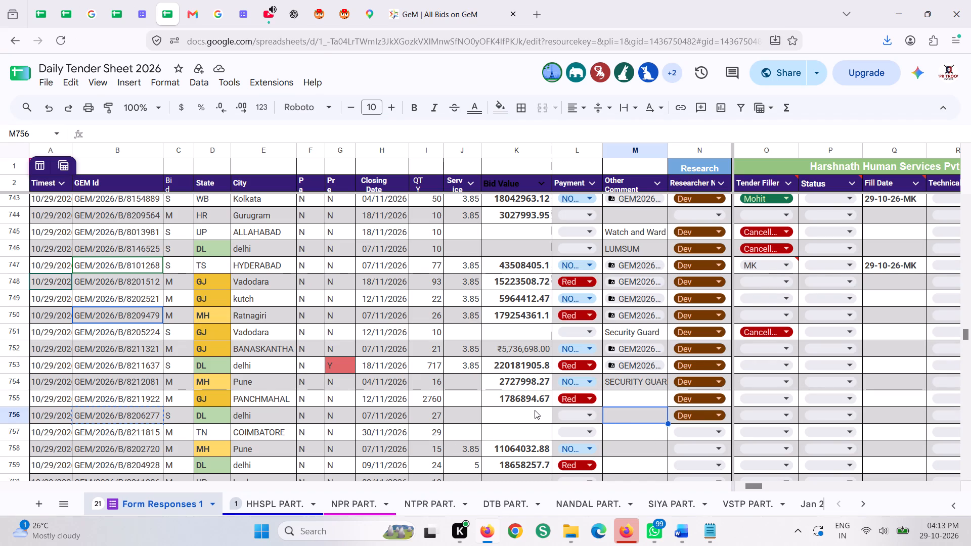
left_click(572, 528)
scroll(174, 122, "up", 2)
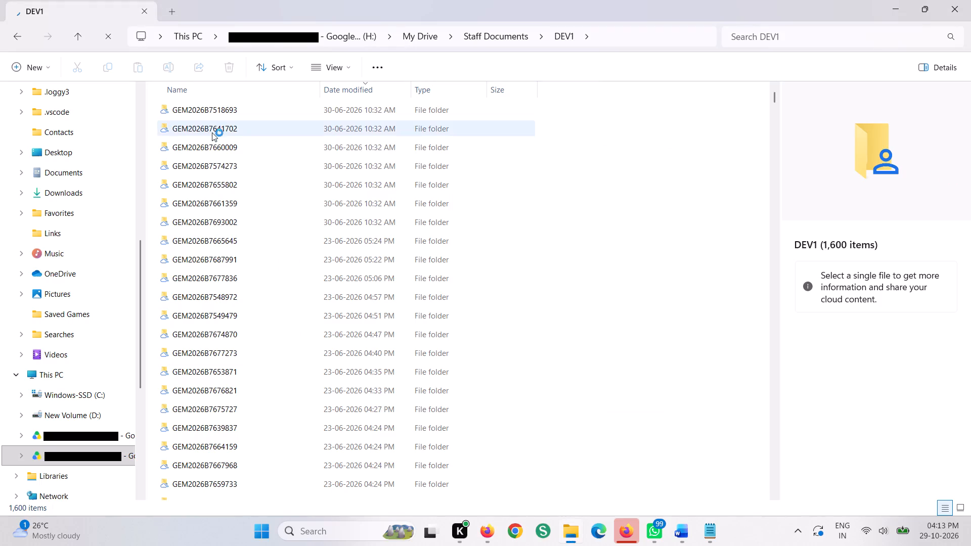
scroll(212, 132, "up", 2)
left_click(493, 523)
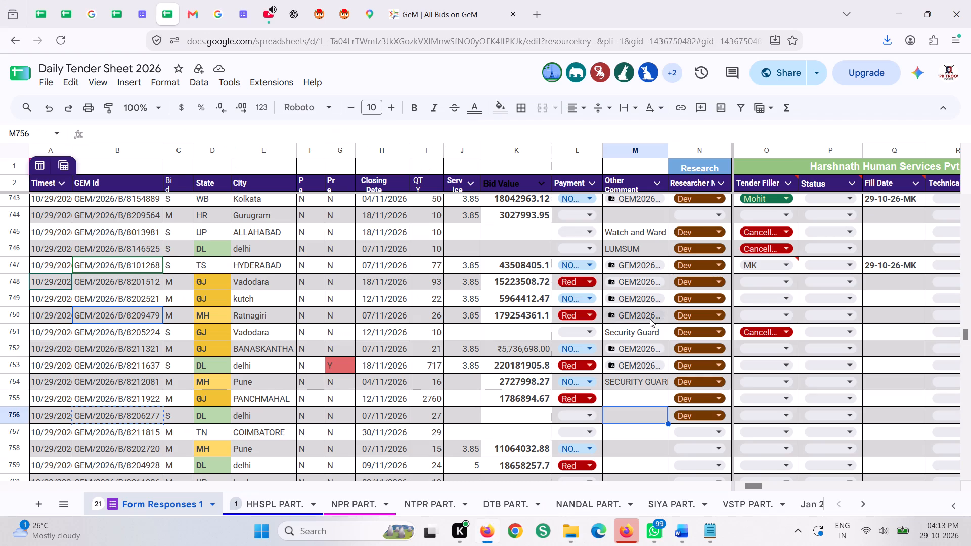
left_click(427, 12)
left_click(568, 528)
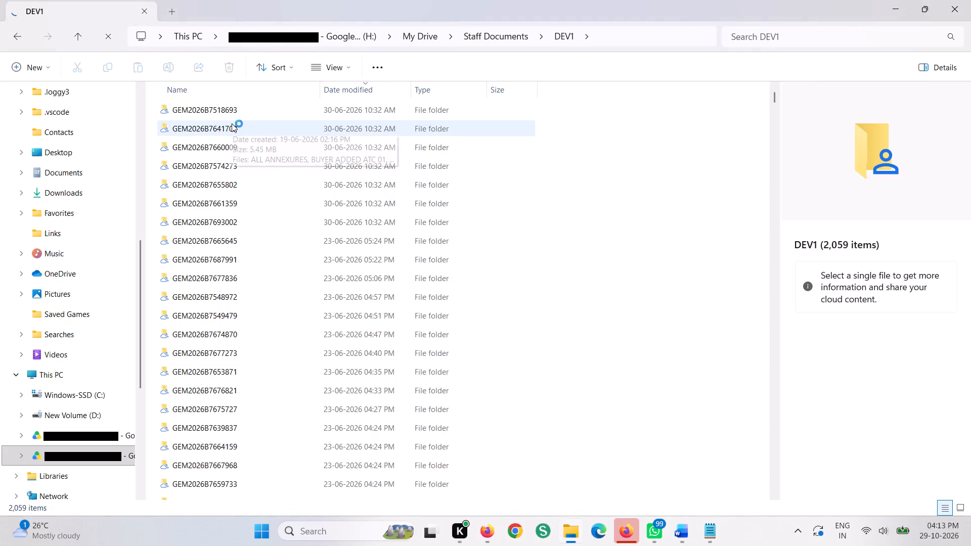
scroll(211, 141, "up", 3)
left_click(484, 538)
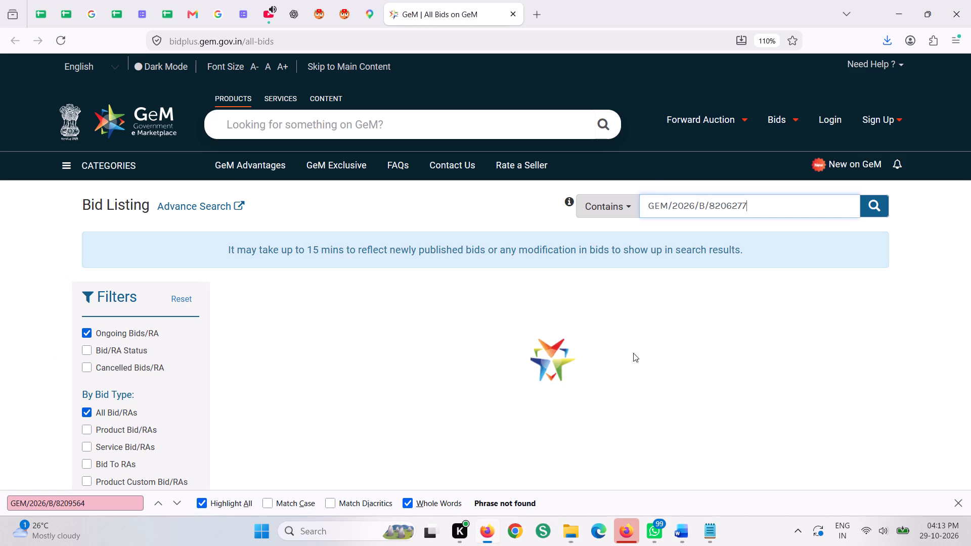
Reload the GeM bid listing, recopy the GeM Id from row 756 of the Daily Tender Sheet, and search for GEM/2026/B/8206277.
left_click(68, 41)
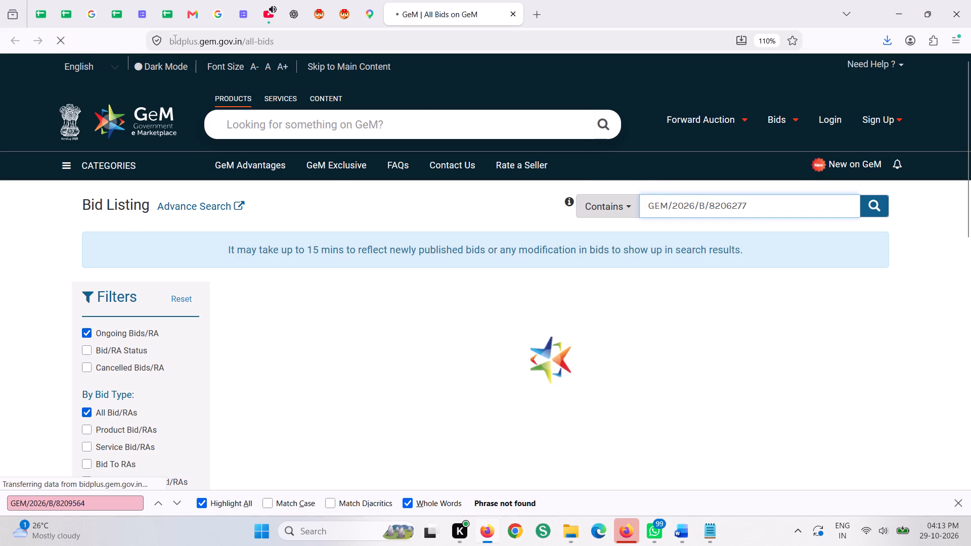
left_click(161, 17)
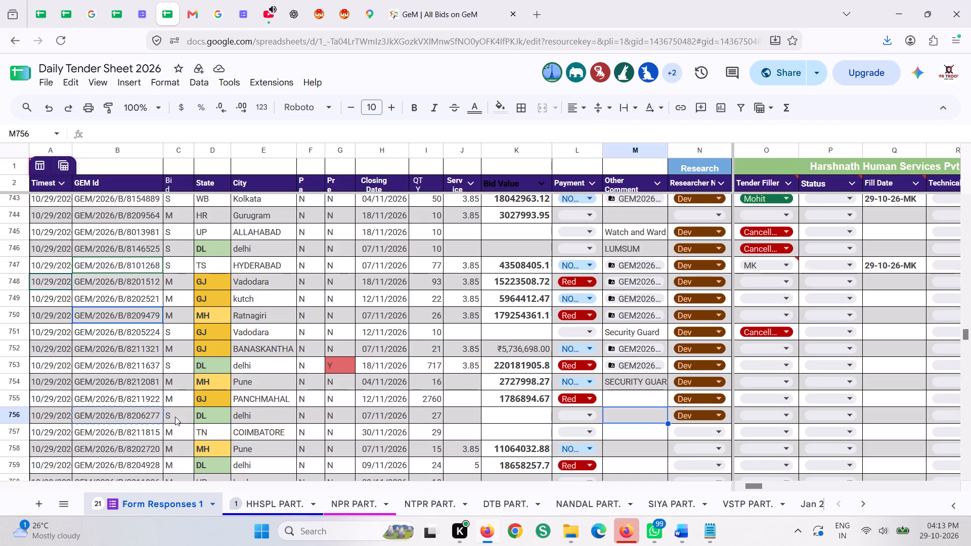
left_click(144, 417)
key("ctrl+c")
left_click(612, 417)
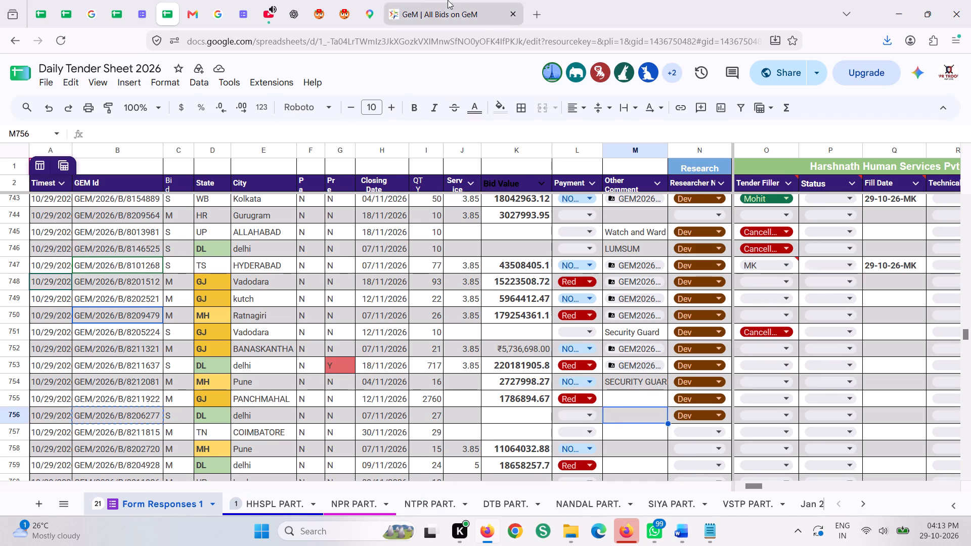
left_click(448, 0)
left_click(713, 200)
key("ctrl+v")
left_click(882, 205)
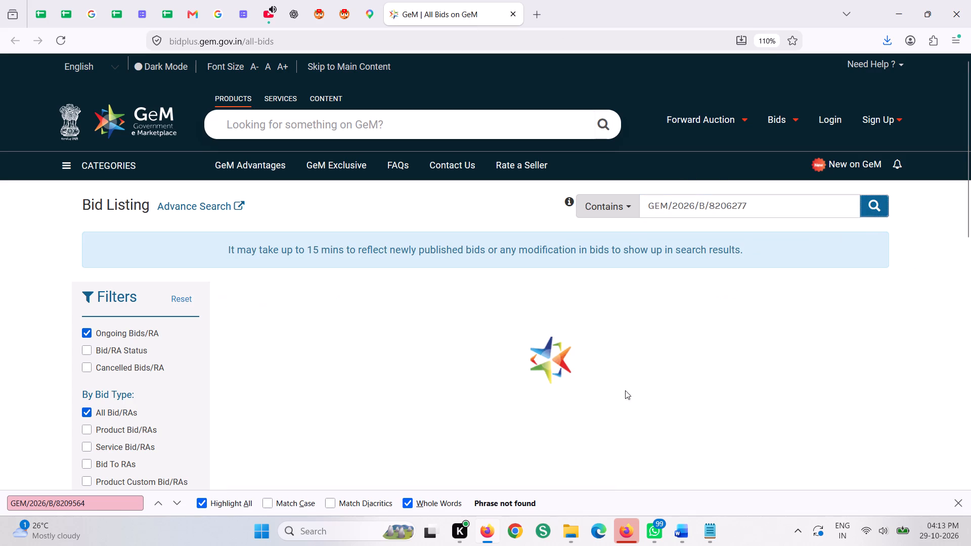
Copy the Google Drive link of DEV1's GEM2026B8211922 folder and insert it in row 755's Other Comment cell of the Daily Tender Sheet.
left_click(573, 529)
scroll(296, 175, "up", 4)
right_click(229, 107)
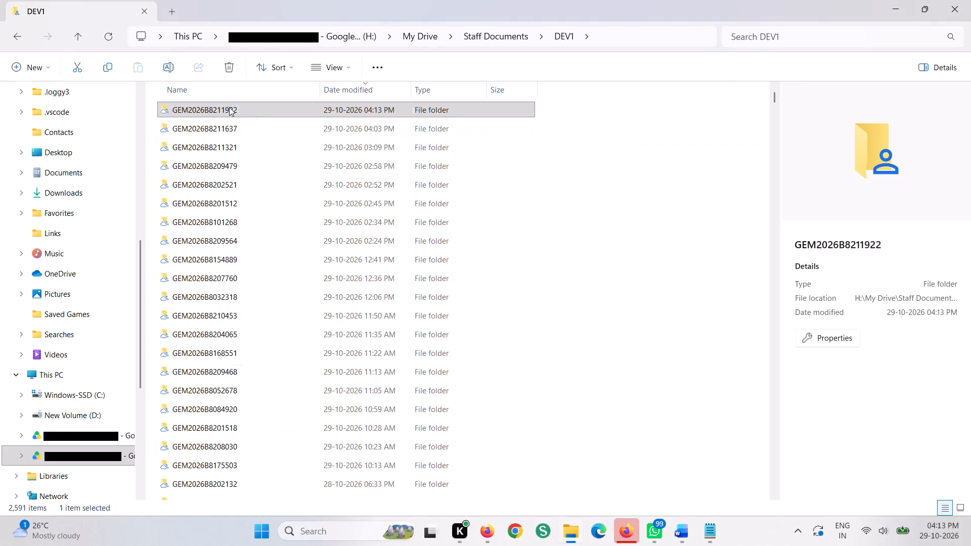
left_click(255, 344)
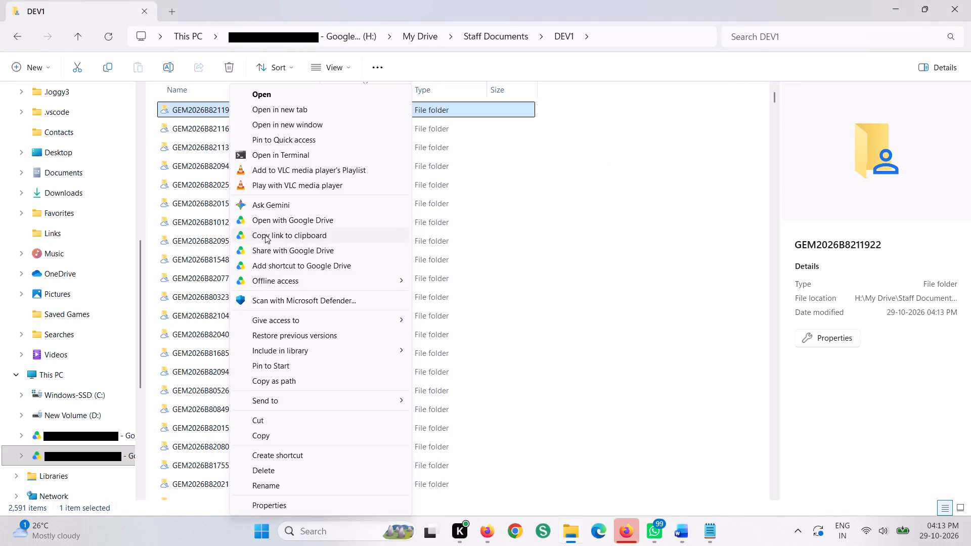
left_click(265, 234)
key("alt+Tab")
left_click(166, 17)
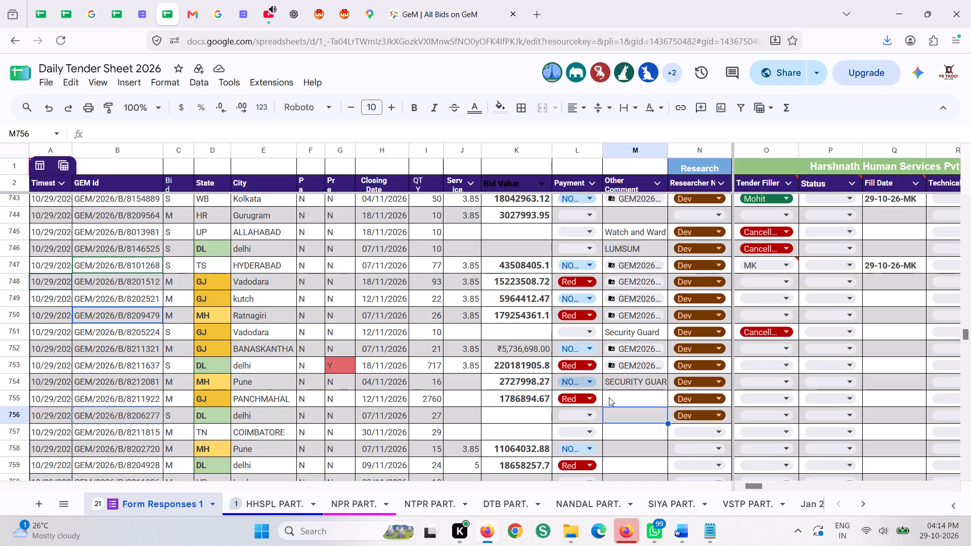
double_click(616, 394)
key("ctrl+v")
key("Tab")
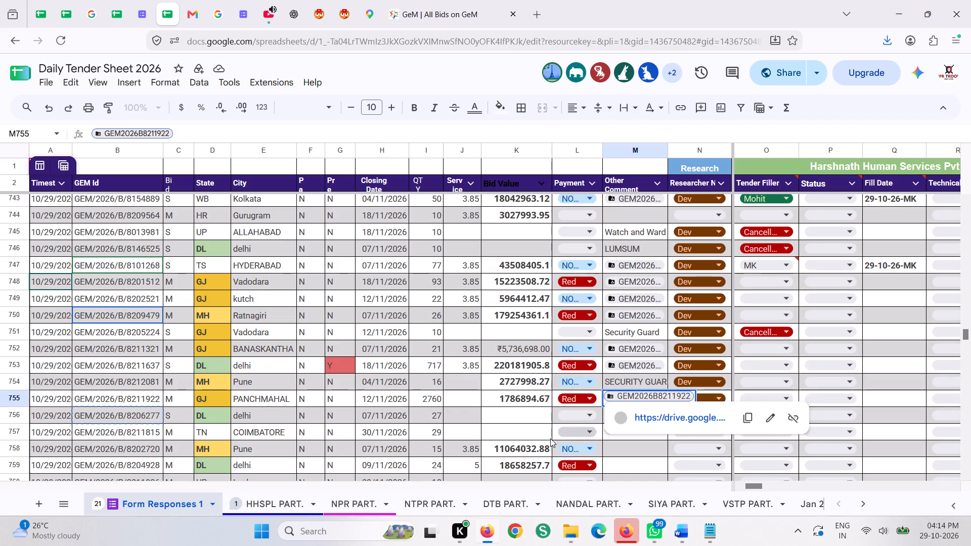
left_click(488, 433)
left_click(628, 417)
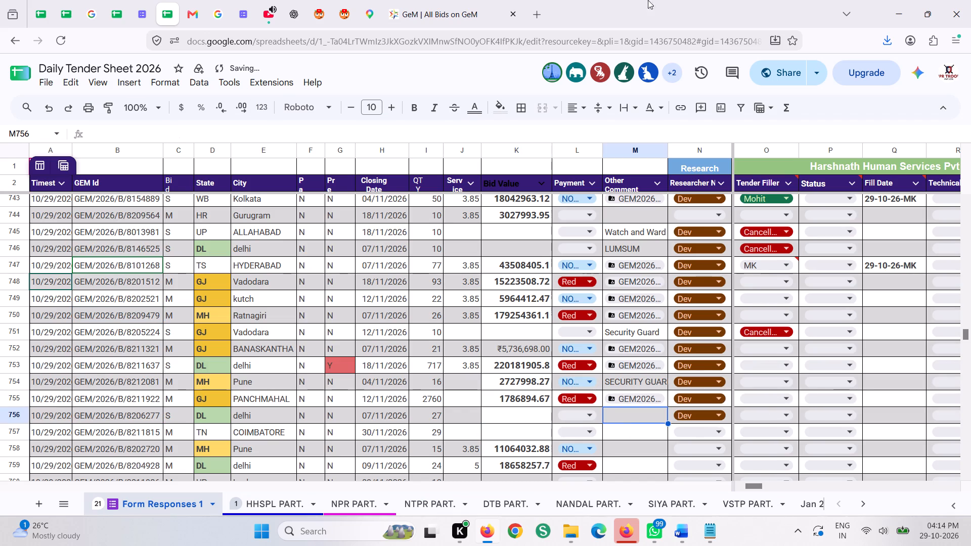
Download and open the bid document for GEM/2026/B/8206277 from the GeM bid listing.
left_click(444, 0)
scroll(610, 230, "up", 1)
left_click(346, 332)
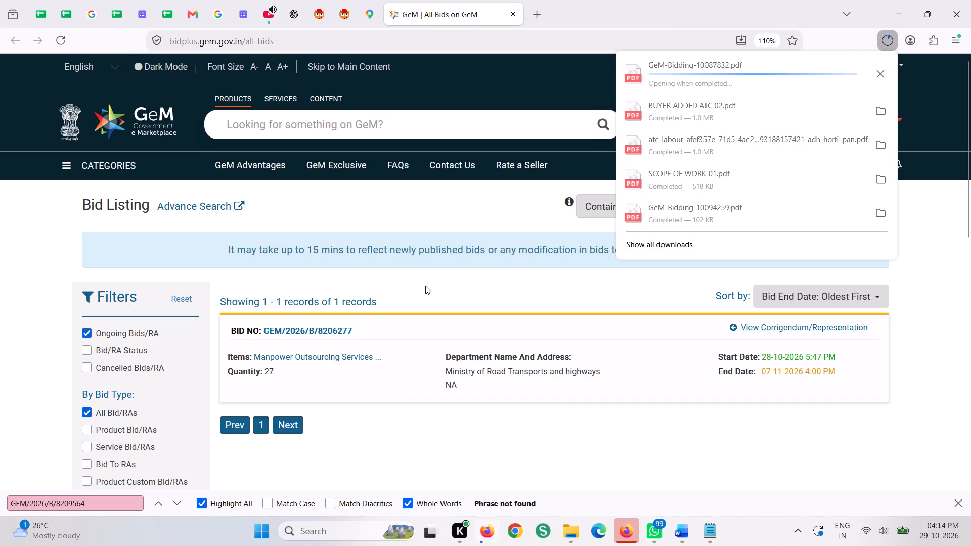
left_click(335, 233)
Search the GeM-Bidding-10087832 PDF for "SECURITY" and copy the Security Guard designation.
scroll(528, 304, "down", 1)
left_click(630, 318)
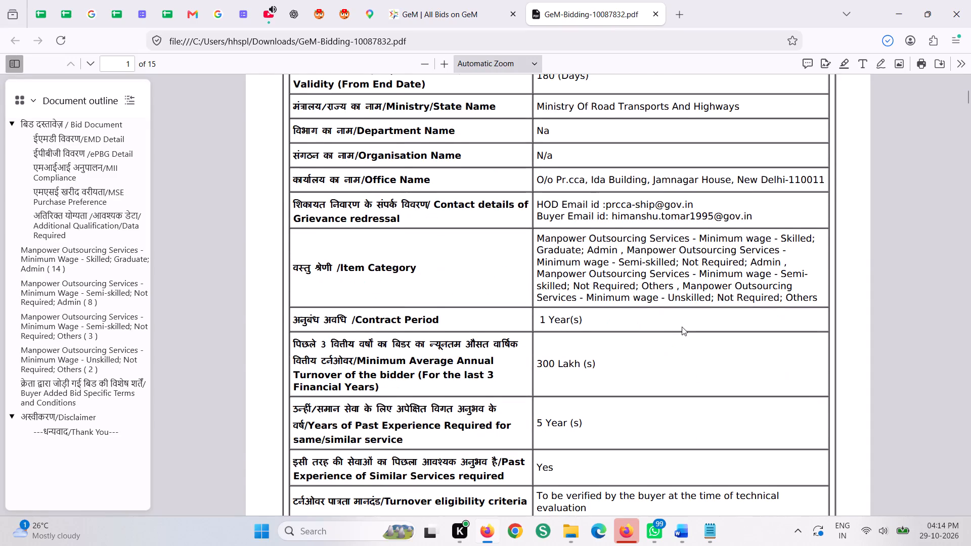
key("ctrl+f")
type("SEC")
type("URITY")
key("Return")
key("Return")
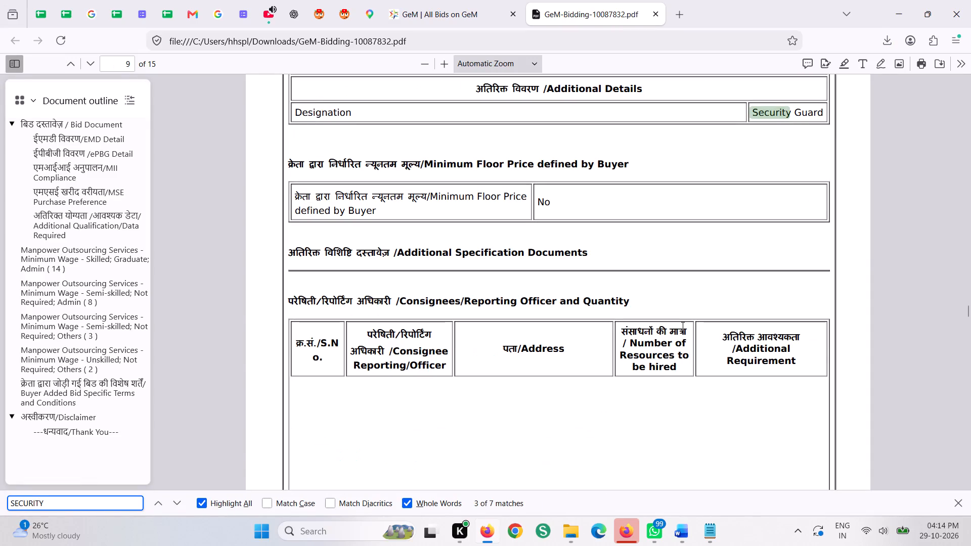
triple_click(813, 112)
key("ctrl+c")
key("ctrl+c")
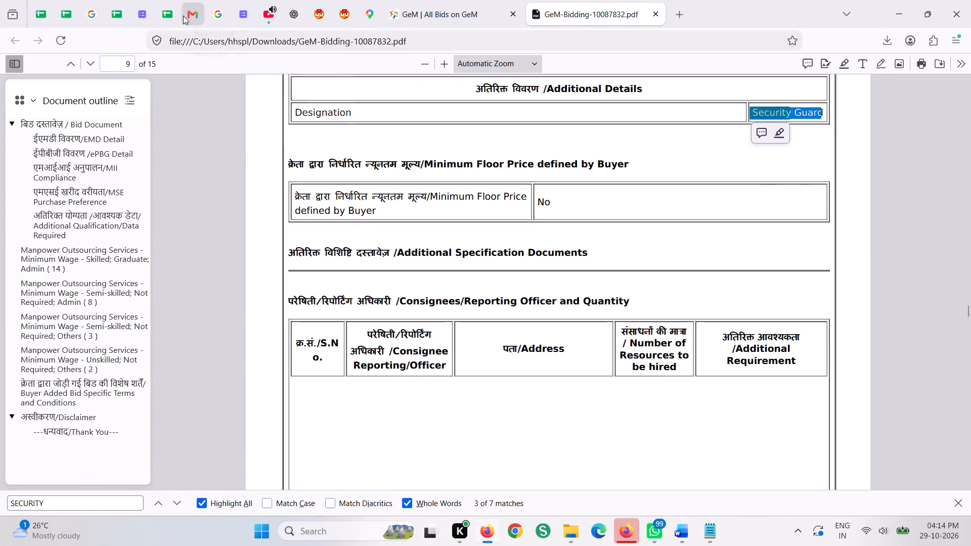
Copy the GeM Id GEM/2026/B/8206277 from row 756 of the Daily Tender Sheet and return to the bid PDF.
left_click(178, 14)
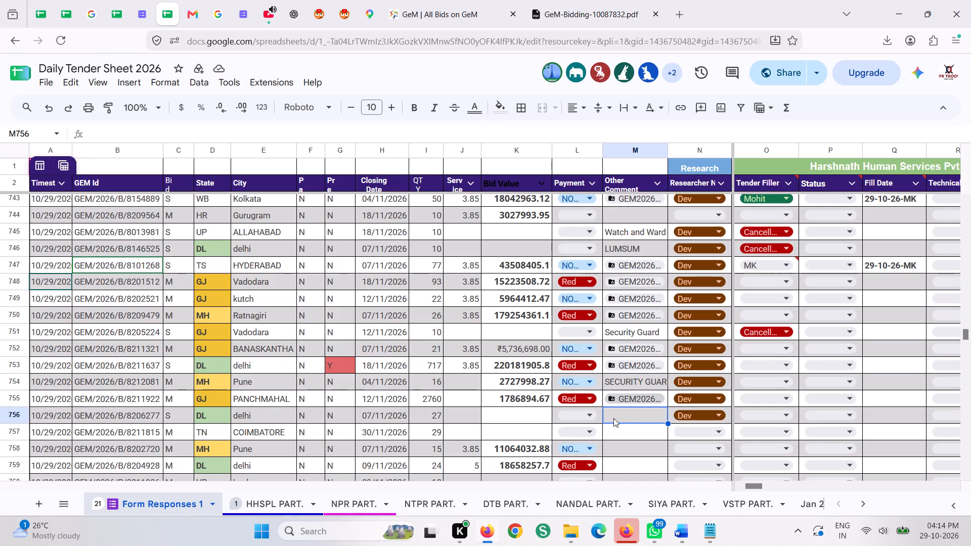
left_click(159, 419)
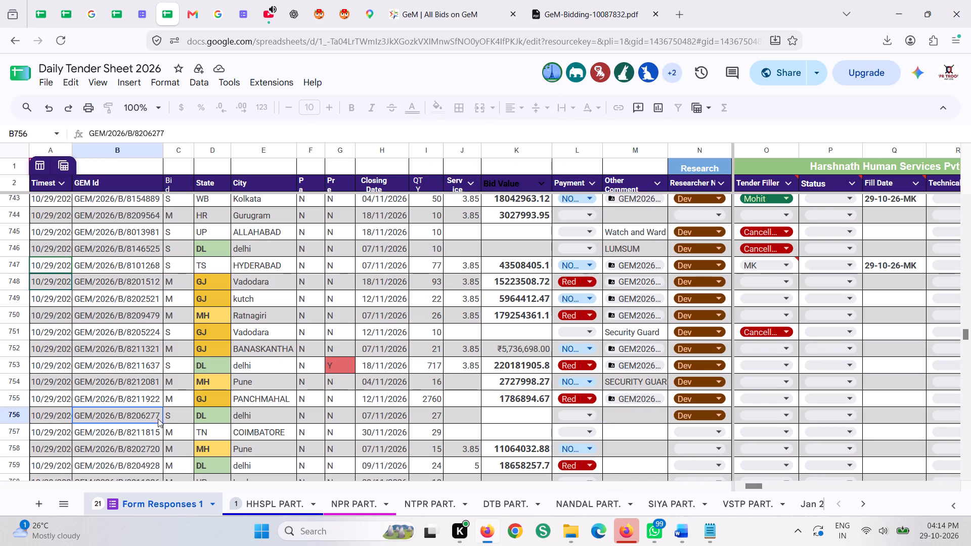
key("ctrl+c")
left_click(634, 417)
left_click(596, 0)
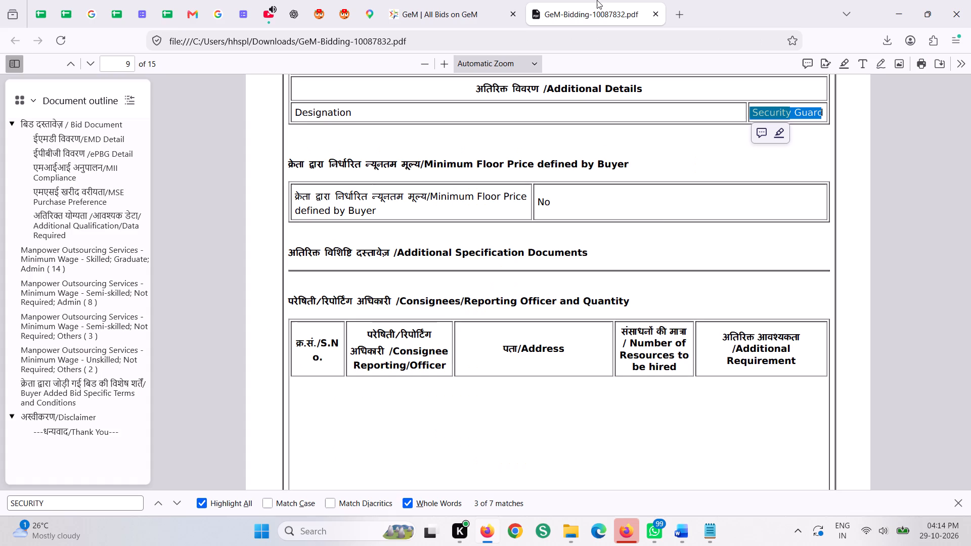
scroll(661, 225, "up", 1)
left_click(442, 0)
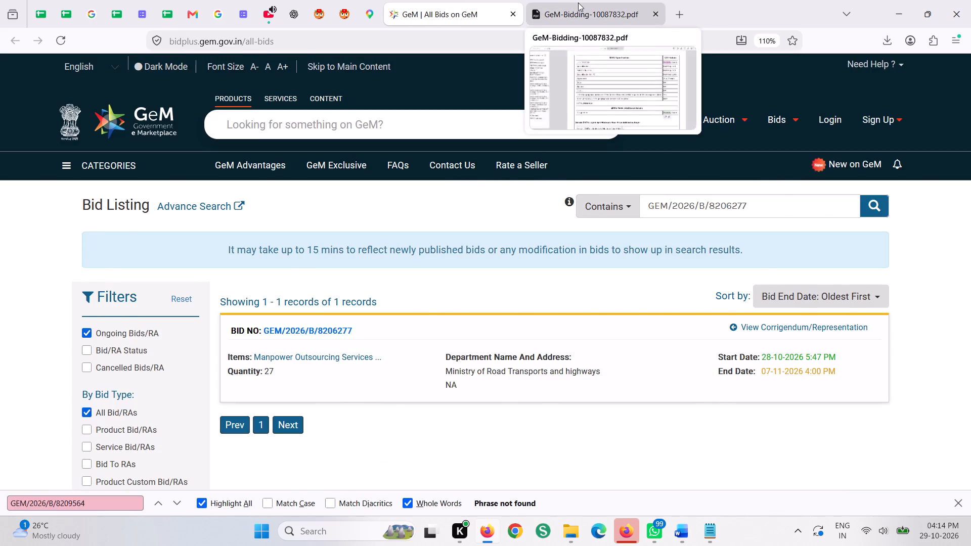
left_click(578, 3)
In File Explorer, create a folder named GEM2026B8206277 inside DEV1 and open it.
left_click(564, 528)
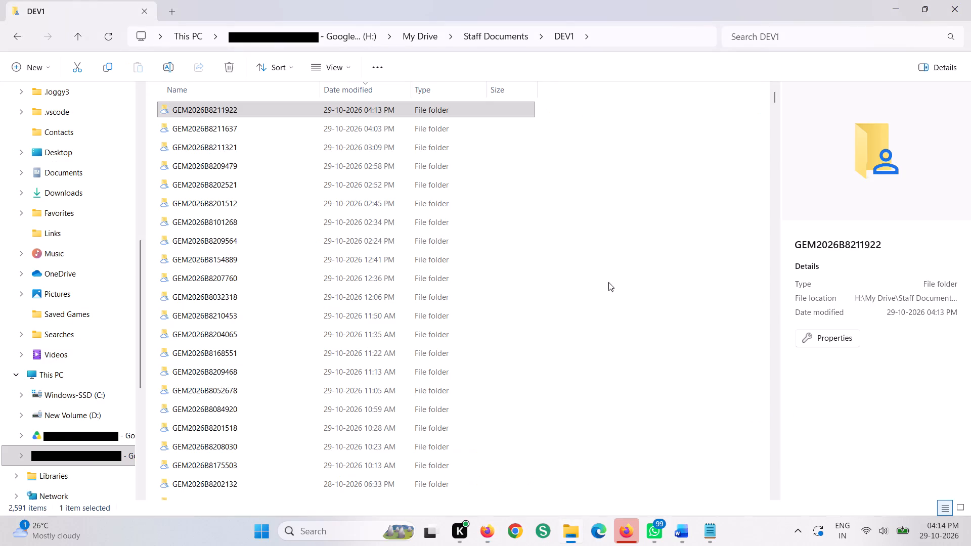
right_click(563, 203)
left_click(603, 308)
left_click(771, 101)
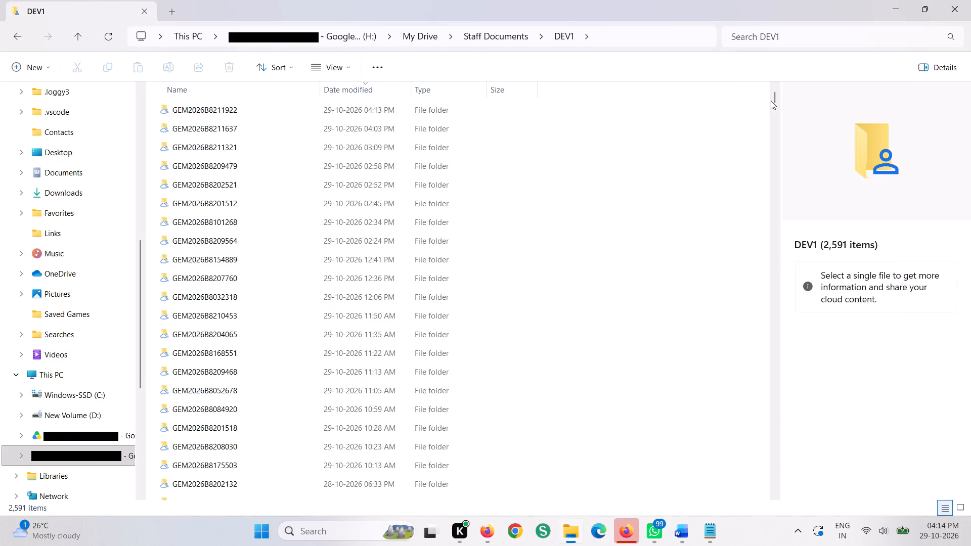
key("ctrl+v")
key("Return")
double_click(234, 489)
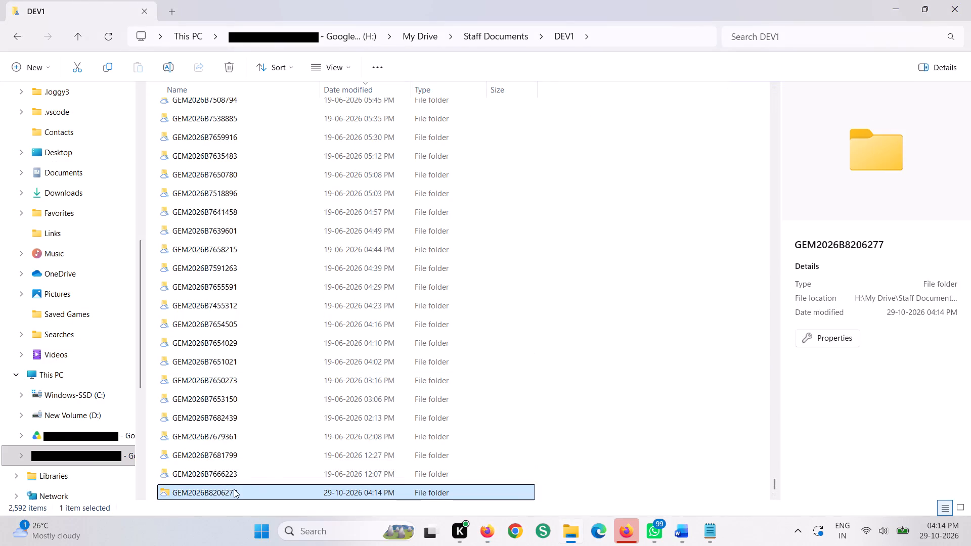
Save the bid PDF as GeM-Bidding-10087832 in DEV1's GEM2026B8206277 folder.
left_click(486, 527)
scroll(699, 282, "up", 1)
left_click(941, 66)
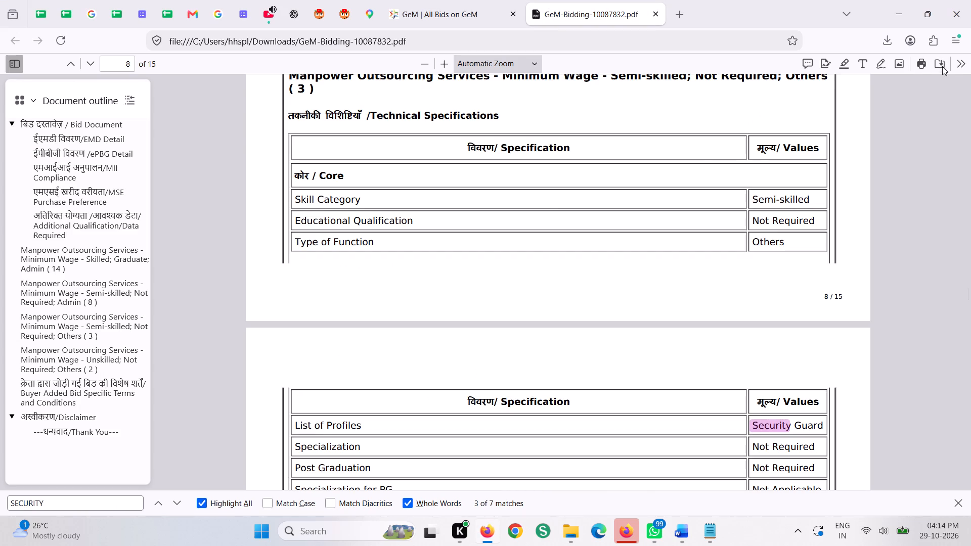
scroll(289, 221, "up", 9)
left_click(225, 68)
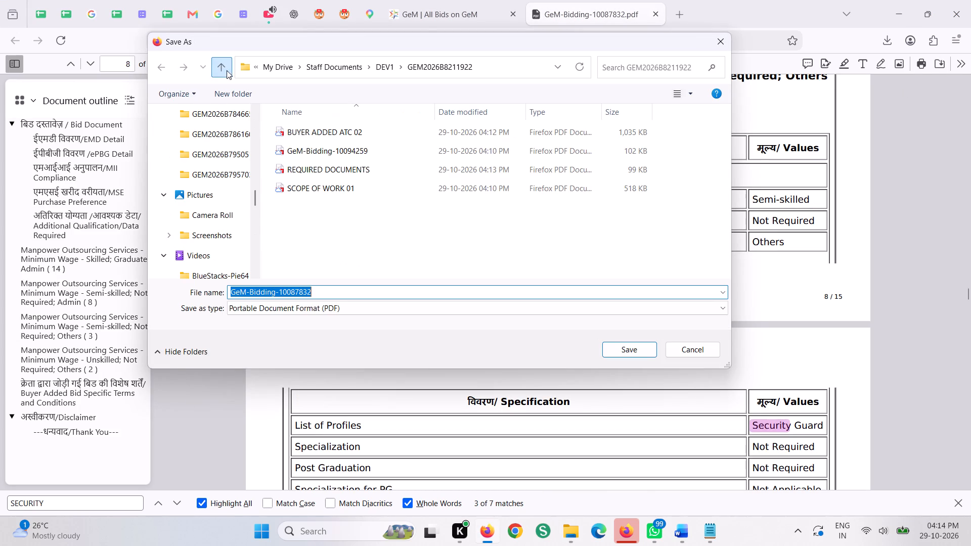
scroll(322, 175, "up", 4)
double_click(331, 135)
left_click(316, 295)
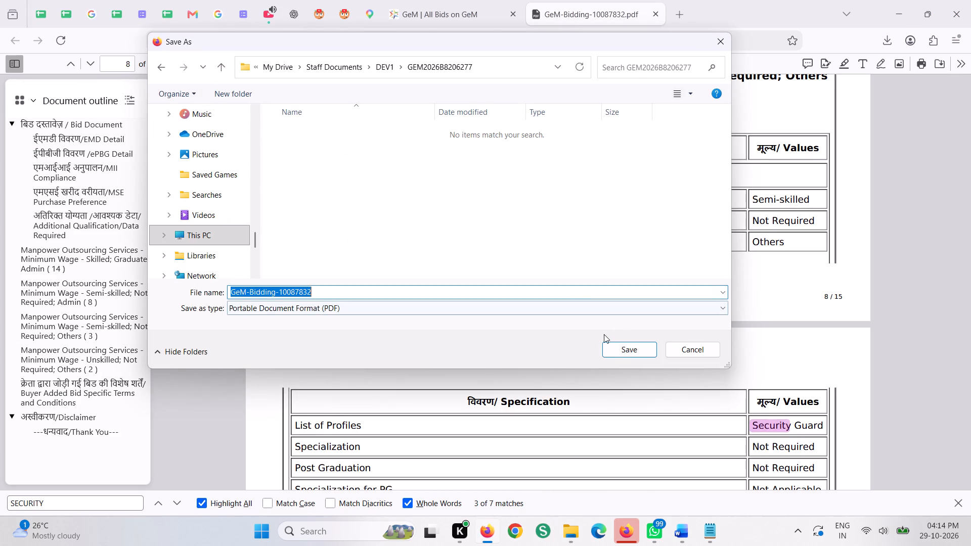
left_click(605, 338)
left_click(621, 347)
Open the Scope of work & Job description attachment linked under Additional Qualification/Data Required in the bid PDF.
scroll(638, 336, "up", 20)
scroll(638, 336, "up", 5)
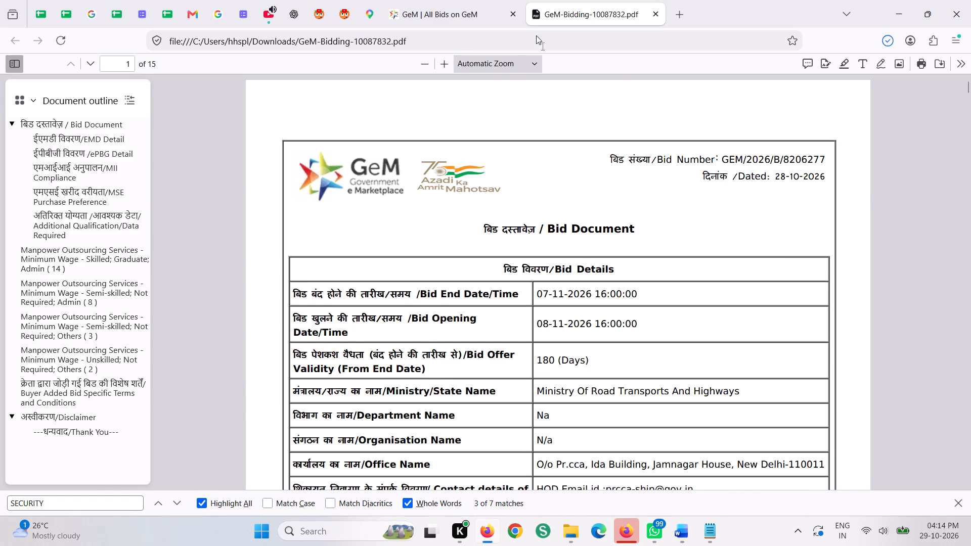
left_click(468, 0)
left_click(585, 0)
scroll(736, 253, "up", 1)
scroll(733, 254, "down", 5)
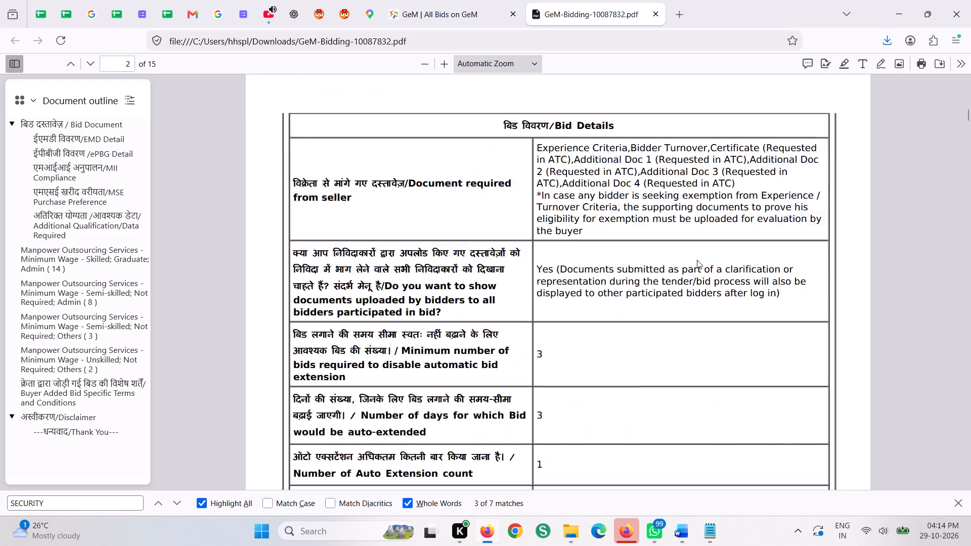
scroll(697, 260, "down", 5)
scroll(637, 261, "down", 1)
left_click(514, 148)
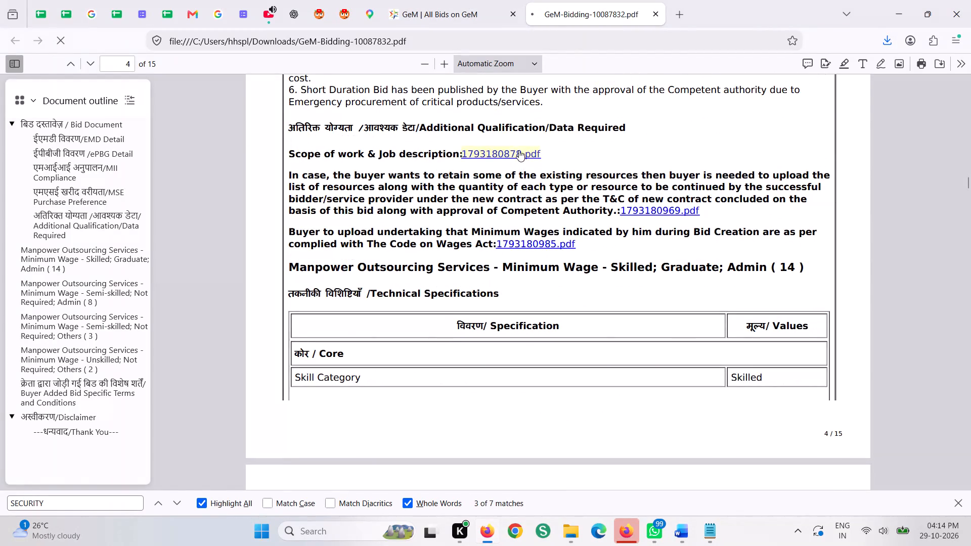
Save the scope of work attachment as "SCOPE OF WORK 01" in DEV1's GEM2026B8206277 folder.
scroll(498, 235, "up", 4)
scroll(503, 243, "down", 14)
scroll(696, 260, "up", 5)
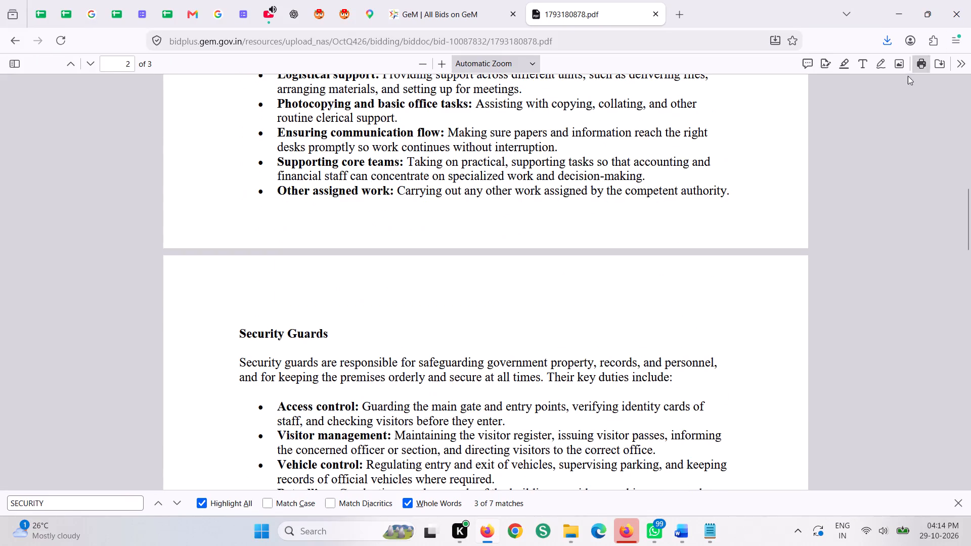
left_click(941, 68)
scroll(409, 241, "up", 12)
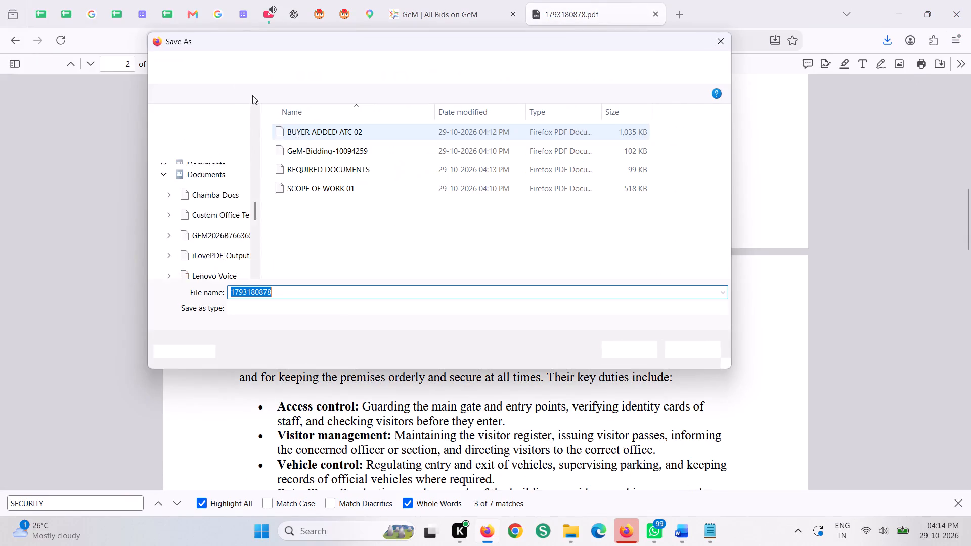
left_click(213, 65)
scroll(340, 156, "up", 4)
double_click(348, 135)
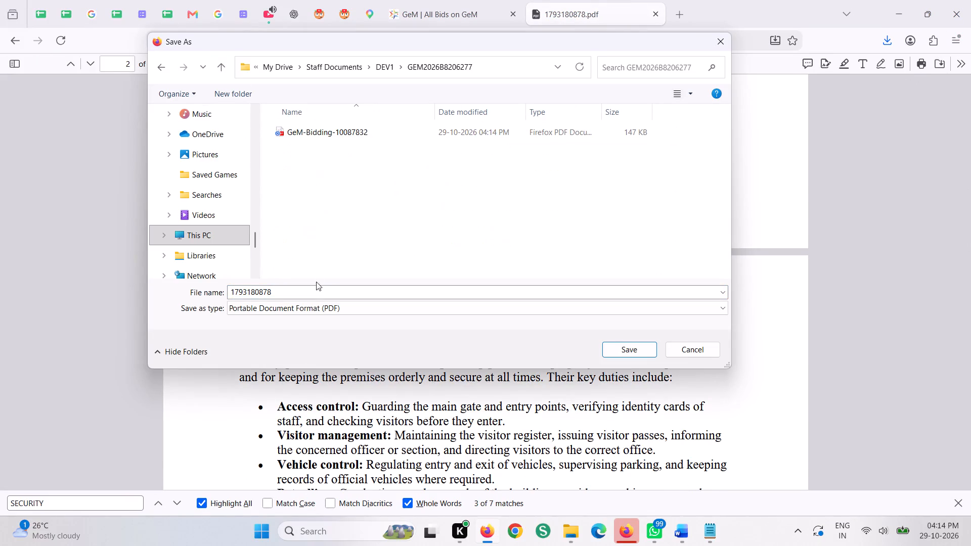
left_click(313, 295)
type("SCOPE OF WORK 01")
key("Return")
scroll(323, 172, "down", 10)
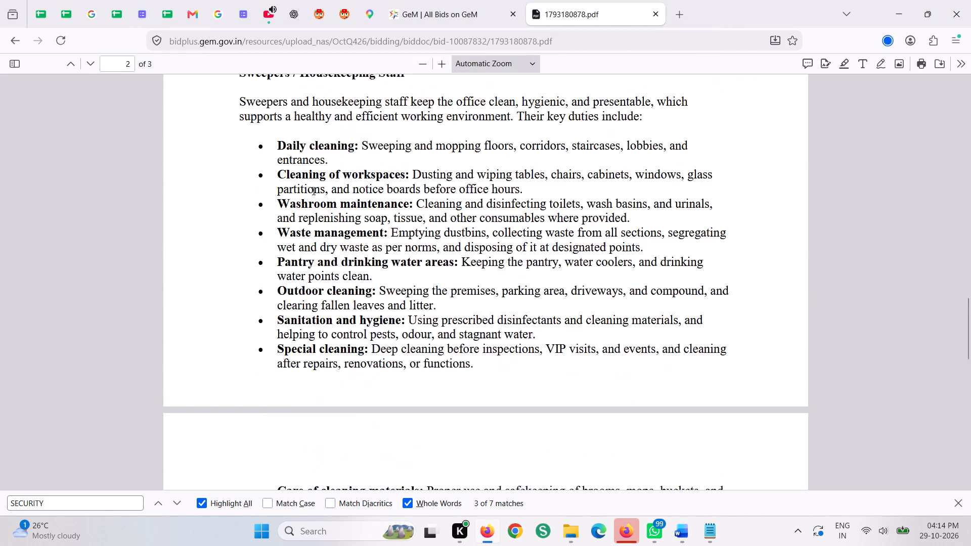
Go back to the bid PDF and open the attachment listing existing resources to be retained, under Additional Qualification/Data Required.
scroll(313, 191, "down", 13)
left_click(19, 40)
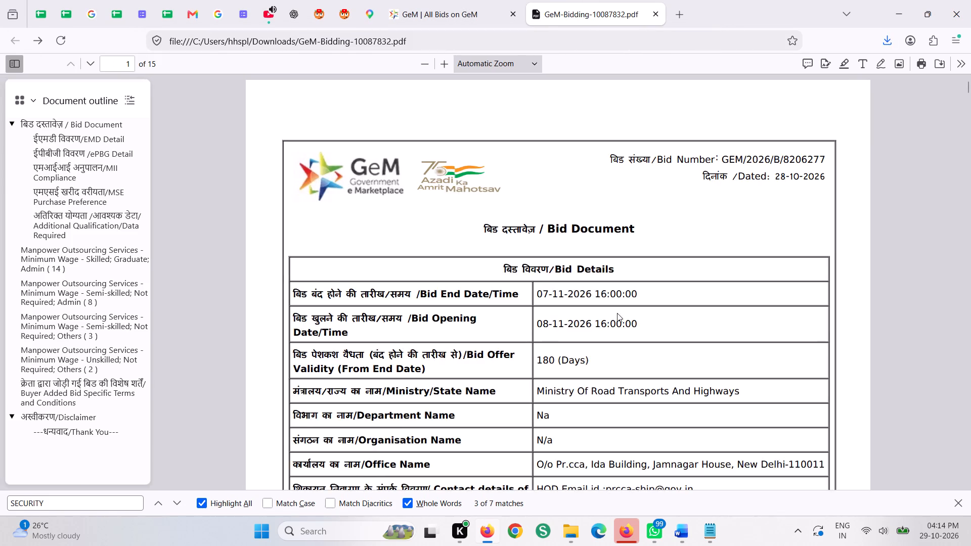
scroll(617, 313, "down", 5)
scroll(599, 216, "down", 5)
scroll(656, 323, "down", 1)
left_click(632, 210)
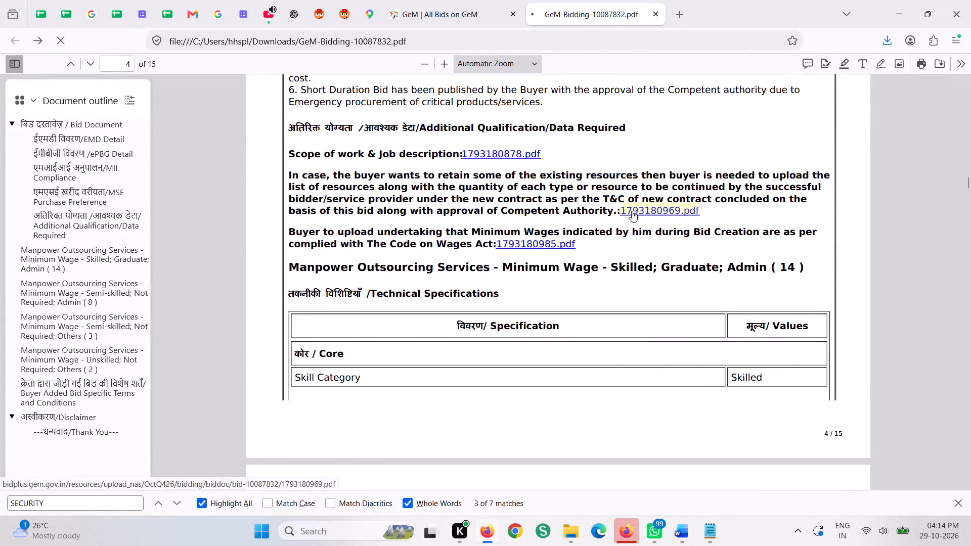
Save the retained-resources attachment as "RETENTION OF EXISING RESOURCES 02" in DEV1's GEM2026B8206277 folder.
scroll(639, 227, "up", 11)
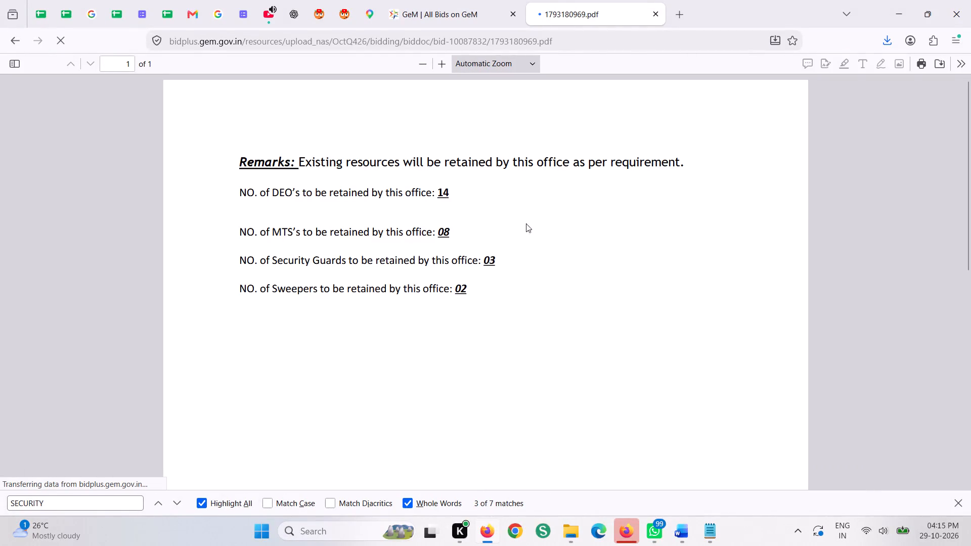
scroll(900, 80, "down", 7)
left_click(938, 66)
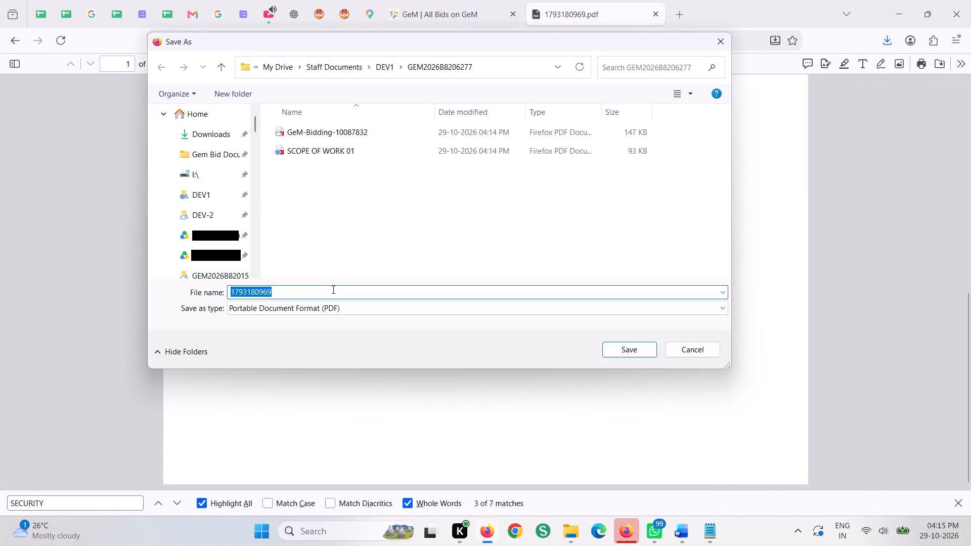
type("RETENTION OF EXISING RESOURCES 02")
key("Return")
scroll(335, 226, "down", 3)
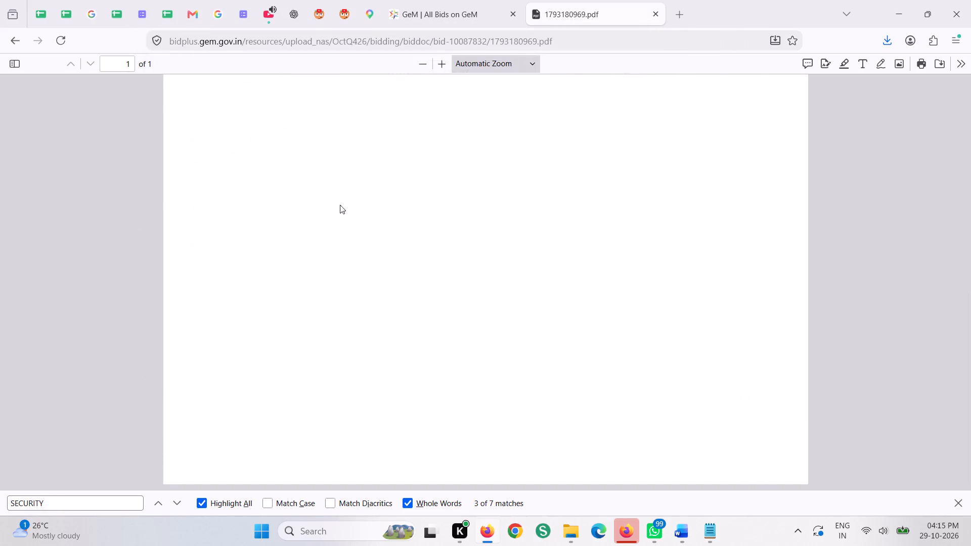
scroll(340, 205, "down", 12)
Open the bid PDF's Minimum Wages undertaking attachment and save it as "MINI9MUM WAGES 03" in the GEM2026B8206277 folder.
left_click(7, 43)
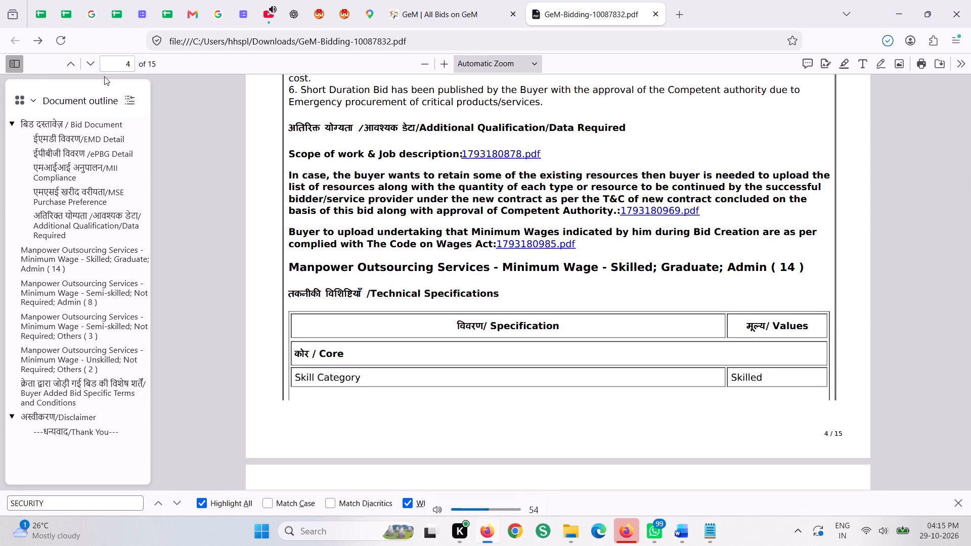
left_click(517, 245)
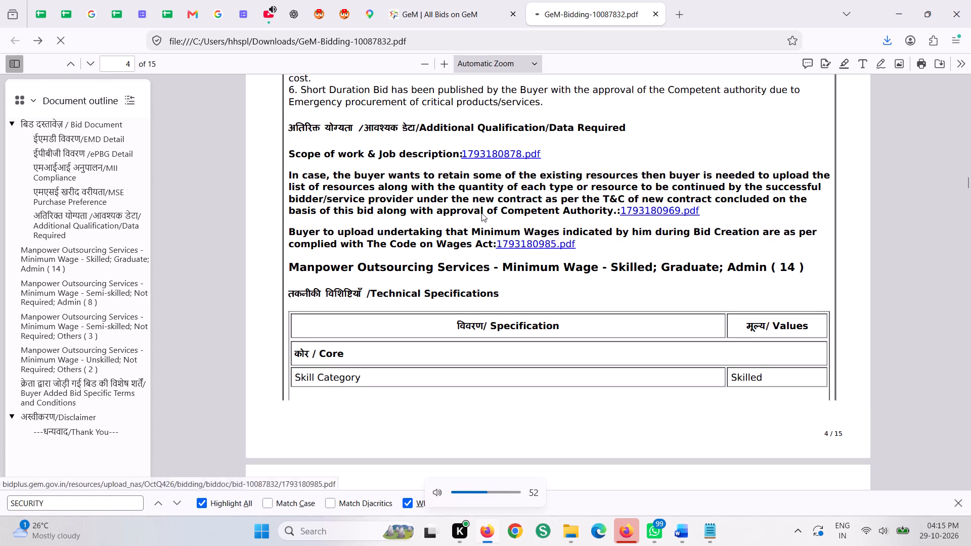
left_click(479, 276)
scroll(691, 218, "up", 2)
left_click(458, 0)
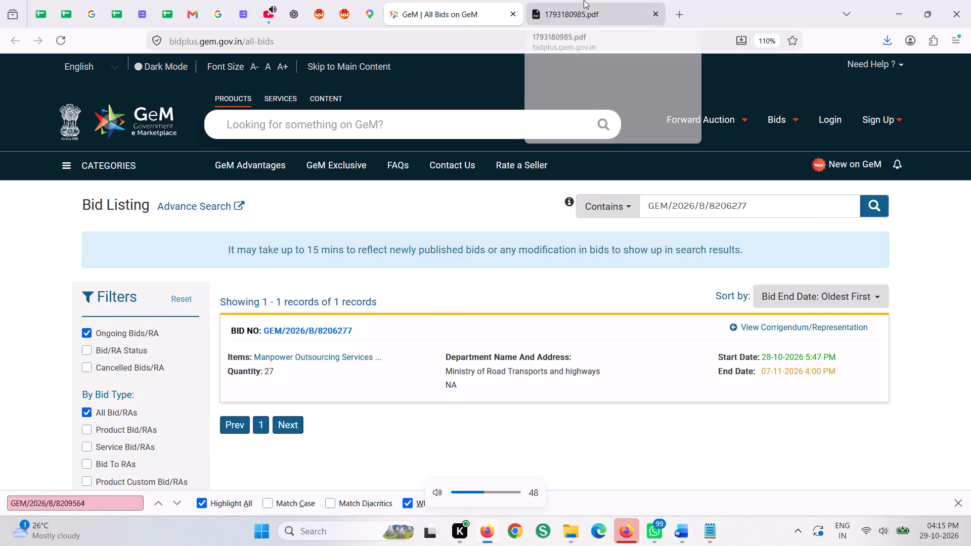
left_click(591, 0)
left_click(946, 64)
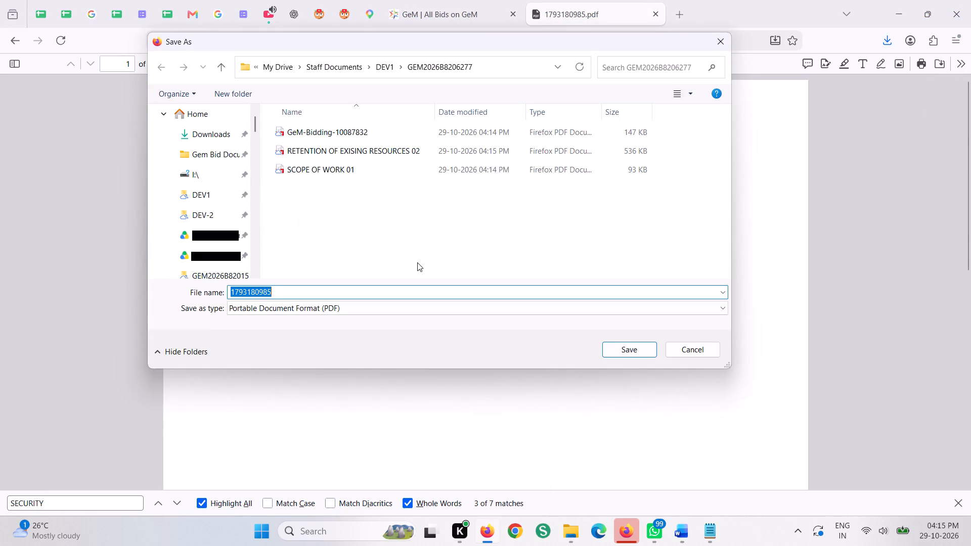
type("MINI9MUM WAGES 03")
key("Return")
scroll(435, 201, "down", 9)
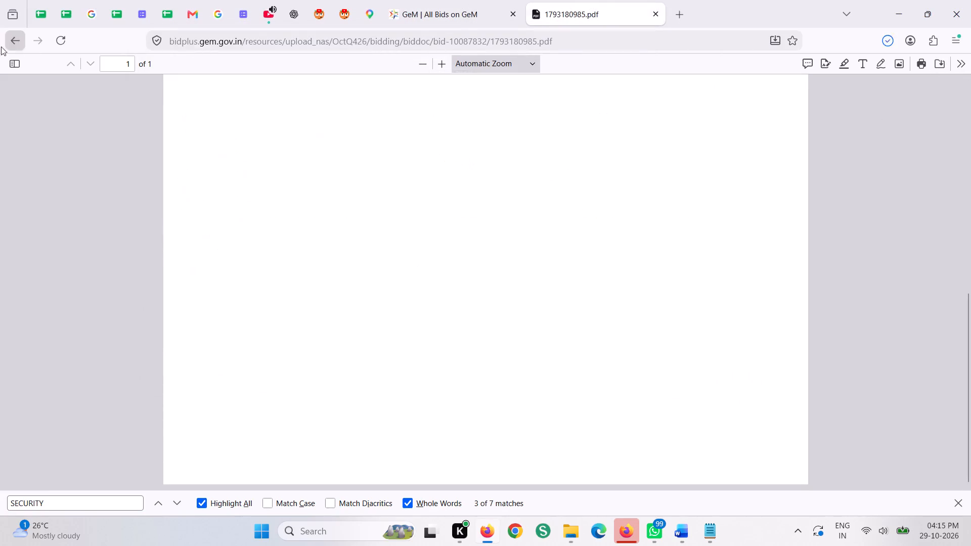
In Word's REQUIRED DOCUMENTS file, replace everything after "1.SHOPACT –" with DELHI, copied from the consignee address in the bid PDF.
left_click(4, 40)
scroll(514, 275, "down", 5)
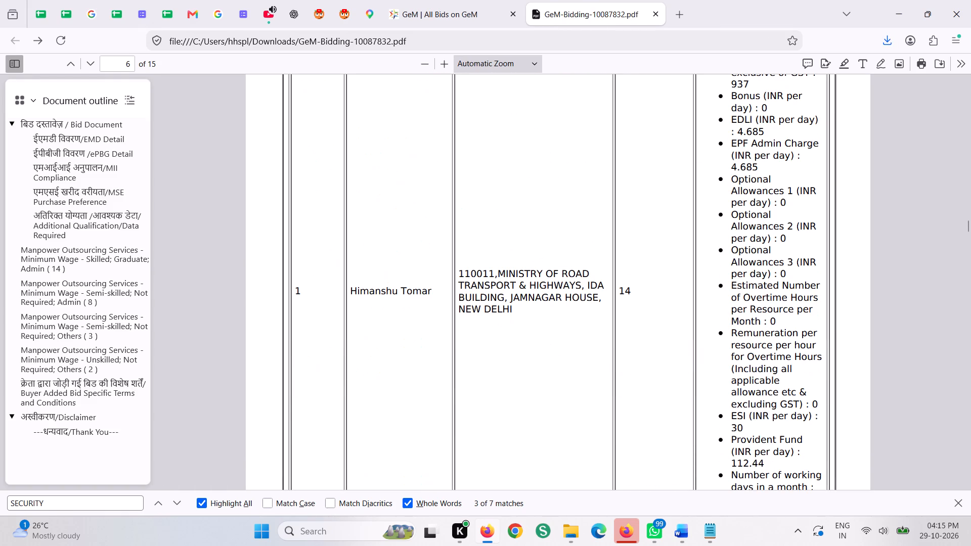
double_click(494, 310)
key("ctrl+c")
key("ctrl+c")
left_click(689, 528)
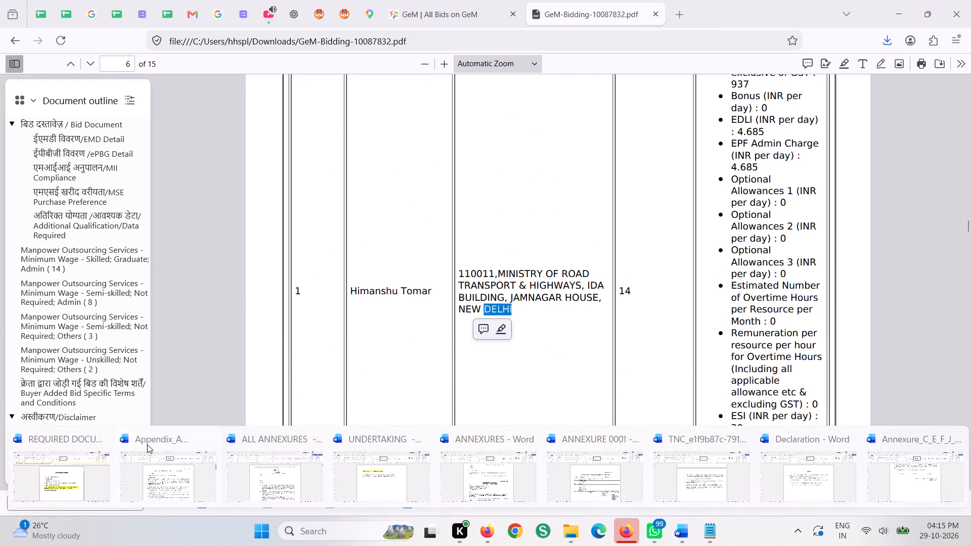
left_click(98, 466)
left_click(371, 316)
left_click_drag(378, 264, 485, 445)
key("ctrl+v")
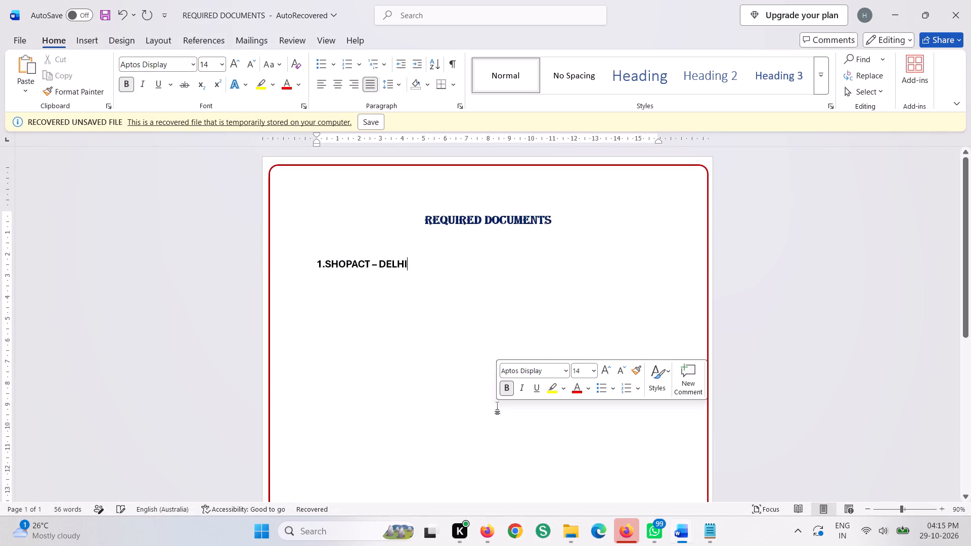
Add item "2.PSARA LICENCE" to the required documents list and highlight its text in yellow.
key("Return")
type("2.PSARA LICEMC")
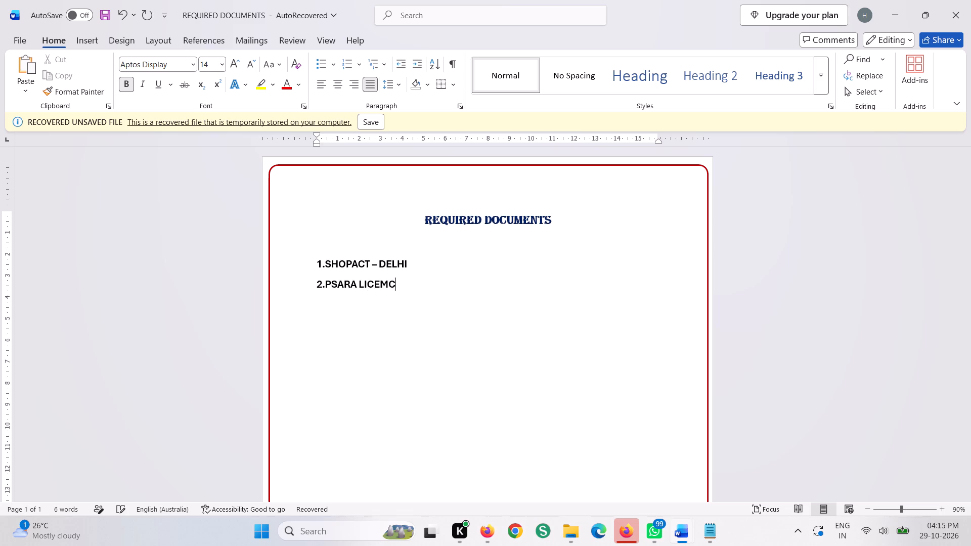
key("BackSpace")
key("BackSpace")
type("NCE")
key("space")
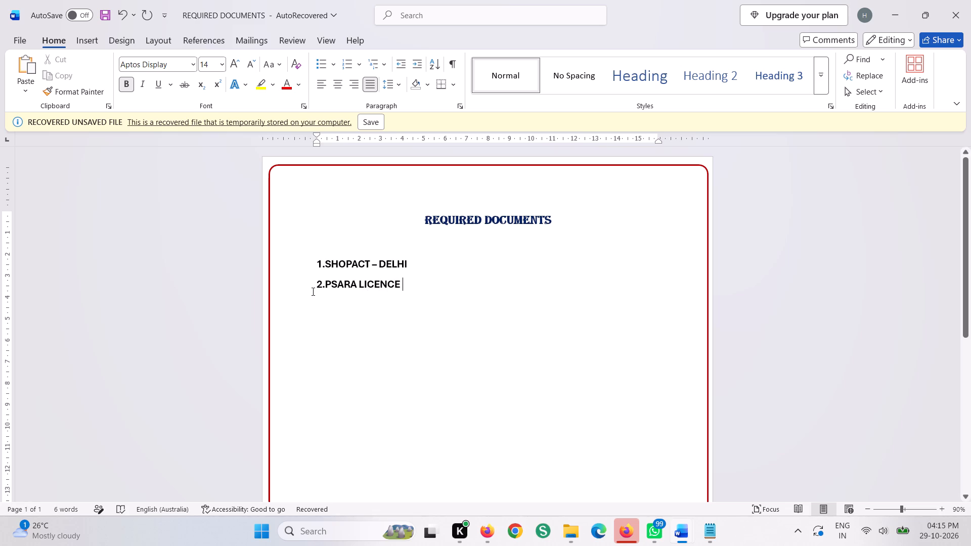
left_click_drag(325, 285, 416, 284)
left_click(476, 265)
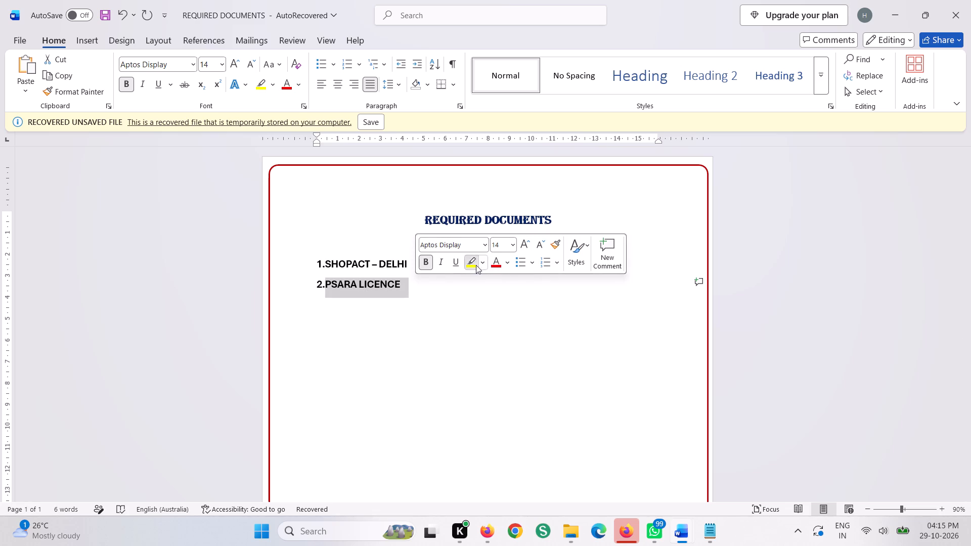
left_click(410, 290)
Add item "3. Turnover-3 CR FOR 3 YEARS" to the list, copying the word Turnover from the bid PDF.
key("Return")
type("3.")
key("alt+Tab")
scroll(408, 271, "up", 8)
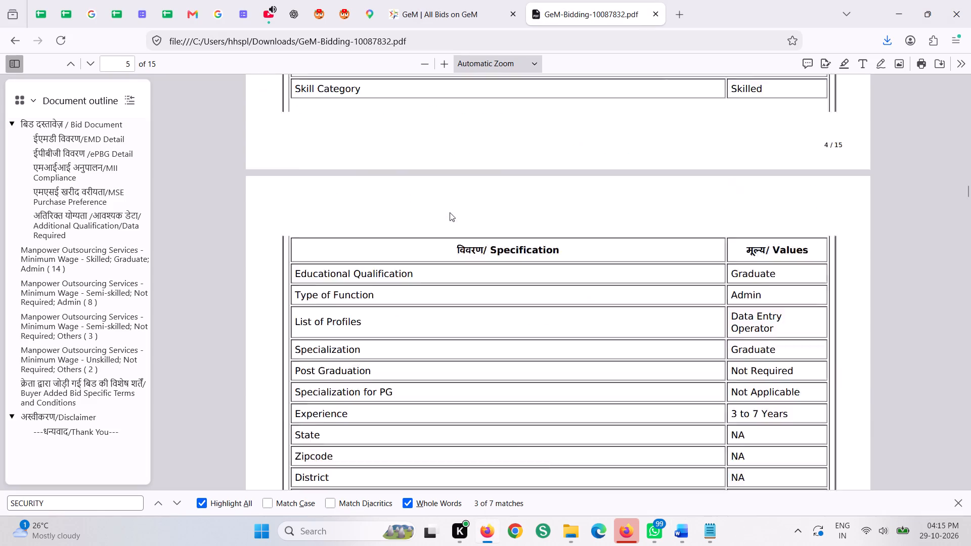
scroll(450, 212, "up", 6)
scroll(500, 217, "up", 1)
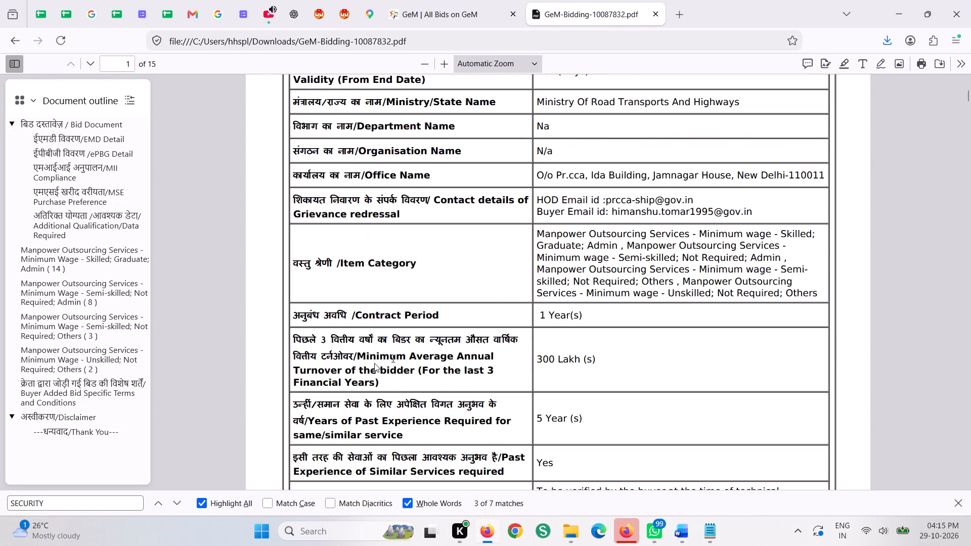
double_click(327, 372)
key("ctrl+c")
key("alt+Tab")
key("ctrl+v")
type("-3 CR FOR 3 YEARS")
key("space")
key("Return")
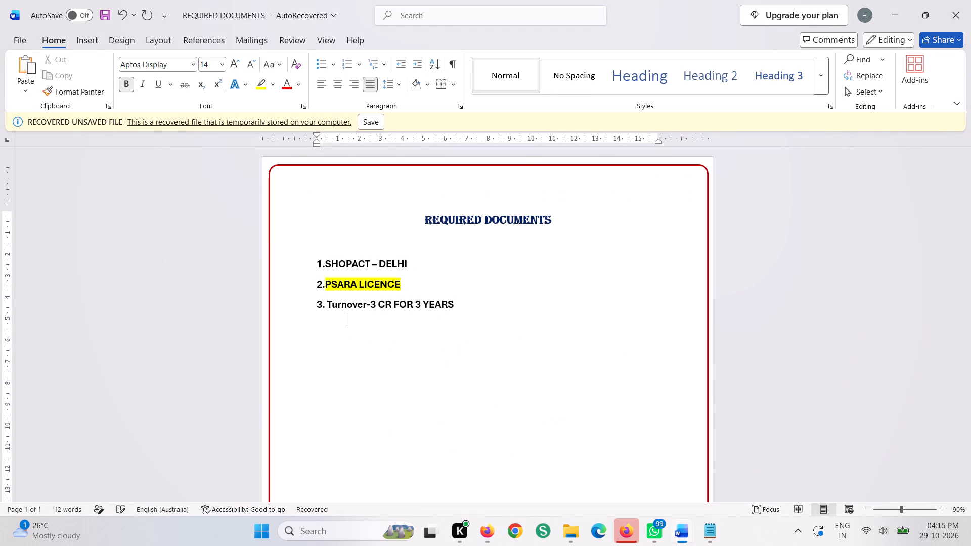
Add item 4, "MSE Relaxation for Years of Experience and Turnover", copied from the bid PDF and joined onto one line.
type("4.")
key("alt+Tab")
scroll(455, 309, "down", 1)
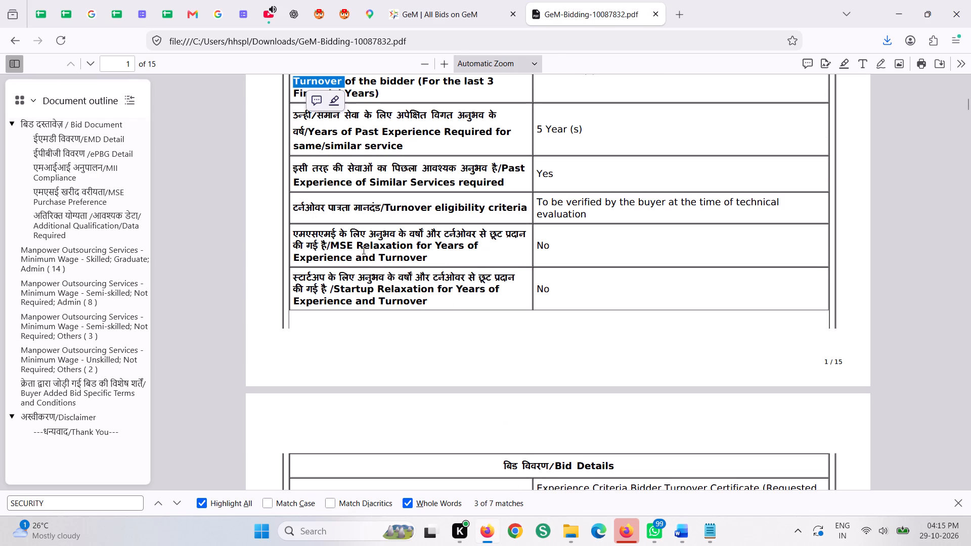
left_click(335, 246)
left_click_drag(335, 246, 438, 259)
key("ctrl+c")
key("ctrl+c")
key("alt+Tab")
key("ctrl+v")
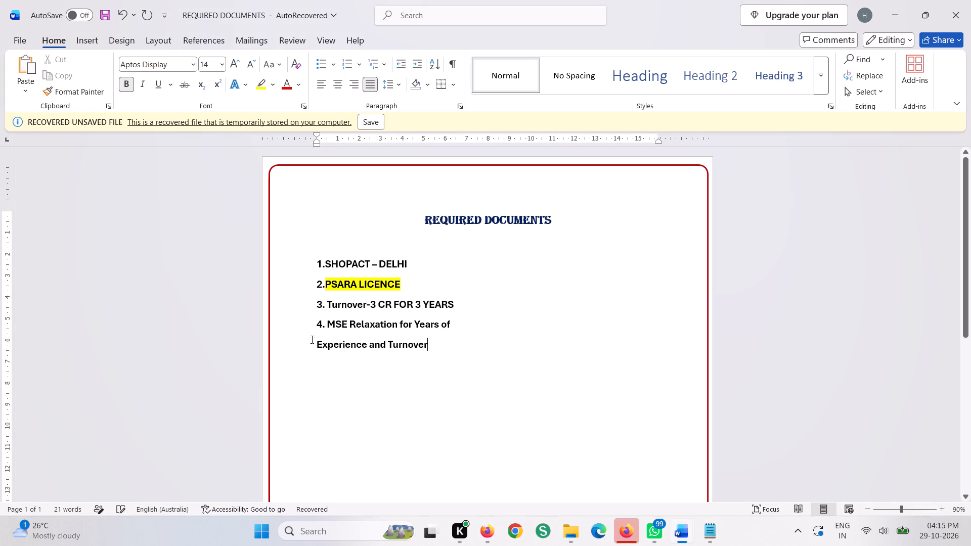
left_click(316, 343)
key("BackSpace")
key("space")
Extend item 4 by inserting "& Startup" after MSE, copying Startup from the bid PDF, and ending the line with "- NO".
key("alt+Tab")
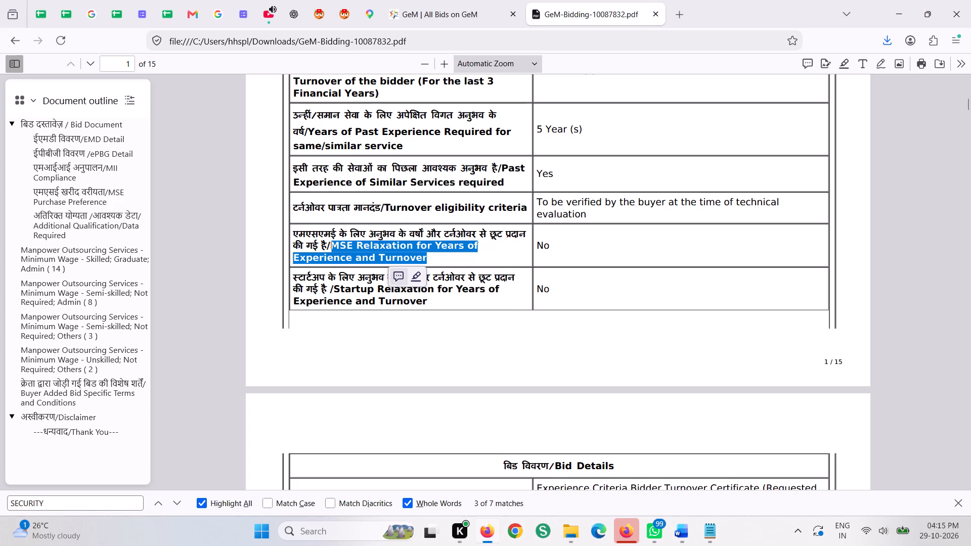
double_click(355, 291)
key("ctrl+c")
key("ctrl+c")
key("alt+Tab")
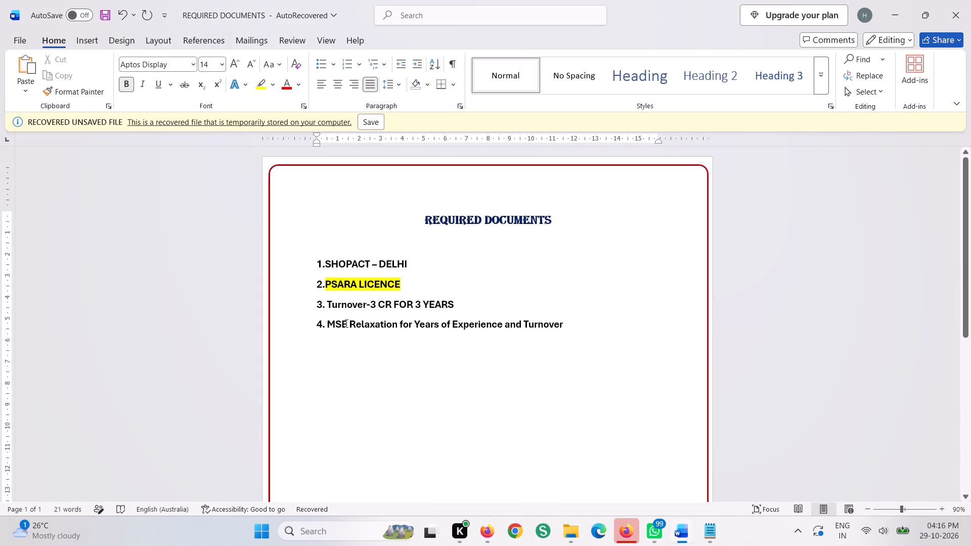
left_click(345, 323)
type("&")
key("space")
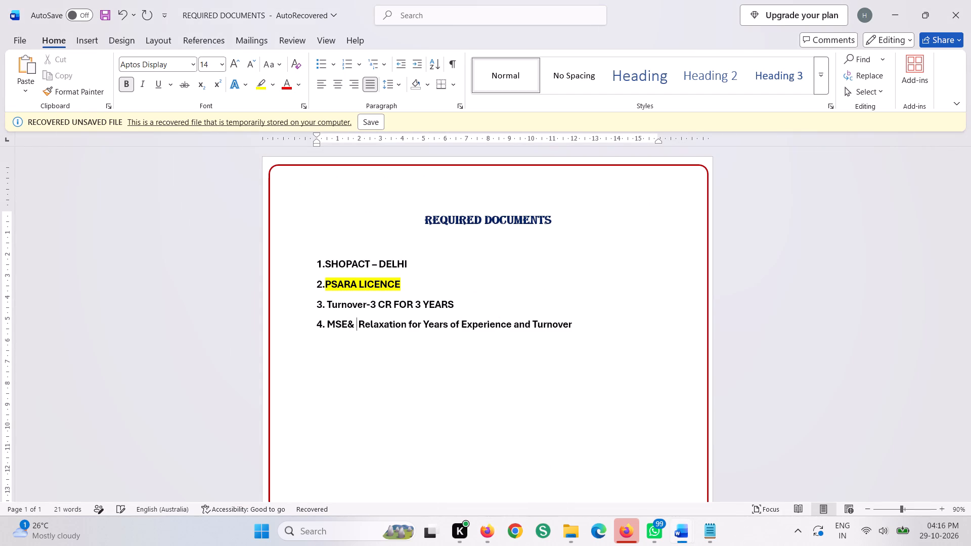
key("ctrl+v")
left_click(605, 335)
left_click(609, 330)
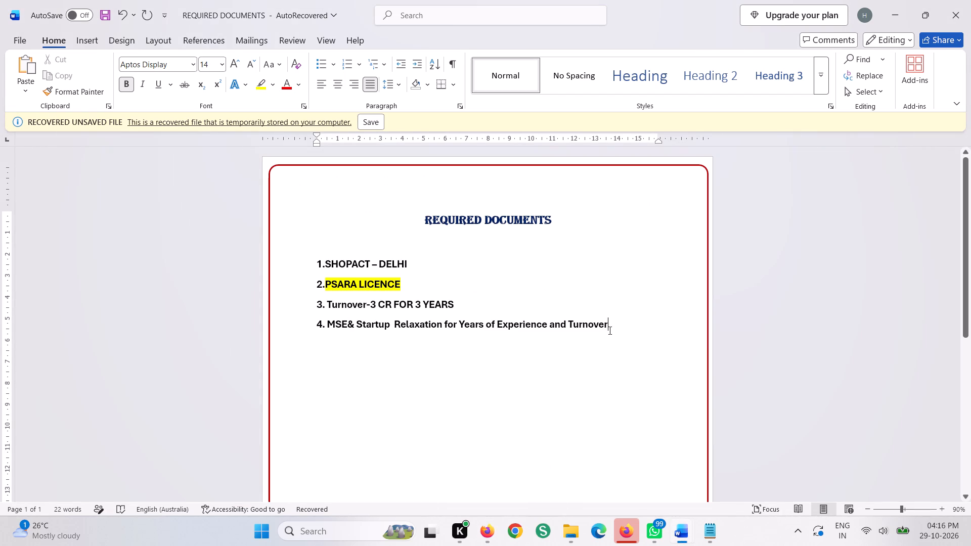
type("- NO")
key("space")
key("Return")
Add item "5. Type of Bid-SINGLE PACKET BID" to the list, copying the Type of Bid label from the bid PDF.
type("5.")
key("alt+Tab")
scroll(608, 267, "down", 2)
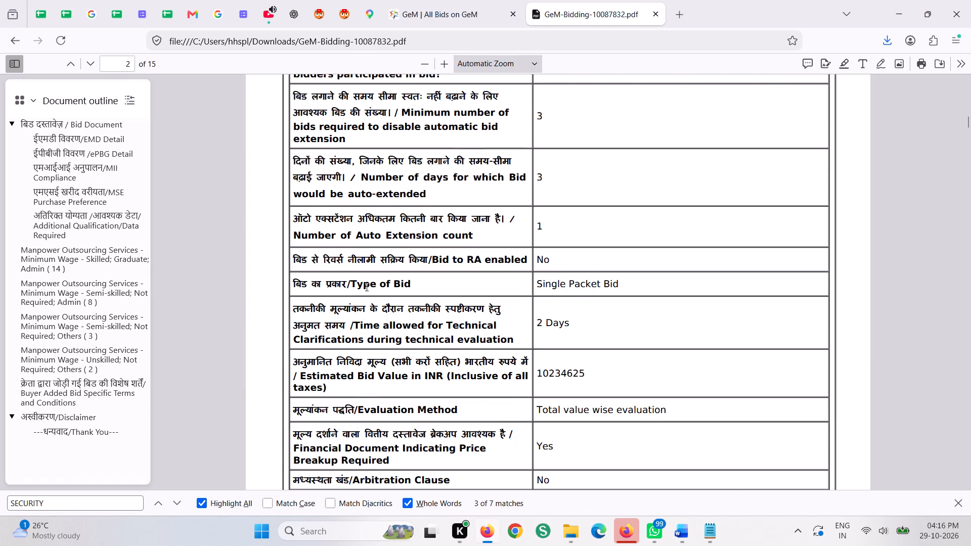
left_click(365, 285)
left_click_drag(365, 285, 419, 280)
key("ctrl+c")
key("ctrl+c")
key("alt+Tab")
key("ctrl+v")
key("minus")
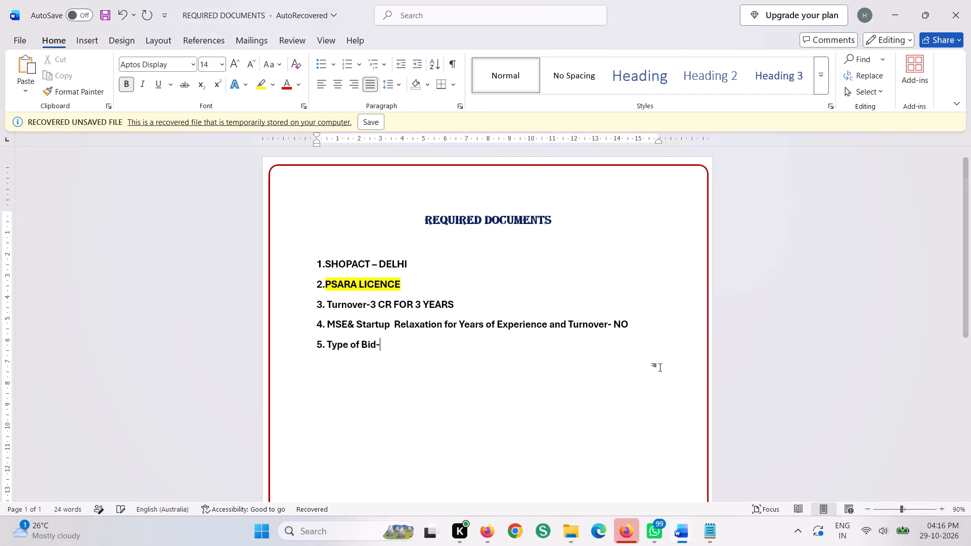
key("alt+Tab")
key("alt+Tab")
key("s")
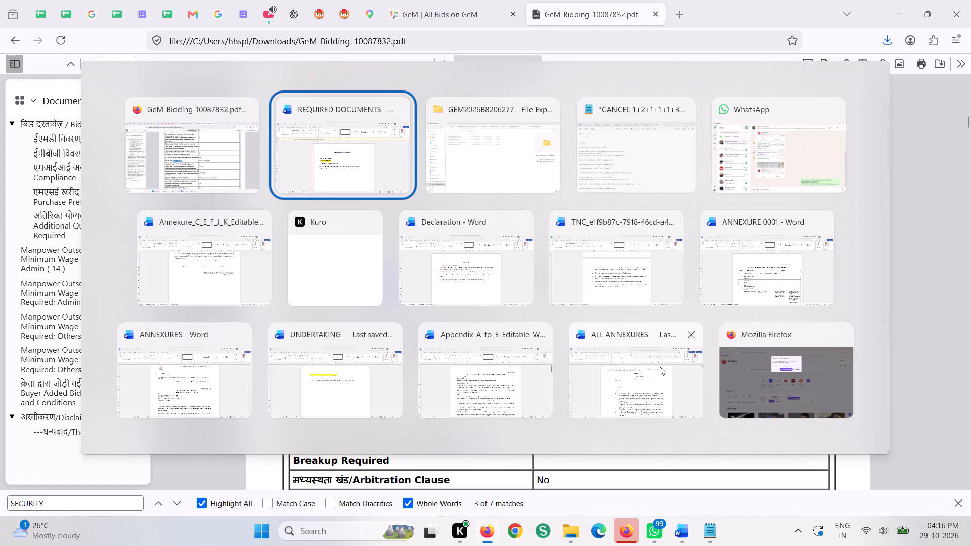
key("Return")
type("SINGEL")
key("BackSpace")
key("BackSpace")
type("LE PACKET BID")
key("space")
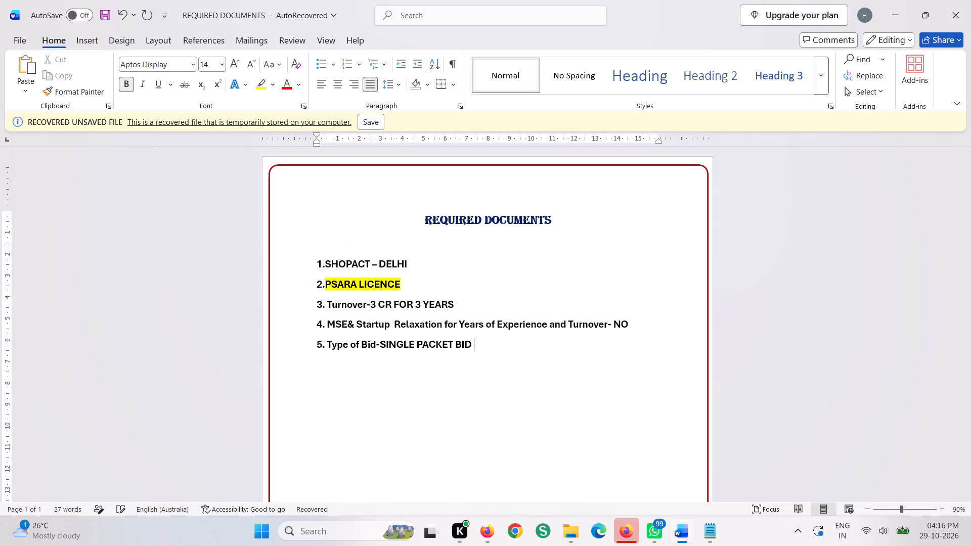
key("Return")
Add item "6.ESTIMATED BID VALUE-10234625" to the list, taking the amount from the bid PDF, and start item 7.
type("6.")
key("alt+Tab")
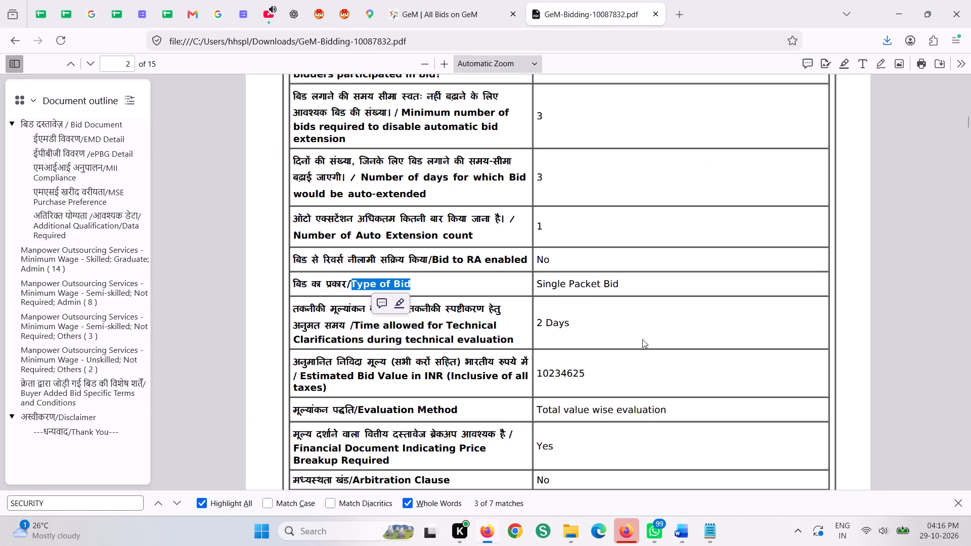
key("alt+Tab")
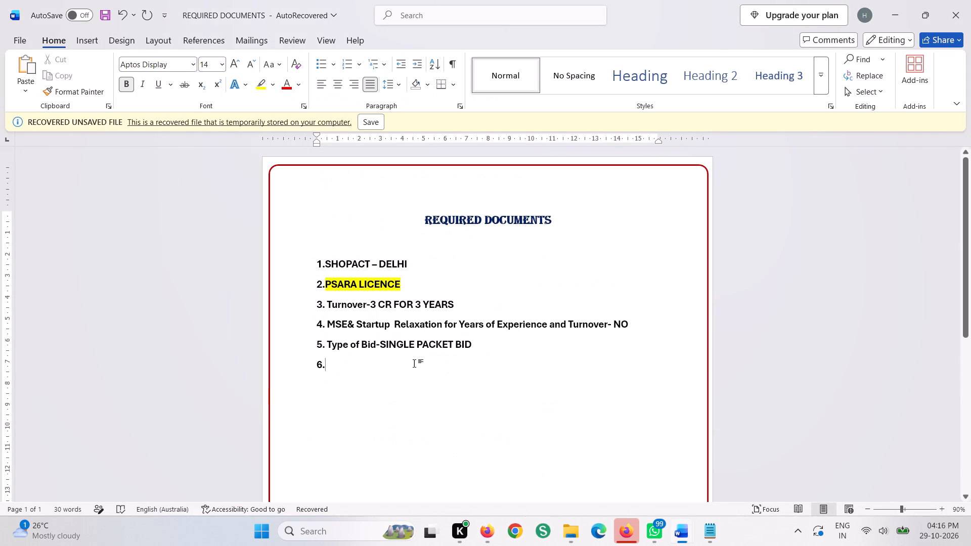
type("ESTIMATED BID VALUE-")
key("alt+Tab")
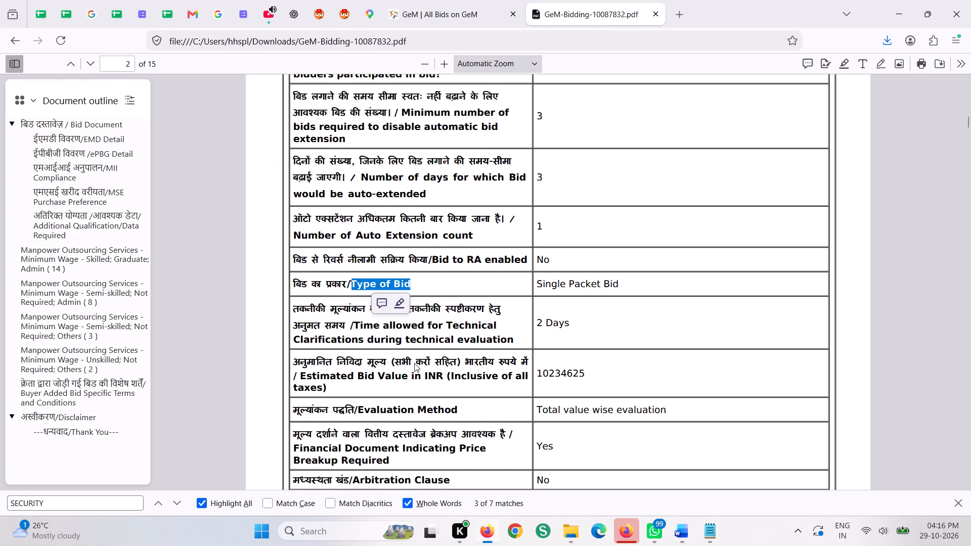
key("alt+Tab")
type("102")
key("alt+Tab")
key("alt+Tab")
type("346")
key("alt+Tab")
key("alt+Tab")
type("25")
key("Return")
type("7.")
Look through the rest of the bid PDF for requirements, including the linked minimum wages undertaking and the buyer added terms.
key("alt+Tab")
scroll(379, 325, "down", 2)
scroll(354, 322, "up", 1)
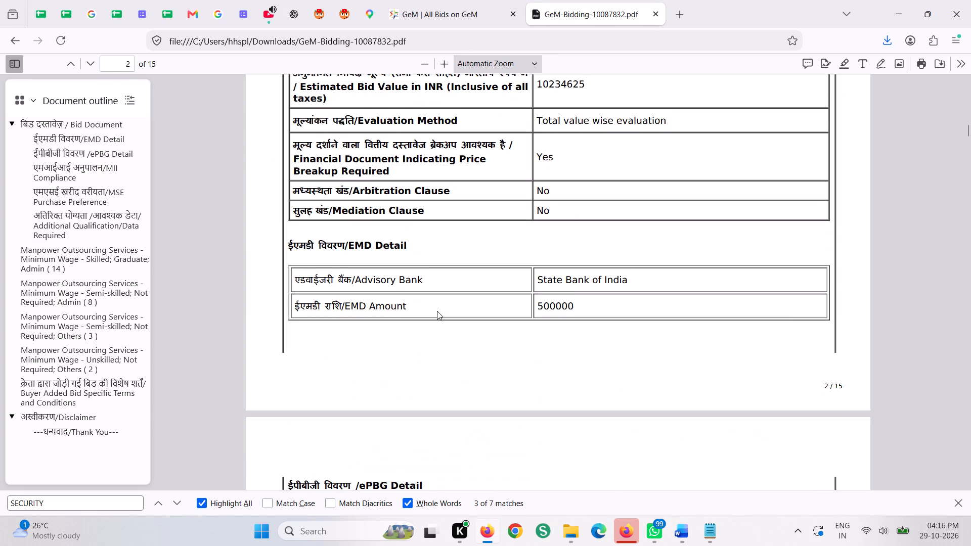
scroll(479, 303, "down", 6)
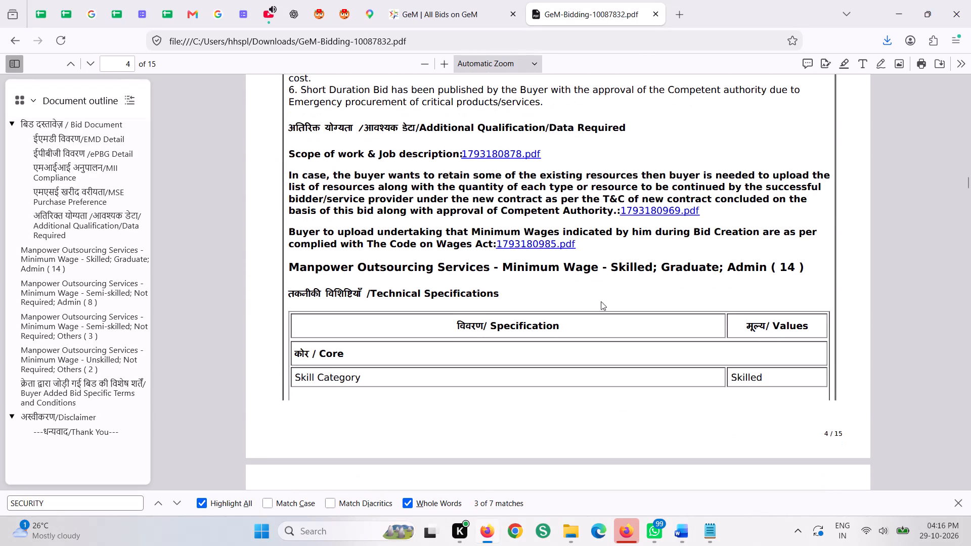
left_click(533, 244)
scroll(511, 262, "up", 5)
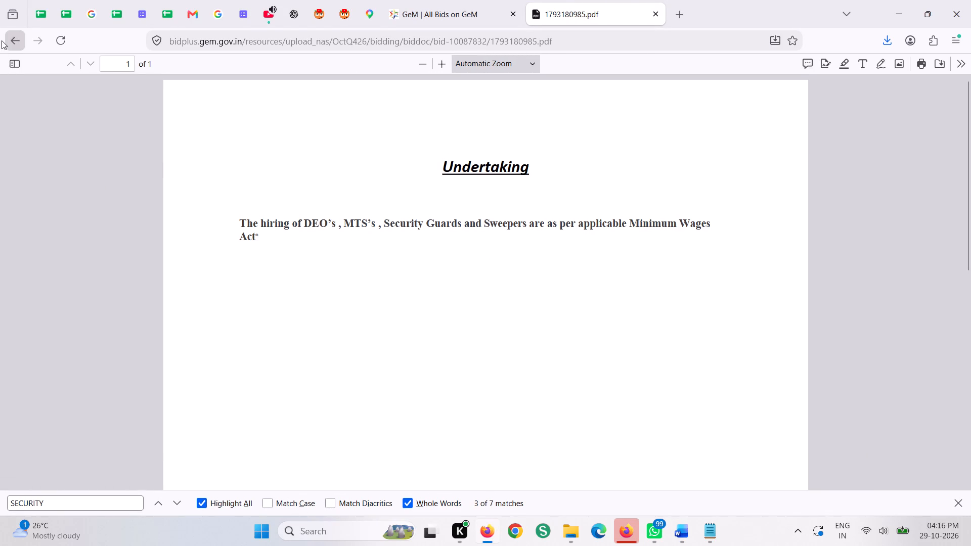
left_click(2, 40)
scroll(646, 259, "down", 12)
scroll(687, 277, "down", 17)
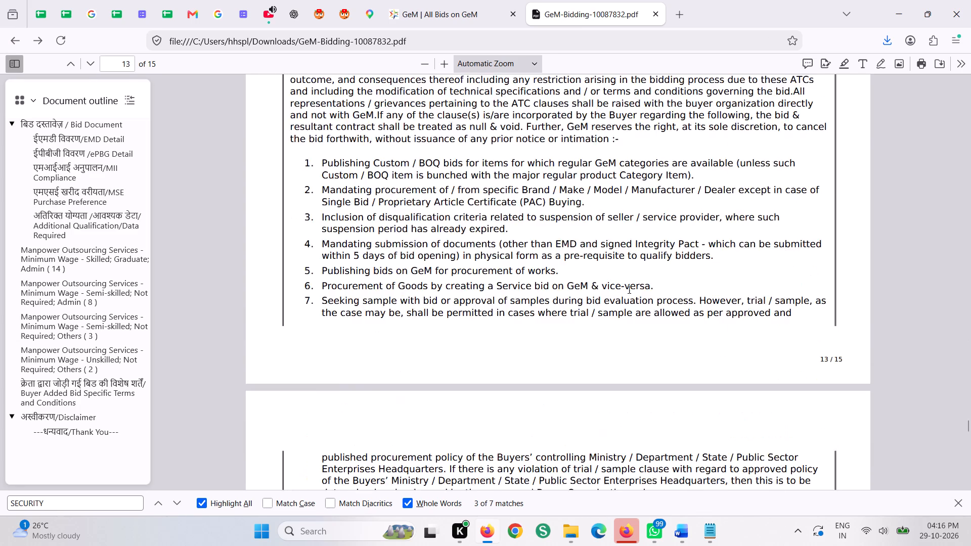
scroll(628, 289, "down", 7)
scroll(598, 288, "up", 8)
scroll(465, 216, "up", 2)
scroll(517, 277, "down", 1)
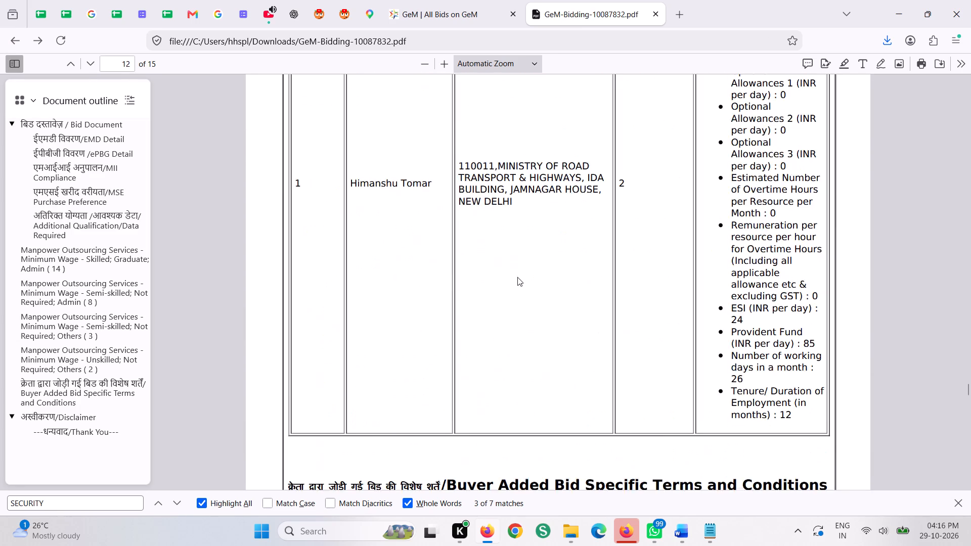
scroll(501, 325, "down", 1)
Open the buyer uploaded ATC document and save it as "BUYER ADDED ATC 04" in the DEV1 folder GEM2026B8206277.
left_click(511, 196)
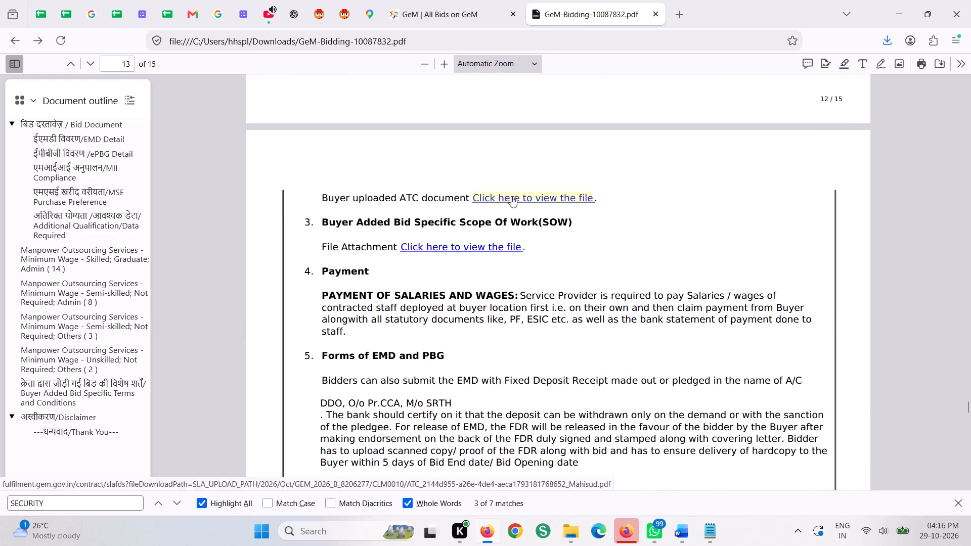
left_click(371, 178)
scroll(404, 197, "up", 3)
left_click(419, 0)
left_click(711, 1)
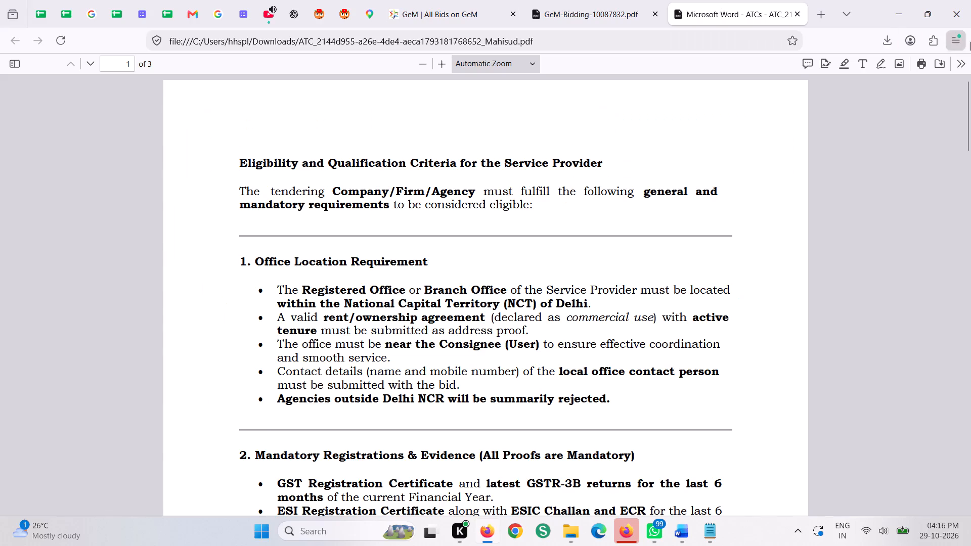
left_click(947, 61)
scroll(222, 241, "up", 3)
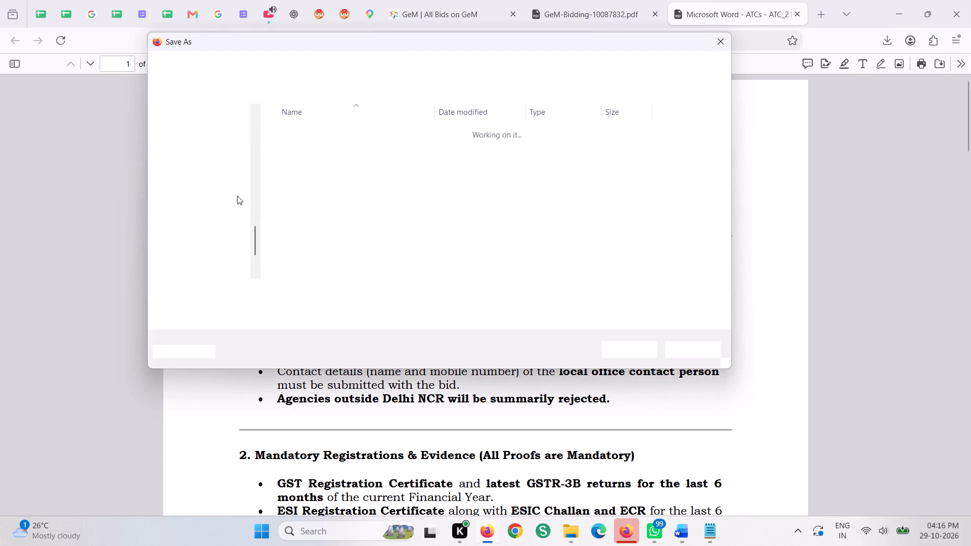
scroll(237, 196, "up", 6)
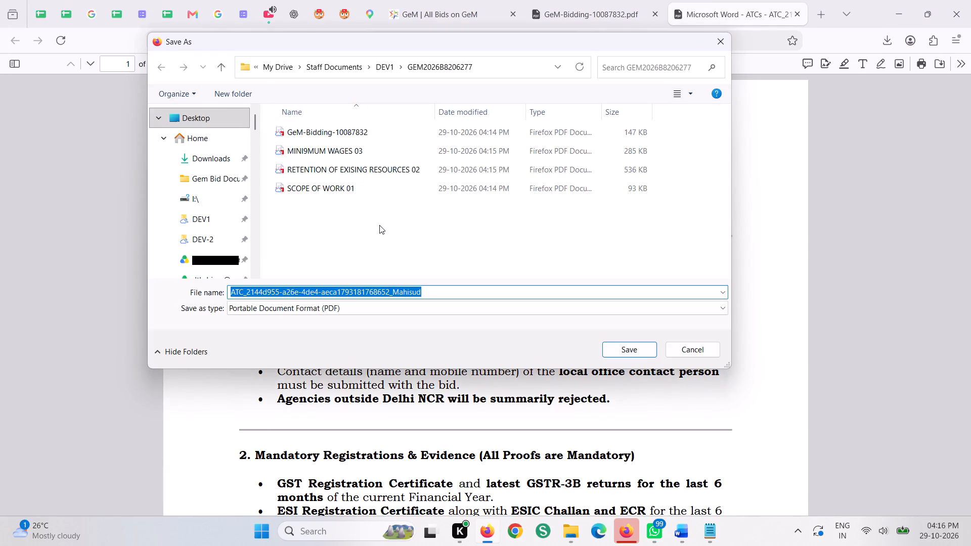
type("BUYER ADDED ATC")
key("space")
key("0")
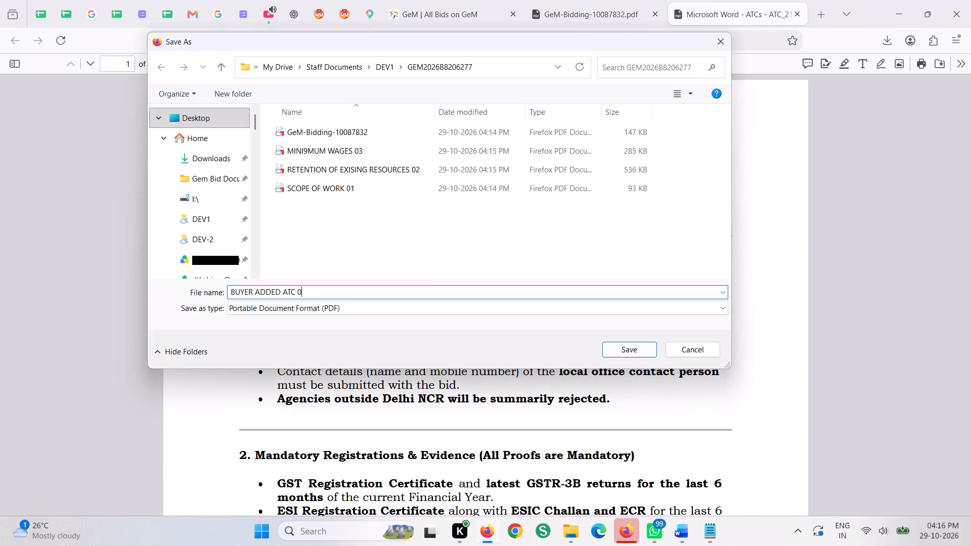
key("4")
key("Return")
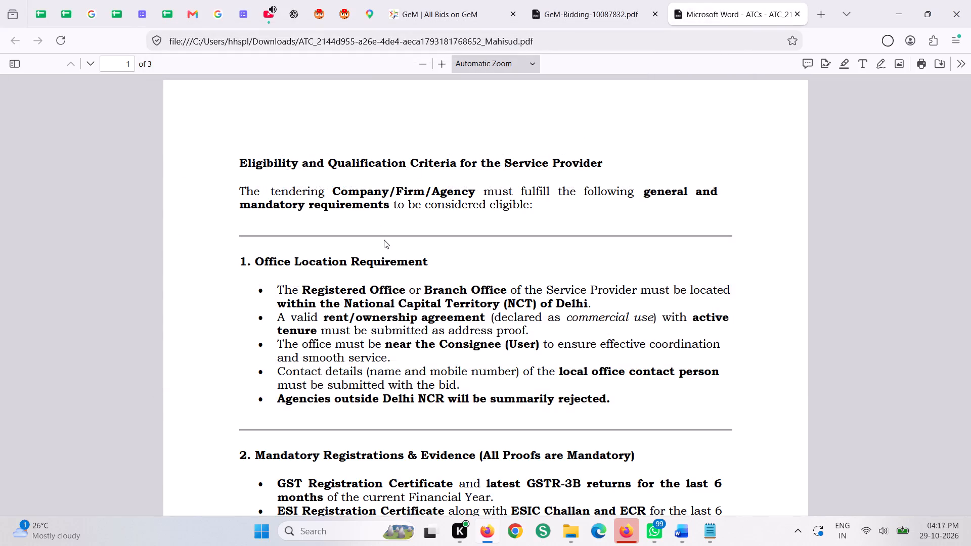
Append "(rent/ownership agreement)" after SHOPACT – DELHI in item 1, copying the phrase from the ATC's Office Location Requirement.
scroll(445, 254, "down", 1)
scroll(413, 246, "up", 1)
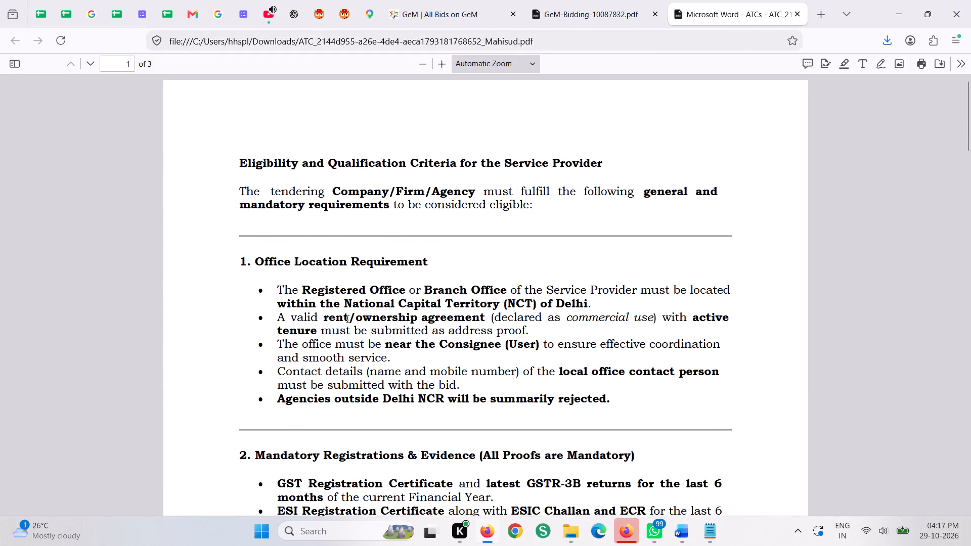
left_click(326, 318)
left_click_drag(326, 318, 467, 321)
key("alt+Tab")
key("alt+Tab")
key("ctrl+c")
key("alt+Tab")
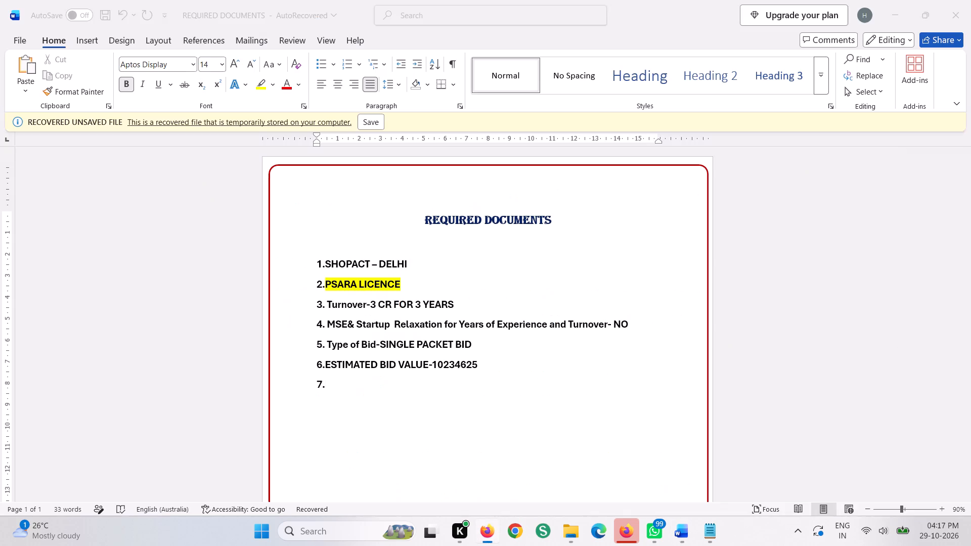
left_click(411, 263)
key("space")
key("shift+parenleft")
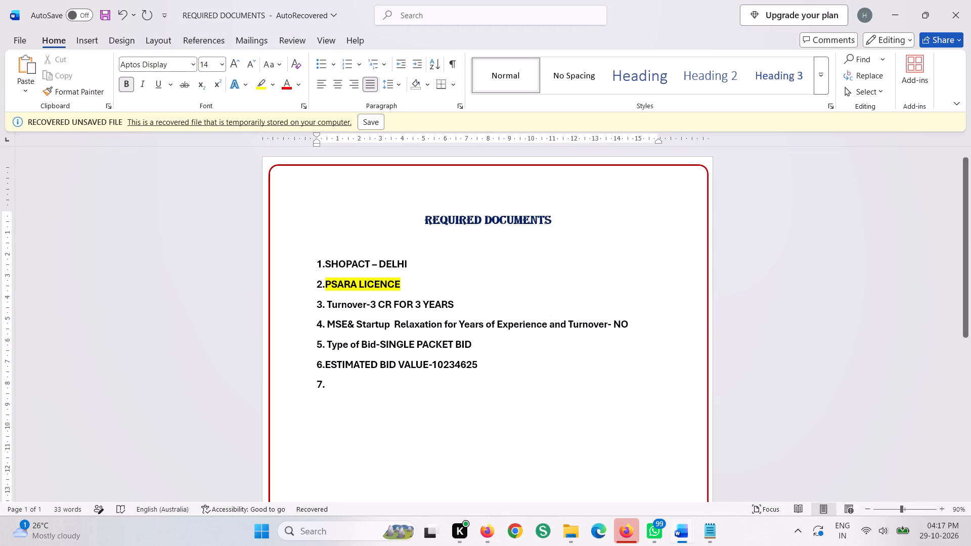
key("ctrl+shift+v")
key("shift+parenright")
Fill item 7 with the GST, ESI, EPF and Income Tax Returns requirements copied from the ATC's Mandatory Registrations section.
key("alt+Tab")
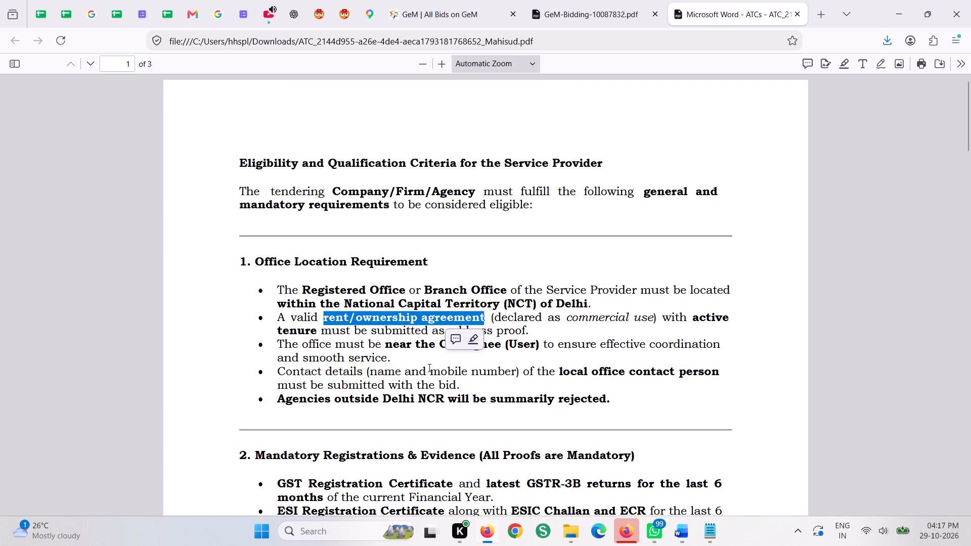
left_click(361, 366)
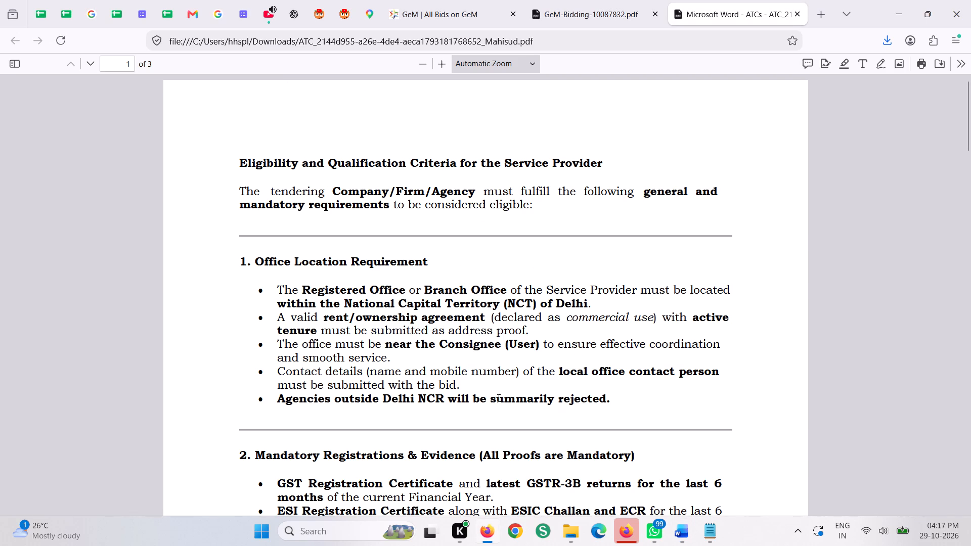
scroll(490, 358, "down", 1)
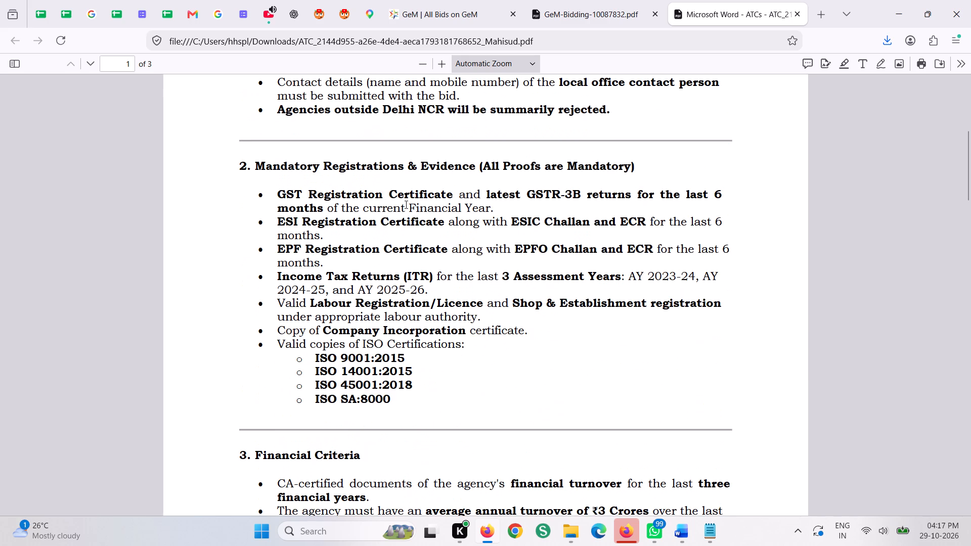
left_click(284, 194)
left_click_drag(284, 194, 283, 195)
left_click_drag(283, 195, 430, 286)
key("ctrl+c")
key("ctrl+c")
key("ctrl+c")
key("alt+Tab")
left_click(349, 382)
key("ctrl+v")
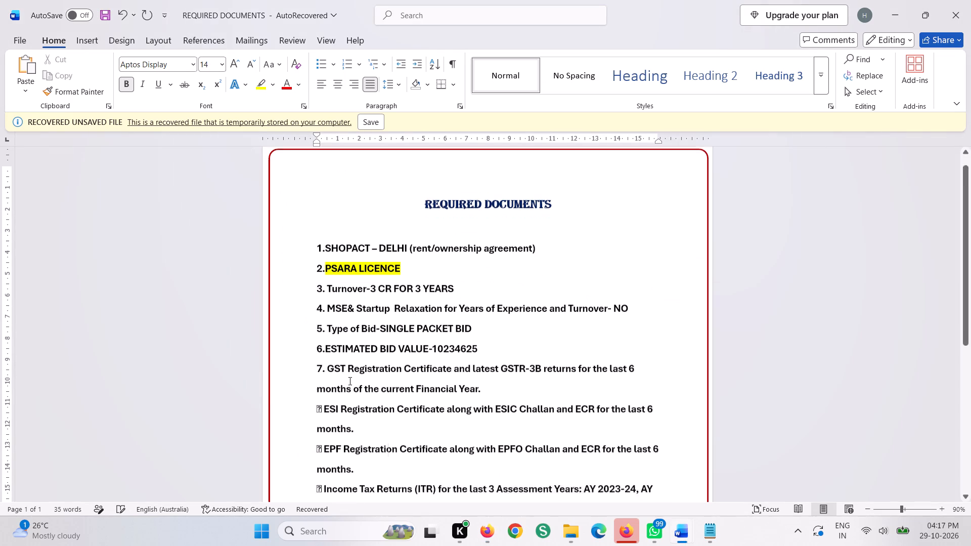
Add item "8.LABOUR LICENCE" to the list, based on the ATC's Labour Registration/Licence requirement.
key("Return")
type("8.")
key("alt+Tab")
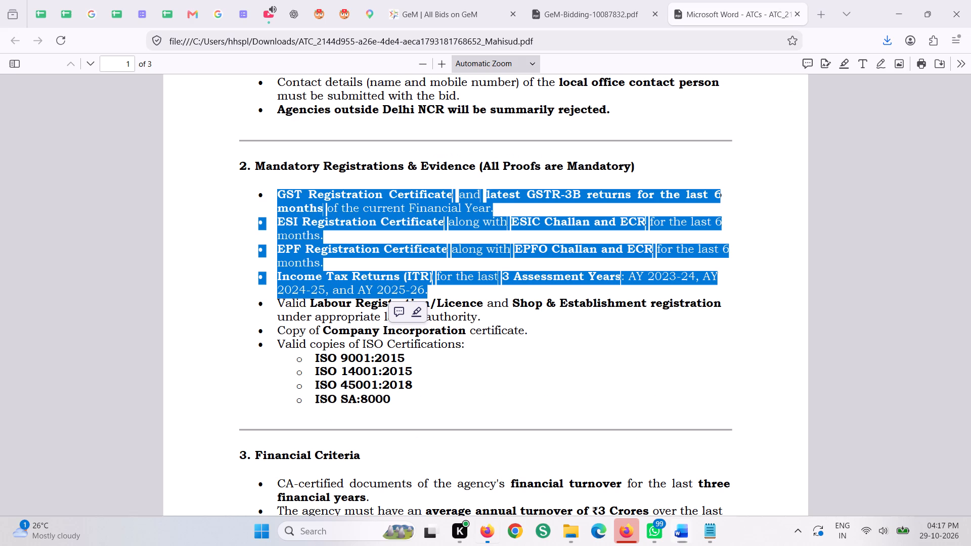
left_click(314, 304)
left_click_drag(314, 304, 467, 311)
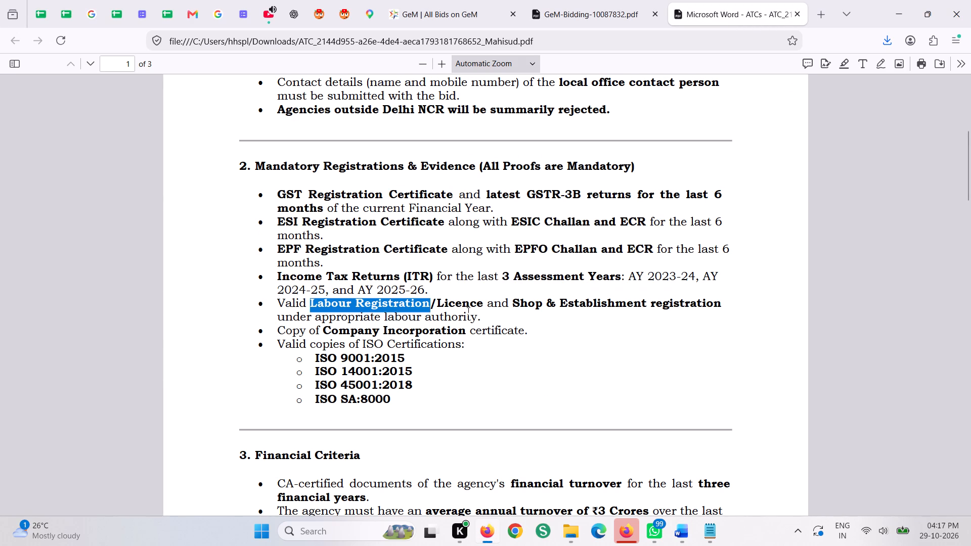
left_click_drag(467, 311, 423, 302)
key("alt+Tab")
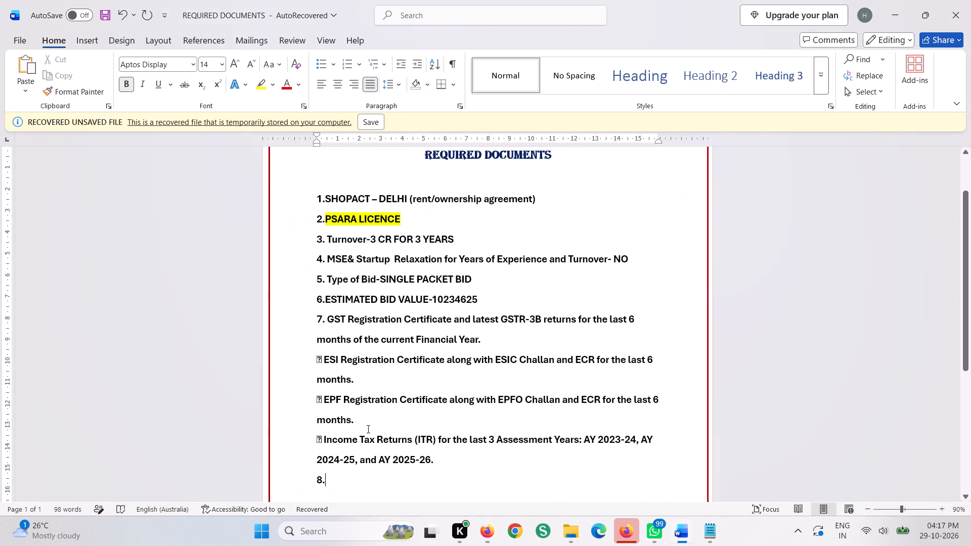
key("l")
key("a")
key("b")
key("o")
key("u")
key("r")
key("space")
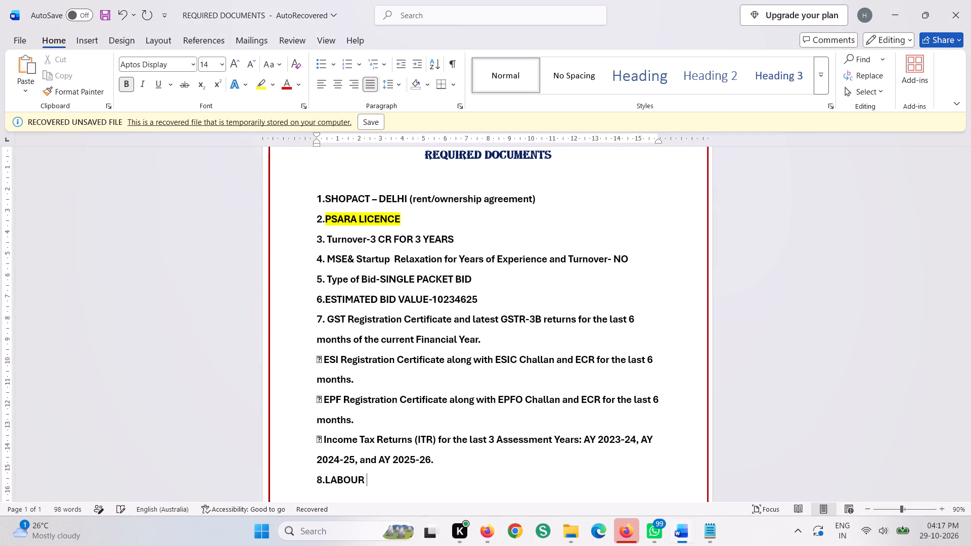
key("l")
key("i")
key("c")
key("e")
key("n")
key("c")
key("e")
key("space")
Add item 9 with ISO 9001:2015, ISO 14001:2015, ISO 45001:2018 and ISO SA:8000, copied from the ATC.
key("Return")
key("9")
key("period")
key("alt+Tab")
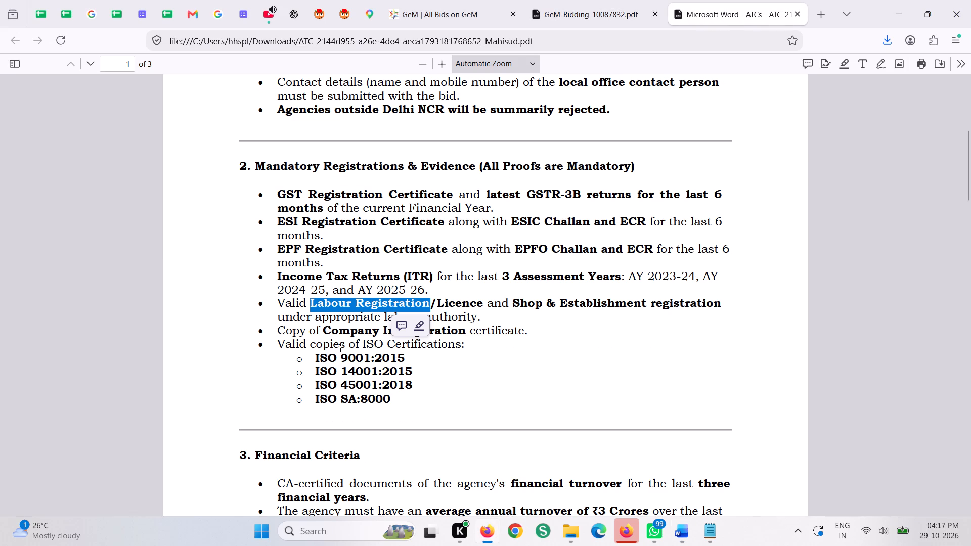
double_click(315, 355)
left_click_drag(317, 356, 347, 379)
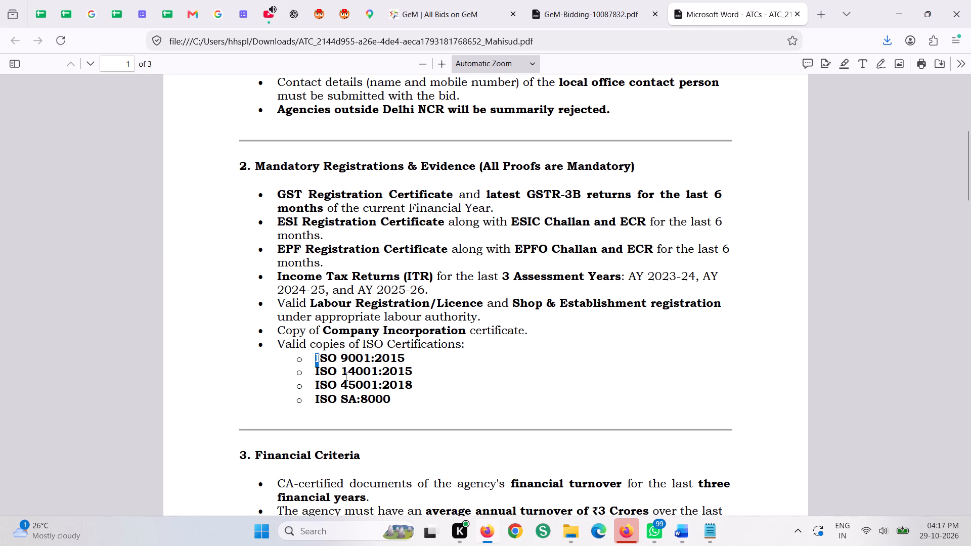
left_click_drag(347, 379, 397, 413)
key("ctrl+c")
key("ctrl+c")
key("alt+Tab")
key("ctrl+v")
key("Return")
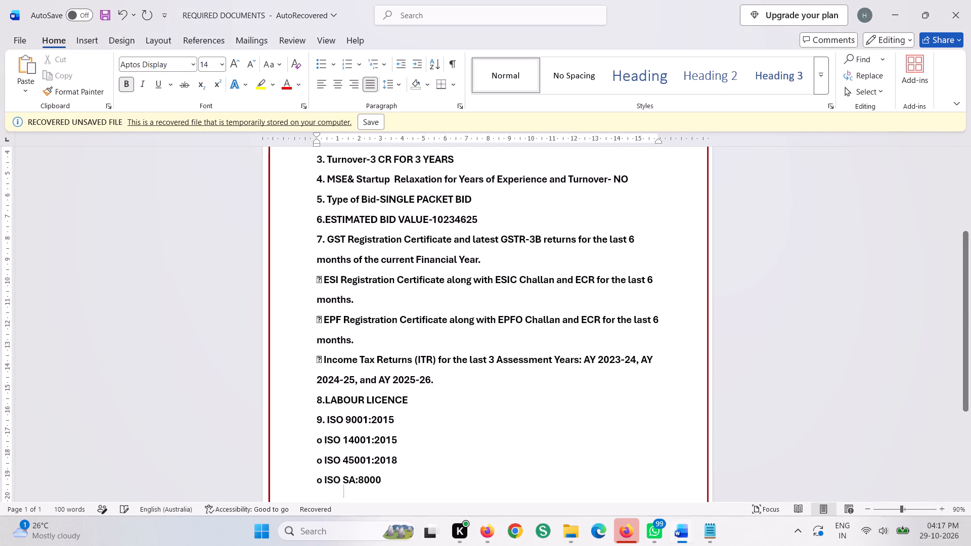
Add item 10 with the Bank Credibility Certificate requirement, through "within the last 6 months", copied from the ATC's Financial Criteria.
type("10.")
key("alt+Tab")
scroll(422, 407, "down", 1)
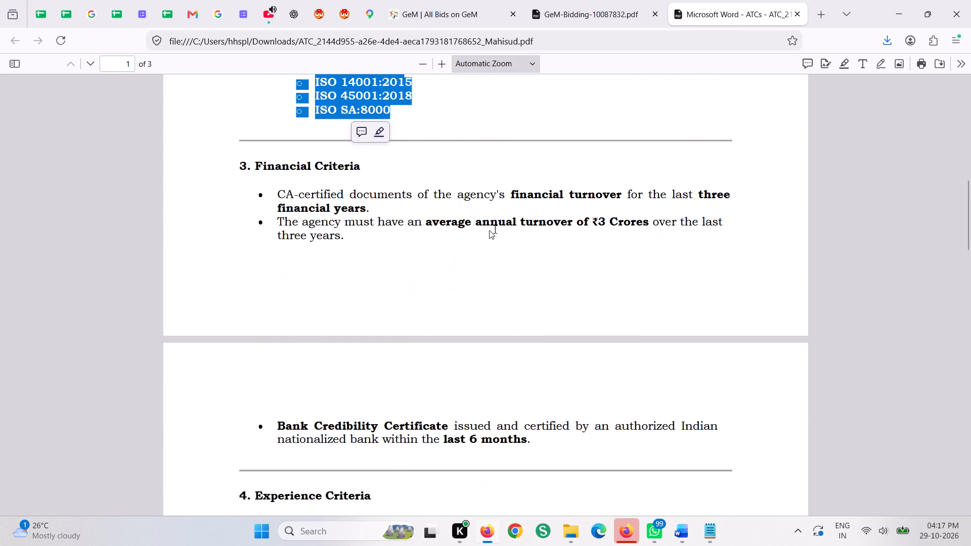
left_click(504, 237)
key("alt+Tab")
scroll(354, 301, "up", 1)
key("alt+Tab")
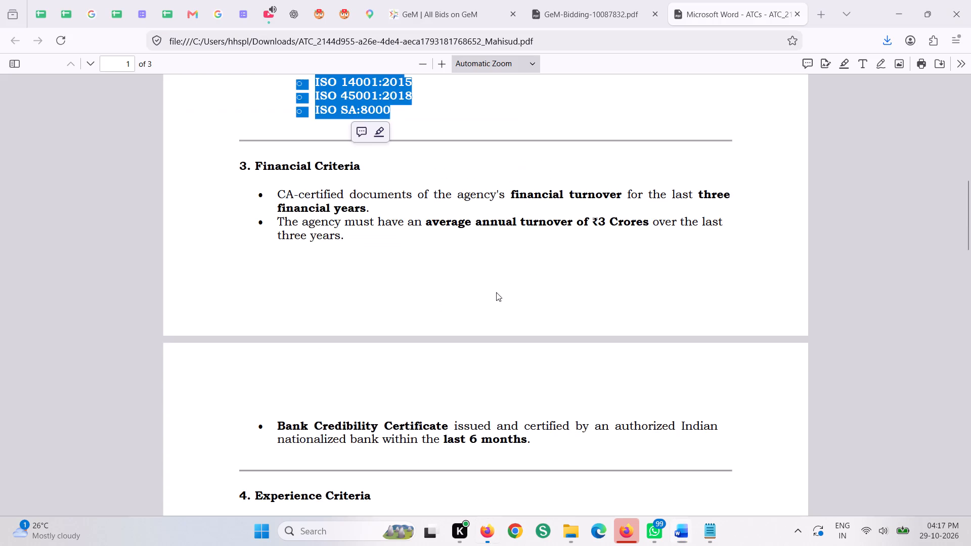
scroll(496, 299, "down", 1)
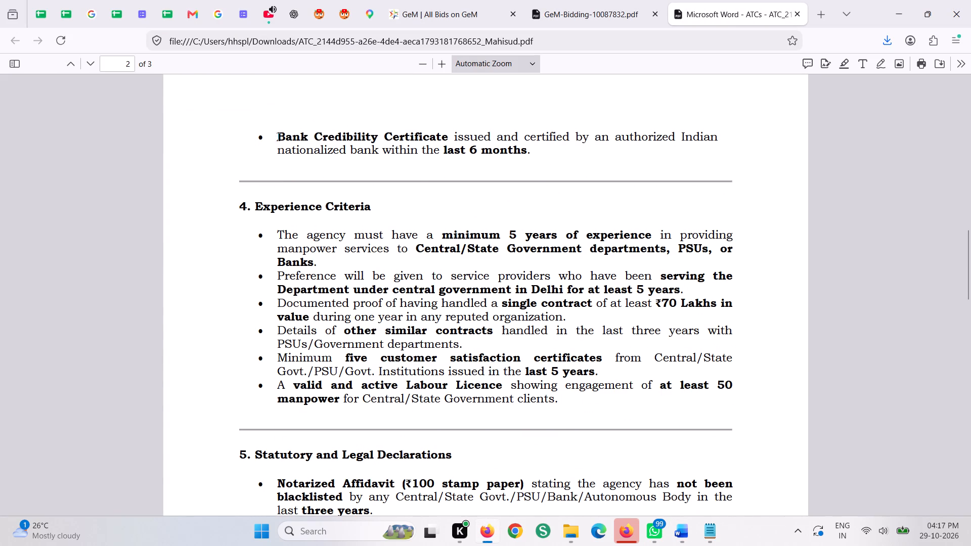
left_click(279, 136)
left_click_drag(279, 136, 516, 145)
key("ctrl+c")
key("ctrl+c")
key("ctrl+c")
key("ctrl+c")
key("ctrl+c")
key("alt+Tab")
scroll(494, 287, "down", 1)
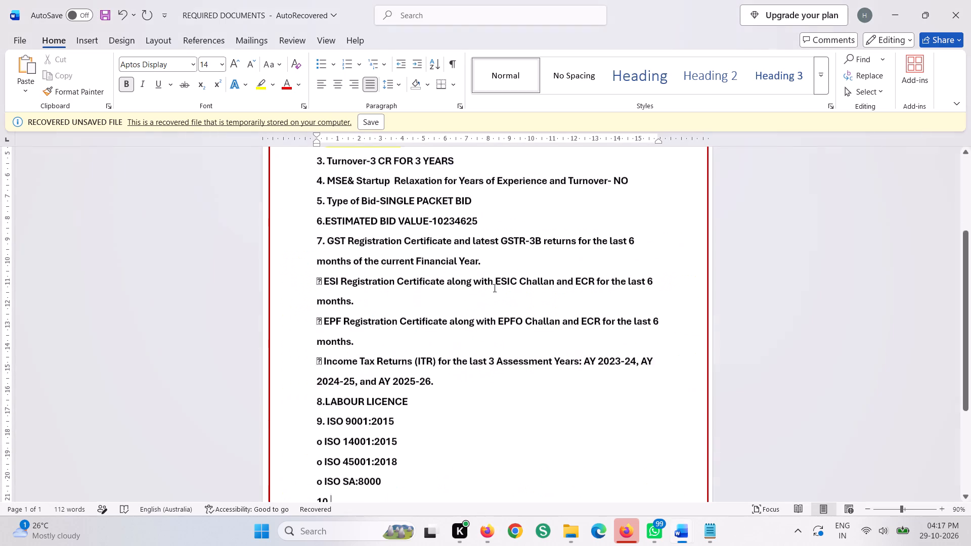
scroll(415, 418, "down", 1)
key("ctrl+v")
key("Return")
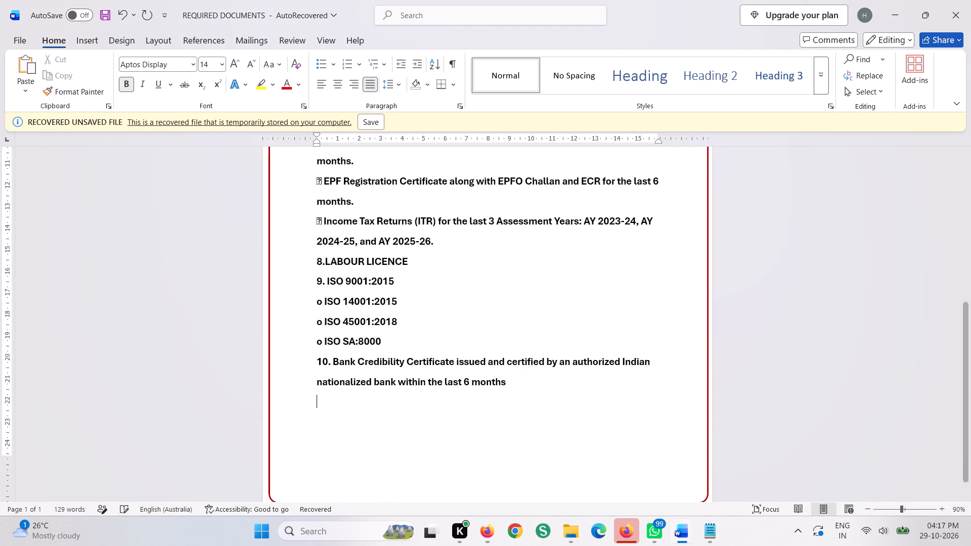
Add item 11, "minimum 5 years of experience" in manpower services to government departments, PSUs or Banks, copied from the ATC, and join its broken lines.
type("11.")
key("alt+Tab")
left_click(506, 249)
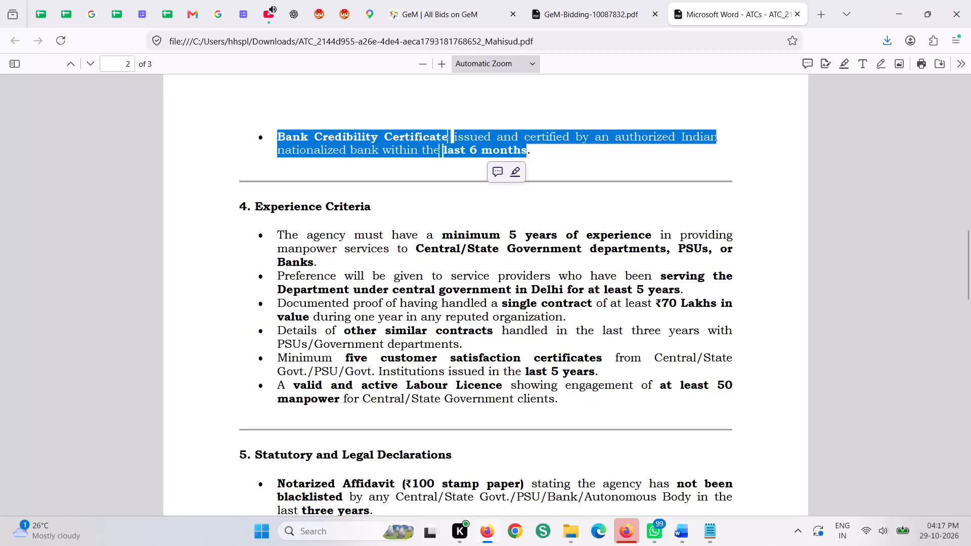
left_click(448, 234)
left_click_drag(448, 234, 313, 263)
key("ctrl+c")
key("ctrl+c")
key("alt+Tab")
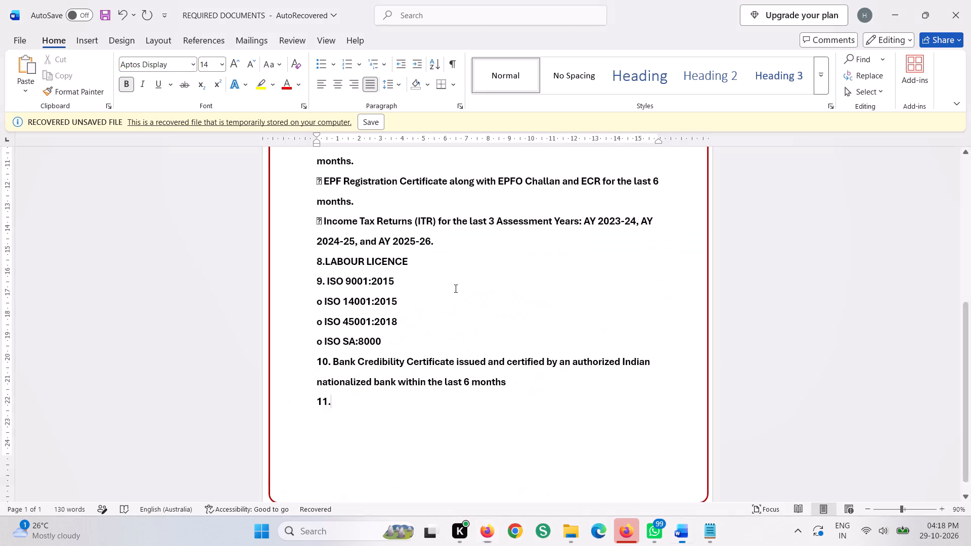
scroll(451, 289, "down", 1)
key("ctrl+v")
left_click(316, 404)
key("BackSpace")
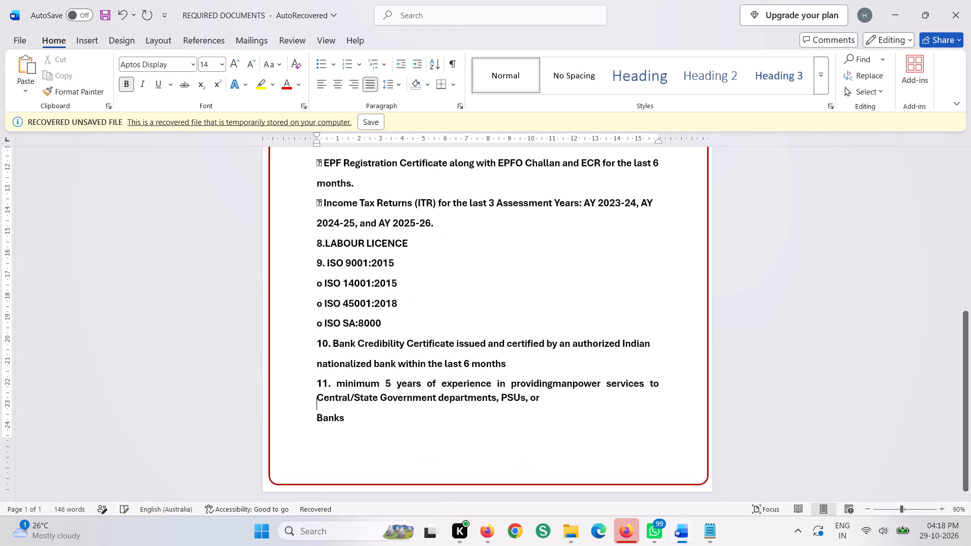
left_click(316, 416)
key("BackSpace")
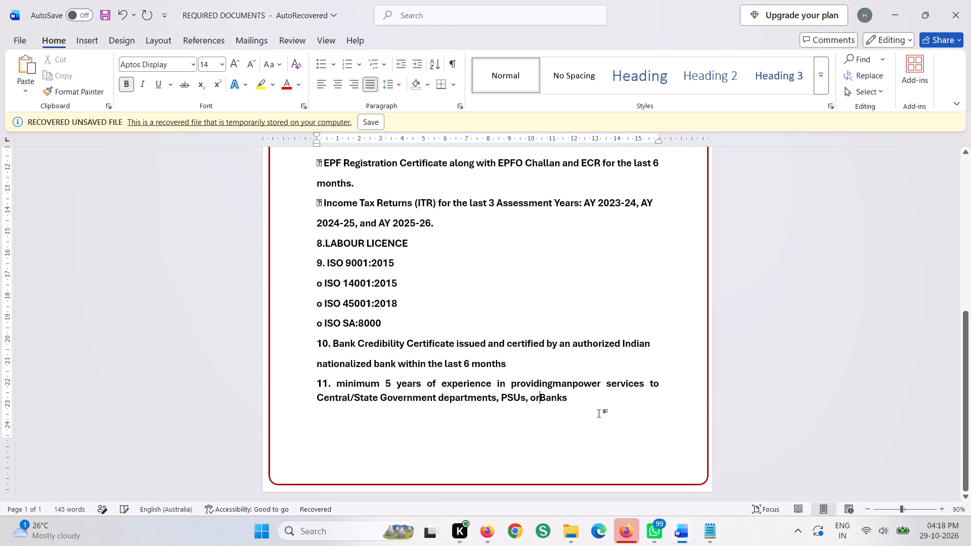
left_click(600, 405)
key("Return")
Add item 12 with the ATC's preference for service providers serving the Department under central government in Delhi for at least 5 years.
type("212")
key("BackSpace")
key("BackSpace")
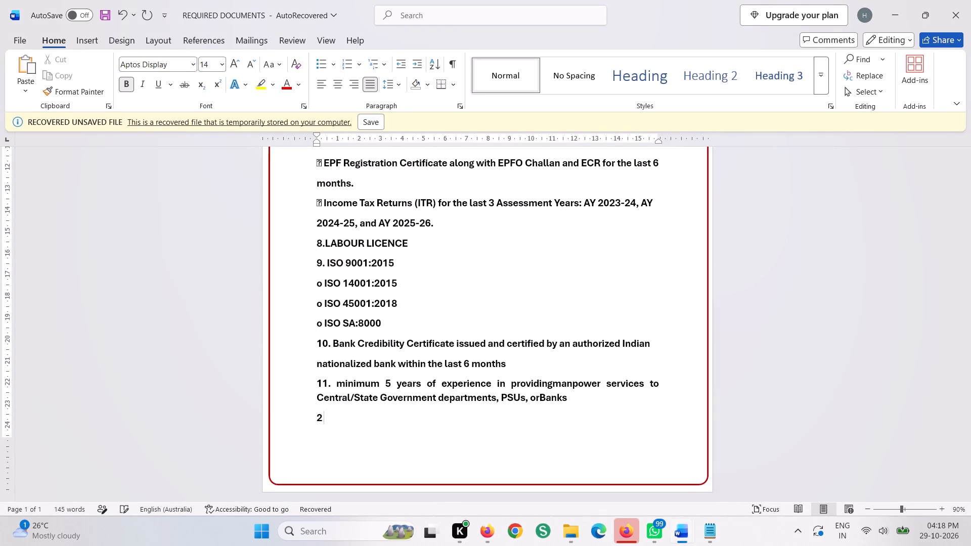
key("BackSpace")
type("12.")
key("alt+Tab")
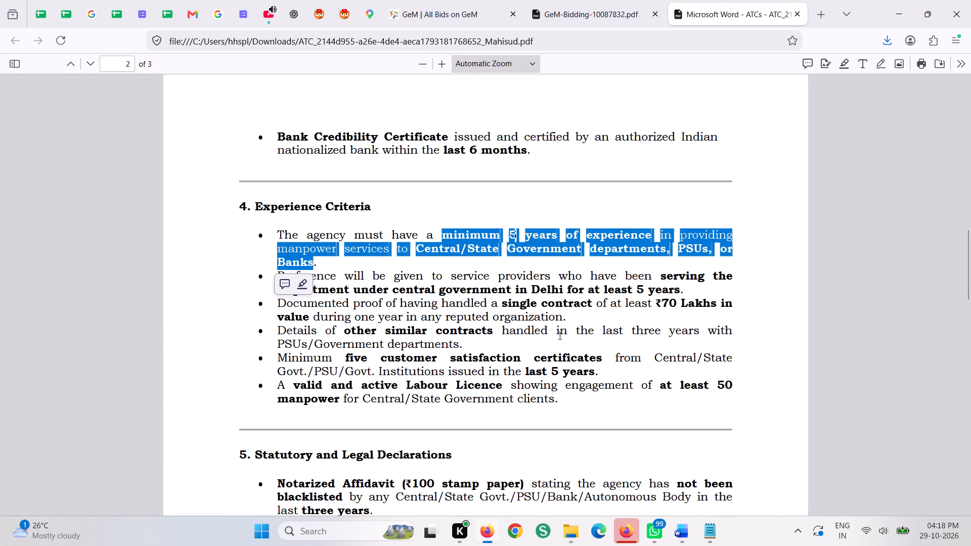
left_click(596, 284)
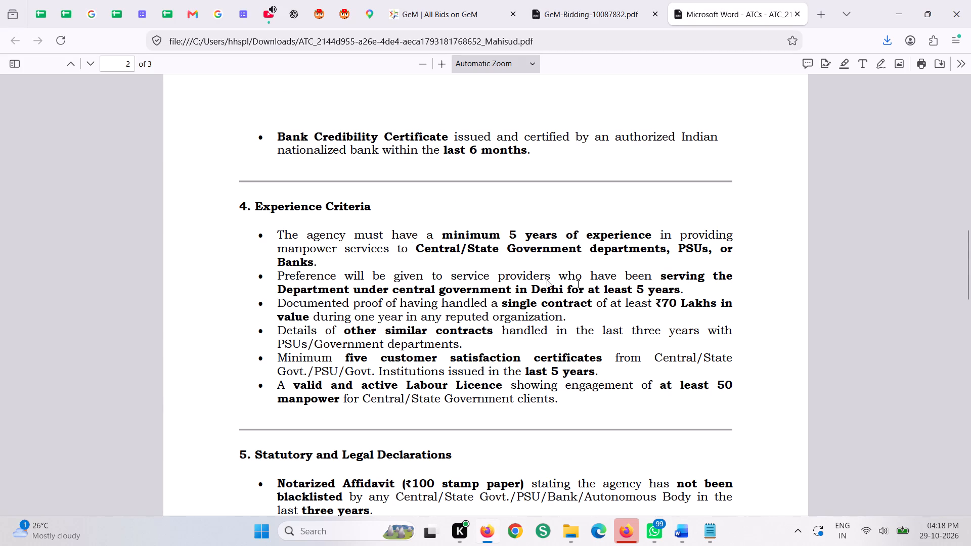
left_click(284, 276)
left_click_drag(284, 276, 289, 277)
left_click_drag(289, 277, 687, 294)
key("ctrl+c")
key("alt+Tab")
key("ctrl+v")
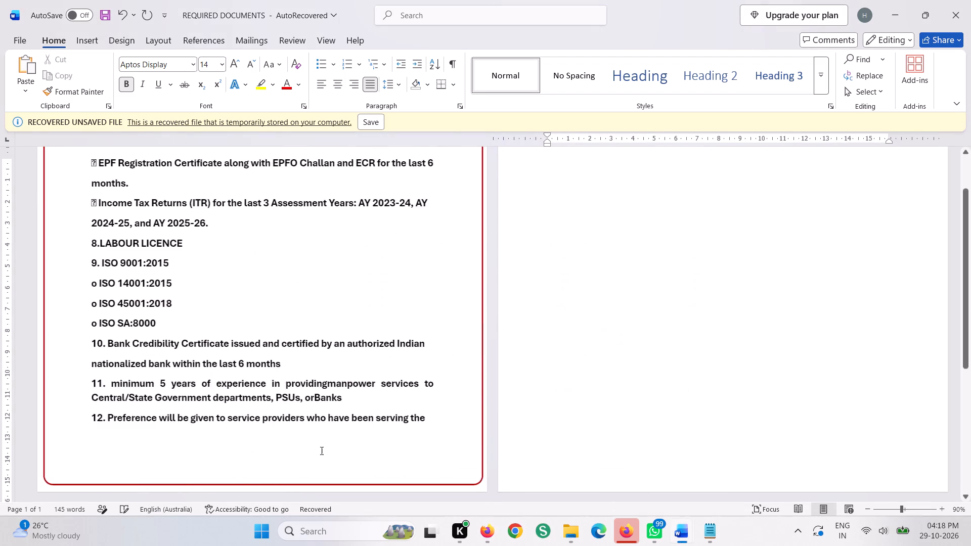
scroll(450, 377, "up", 1)
key("Return")
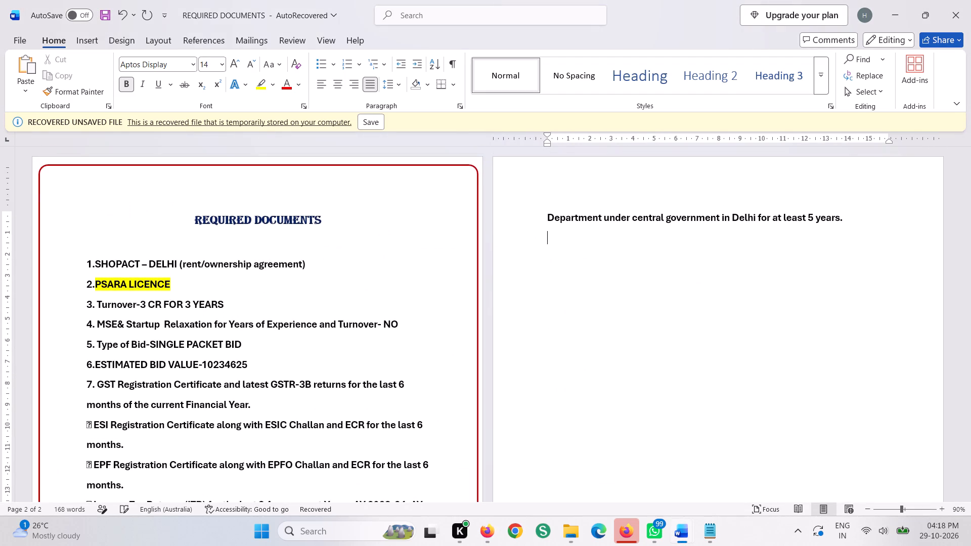
Add item 13, "single contract of at least ₹70 Lakhs in value during one year in any reputed organization", from the ATC, and join its split line.
scroll(891, 153, "down", 1)
scroll(690, 192, "down", 2)
scroll(675, 193, "up", 1)
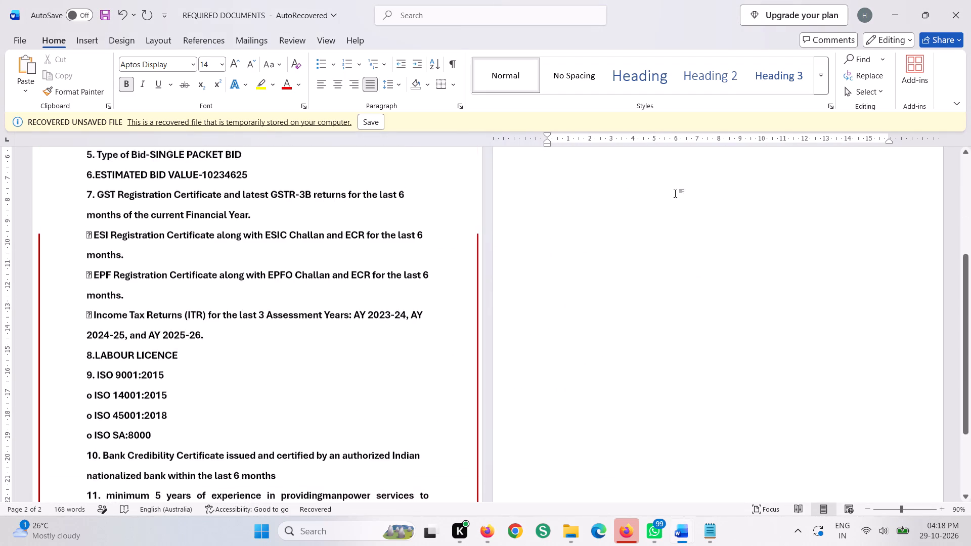
scroll(676, 192, "up", 1)
type("13.")
key("alt+Tab")
left_click(498, 326)
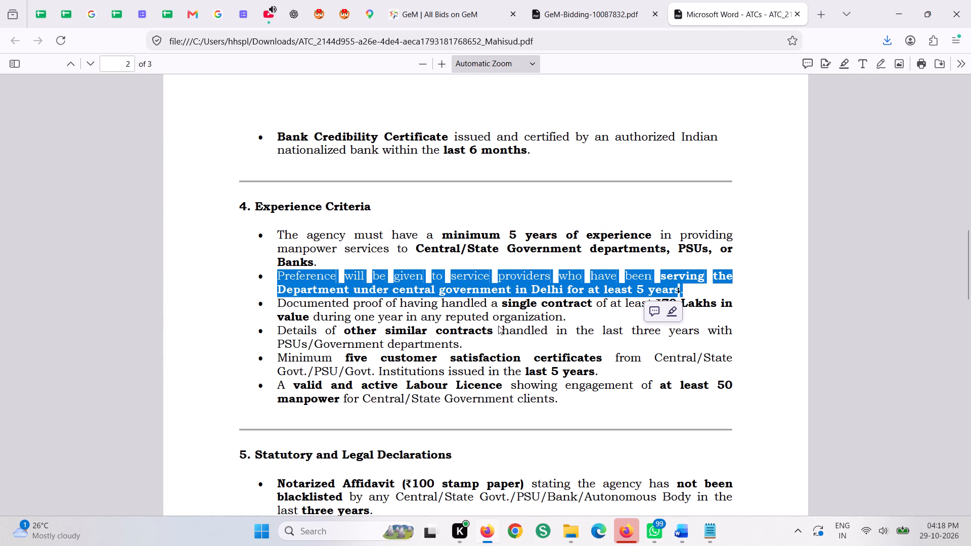
left_click(554, 299)
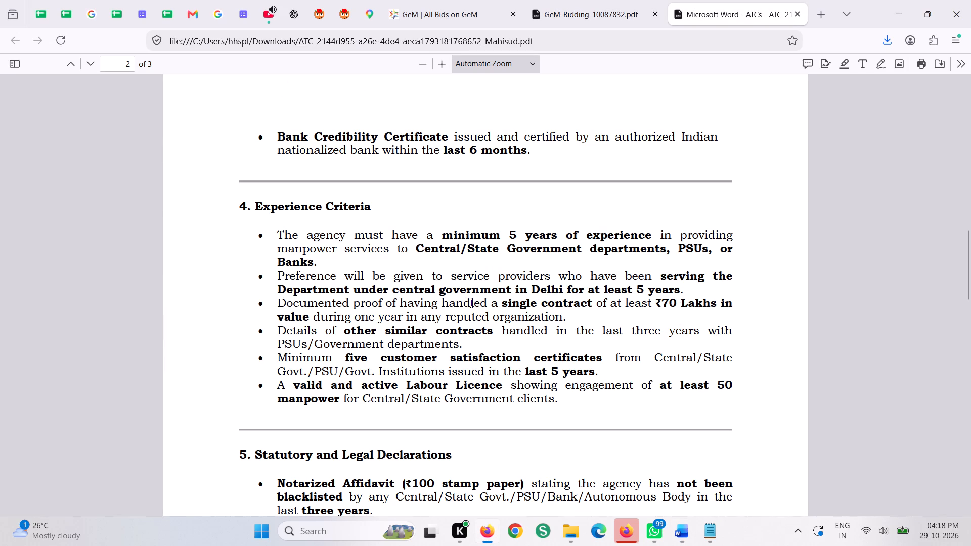
triple_click(501, 303)
left_click_drag(502, 303, 562, 318)
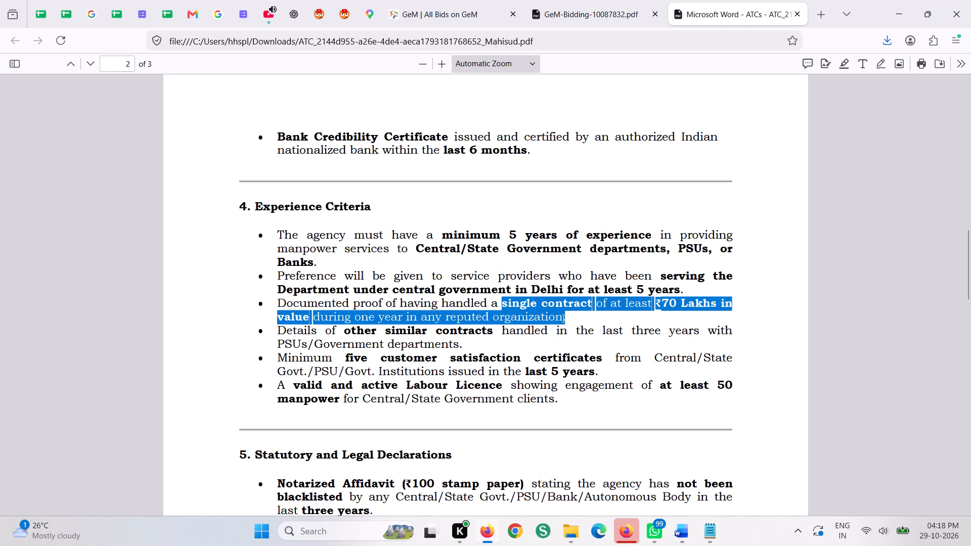
key("ctrl+c")
left_click_drag(562, 318, 563, 318)
key("ctrl+c")
key("alt+Tab")
key("ctrl+v")
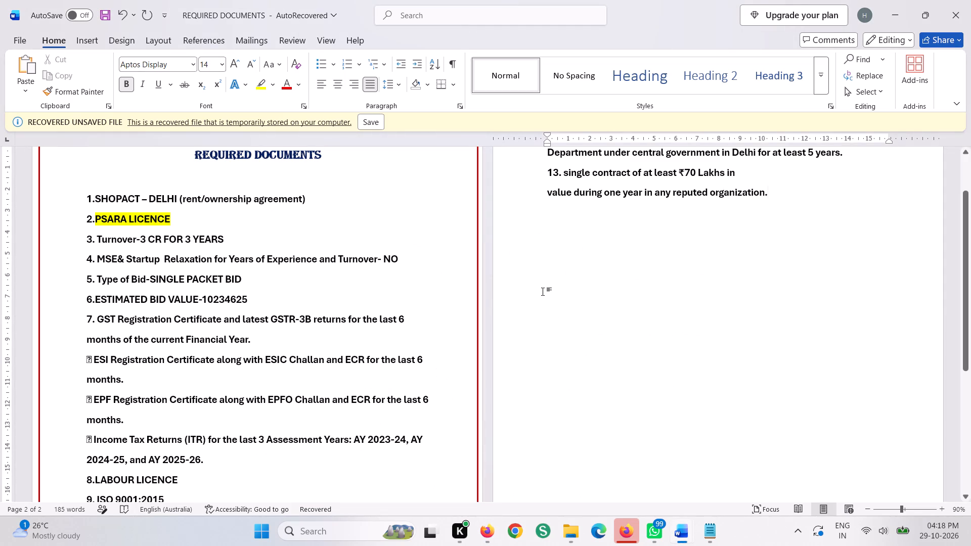
left_click(548, 191)
key("BackSpace")
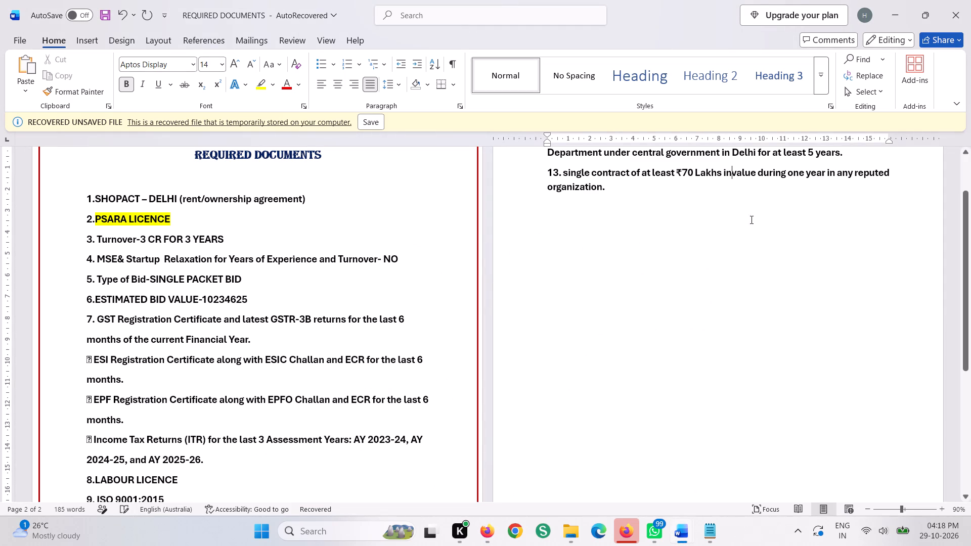
left_click(657, 187)
key("Return")
Add item 14 with the ATC's minimum five customer satisfaction certificates requirement, covering Central/State Govt./PSU/Govt. Institutions in the last 5 years.
type("14.")
key("alt+Tab")
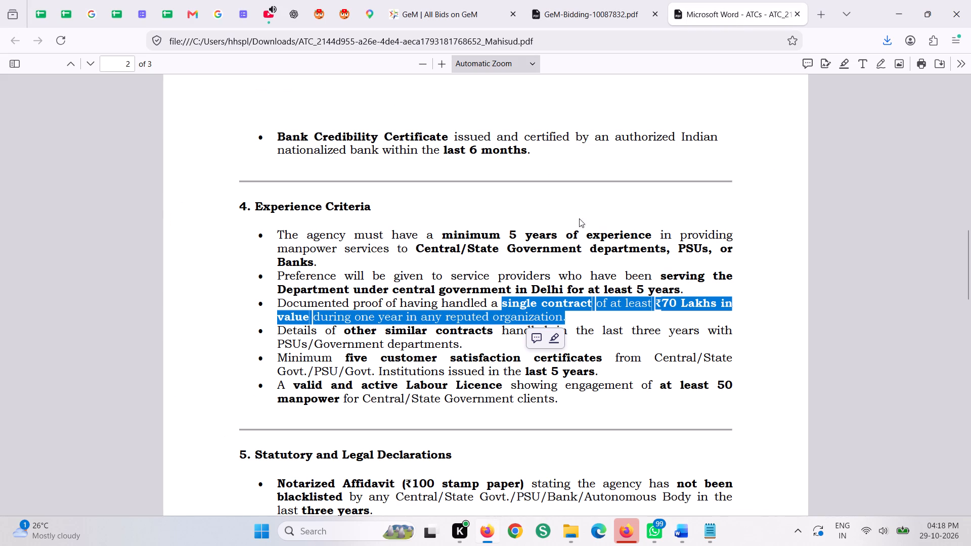
left_click(367, 353)
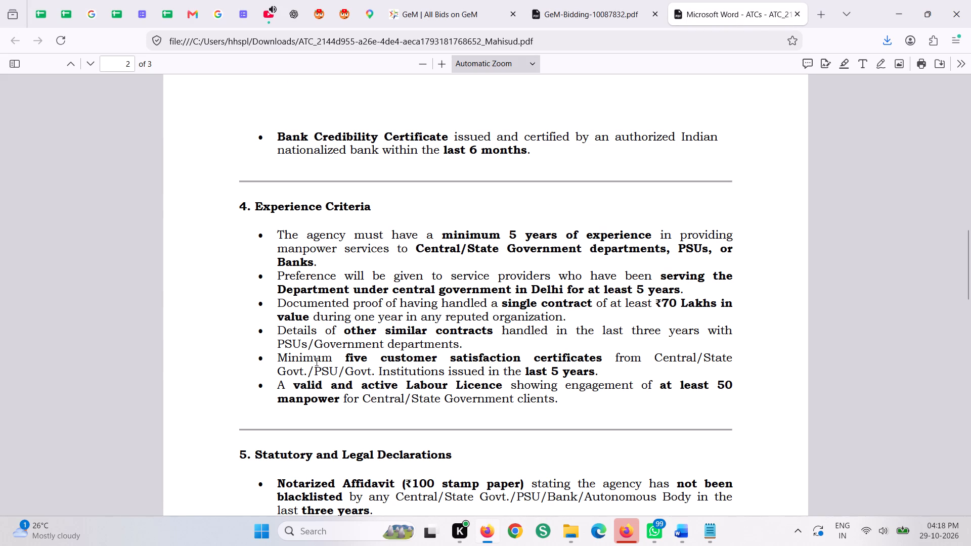
left_click(284, 358)
left_click_drag(284, 358, 587, 365)
key("ctrl+c")
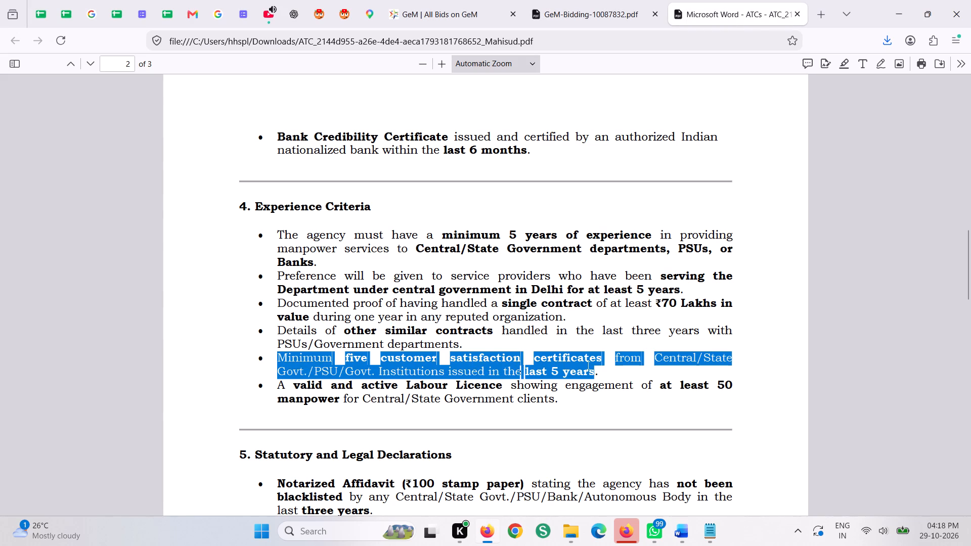
left_click_drag(587, 365, 588, 365)
key("ctrl+c")
key("alt+Tab")
key("ctrl+v")
Append the ATC's valid and active Labour Licence requirement for at least 50 manpower to item 14, and join the item's broken lines.
key("alt+Tab")
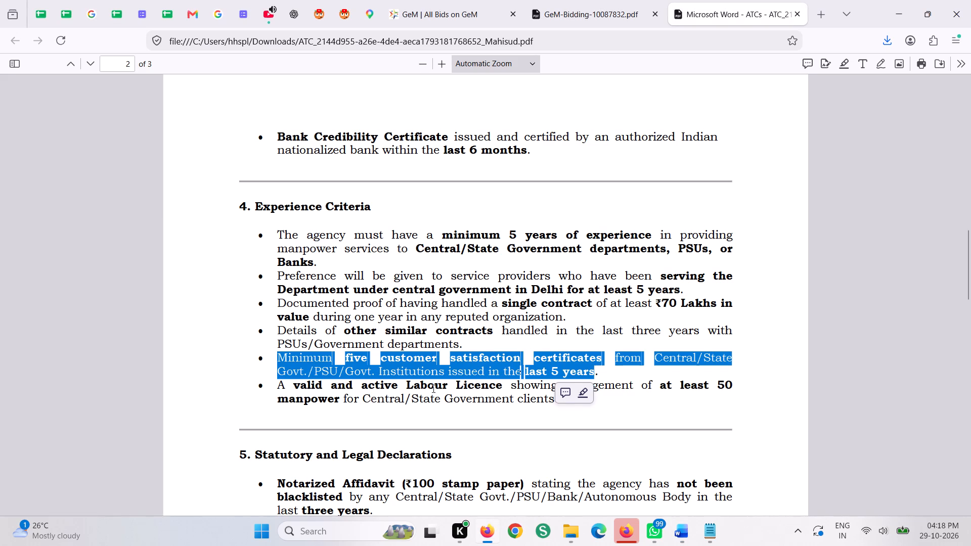
left_click(411, 383)
left_click(298, 389)
left_click_drag(298, 389, 579, 393)
key("ctrl+c")
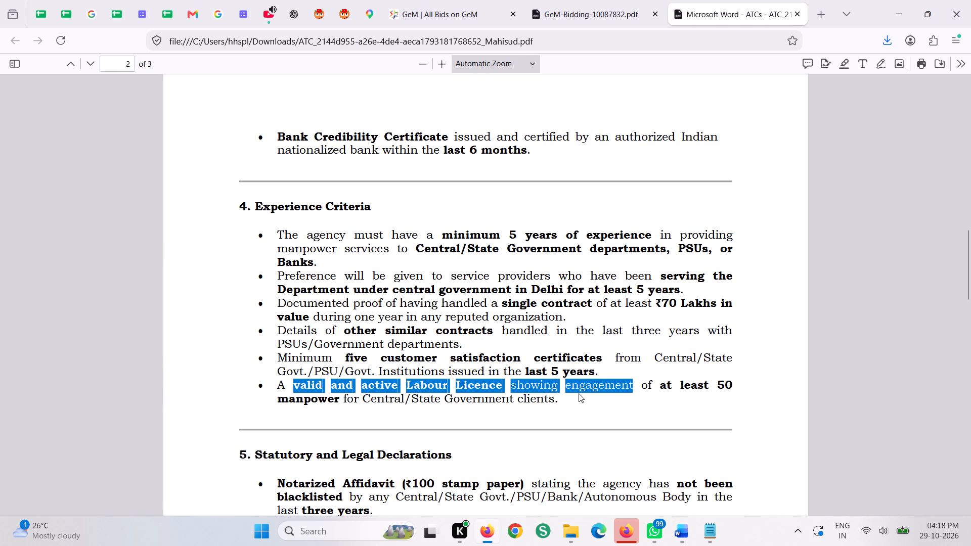
left_click_drag(579, 393, 546, 402)
key("ctrl+c")
key("ctrl+c")
key("ctrl+c")
key("alt+Tab")
key("space")
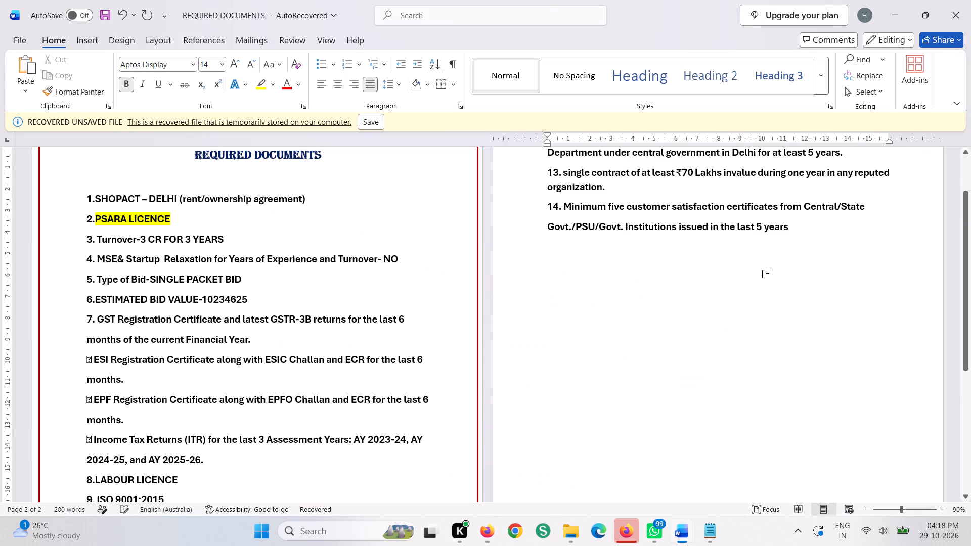
key("ctrl+v")
left_click(546, 264)
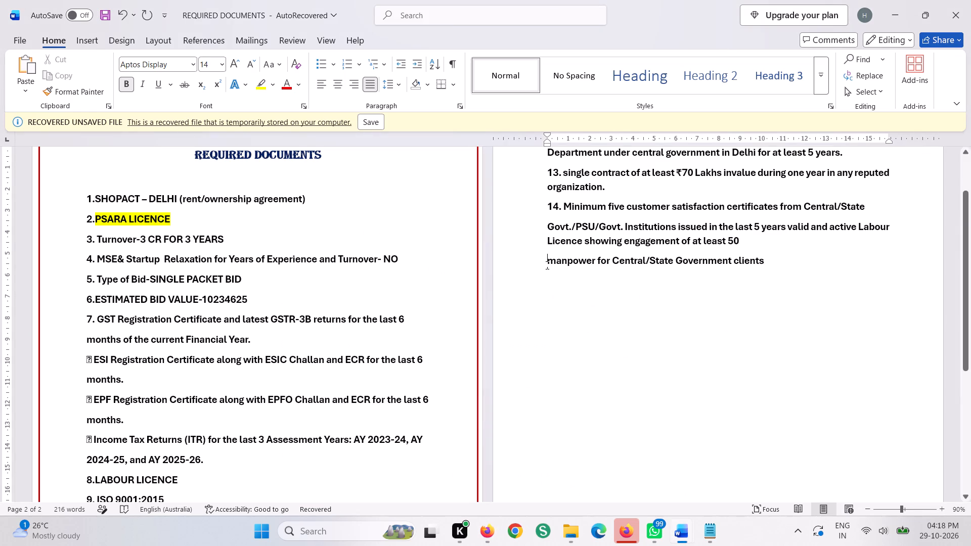
key("BackSpace")
left_click(547, 224)
key("BackSpace")
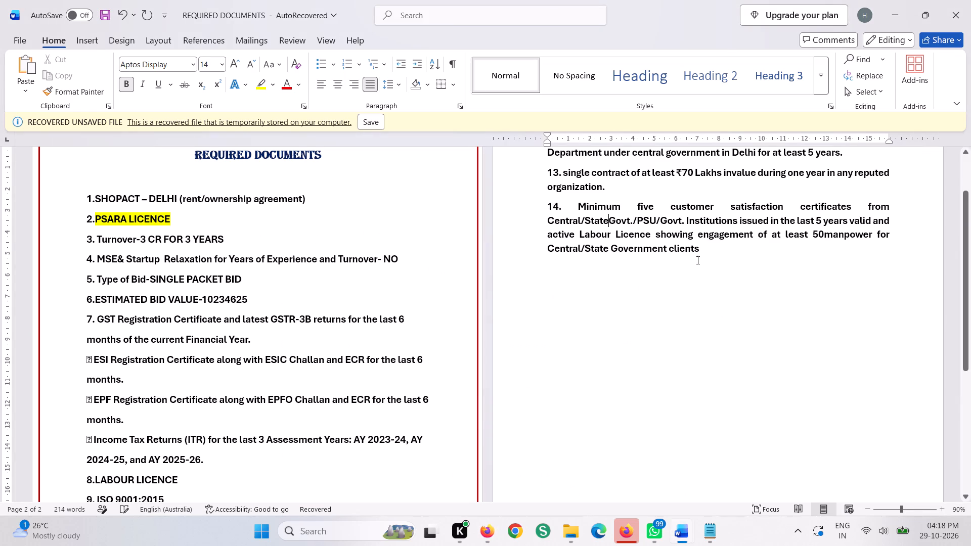
left_click(707, 251)
key("Return")
Add item 15 reading "blacklisted ON STAMP RS..100", taking the first word from the ATC's Statutory and Legal Declarations.
type("15.")
key("alt+Tab")
scroll(665, 262, "down", 1)
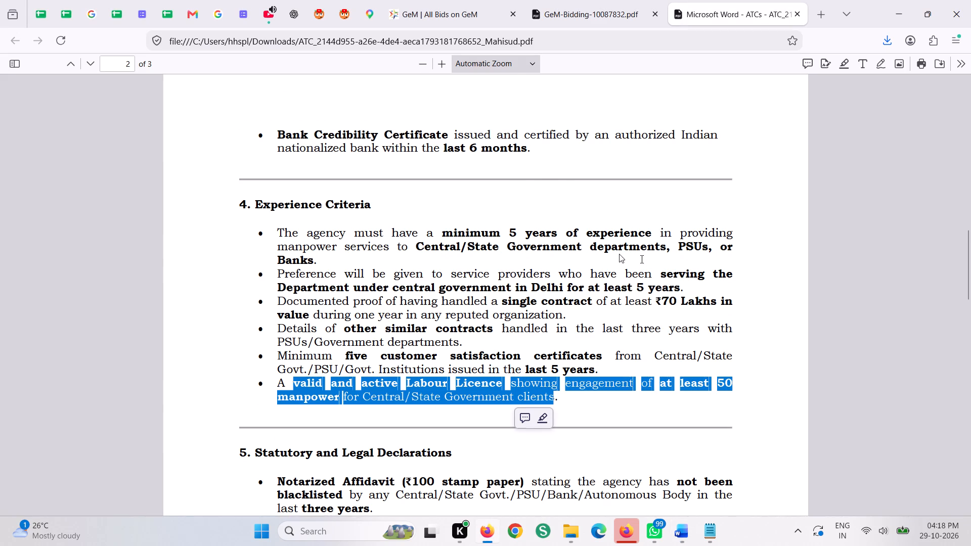
left_click(504, 222)
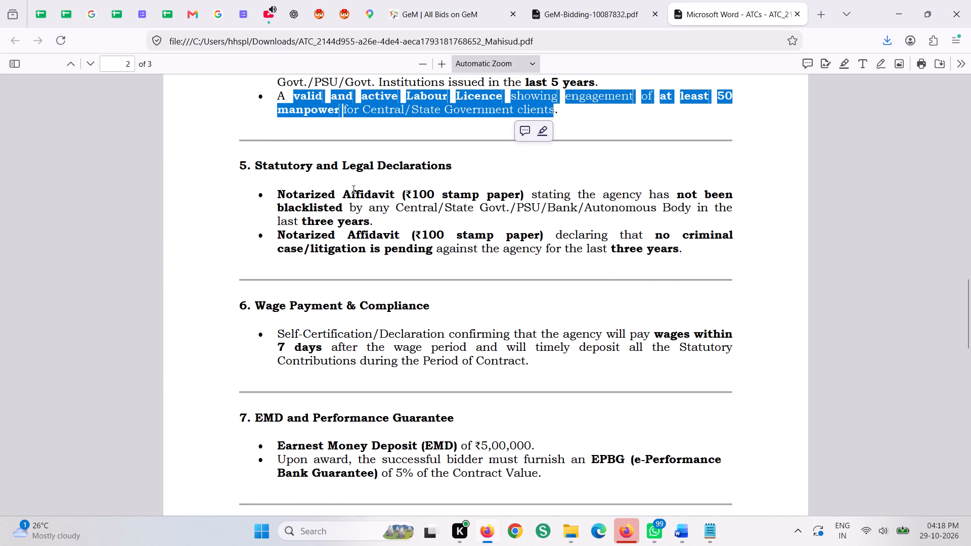
left_click(344, 192)
left_click_drag(344, 192, 330, 218)
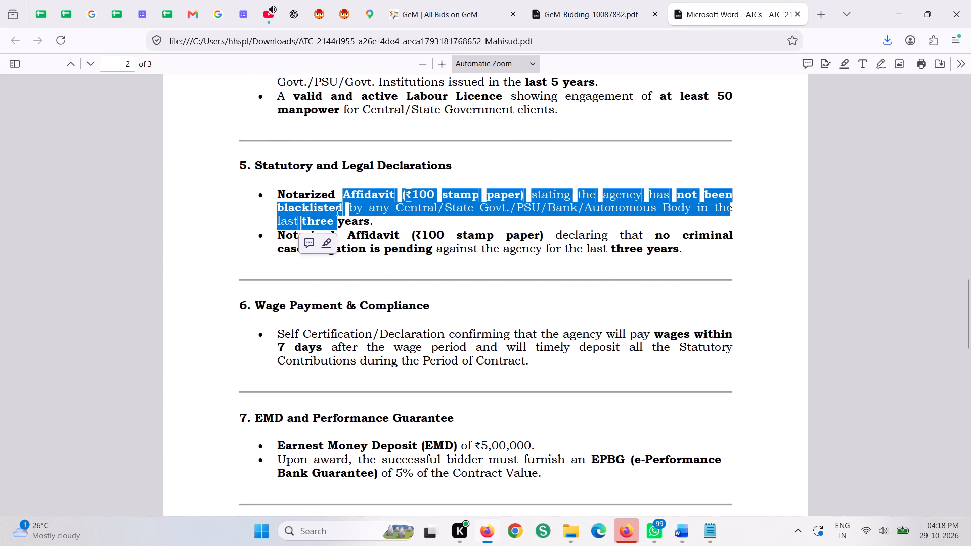
double_click(314, 211)
key("ctrl+c")
key("ctrl+c")
key("alt+Tab")
key("ctrl+v")
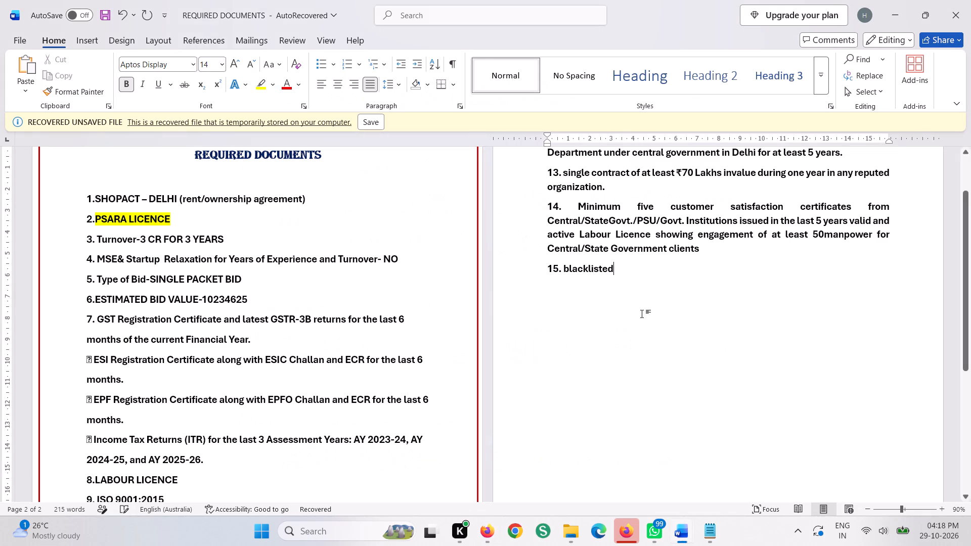
key("space")
type("ON STAMP RS..100")
key("Return")
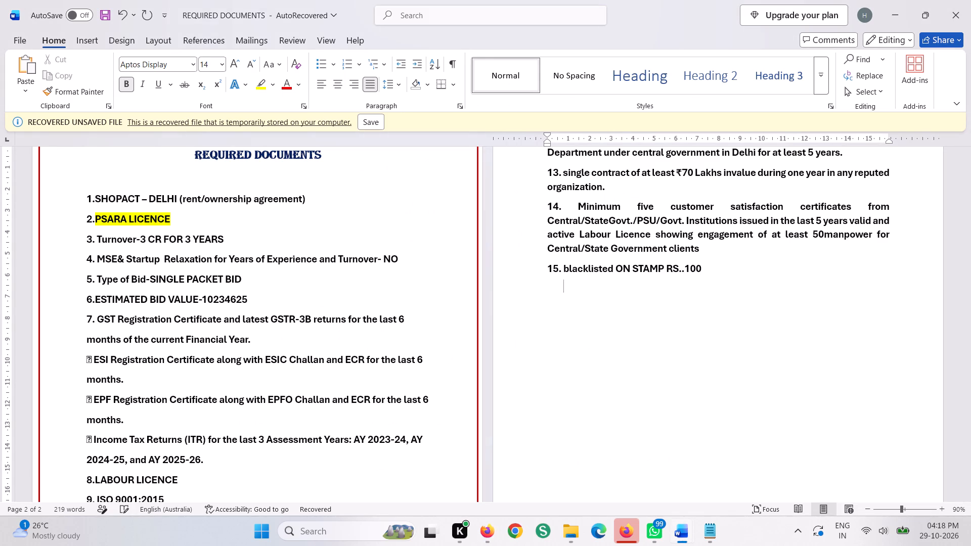
Add item 16 with the ATC's "no criminal case/litigation is pending against the agency for the last three years", and join its split line.
key("1")
key("6")
key("period")
key("alt+Tab")
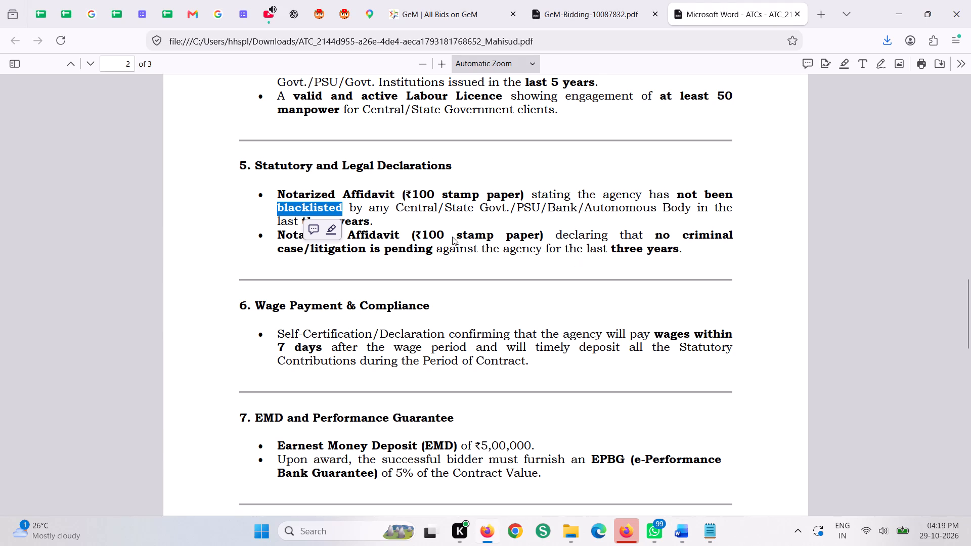
left_click(454, 235)
left_click(655, 235)
left_click_drag(655, 235, 676, 247)
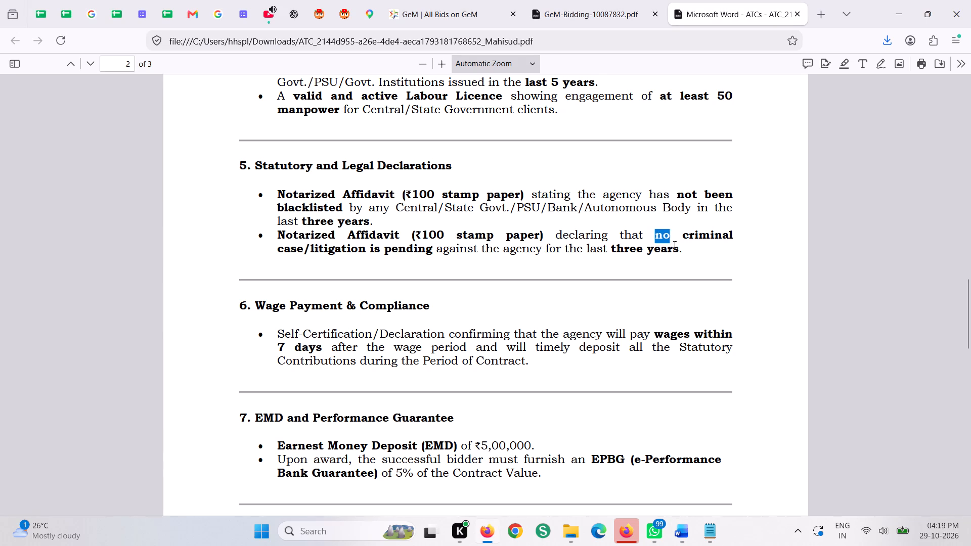
left_click_drag(676, 247, 682, 251)
key("ctrl+c")
key("ctrl+c")
key("alt+Tab")
key("ctrl+v")
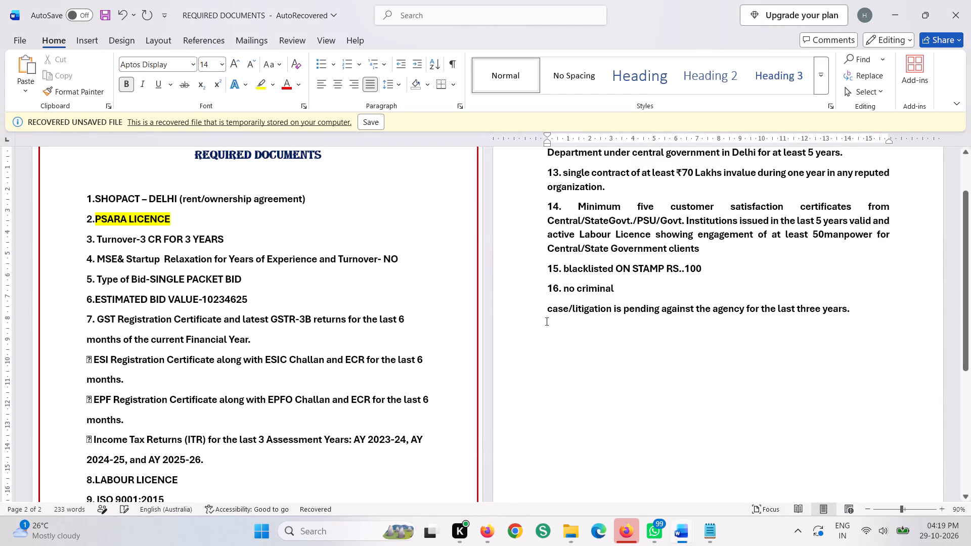
left_click(546, 310)
key("BackSpace")
key("space")
left_click(605, 303)
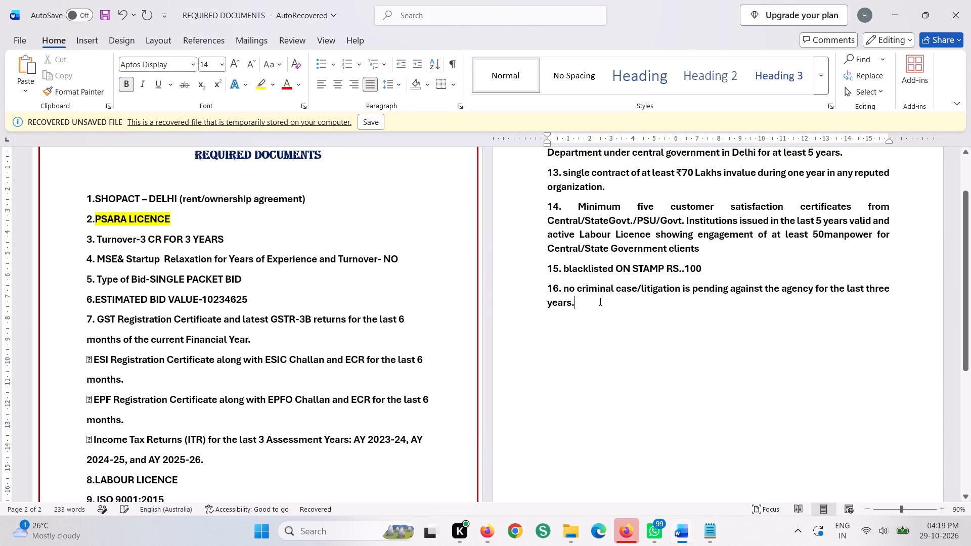
Append "AFFIDAVIT ON STAMP RS..100" to the end of item 16 and start a new line.
key("space")
type("ON")
key("space")
key("BackSpace")
key("BackSpace")
key("BackSpace")
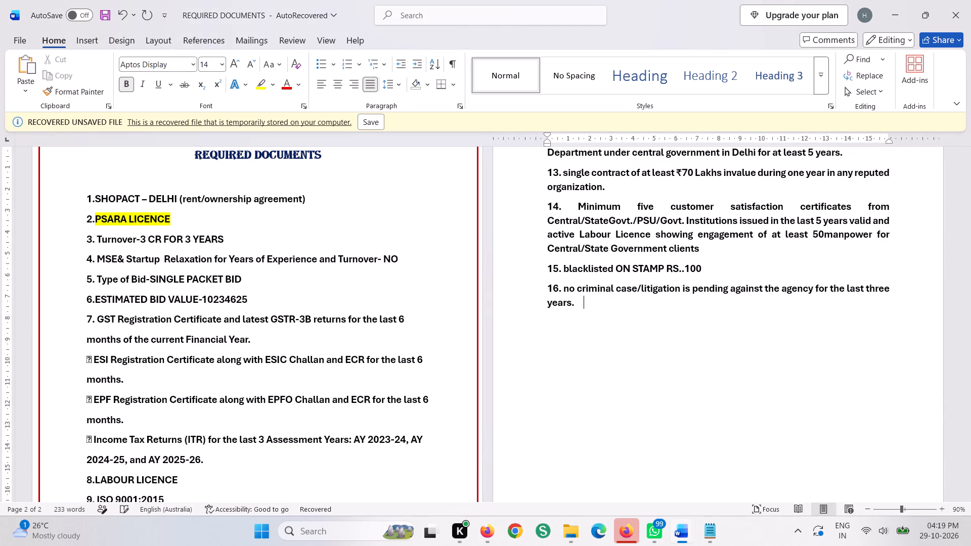
type("AFFIDAVIT ON STAMP RS..100")
key("Return")
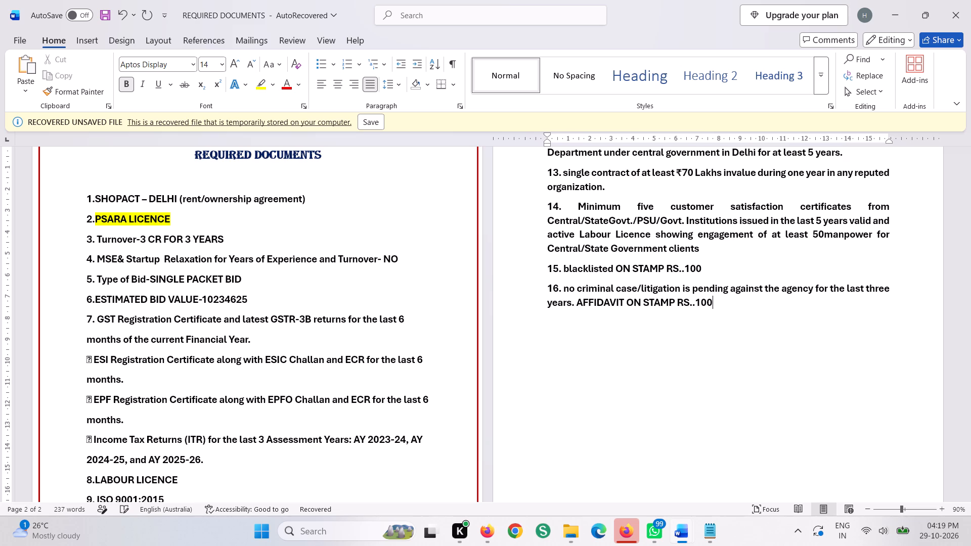
Add item 17 with the ATC's Self-Certification/Declaration on paying wages within 7 days and depositing Statutory Contributions, and join its broken lines.
type("17.")
key("alt+Tab")
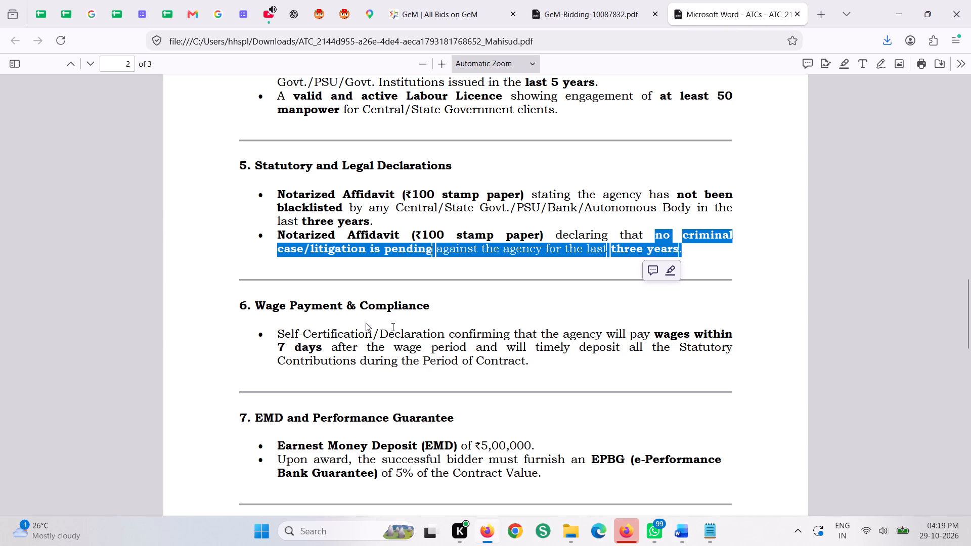
left_click(280, 331)
left_click_drag(280, 331, 467, 347)
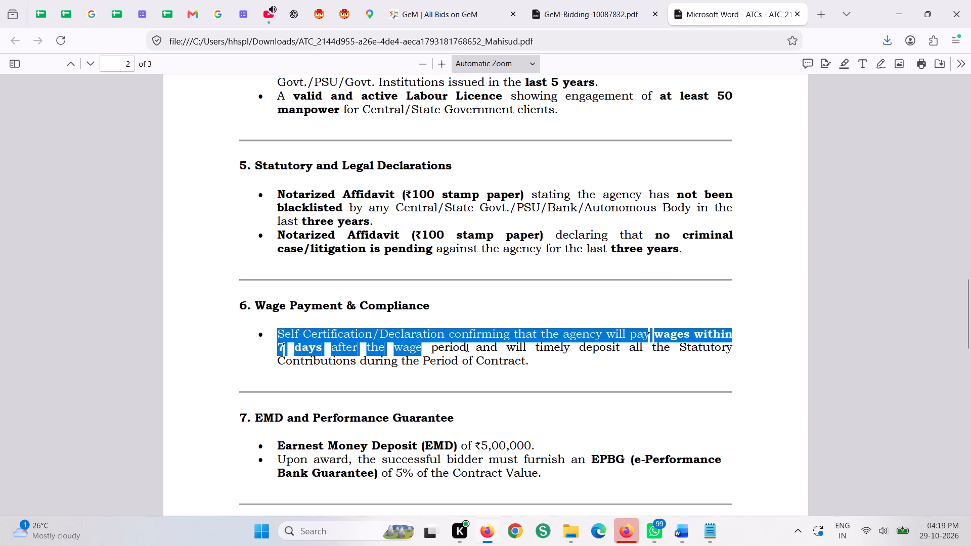
left_click_drag(467, 347, 531, 358)
key("ctrl+c")
key("ctrl+c")
key("ctrl+c")
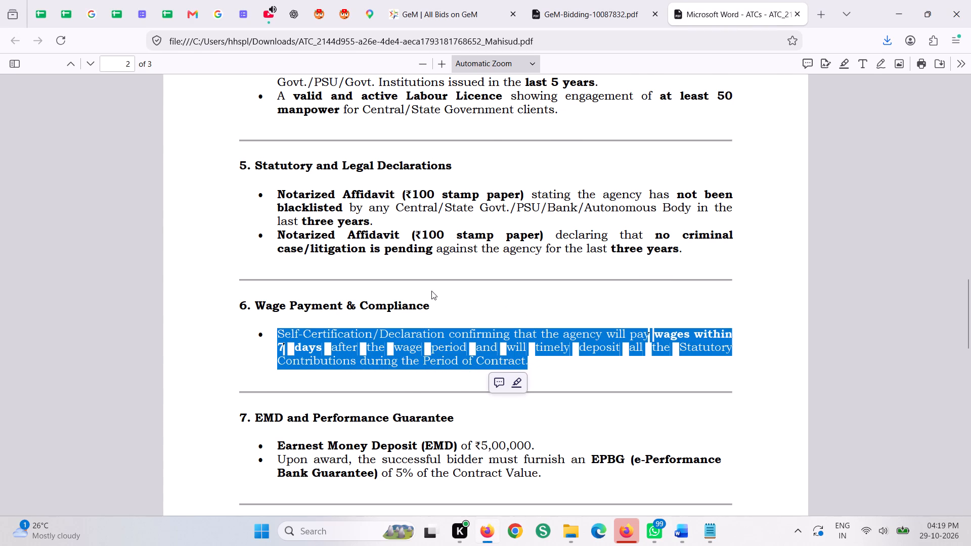
key("alt+Tab")
key("ctrl+v")
left_click(545, 354)
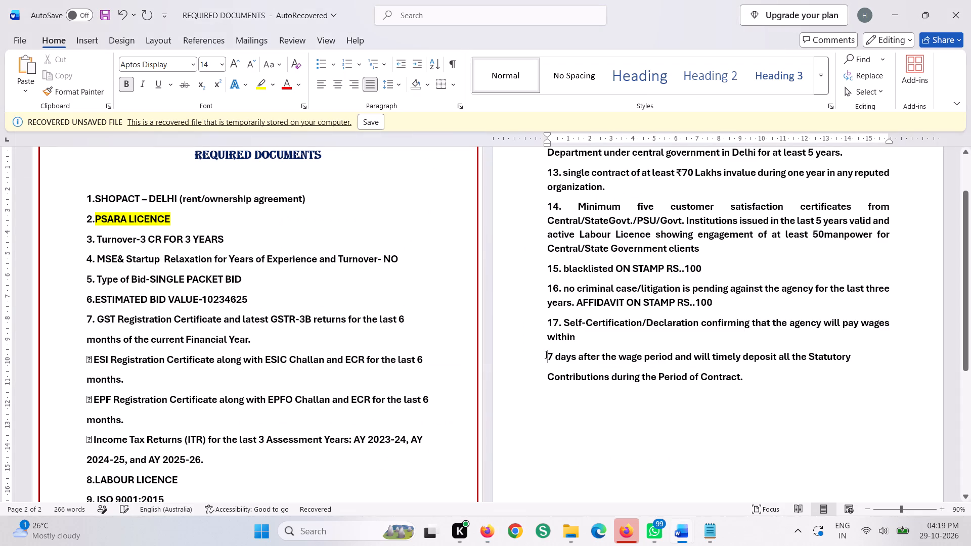
key("BackSpace")
left_click(547, 353)
key("BackSpace")
left_click(615, 345)
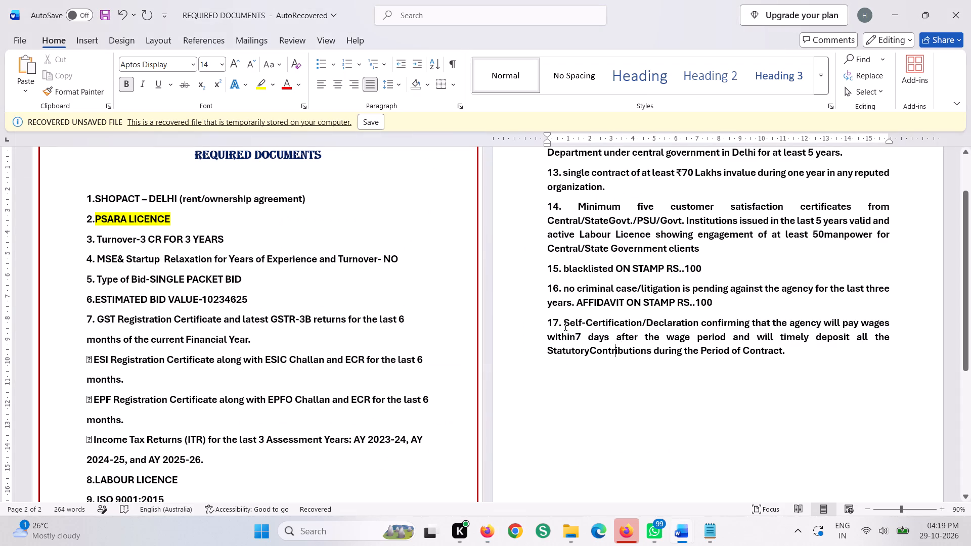
Highlight the Self-Certification/Declaration text of item 17 in yellow.
left_click_drag(564, 324, 788, 367)
left_click(813, 345)
left_click(763, 371)
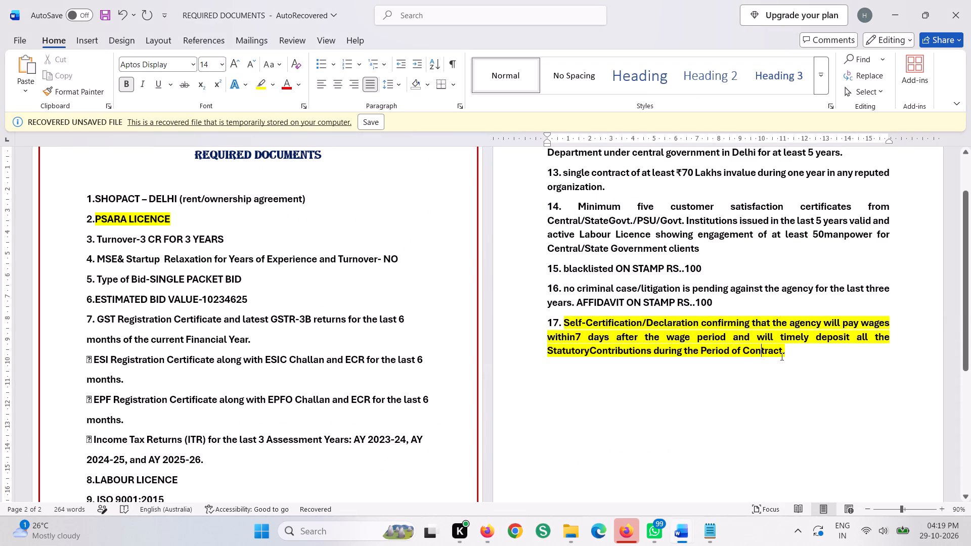
left_click(781, 354)
left_click(788, 355)
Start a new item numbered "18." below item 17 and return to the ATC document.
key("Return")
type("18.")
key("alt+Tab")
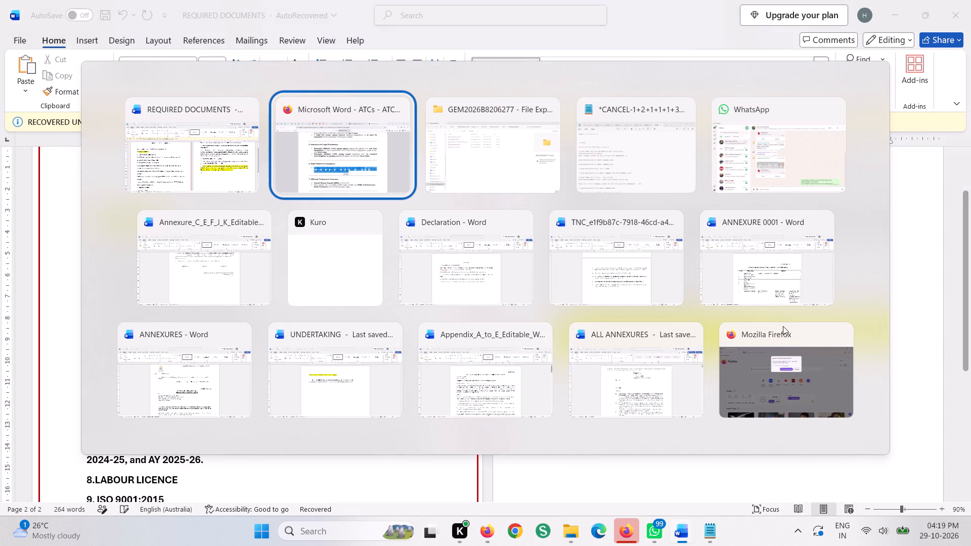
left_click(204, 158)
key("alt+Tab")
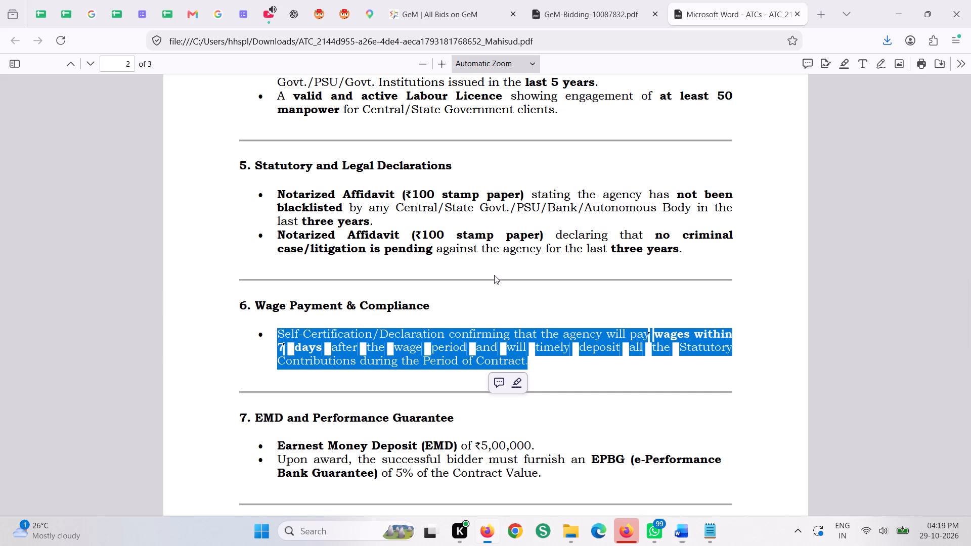
Review the ATC's EMD and Performance Guarantee, Commercial Terms and Bid Evaluation sections for further requirements, and close the ATC.
scroll(494, 352, "down", 1)
left_click(599, 178)
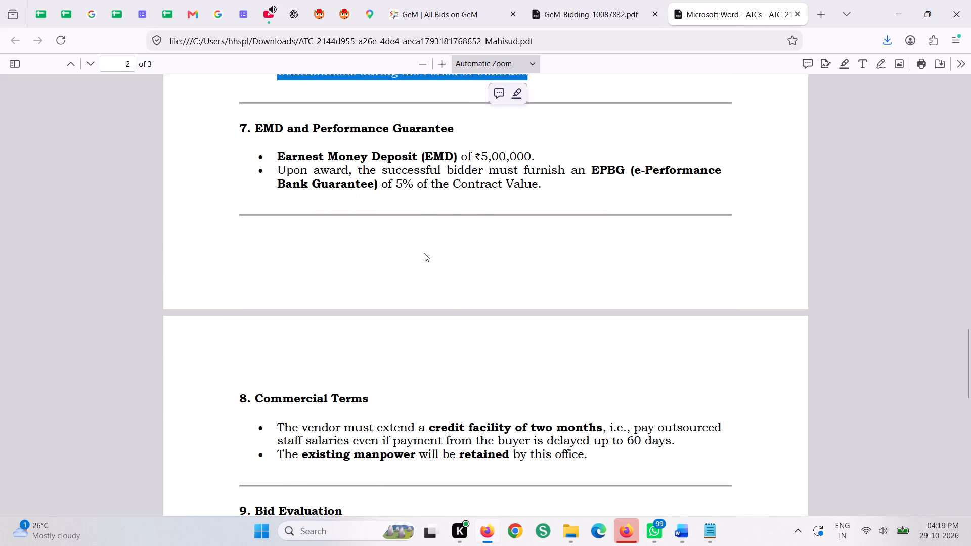
scroll(425, 258, "down", 1)
scroll(445, 255, "up", 1)
left_click(446, 176)
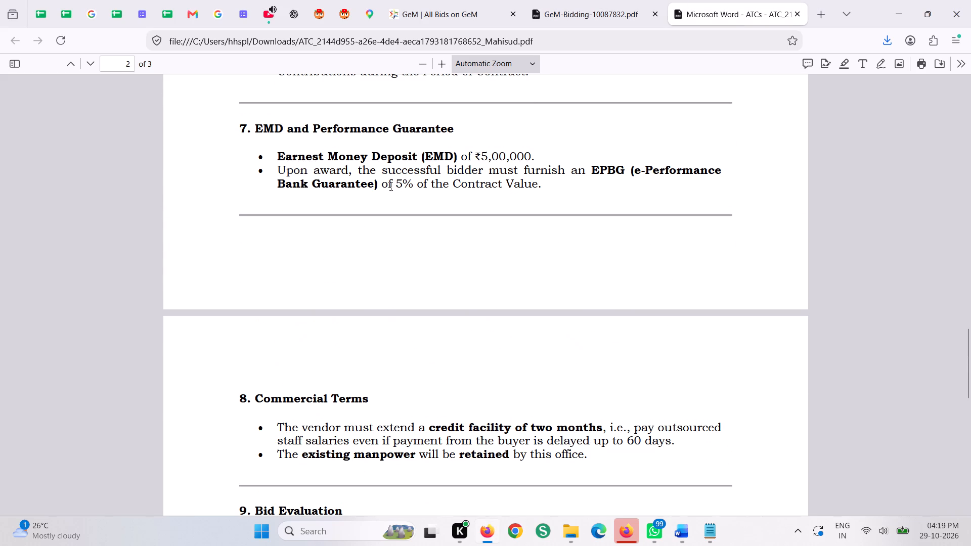
left_click(389, 186)
left_click(521, 183)
scroll(390, 287, "down", 1)
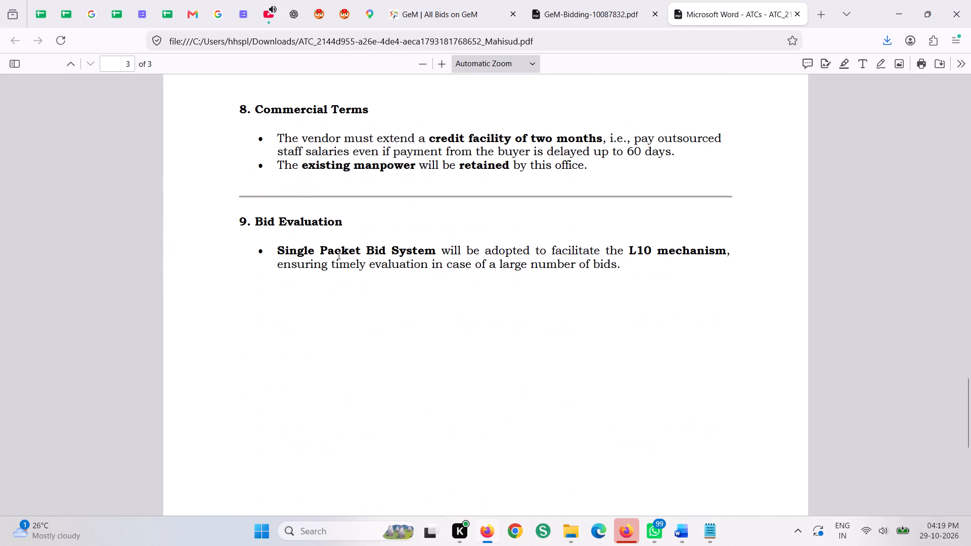
left_click(336, 253)
left_click(591, 257)
scroll(521, 185, "down", 4)
scroll(526, 189, "up", 20)
scroll(526, 189, "up", 4)
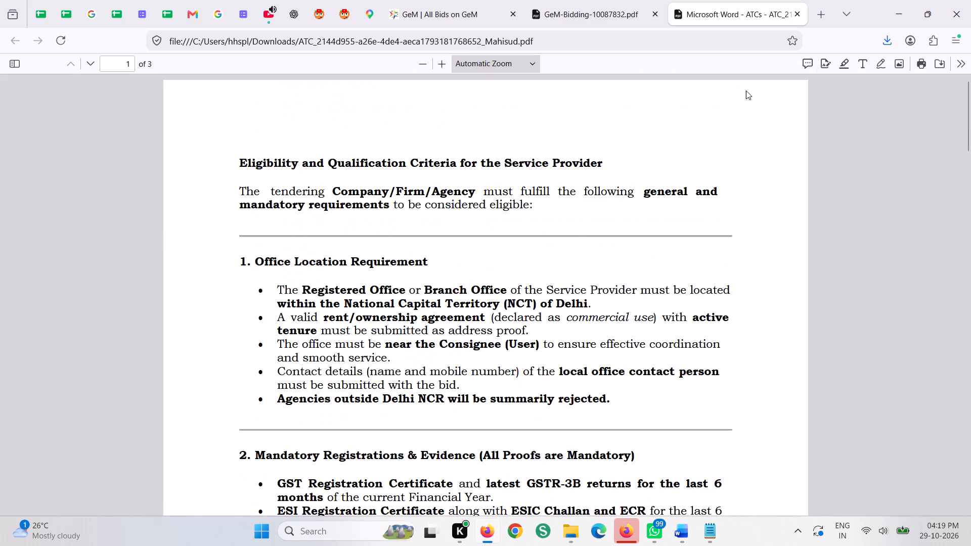
left_click(719, 0)
left_click(804, 10)
Open the Buyer Added Bid Specific Scope Of Work attachment from the bid document, look through its pages, and close it.
left_click(419, 0)
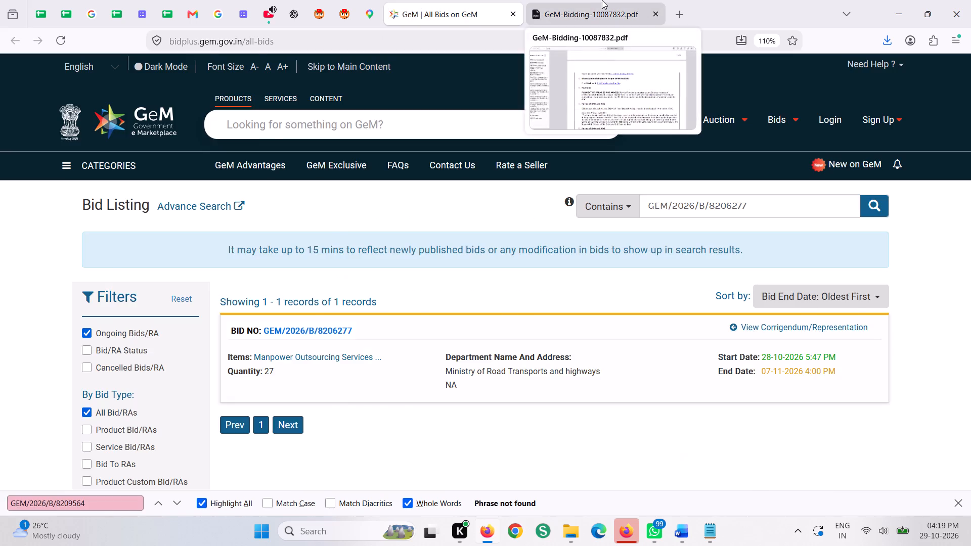
left_click(602, 0)
left_click(464, 242)
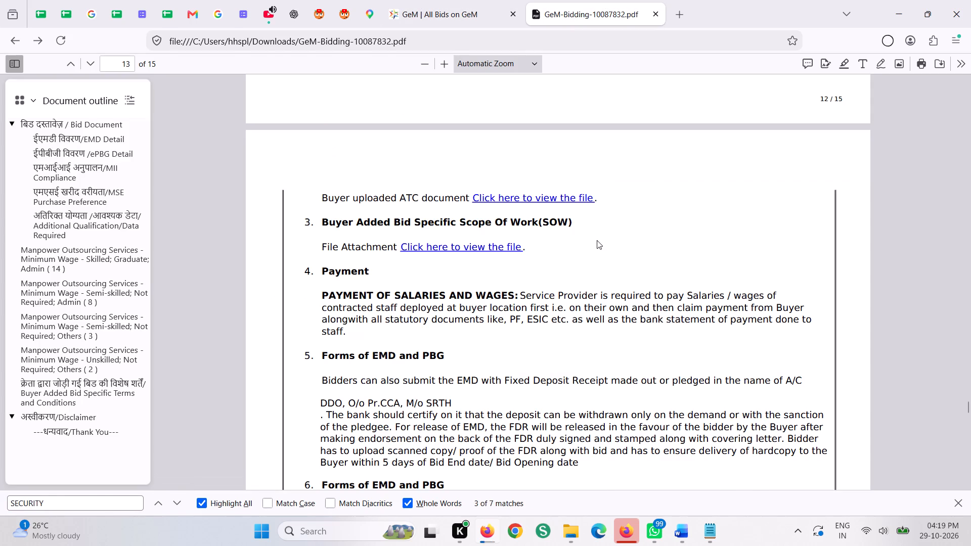
left_click(410, 267)
scroll(727, 182, "up", 4)
scroll(699, 202, "down", 12)
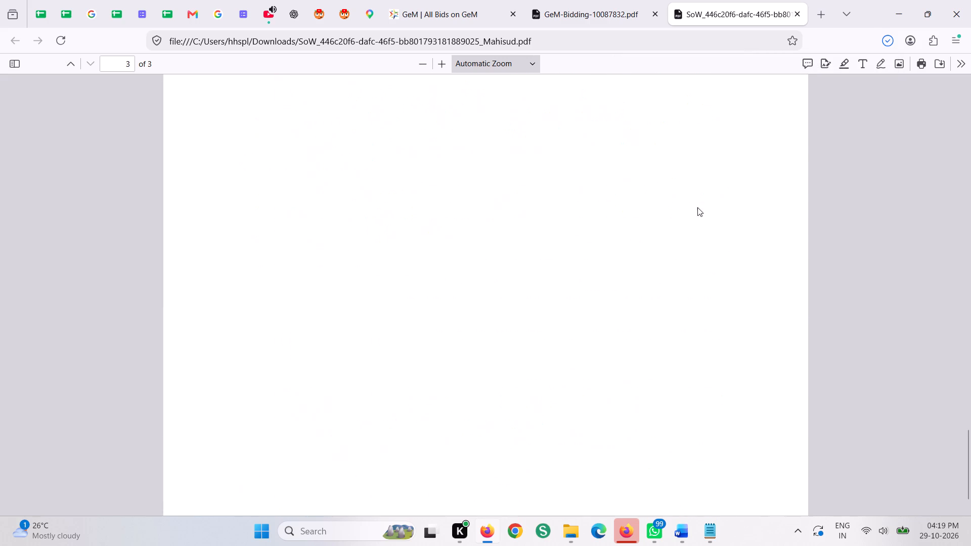
scroll(697, 207, "down", 7)
scroll(717, 211, "up", 14)
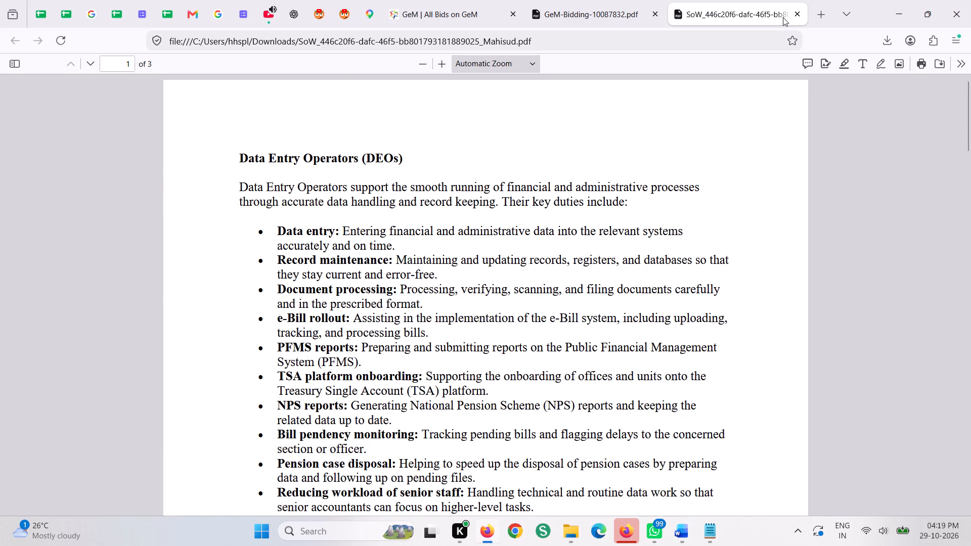
left_click(783, 17)
left_click(797, 14)
Check the bid document's required documents and Additional Qualification section, and view the Scope of work & Job description attachment.
scroll(659, 211, "up", 20)
scroll(659, 211, "up", 17)
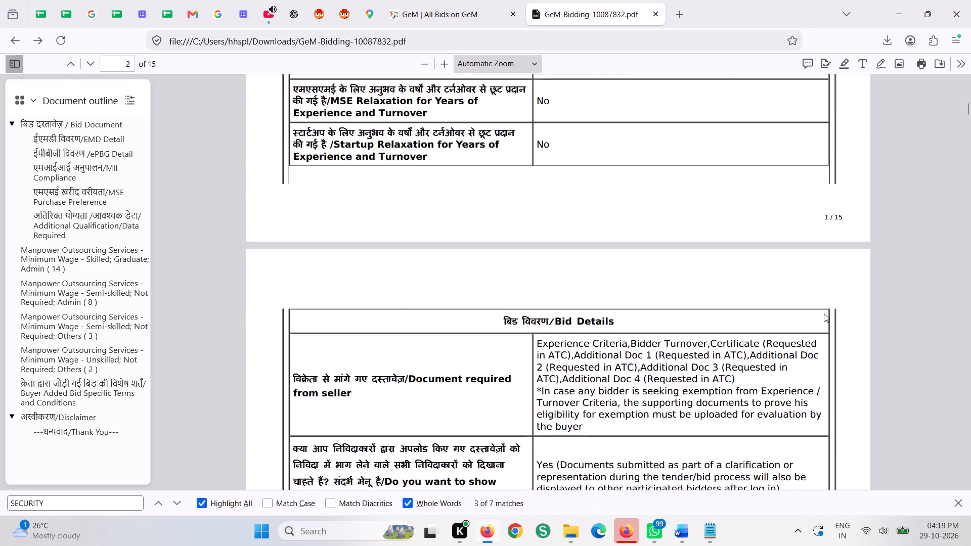
scroll(643, 343, "down", 9)
scroll(580, 343, "down", 2)
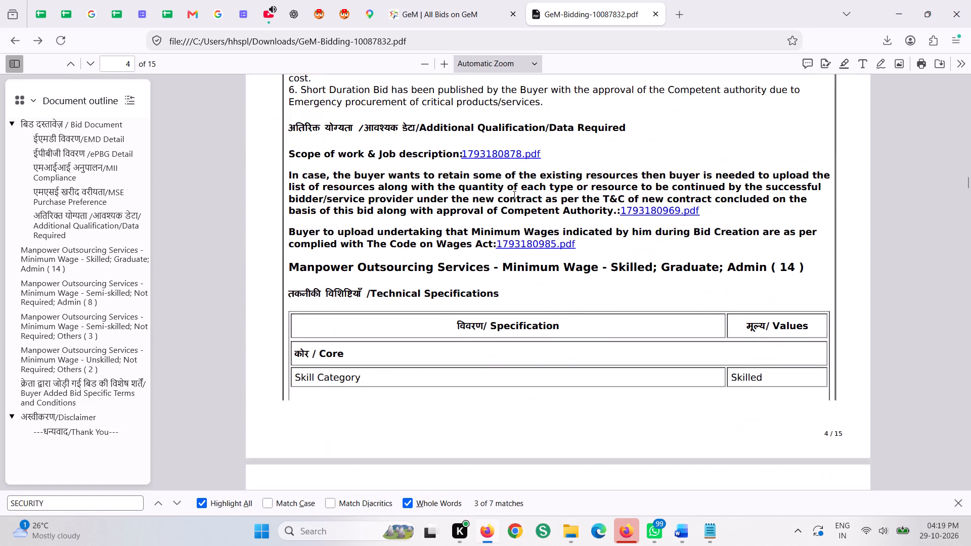
left_click(511, 152)
scroll(469, 208, "up", 10)
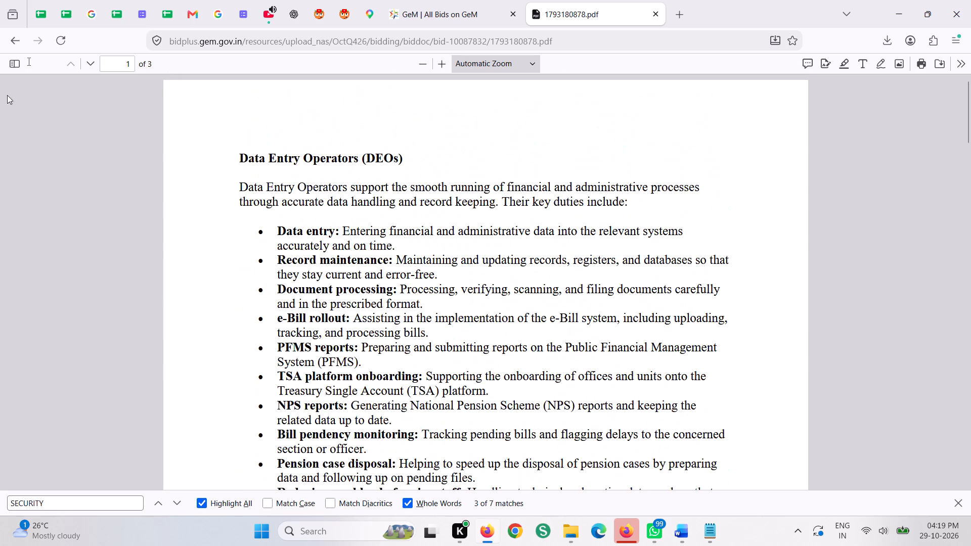
left_click(24, 37)
left_click(502, 0)
left_click(582, 0)
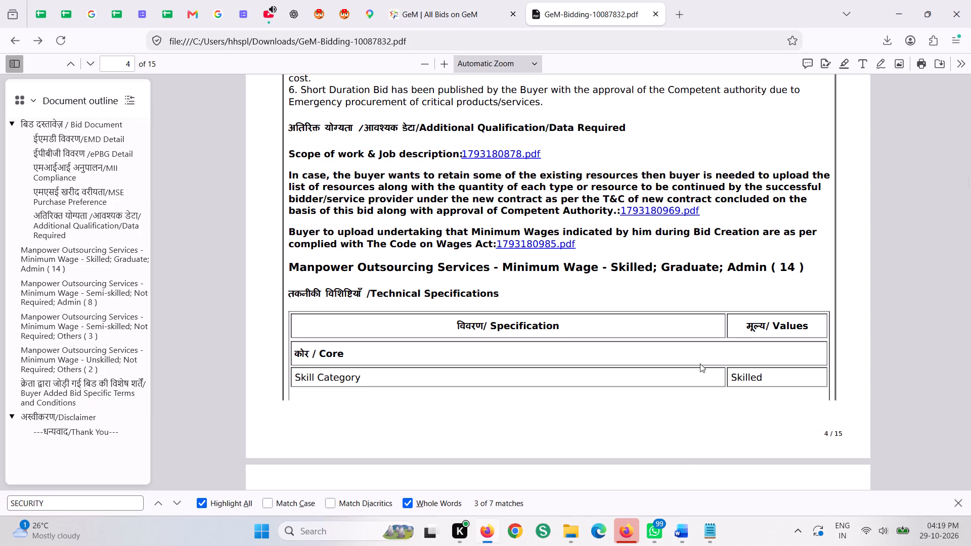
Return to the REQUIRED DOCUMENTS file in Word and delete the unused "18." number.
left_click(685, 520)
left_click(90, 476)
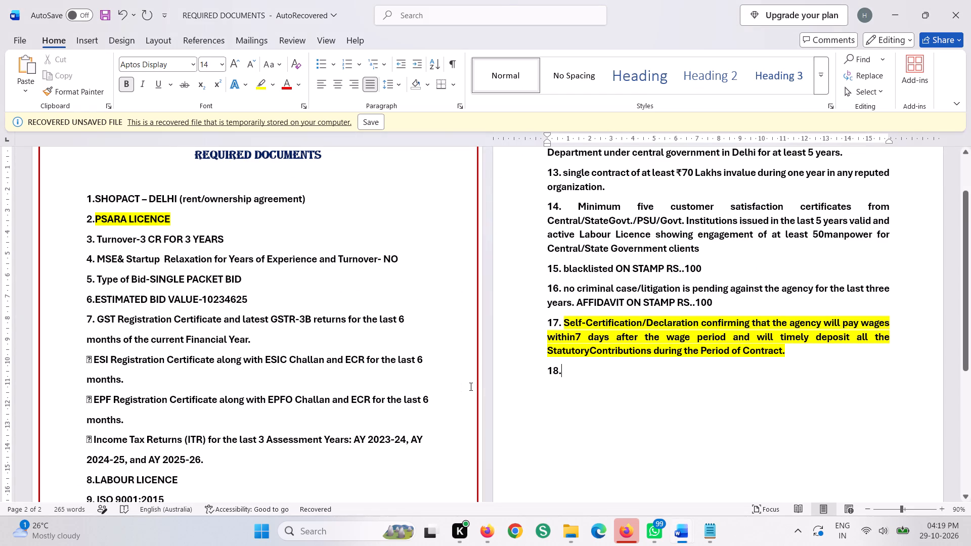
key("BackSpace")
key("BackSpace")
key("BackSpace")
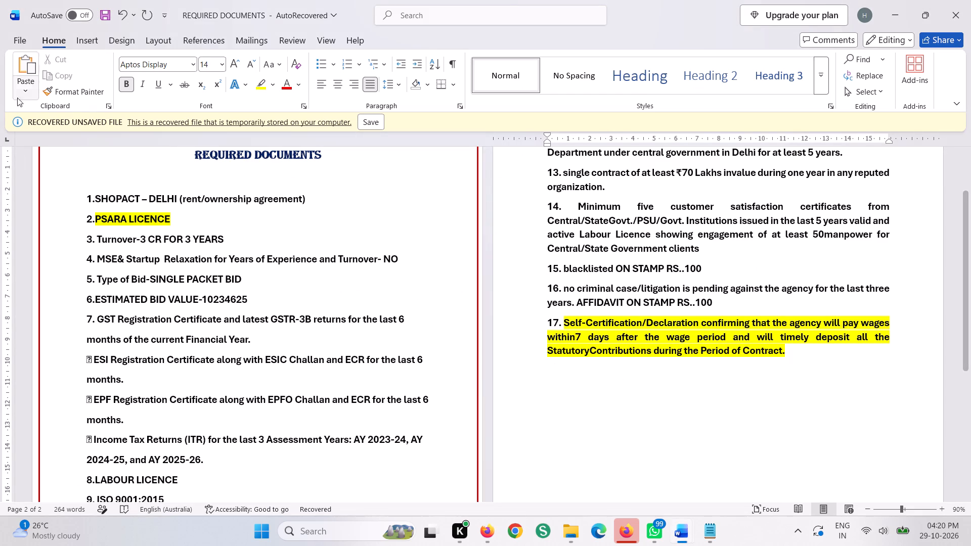
Export the list as a PDF named REQUIRED DOCUMENTS into DEV1's GEM2026B8206277 folder, and close the PDF that opens.
left_click(19, 40)
left_click(48, 290)
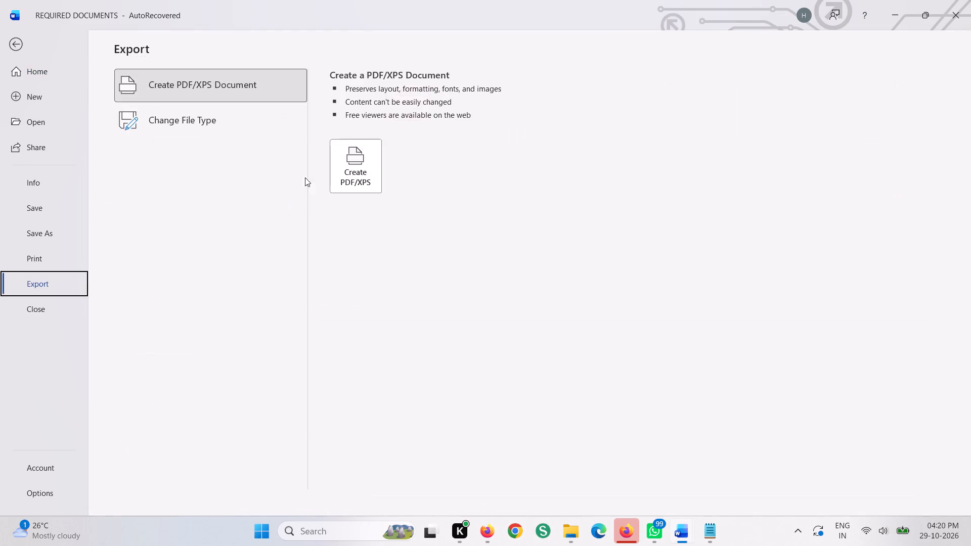
left_click(352, 166)
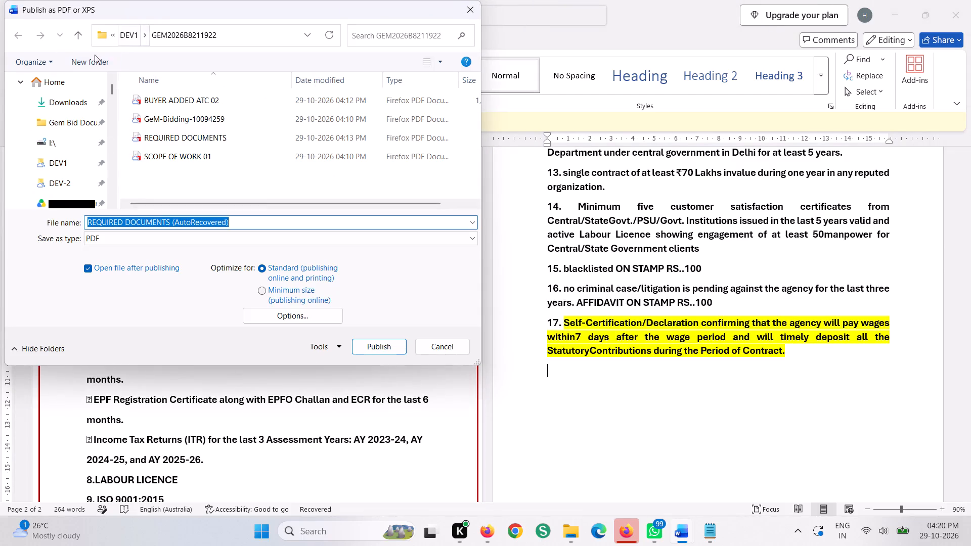
left_click(72, 31)
scroll(164, 110, "up", 4)
double_click(178, 102)
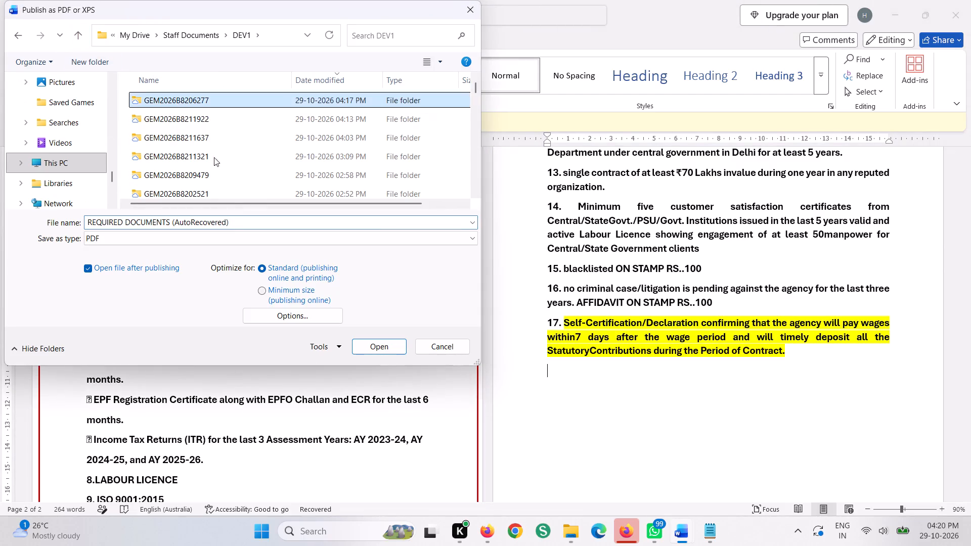
double_click(235, 224)
key("BackSpace")
key("Return")
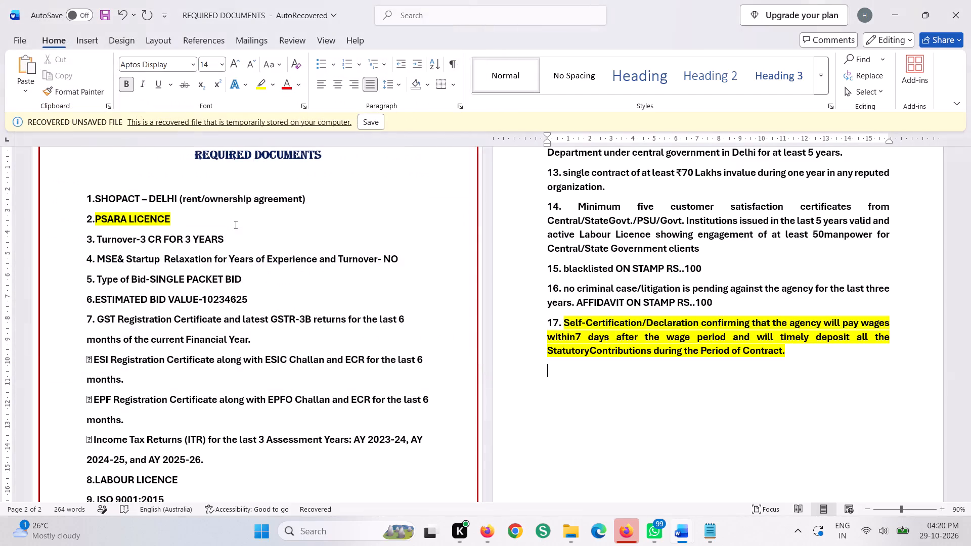
left_click(738, 0)
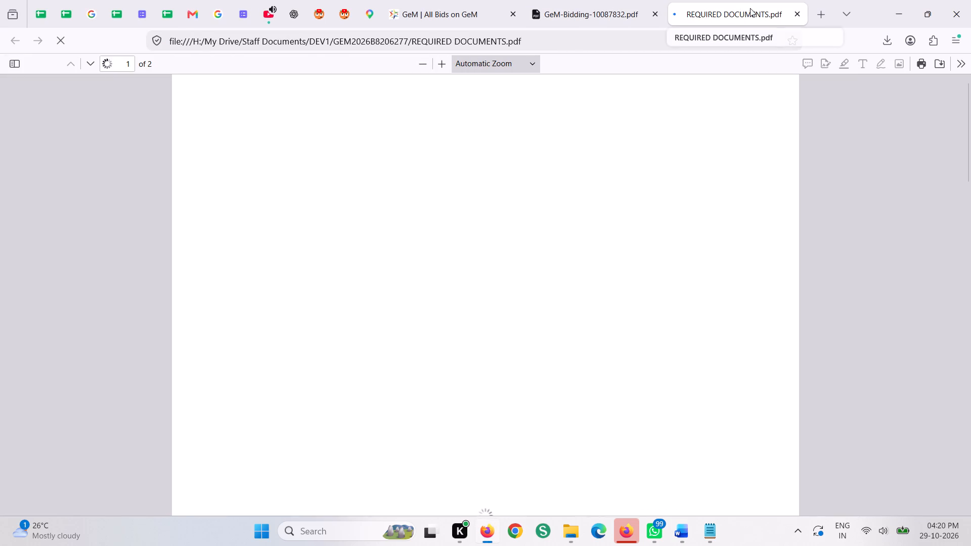
left_click(798, 13)
Switch to File Explorer and go up from the GEM2026B8206277 folder to its parent folder DEV1.
left_click(564, 525)
scroll(245, 172, "up", 2)
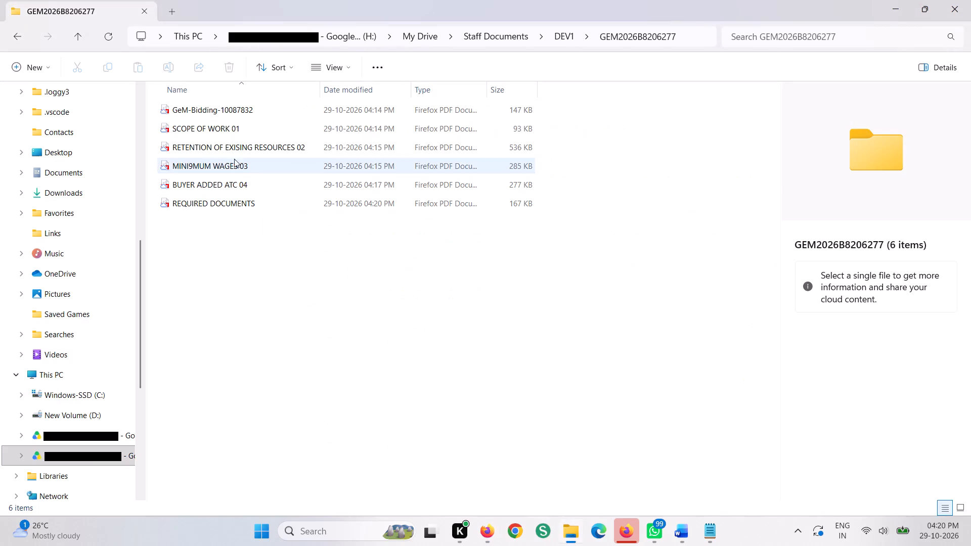
left_click(76, 34)
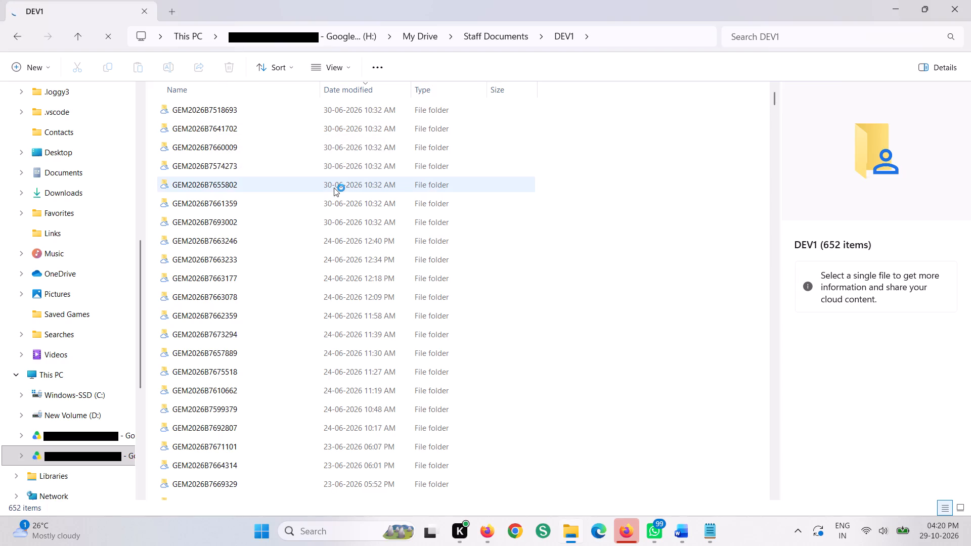
Copy bid ID GEM/2026/B/8211815 from row 757 of the Daily Tender Sheet, search GeM for it, and open its bid document.
left_click(489, 525)
left_click(157, 18)
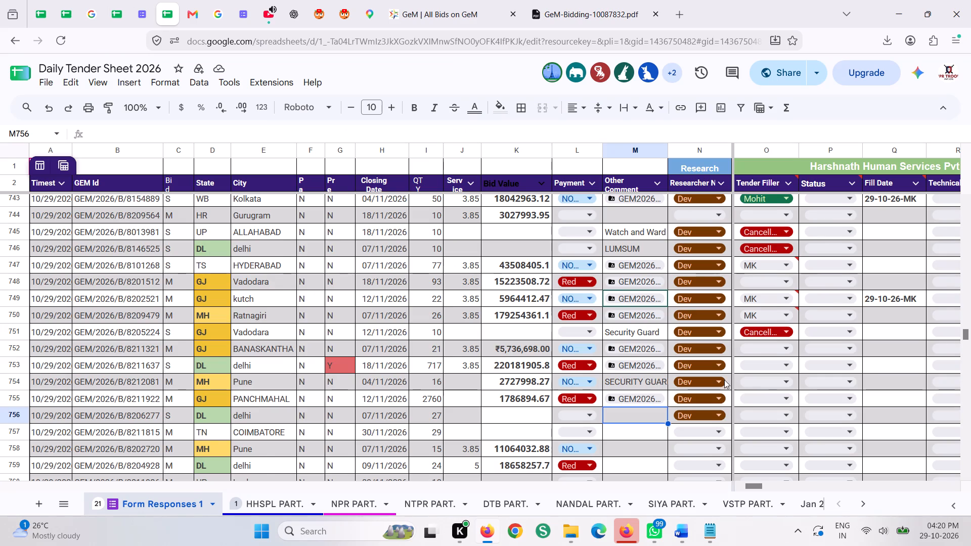
scroll(686, 405, "down", 1)
scroll(682, 369, "up", 1)
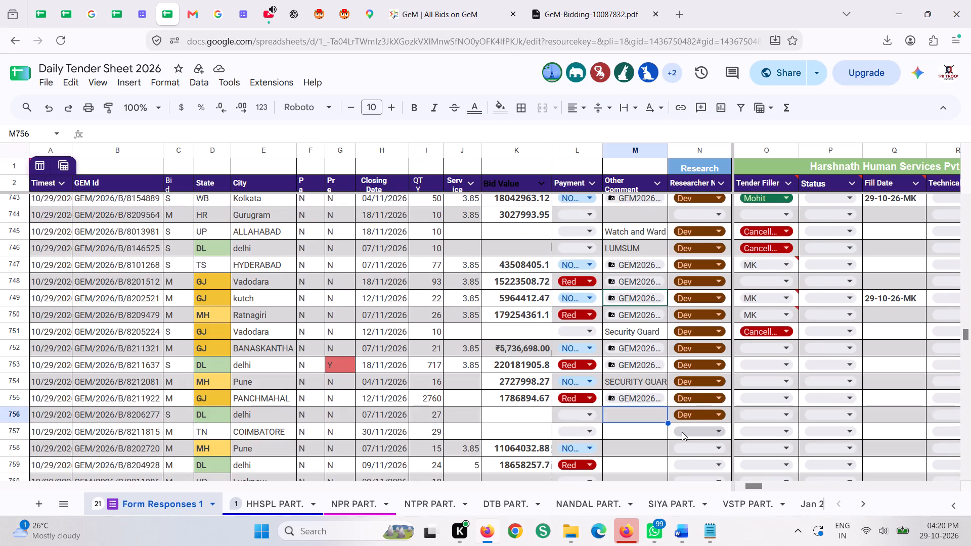
left_click(142, 436)
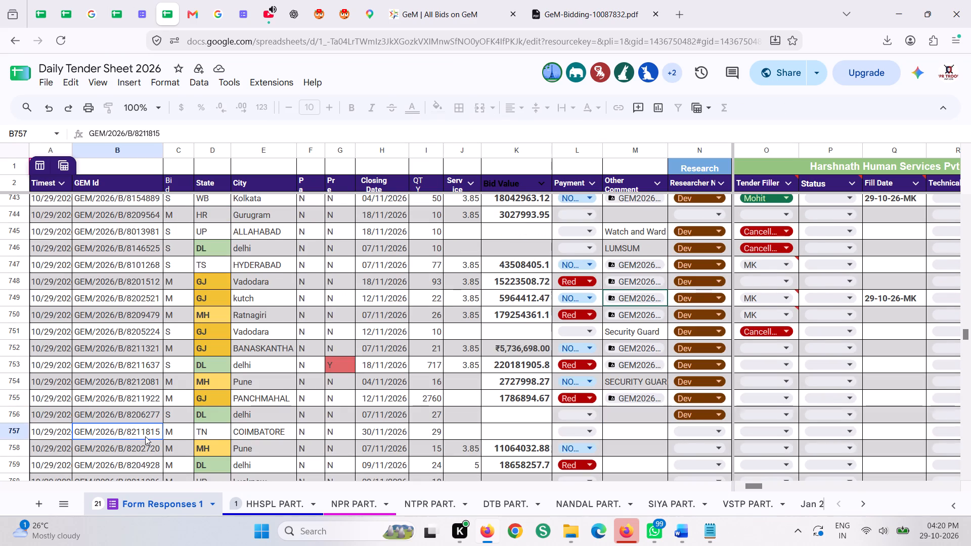
key("ctrl+c")
left_click(610, 429)
left_click(573, 0)
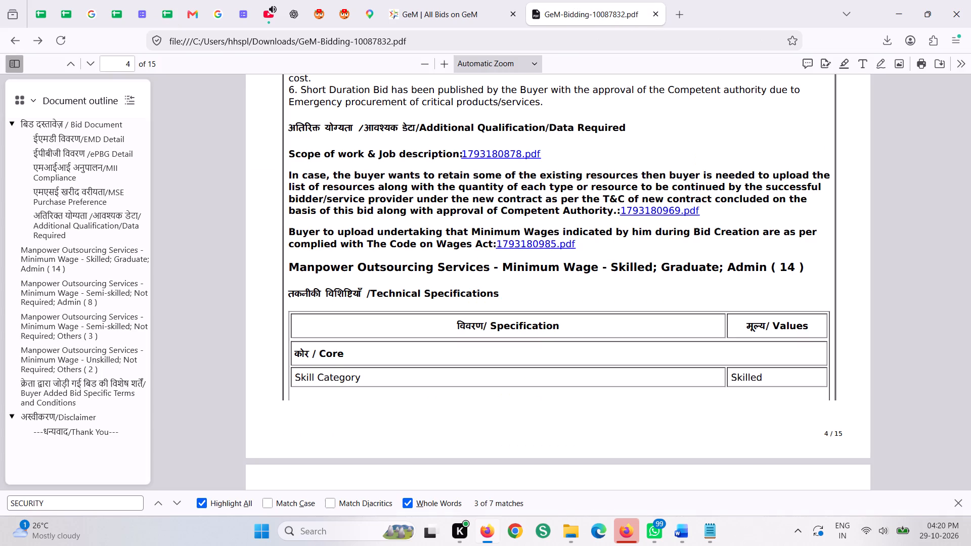
left_click(652, 17)
left_click_drag(783, 211, 537, 206)
key("ctrl+v")
key("Return")
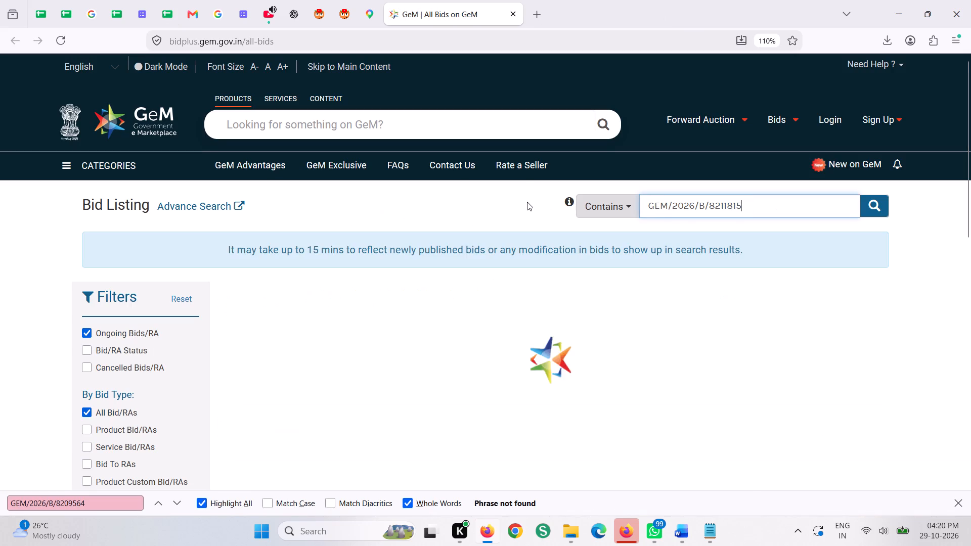
left_click(324, 333)
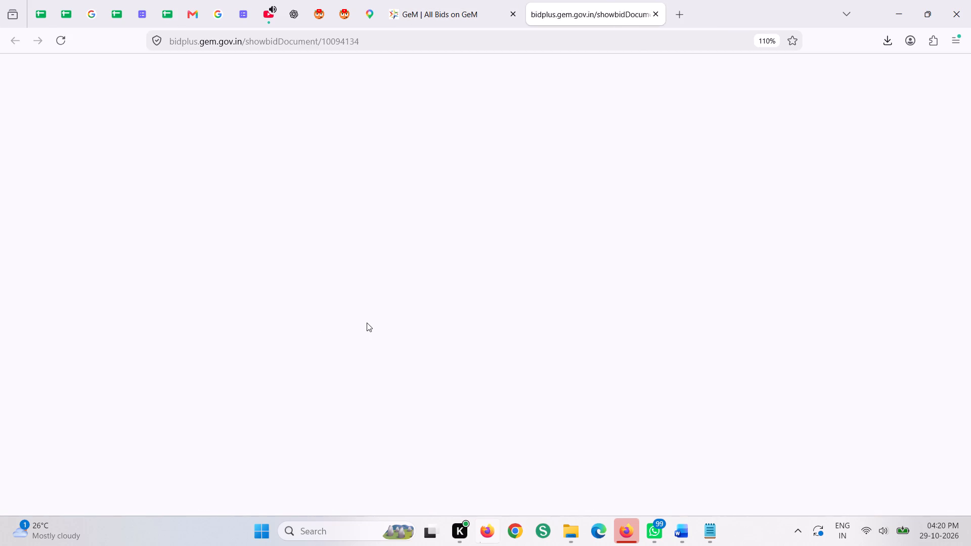
Check the GEM/2026/B/8211815 bid document for security work by searching for SECURITY, WATCH and CHOWKIDAR.
left_click(362, 271)
scroll(647, 333, "down", 1)
left_click(639, 321)
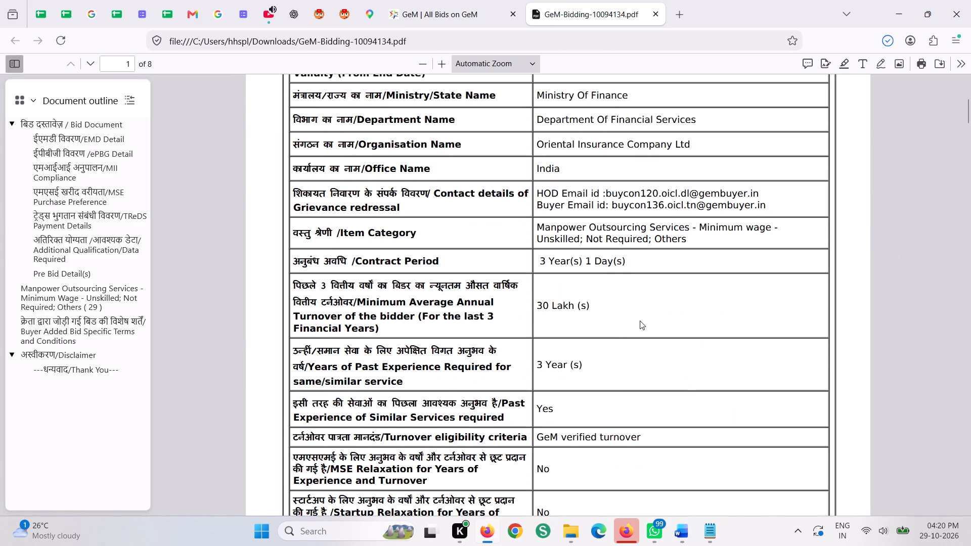
scroll(626, 339, "up", 2)
key("ctrl+f")
type("SECURITY")
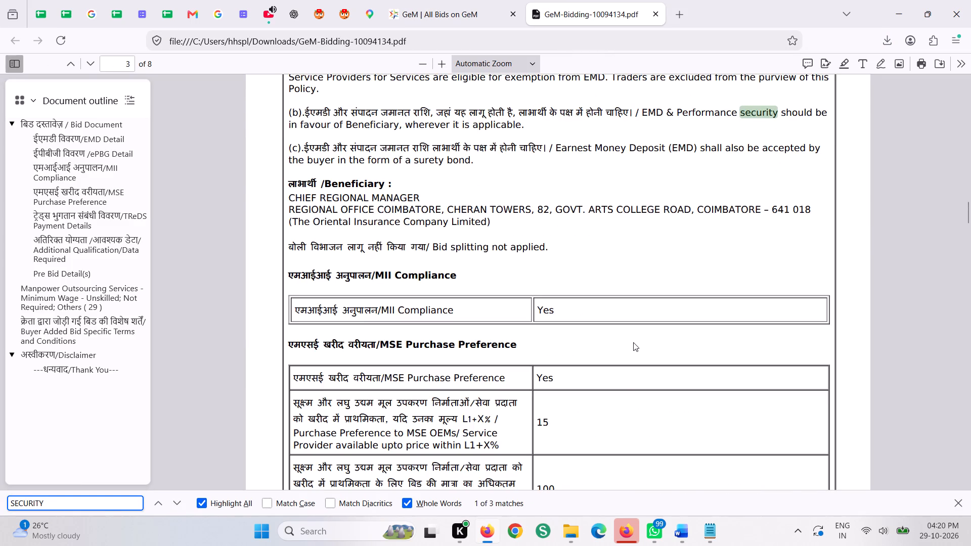
key("Return")
key("Return")
key("Return")
key("Return")
key("Return")
key("Return")
key("BackSpace")
key("BackSpace")
key("BackSpace")
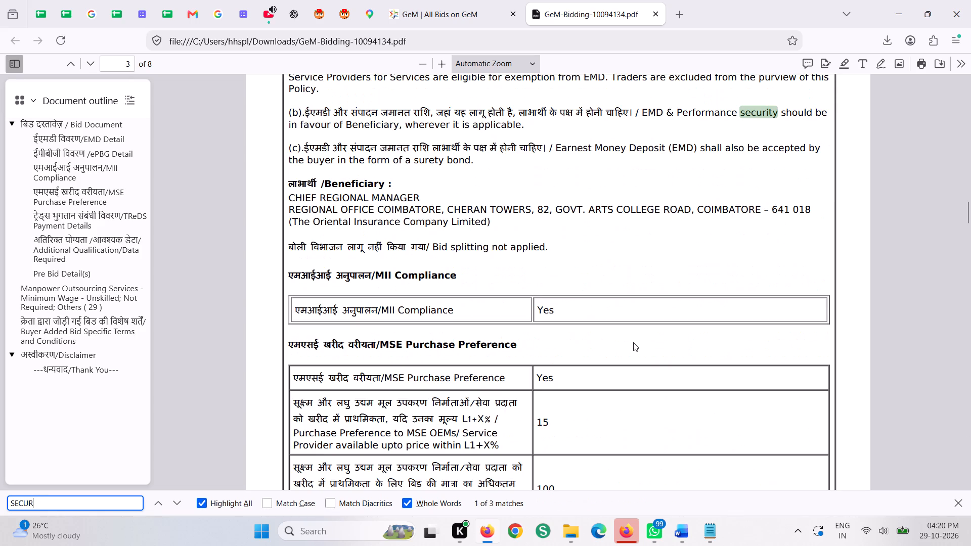
key("BackSpace")
key("BackSpace")
key("BackSpace")
key("BackSpace")
key("BackSpace")
key("BackSpace")
key("BackSpace")
type("WATCH")
key("BackSpace")
key("BackSpace")
key("BackSpace")
key("BackSpace")
key("BackSpace")
key("BackSpace")
key("BackSpace")
type("CHOWKIDAR")
key("BackSpace")
key("BackSpace")
key("BackSpace")
key("BackSpace")
key("BackSpace")
key("BackSpace")
key("BackSpace")
key("BackSpace")
key("BackSpace")
key("BackSpace")
key("BackSpace")
key("BackSpace")
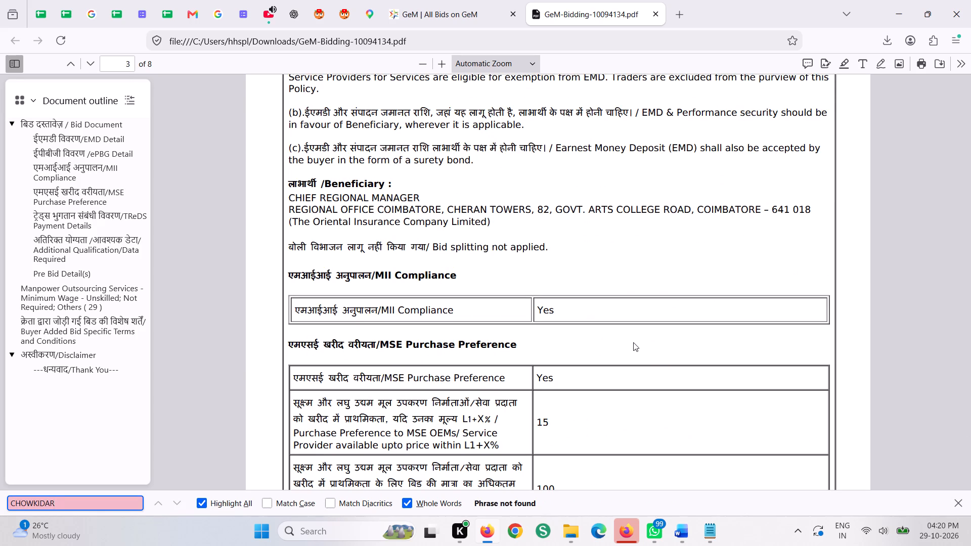
scroll(633, 342, "up", 3)
left_click(473, 1)
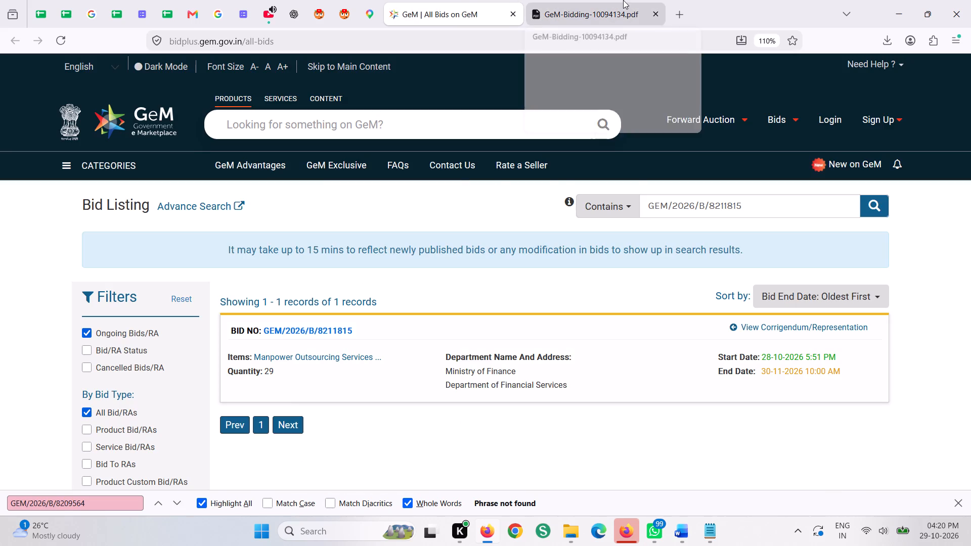
left_click(617, 2)
scroll(537, 355, "down", 3)
Copy the link of DEV1's GEM2026B8206277 folder and paste it into the Other Comment cell of row 756 in the tender sheet.
left_click(562, 529)
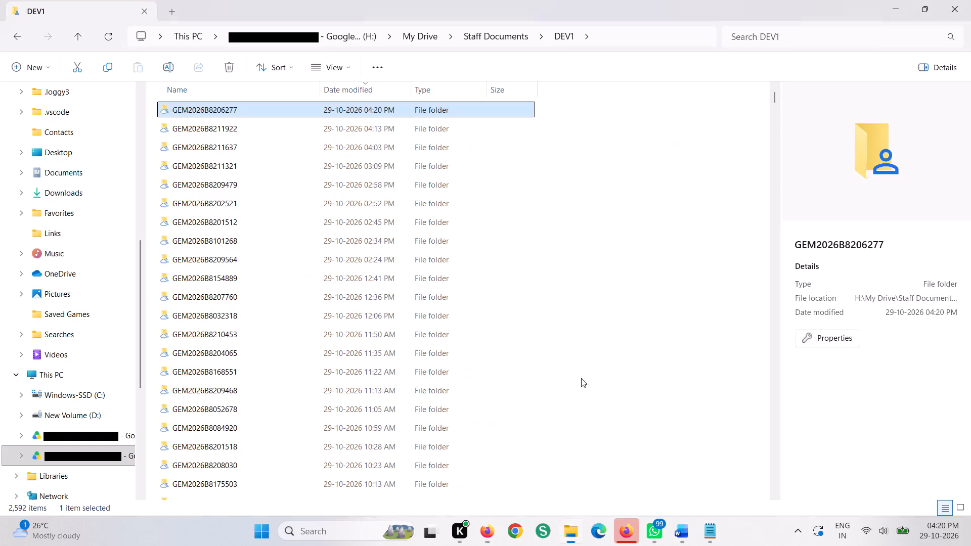
scroll(215, 160, "up", 2)
right_click(235, 109)
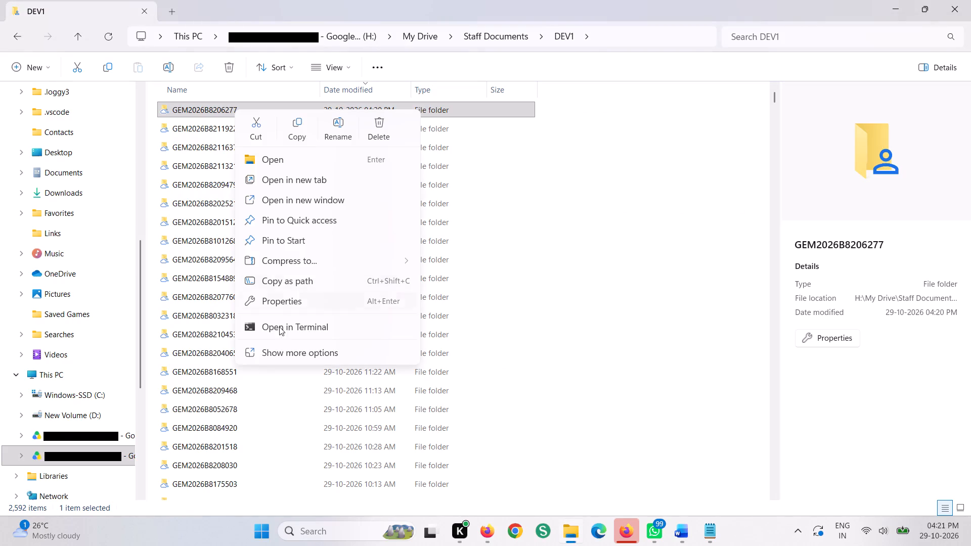
left_click(267, 353)
left_click(274, 237)
key("alt+Tab")
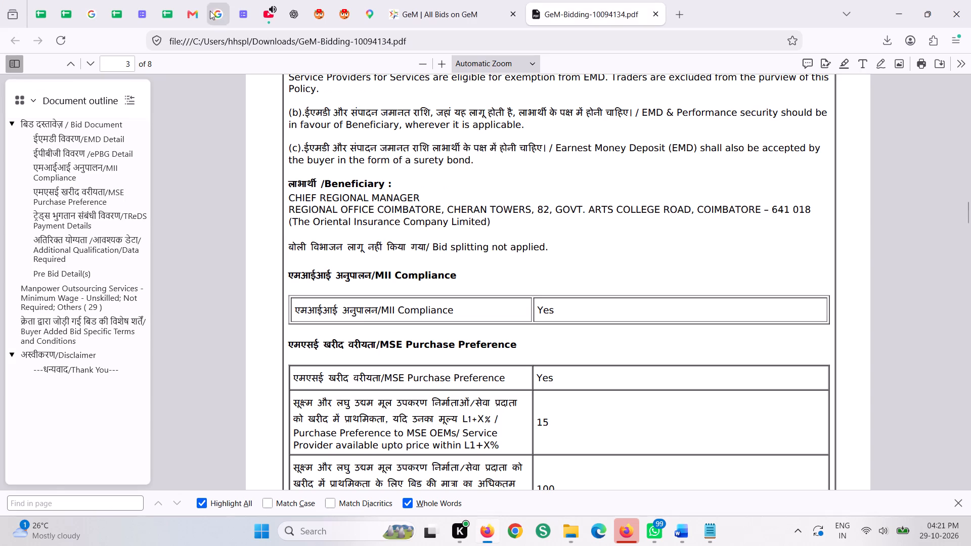
left_click(166, 13)
double_click(620, 411)
key("ctrl+v")
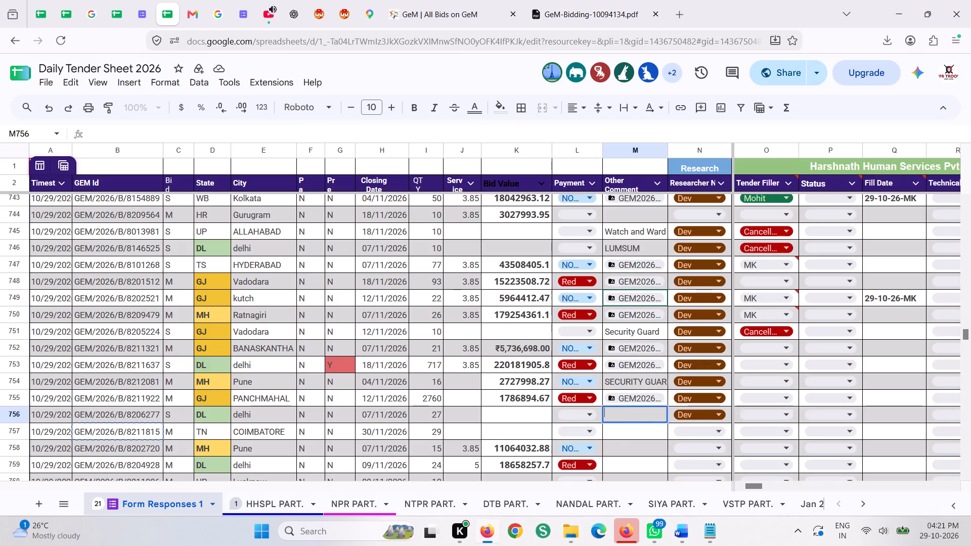
key("Tab")
left_click(471, 419)
Set the researcher name to Dev for bid GEM/2026/B/8211815 in row 757.
left_click(617, 425)
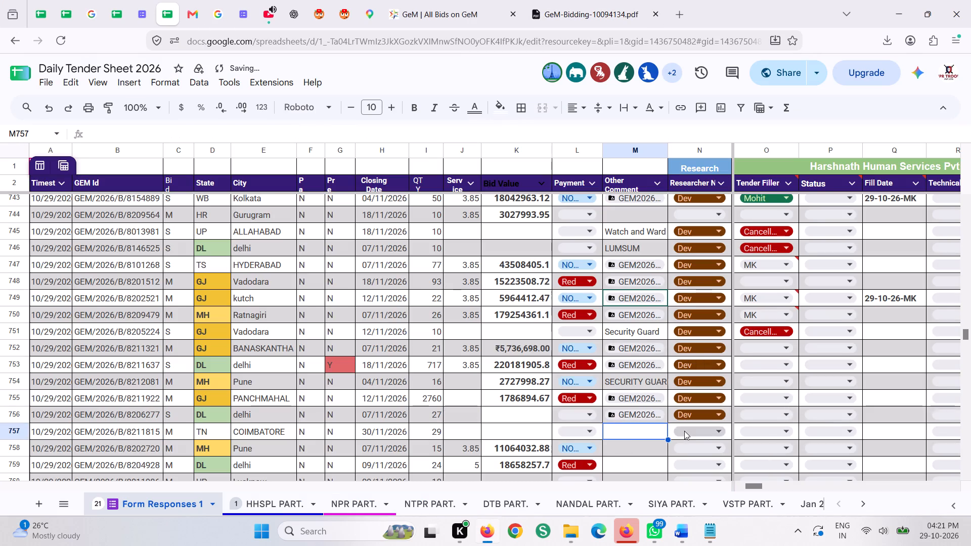
left_click(685, 429)
left_click(686, 309)
left_click(627, 437)
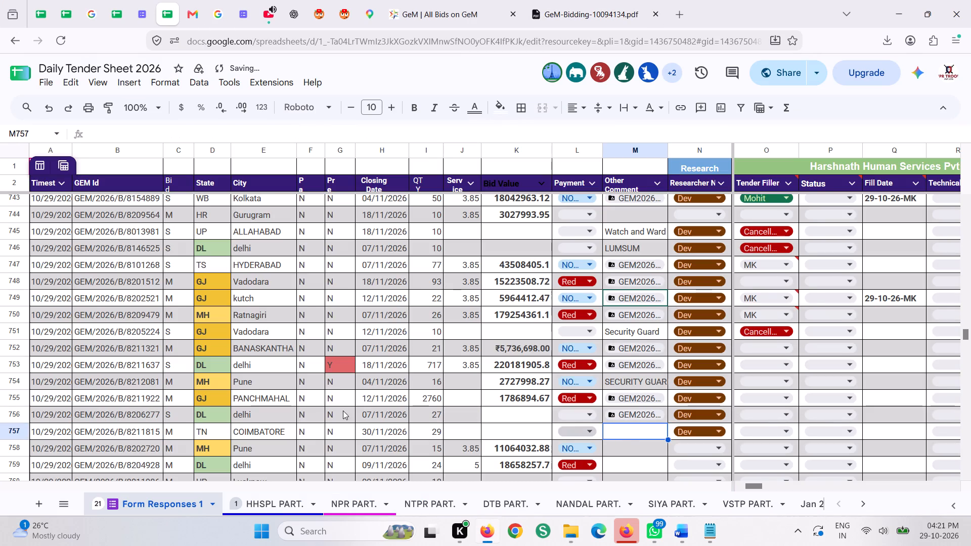
Copy the bid number from the GeM search box, create a DEV1 folder named GEM2026B8211815 in File Explorer, and open it.
left_click(488, 0)
left_click(599, 0)
scroll(641, 208, "up", 6)
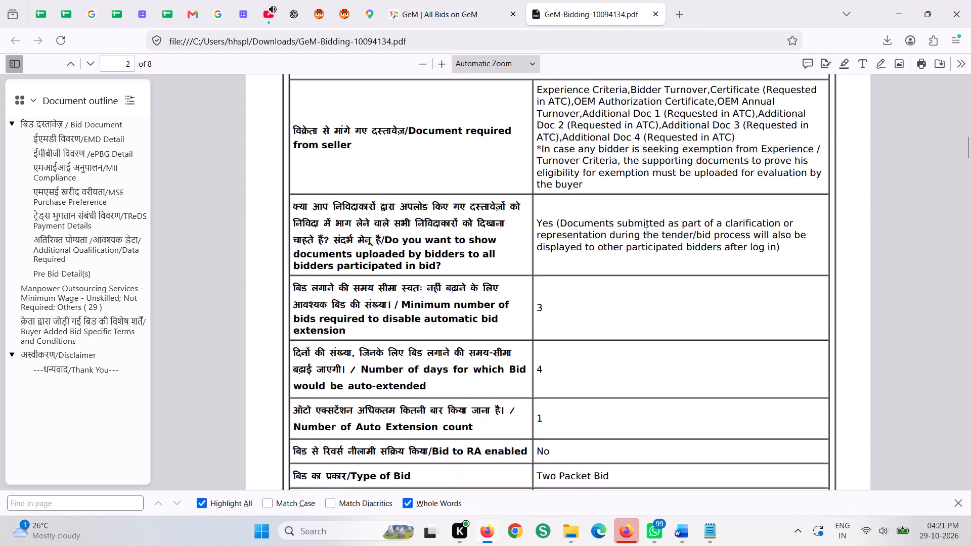
scroll(645, 232, "up", 8)
scroll(645, 232, "down", 3)
scroll(648, 233, "up", 8)
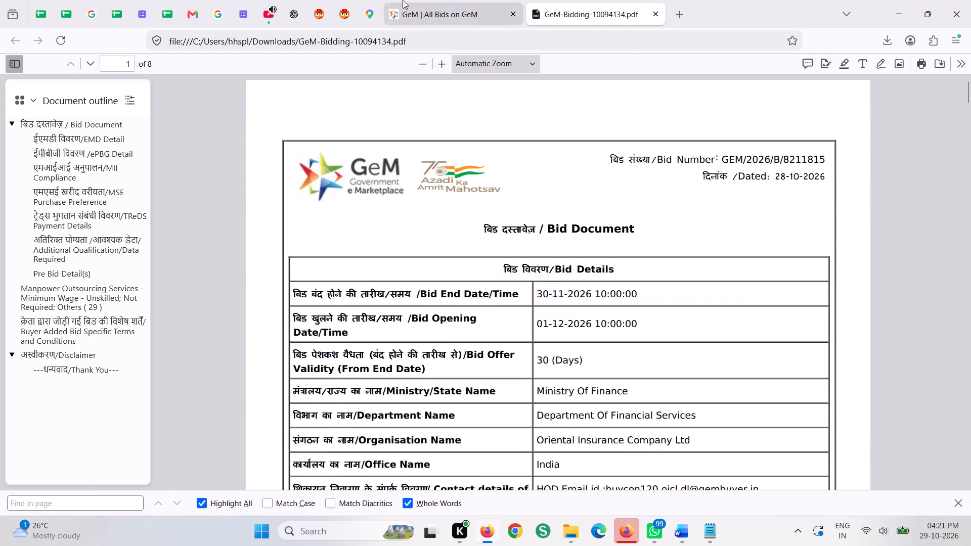
left_click(423, 0)
triple_click(753, 204)
key("ctrl+c")
key("ctrl+c")
left_click(602, 0)
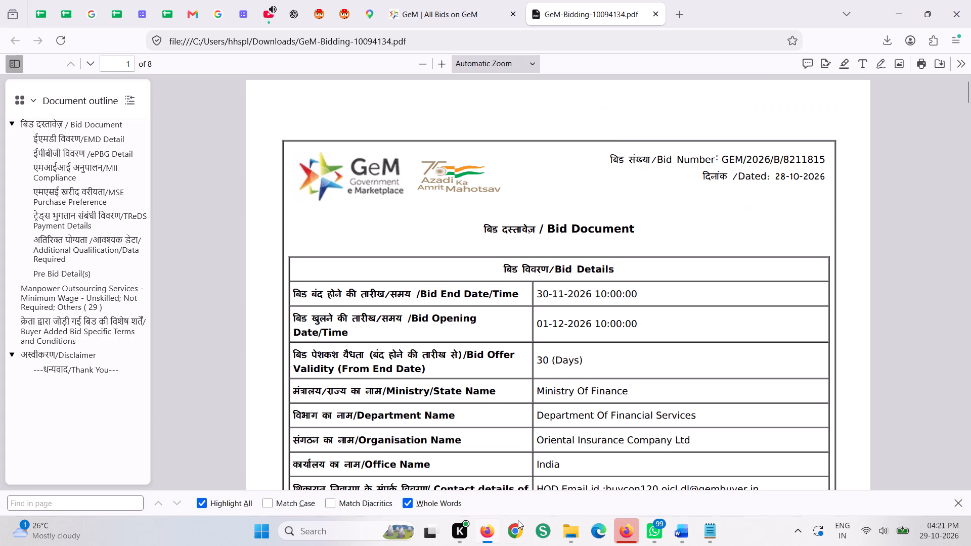
left_click(575, 532)
right_click(549, 244)
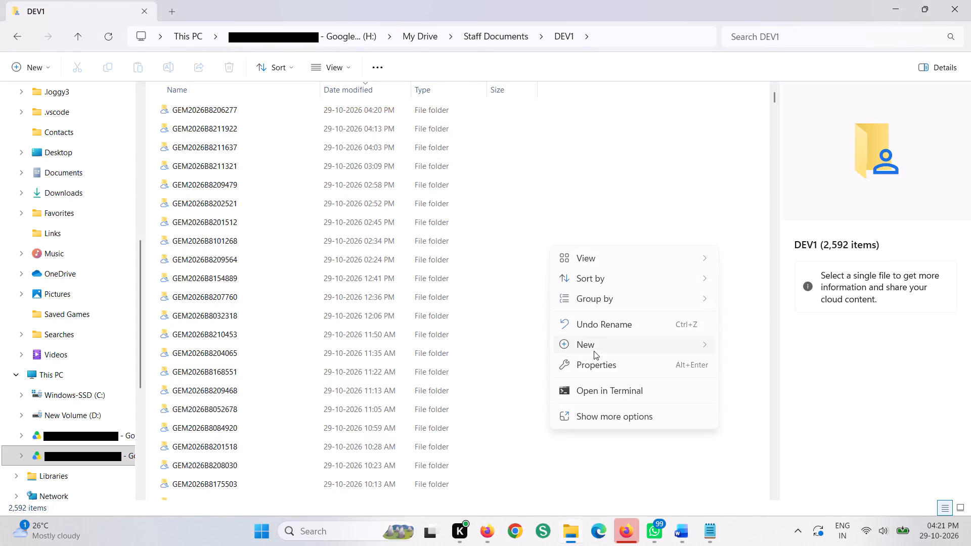
left_click(592, 340)
left_click(759, 136)
key("ctrl+v")
key("Return")
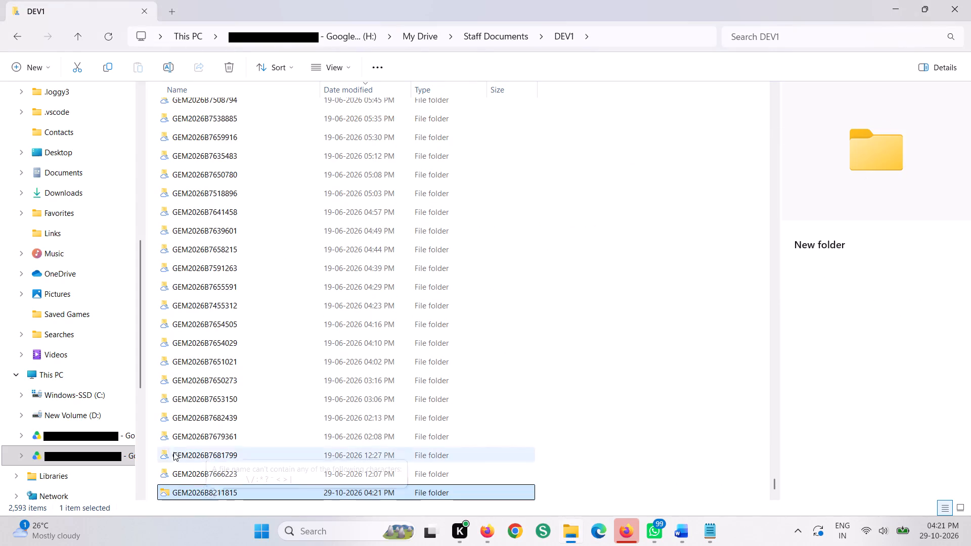
double_click(216, 494)
Save the bid document as GeM-Bidding-10094134 in DEV1's GEM2026B8211815 folder.
left_click(490, 526)
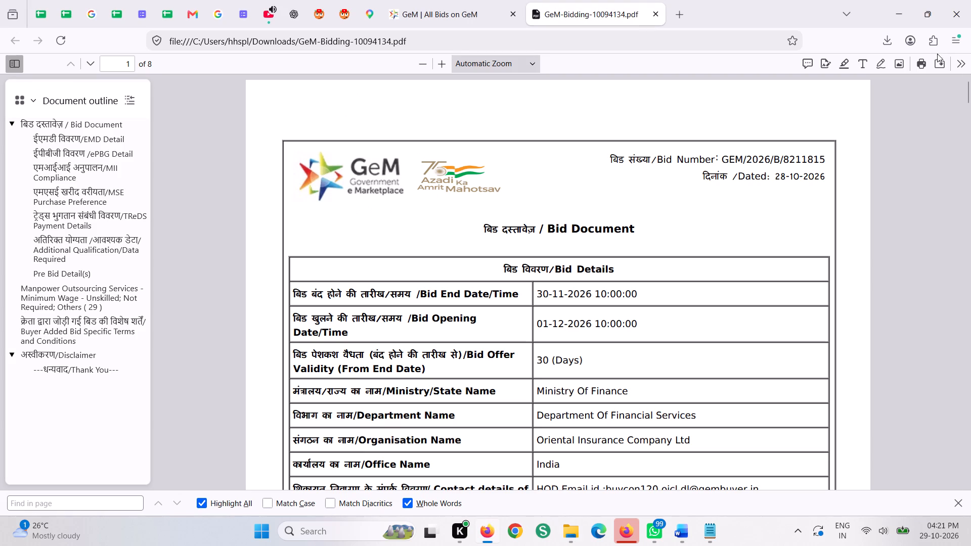
left_click(936, 68)
scroll(367, 262, "up", 8)
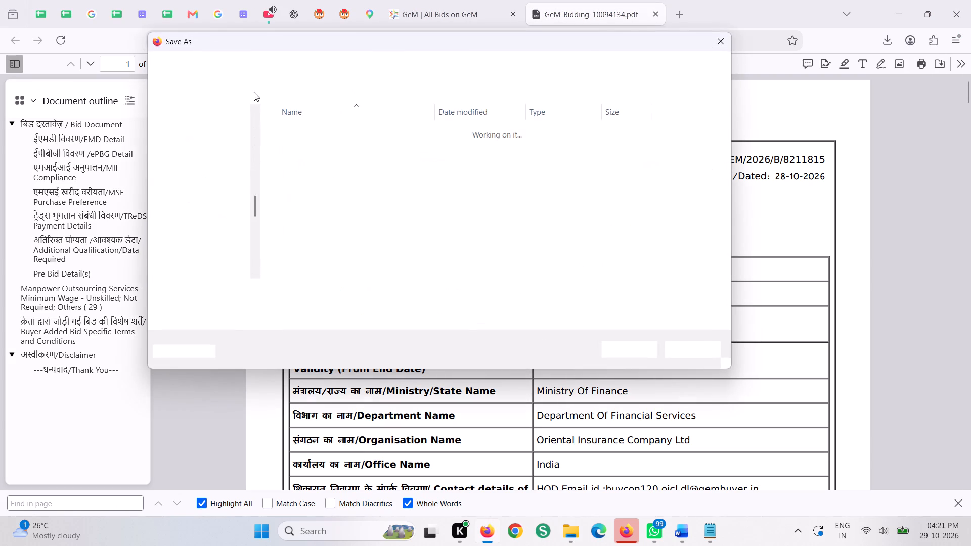
left_click(217, 68)
scroll(319, 154, "up", 3)
double_click(331, 138)
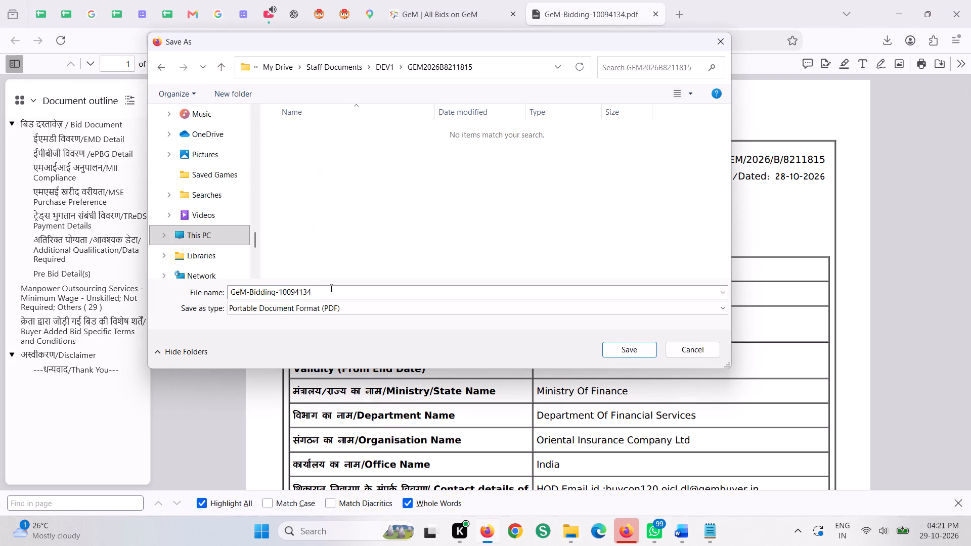
left_click(330, 289)
left_click(625, 350)
Open the Scope of work & Job description attachment from the bid document and look through its pages for the required documents.
scroll(625, 349, "down", 4)
scroll(573, 302, "down", 6)
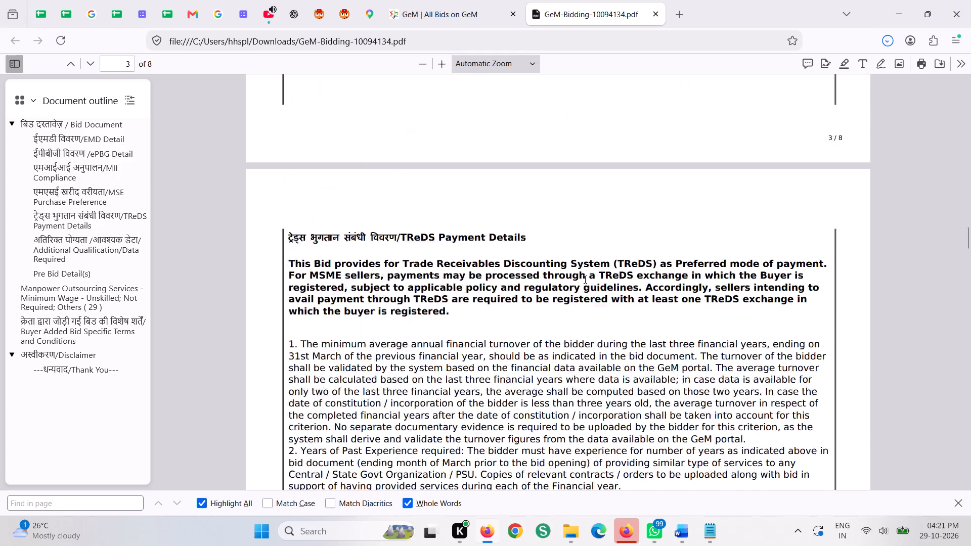
scroll(583, 280, "up", 4)
scroll(583, 280, "down", 6)
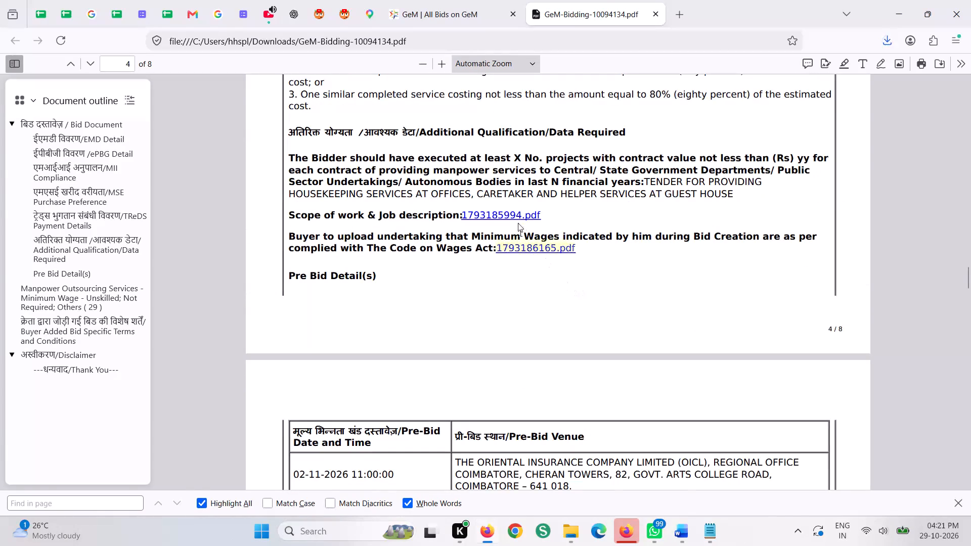
left_click(513, 212)
scroll(713, 230, "up", 4)
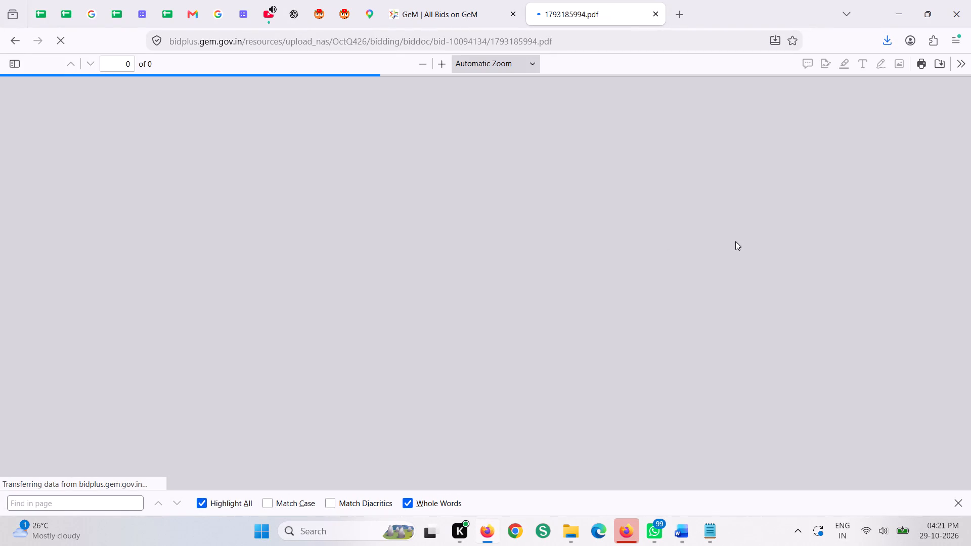
scroll(735, 241, "up", 15)
scroll(846, 248, "down", 17)
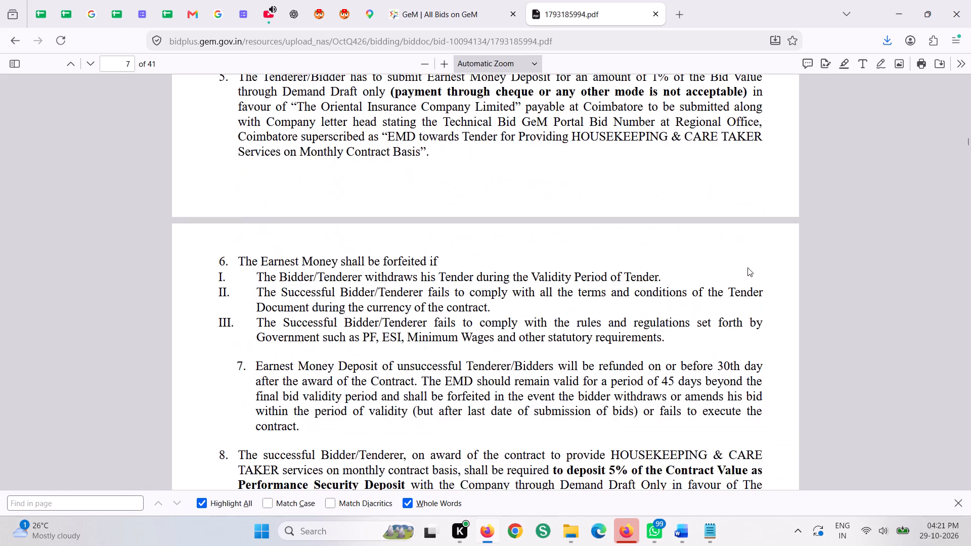
scroll(747, 267, "down", 20)
scroll(747, 267, "down", 20)
scroll(747, 267, "down", 1)
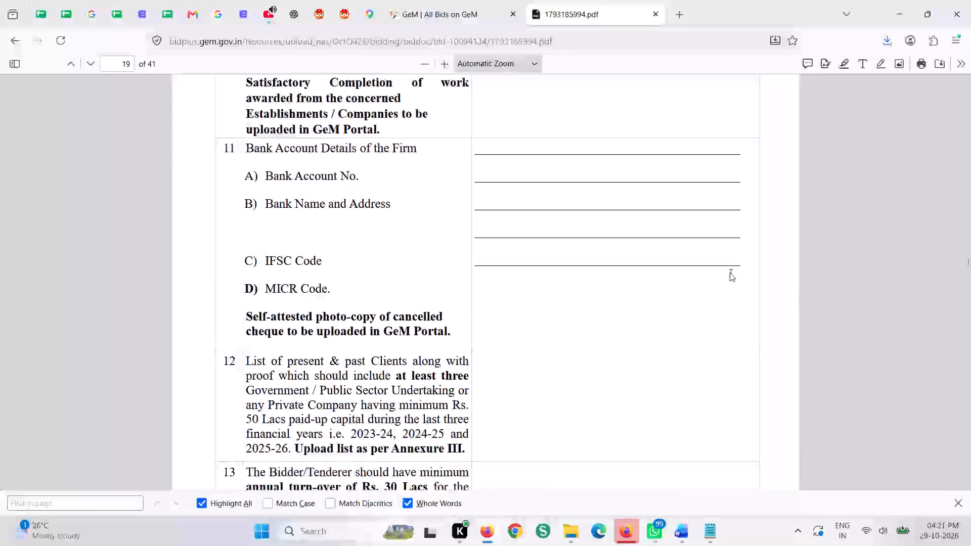
scroll(730, 272, "down", 14)
scroll(730, 272, "up", 10)
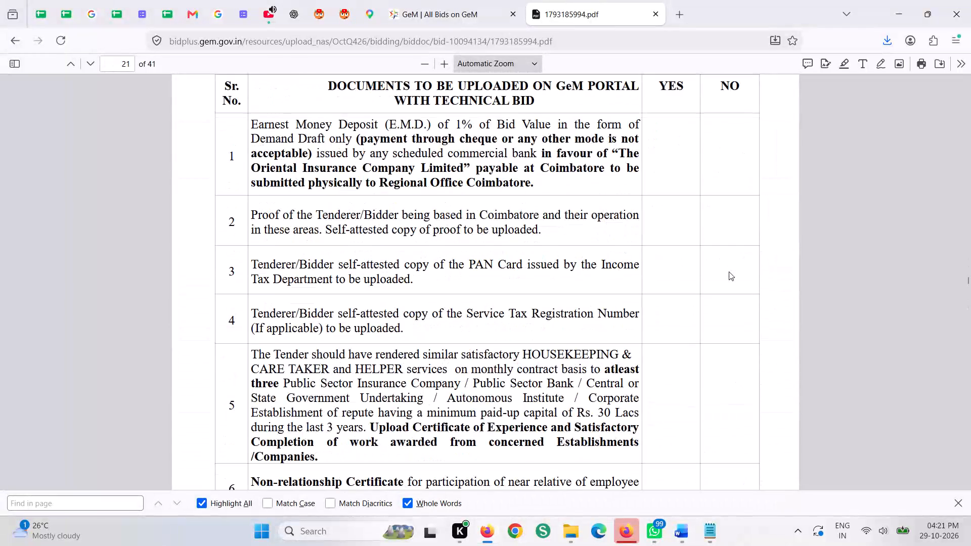
Search the scope of work attachment for PSARA and EMD.
key("ctrl+f")
type("PSARA")
key("BackSpace")
key("BackSpace")
key("BackSpace")
key("BackSpace")
key("BackSpace")
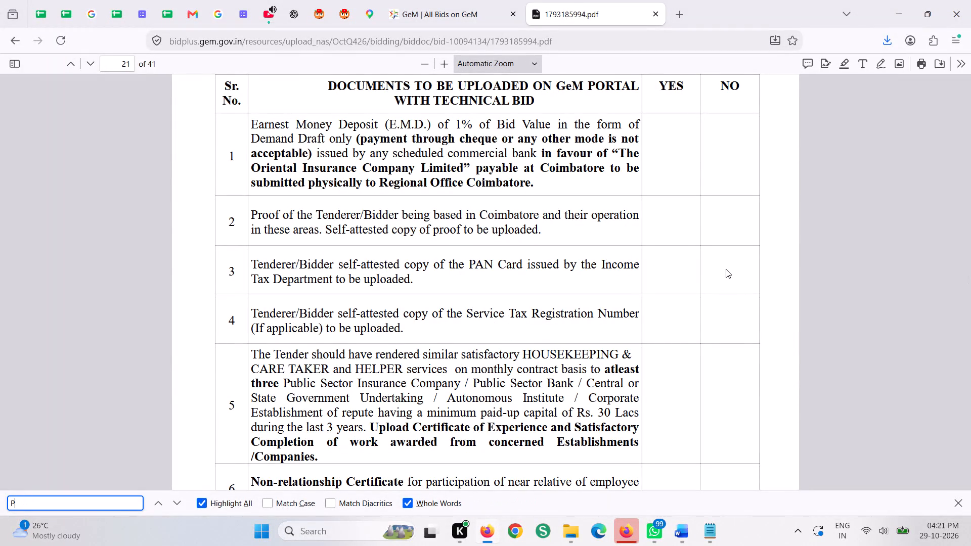
key("BackSpace")
key("BackSpace")
type("EMD")
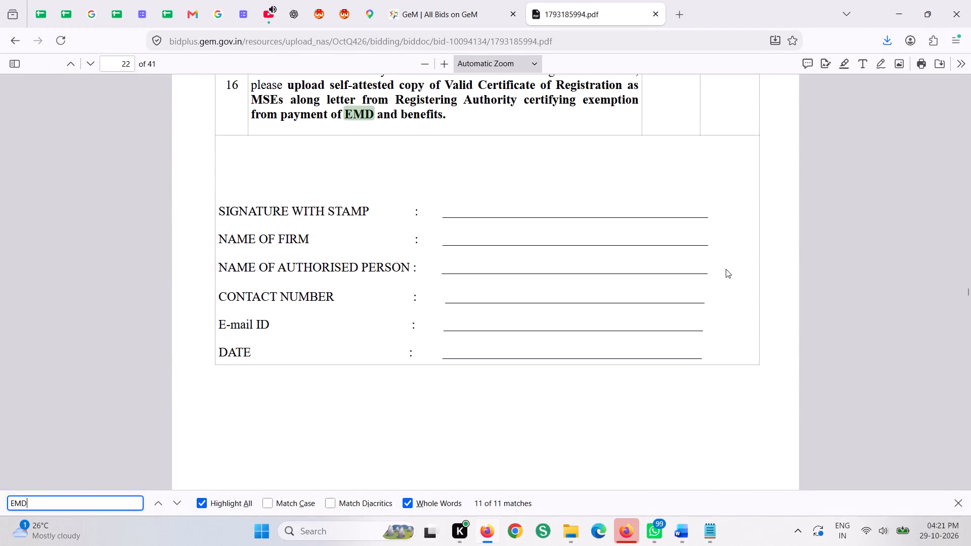
Go through the EMD mentions in the scope of work attachment to examine the earnest money deposit requirements.
key("Return")
key("Return")
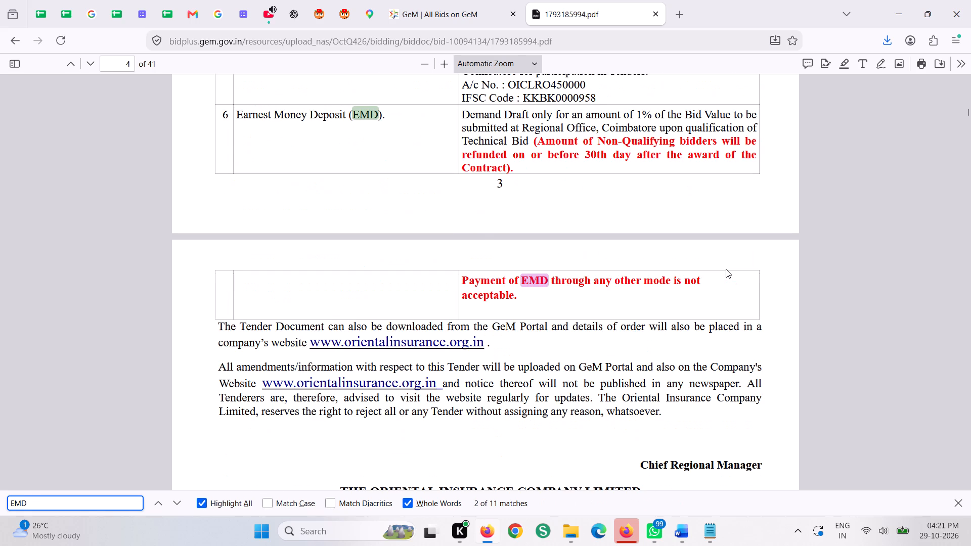
key("Return")
key("Return")
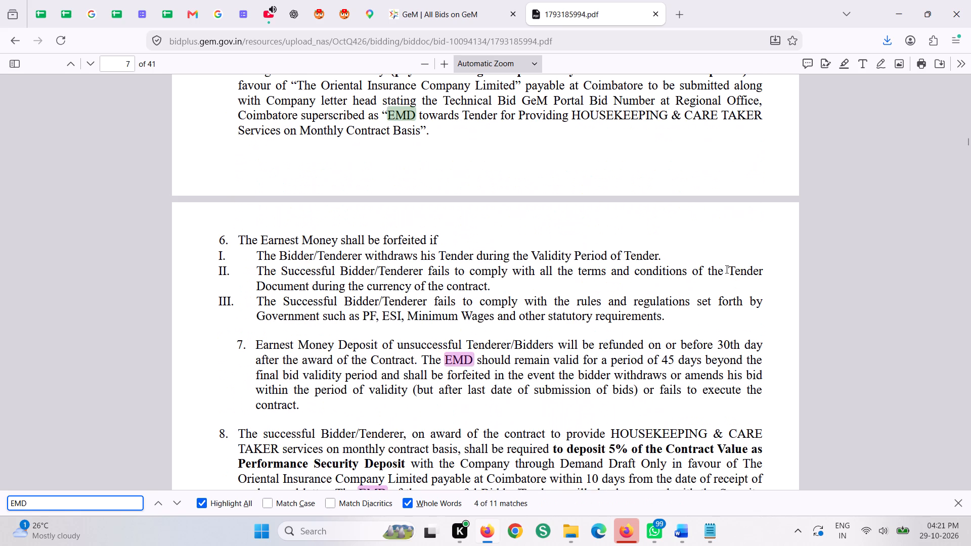
key("Return")
key("Return")
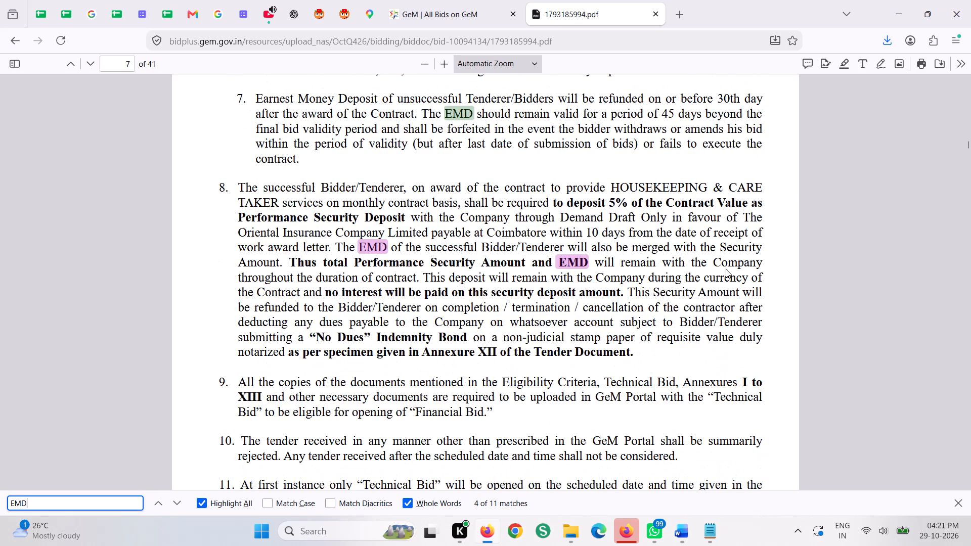
key("Return")
key("Return")
key("Return")
key("Return")
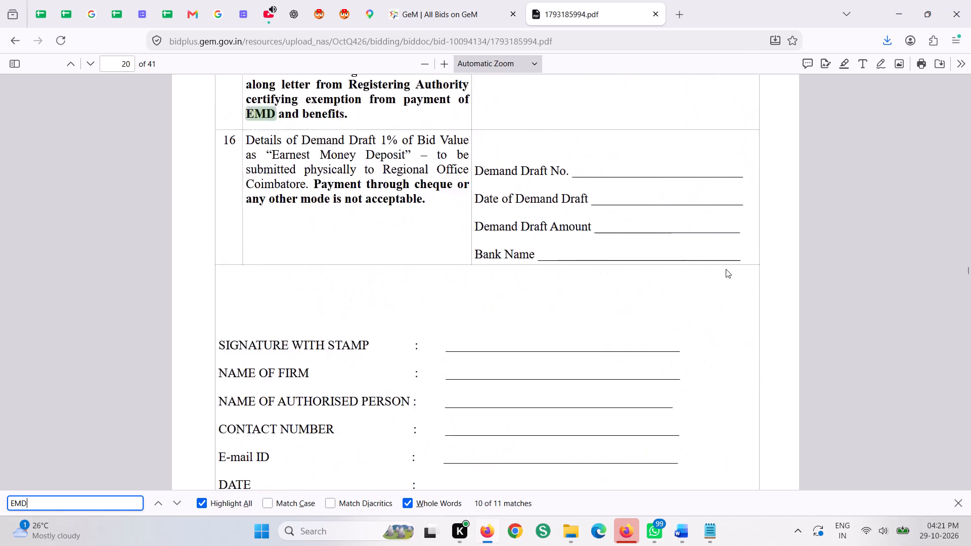
key("Return")
key("Return")
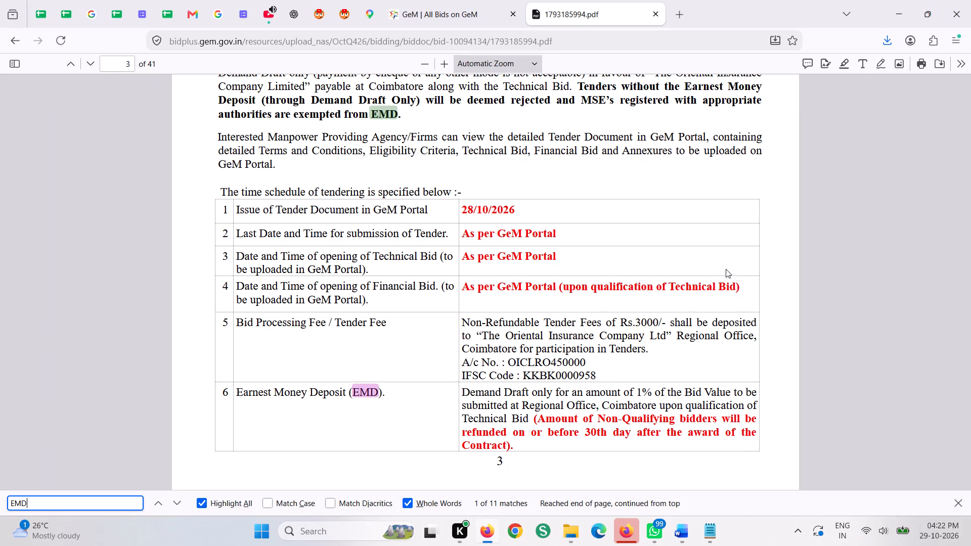
key("Return")
key("Return")
key("Return")
key("plus")
key("Return")
key("Return")
key("Return")
key("Return")
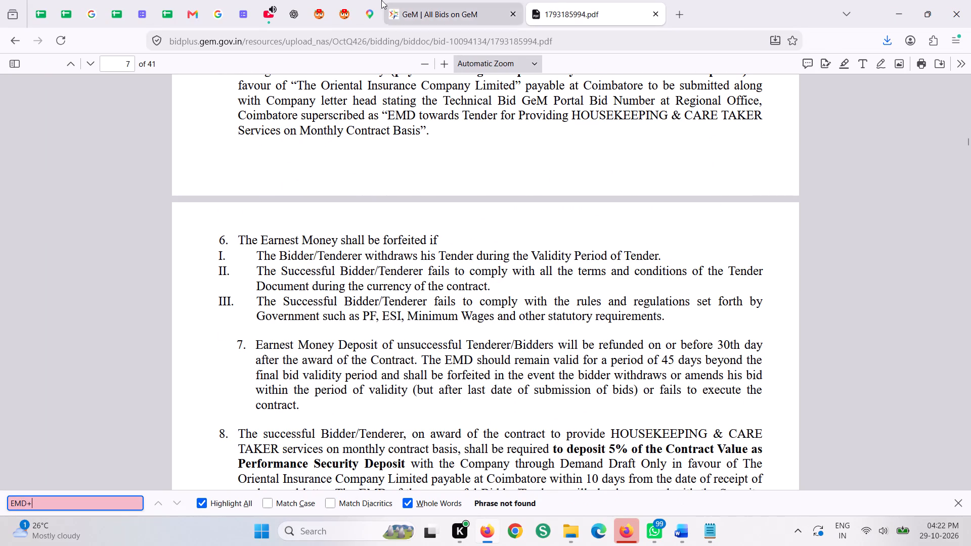
Return to the bid document GeM-Bidding-10094134, check DEV1's GEM2026B8211815 folder, and find the attachment links.
left_click(7, 37)
left_click(427, 0)
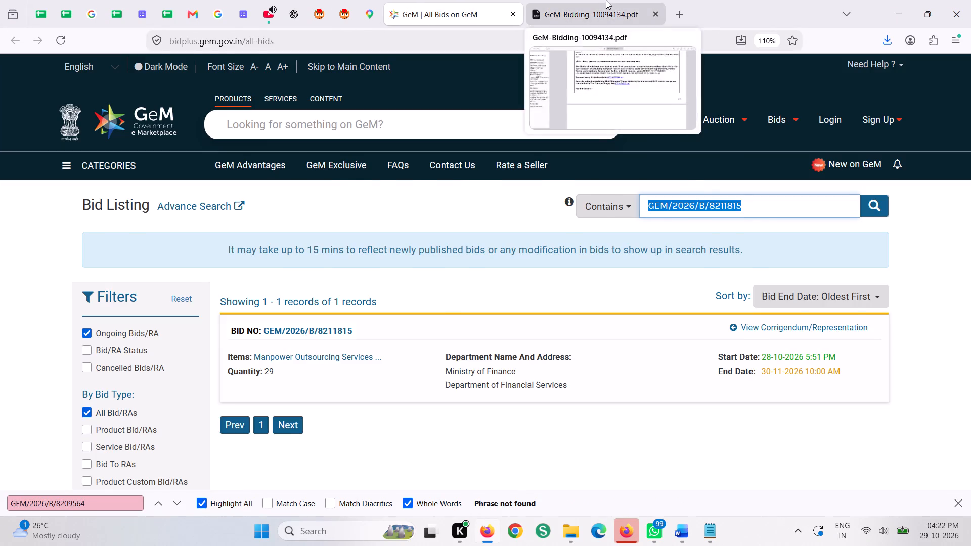
left_click(606, 0)
left_click(578, 532)
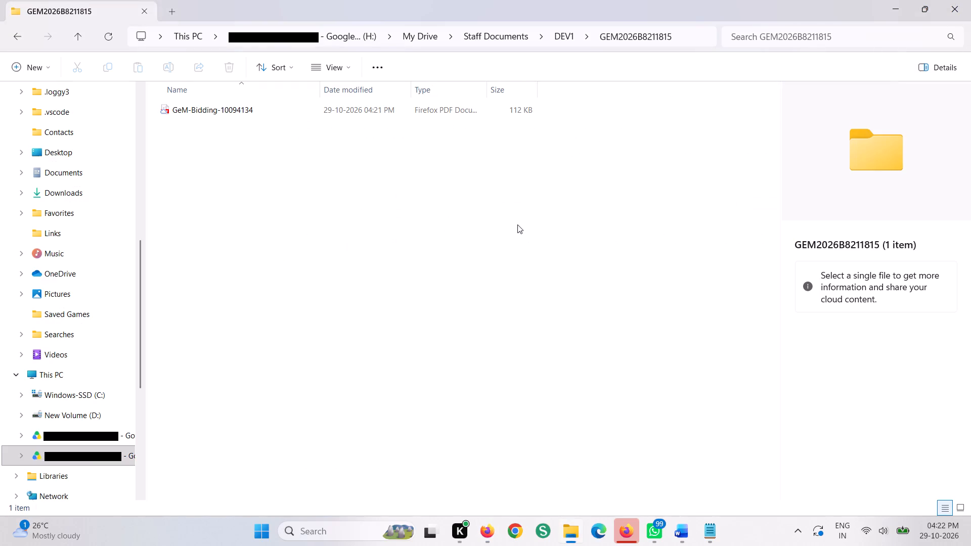
key("alt+Tab")
scroll(516, 314, "down", 1)
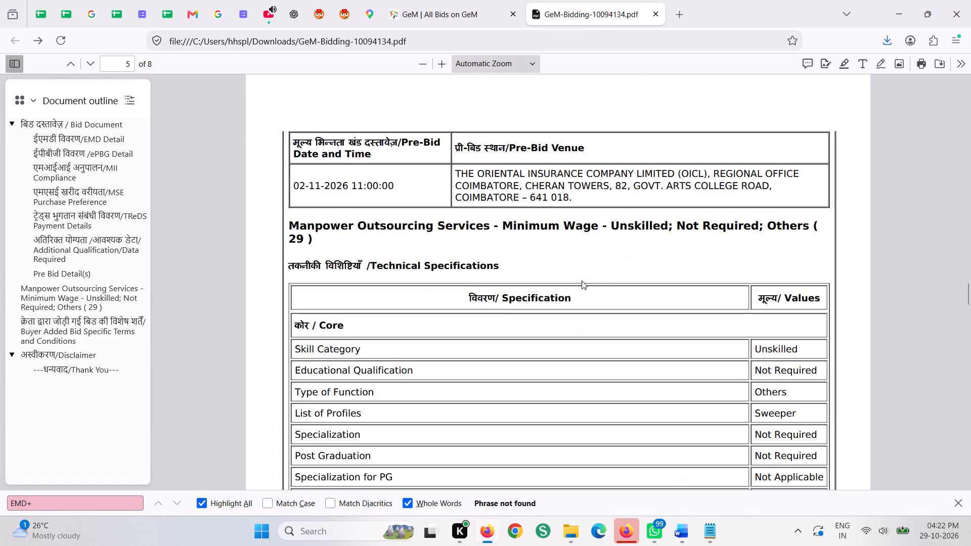
scroll(546, 270, "up", 1)
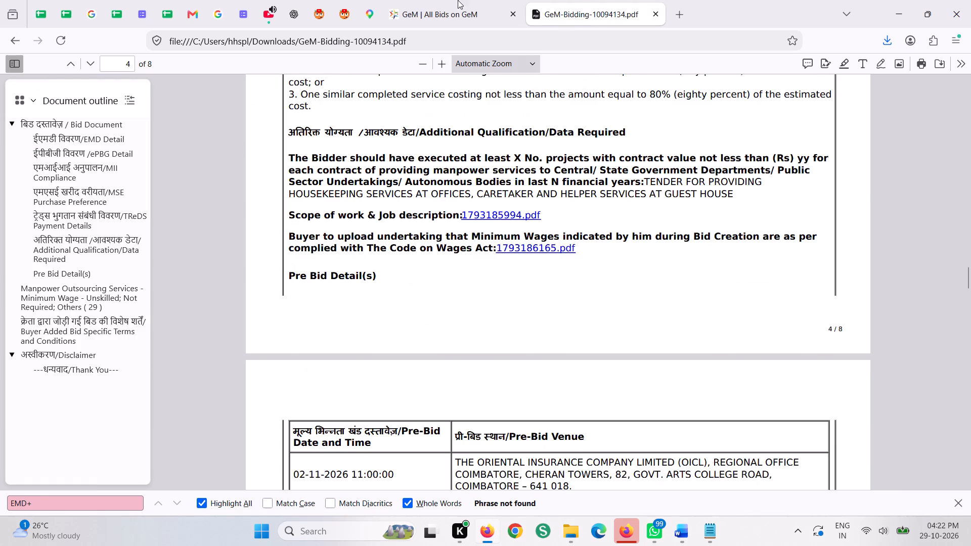
left_click(457, 0)
left_click(600, 3)
left_click(562, 531)
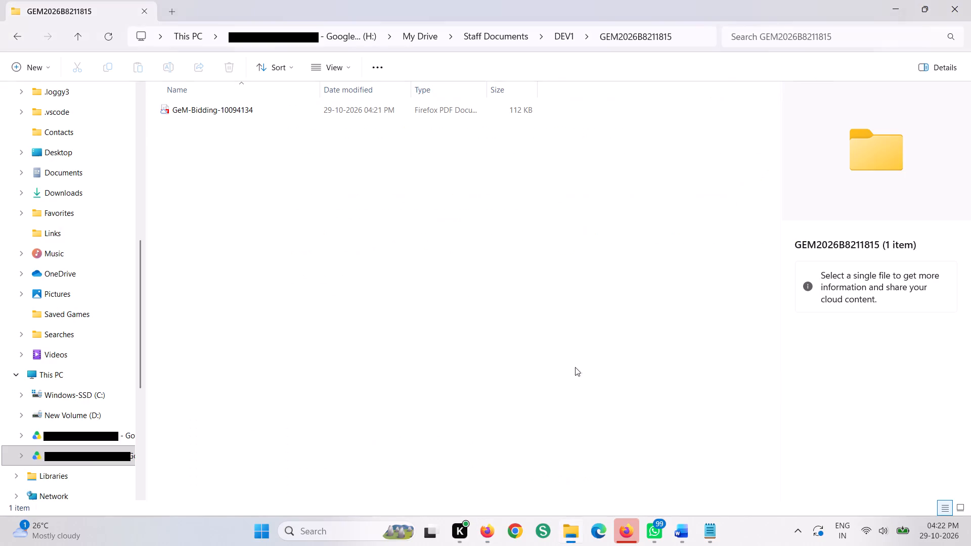
key("alt+Tab")
Open the Scope of work & Job description attachment and save it as SCOPE OF WORK 01 in DEV1's GEM2026B8211815 folder.
left_click(493, 210)
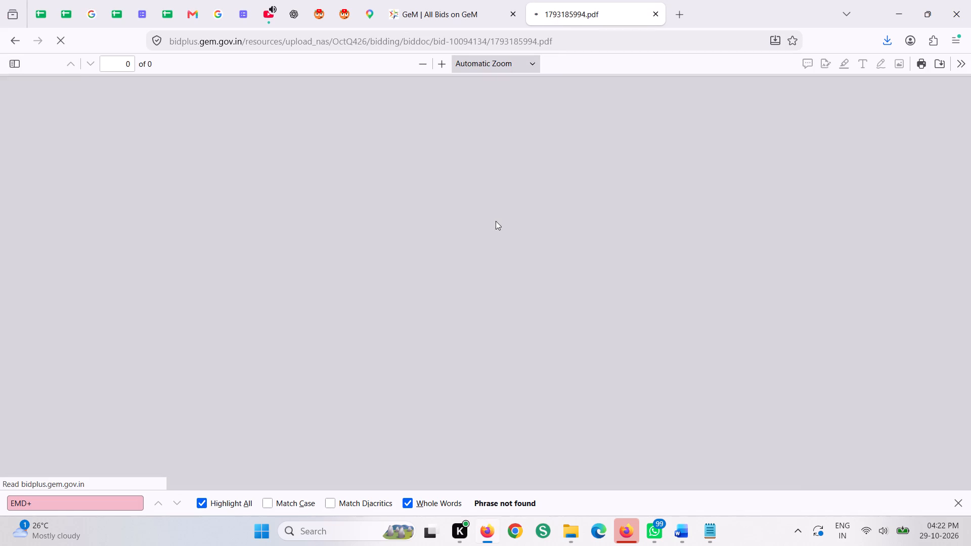
scroll(934, 200, "up", 4)
left_click(938, 64)
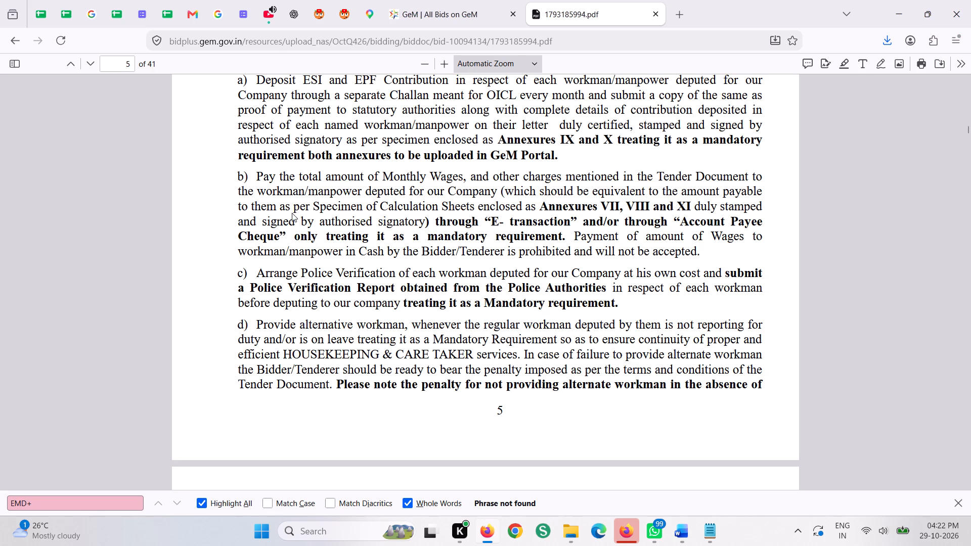
scroll(234, 194, "up", 6)
left_click(222, 70)
scroll(320, 137, "up", 2)
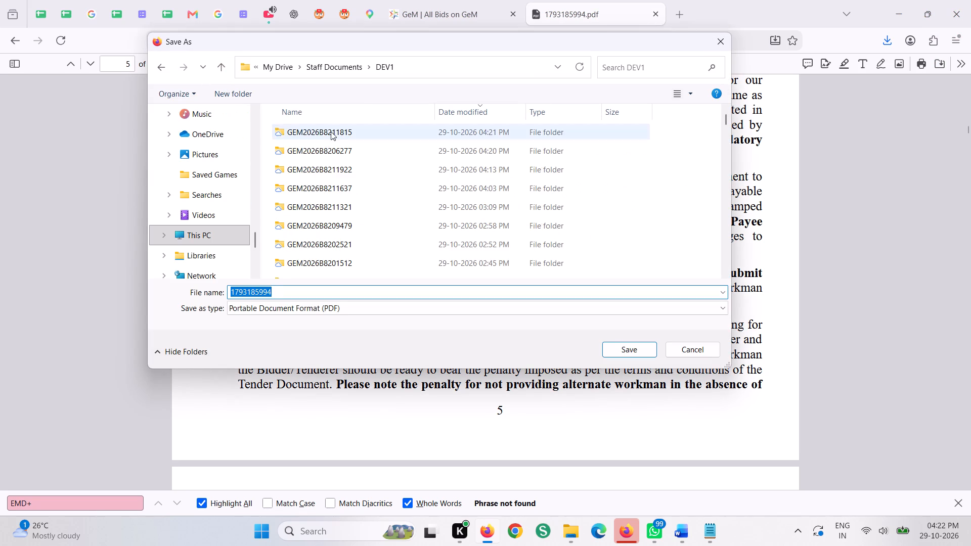
double_click(331, 131)
left_click(292, 297)
type("SCOPE OF WORK 01")
key("Return")
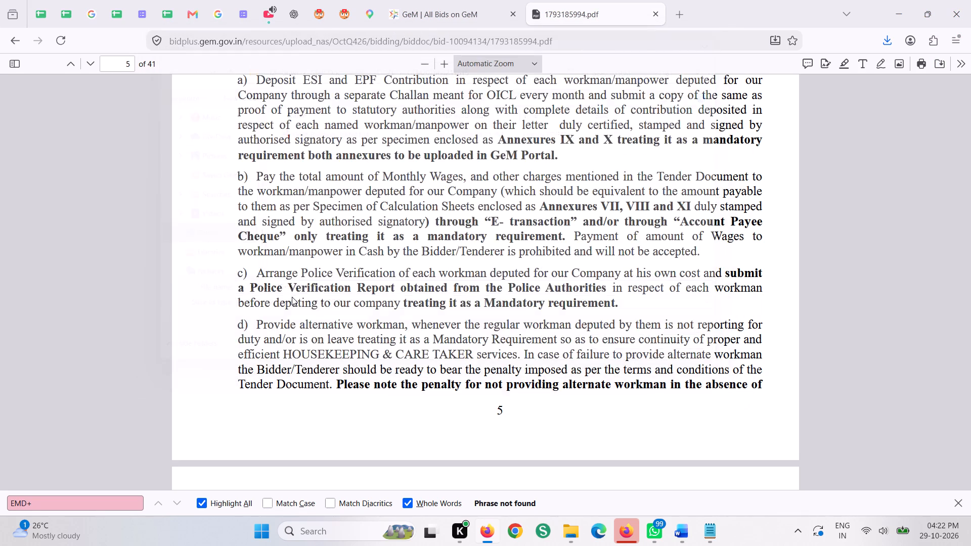
Save the bid document's minimum wages undertaking attachment as MINIMUM WAGES 02 in the GEM2026B8211815 folder and return to the bid document.
scroll(292, 297, "down", 12)
left_click(18, 46)
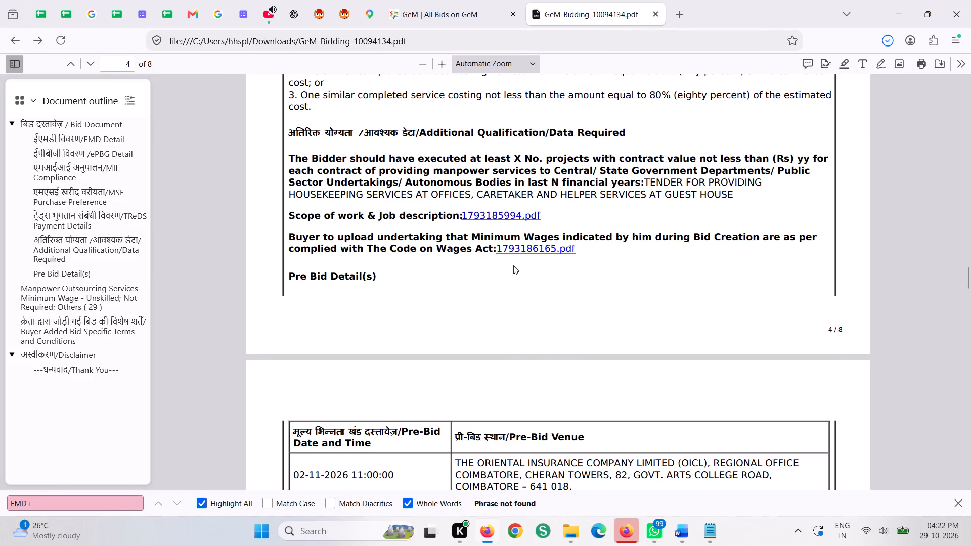
left_click(532, 244)
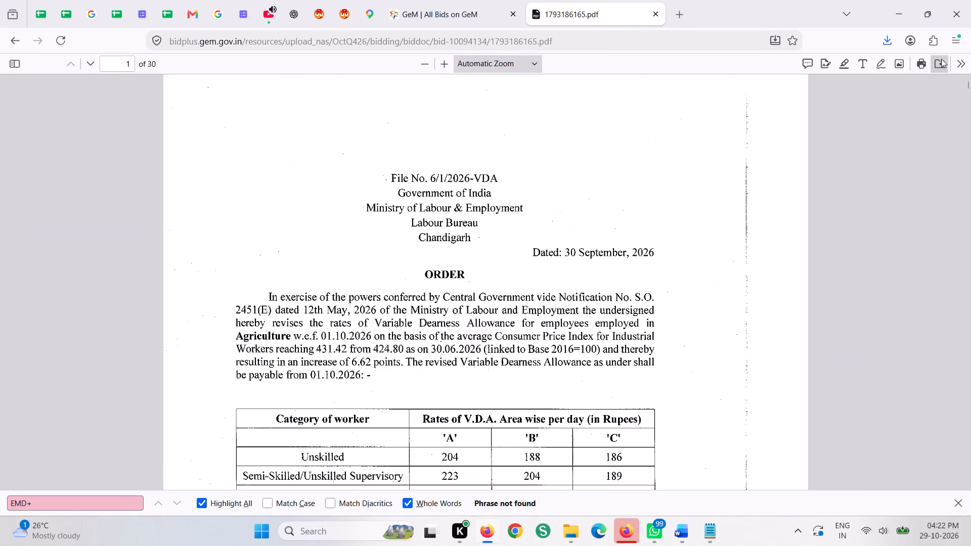
left_click(940, 61)
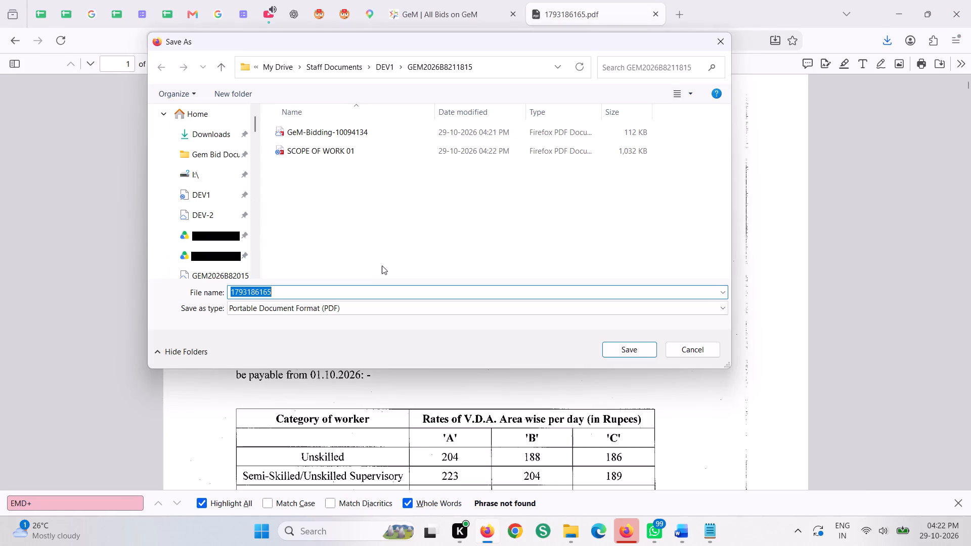
type("MINIMUM WAGE")
key("space")
key("BackSpace")
type("S 02")
key("Return")
scroll(382, 249, "down", 12)
left_click(22, 38)
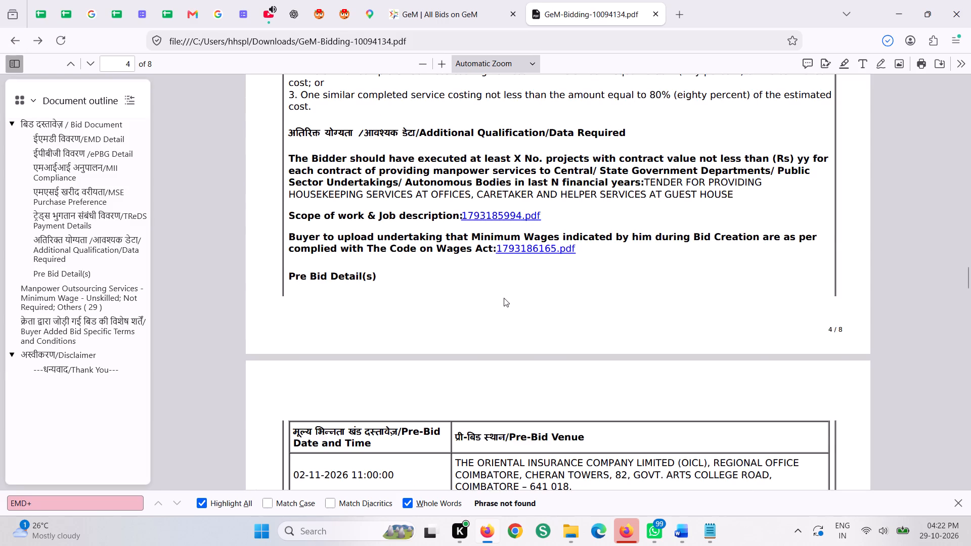
Copy the text "Pre-Bid" from the heading of the pre-bid date and time table in the bid document.
scroll(504, 298, "down", 3)
scroll(473, 246, "up", 2)
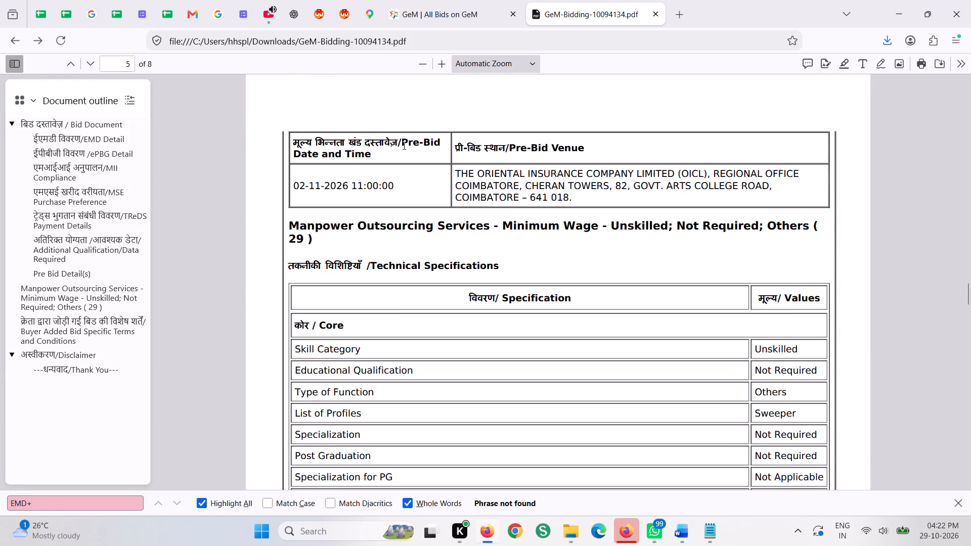
left_click(403, 145)
left_click_drag(403, 145, 440, 143)
key("ctrl+c")
key("ctrl+c")
key("ctrl+c")
In the REQUIRED DOCUMENTS Word file, delete all of the previous tender's content after "1.SHOPACT –".
left_click(688, 532)
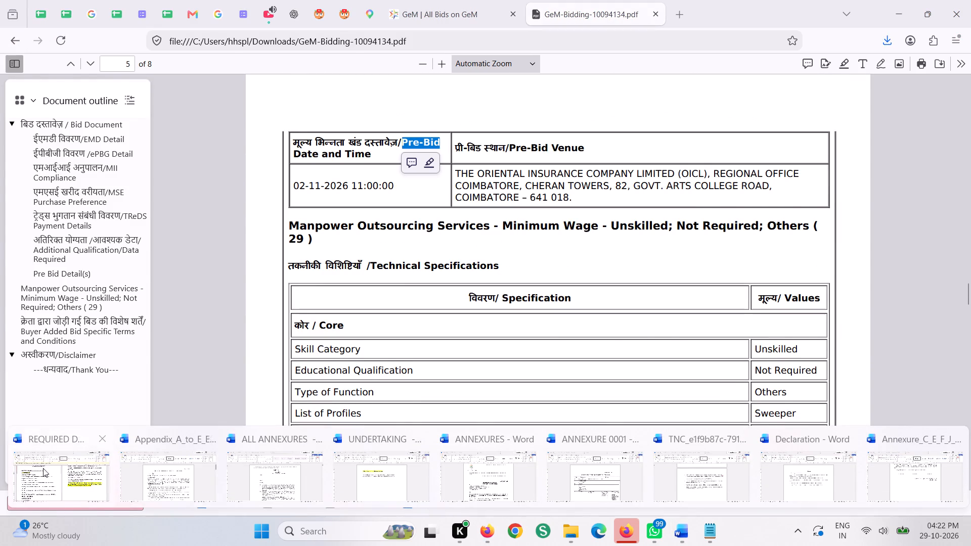
left_click(25, 485)
scroll(419, 329, "up", 1)
left_click_drag(154, 263, 582, 545)
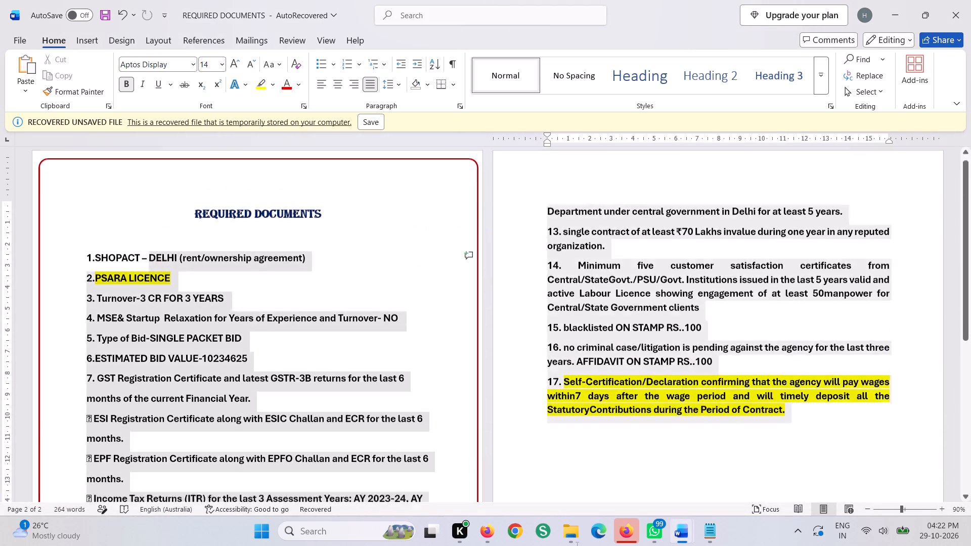
left_click_drag(582, 545, 712, 545)
key("BackSpace")
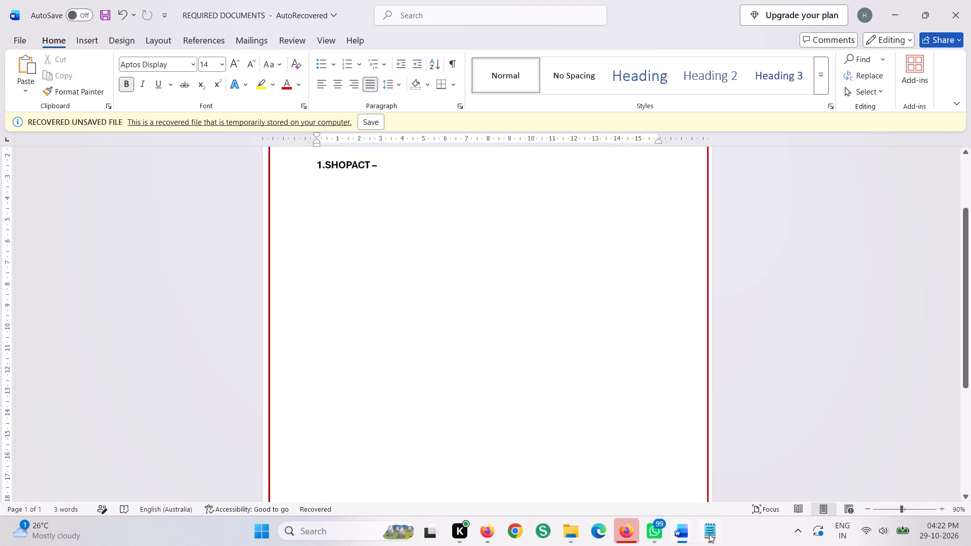
key("Return")
type("2.")
key("ctrl+v")
key("minus")
key("alt+Tab")
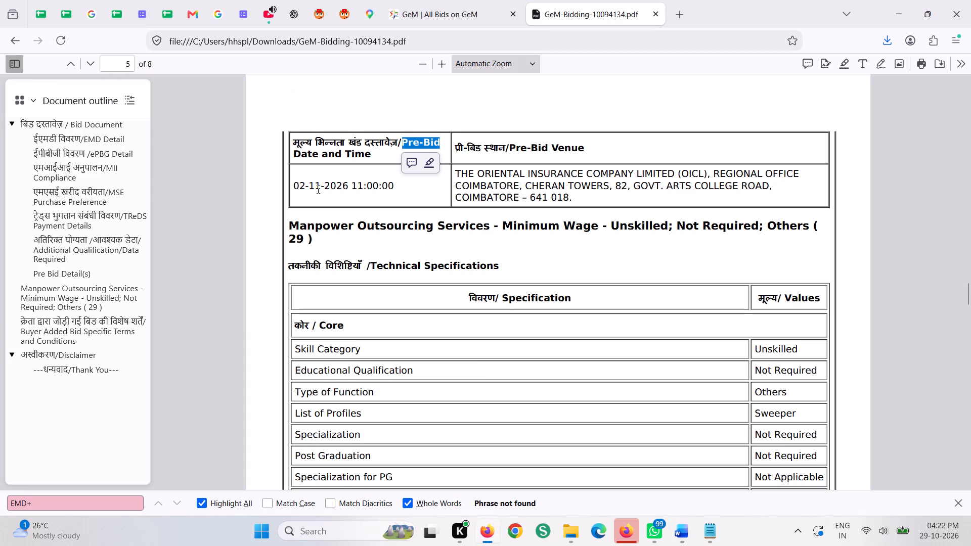
triple_click(318, 190)
key("ctrl+c")
key("alt+Tab")
key("ctrl+v")
key("Return")
Copy the "Pre-Bid Venue" heading from the bid document and paste it on a new line below item 2 in REQUIRED DOCUMENTS.
key("alt+Tab")
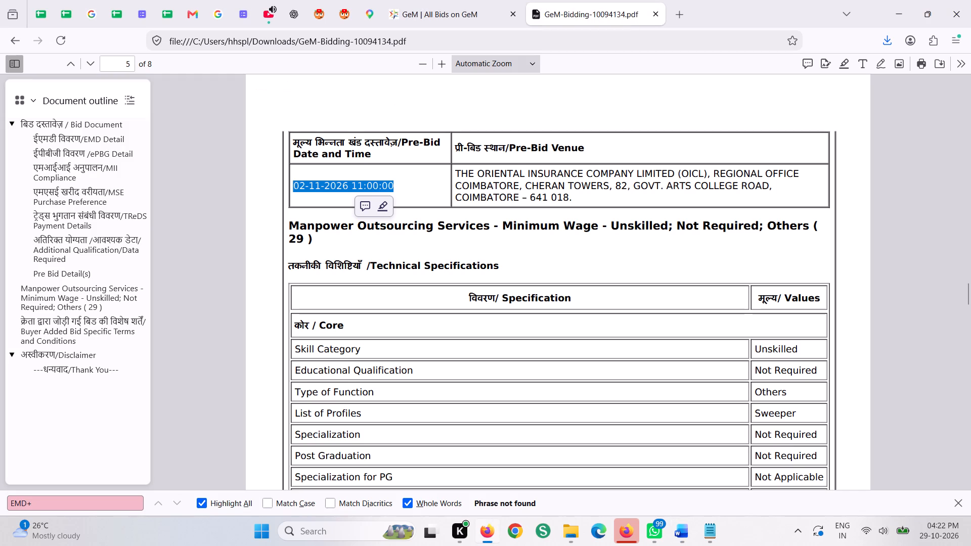
left_click(515, 141)
left_click_drag(515, 141, 516, 146)
left_click(513, 149)
left_click_drag(513, 149, 602, 154)
key("ctrl+c")
key("ctrl+c")
left_click(602, 154, "ctrl")
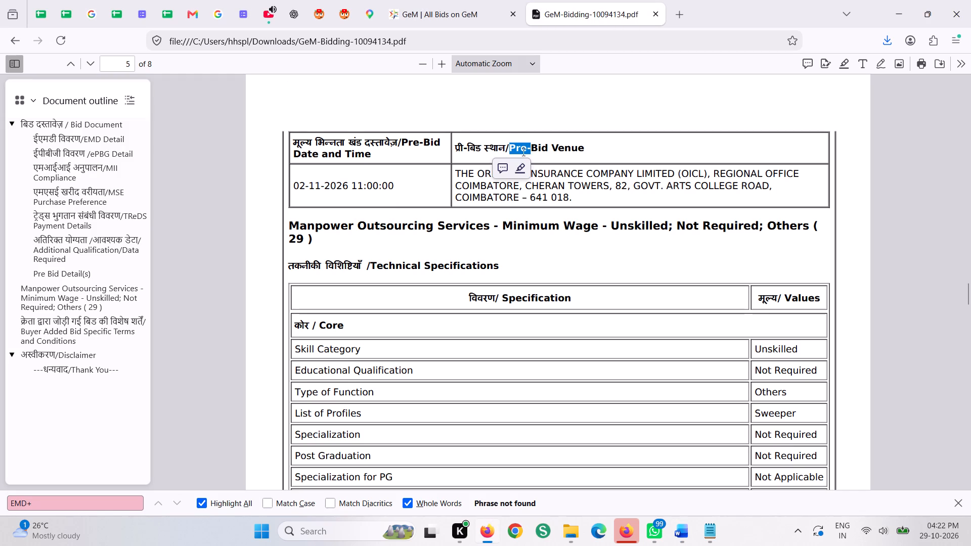
left_click(516, 149)
left_click_drag(516, 149, 578, 150)
key("ctrl+c")
key("ctrl+c")
key("alt+Tab")
key("ctrl+v")
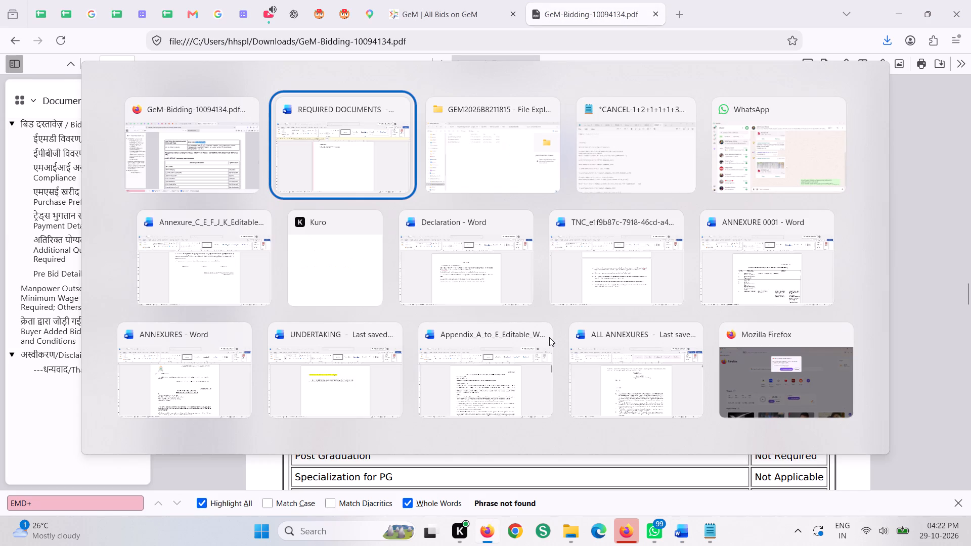
key("Return")
key("backslash")
key("ctrl+v")
key("alt+Tab")
key("minus")
key("alt+Tab")
Add the pre-bid venue address from the bid document after "Pre-Bid Venue-" and join its broken lines into one paragraph.
key("alt+Tab")
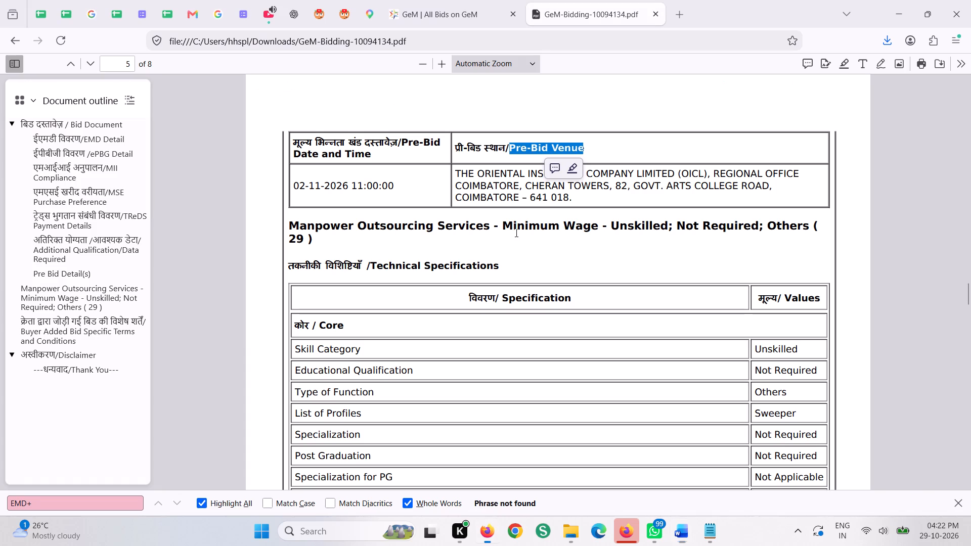
left_click(464, 171)
left_click_drag(464, 171, 597, 194)
key("ctrl+c")
key("ctrl+c")
key("alt+Tab")
key("minus")
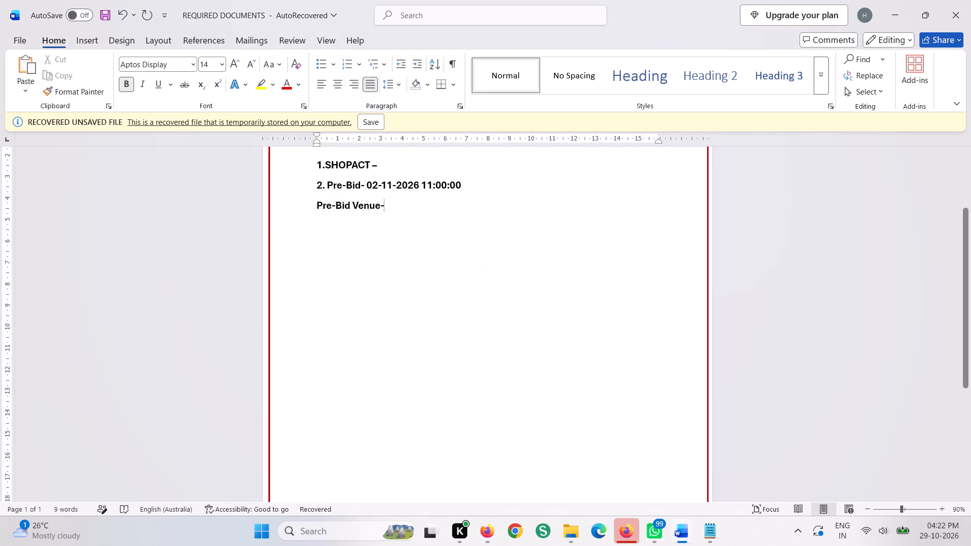
key("ctrl+v")
left_click(316, 237)
key("BackSpace")
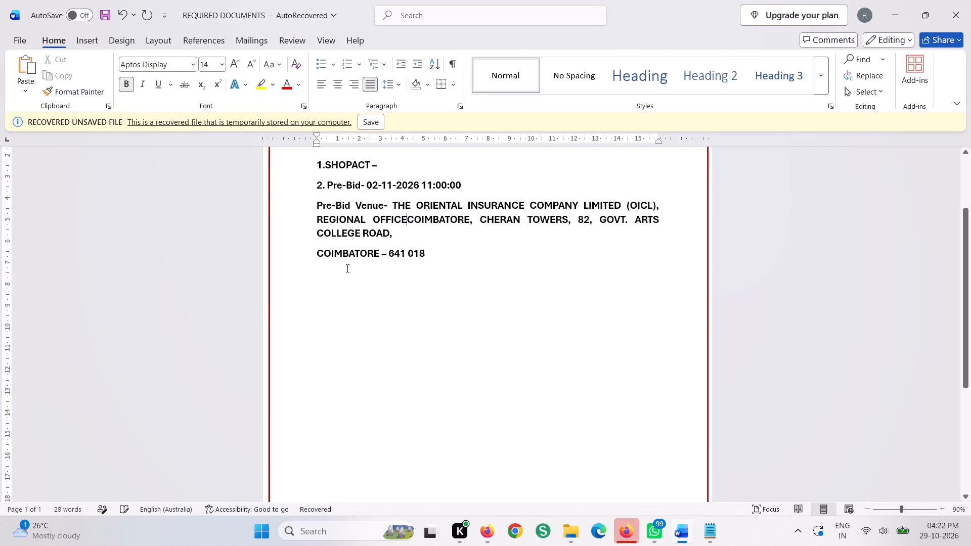
left_click(317, 253)
key("BackSpace")
Complete the SHOPACT entry in item 1 with COIMBATORE,TAMIL NADU, copying the city from the venue address.
left_click(390, 270)
double_click(408, 233)
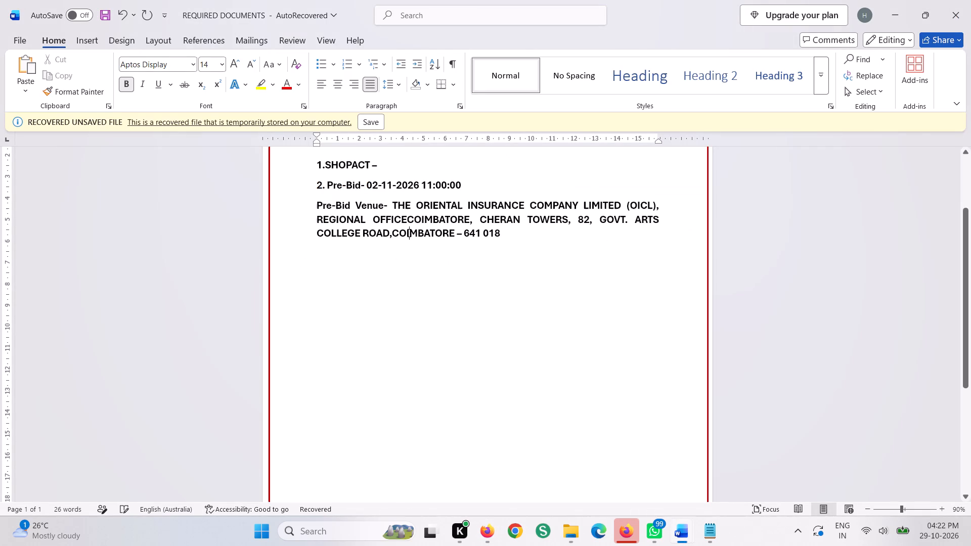
key("ctrl+c")
key("ctrl+c")
left_click(376, 165)
key("ctrl+v")
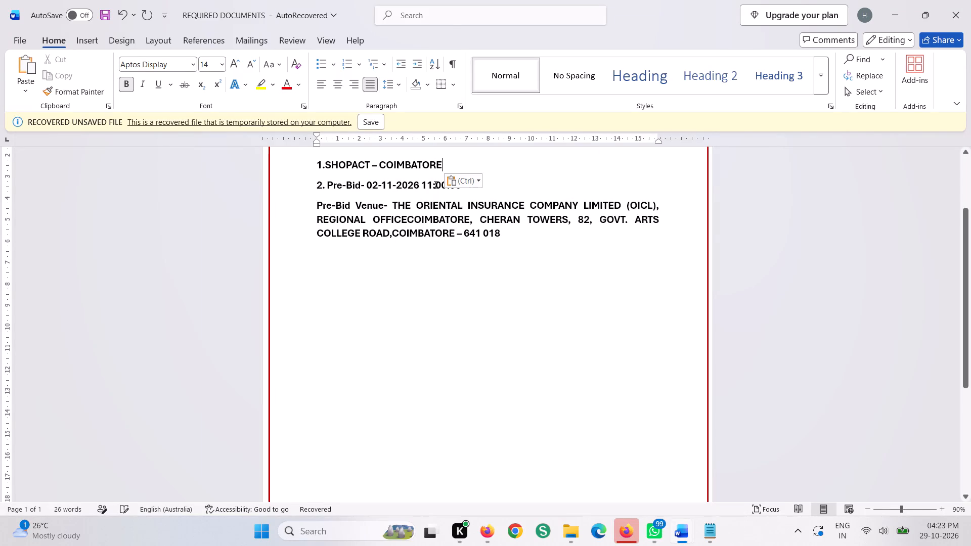
type(",TAMIL NADU")
key("space")
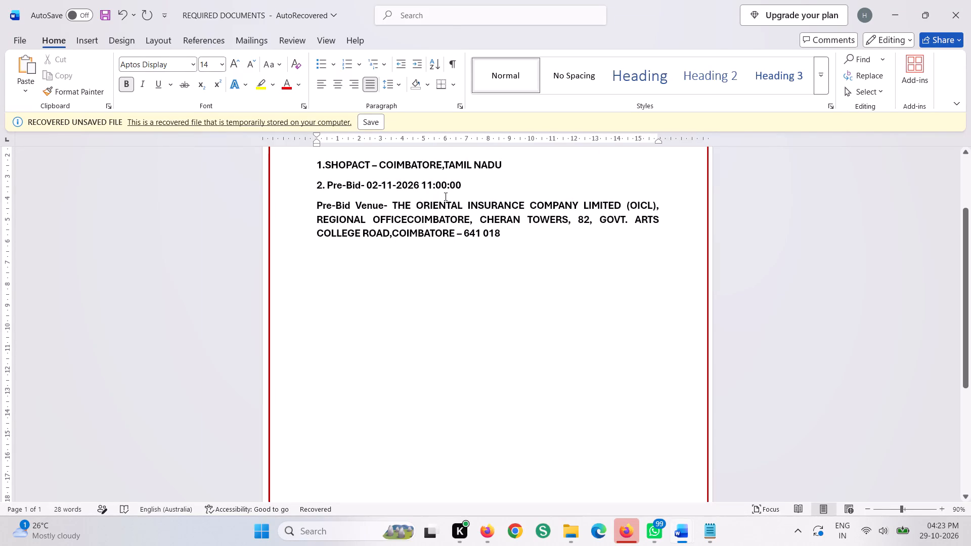
Add item 3 below the venue address, combining the Turnover label copied from the bid document with "-30 LAKH FOR 3 YEARS".
left_click(517, 238)
key("Return")
type("3.")
key("alt+Tab")
scroll(518, 235, "up", 3)
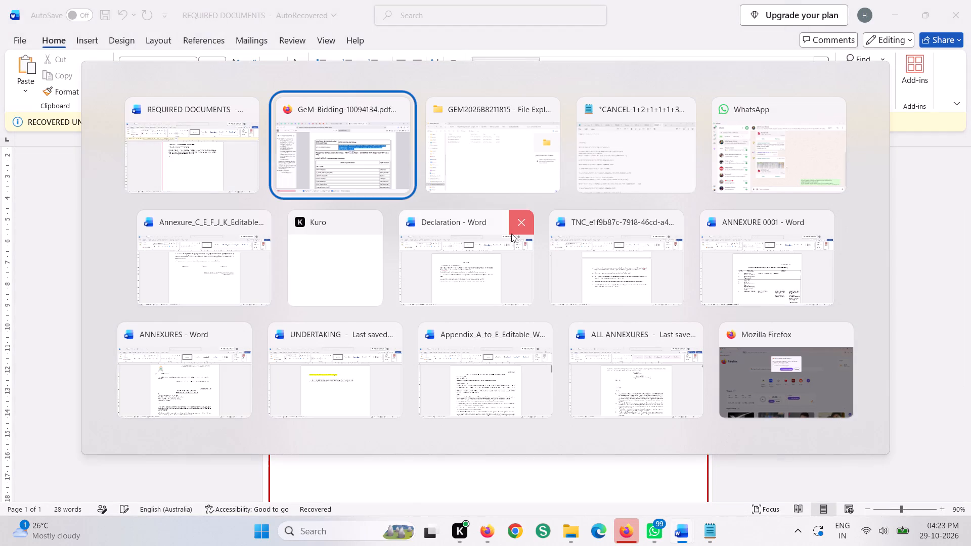
left_click(358, 160)
scroll(481, 274, "up", 14)
scroll(507, 346, "down", 1)
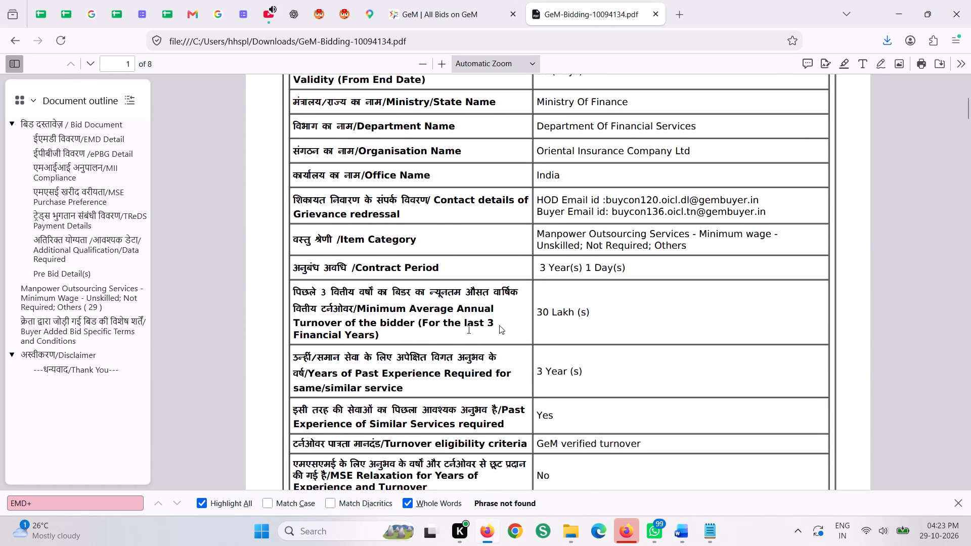
double_click(316, 325)
key("ctrl+c")
key("ctrl+c")
key("alt+Tab")
key("ctrl+v")
type("-30 LAKH FOR 2")
key("Return")
key("BackSpace")
key("BackSpace")
type("3 YEARS")
key("space")
Add item 4 with the copied label "MSE Relaxation for Years of Experience and Turnover" and join its two lines into one.
key("Return")
type("4.")
key("alt+Tab")
scroll(425, 311, "down", 1)
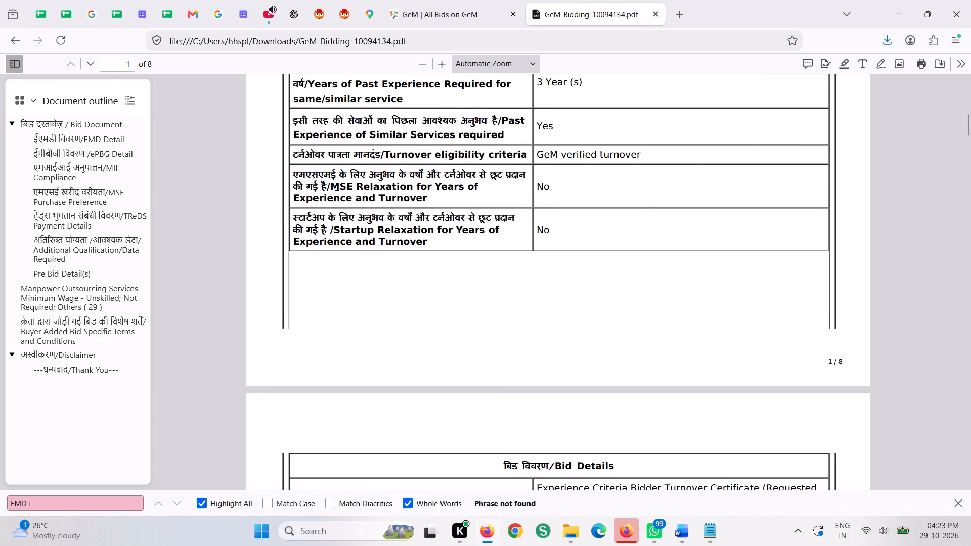
left_click(336, 186)
left_click_drag(336, 186, 434, 197)
key("ctrl+c")
key("ctrl+c")
key("alt+Tab")
key("ctrl+v")
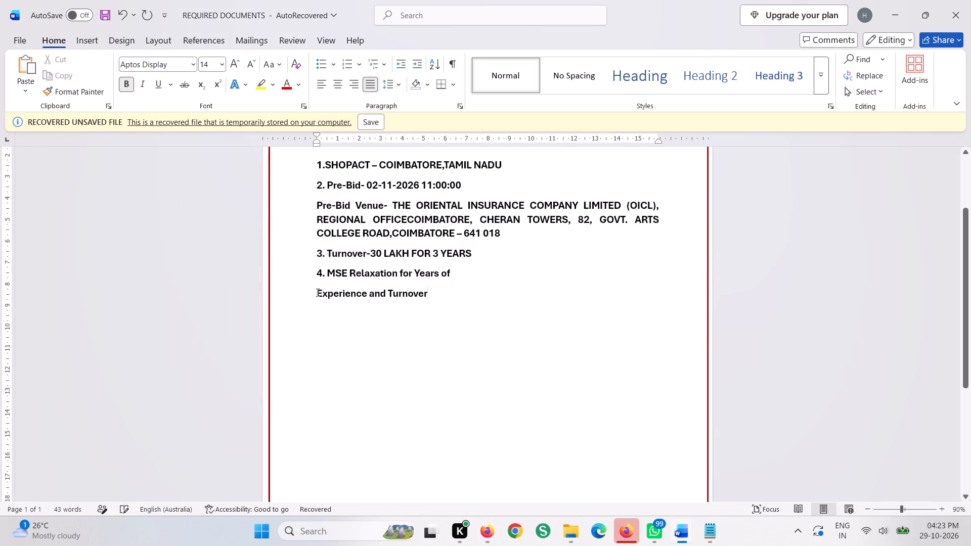
left_click(316, 292)
key("BackSpace")
key("space")
Insert "& Startup" after MSE in item 4, copying Startup from the bid document, and end the line with "- NO".
key("alt+Tab")
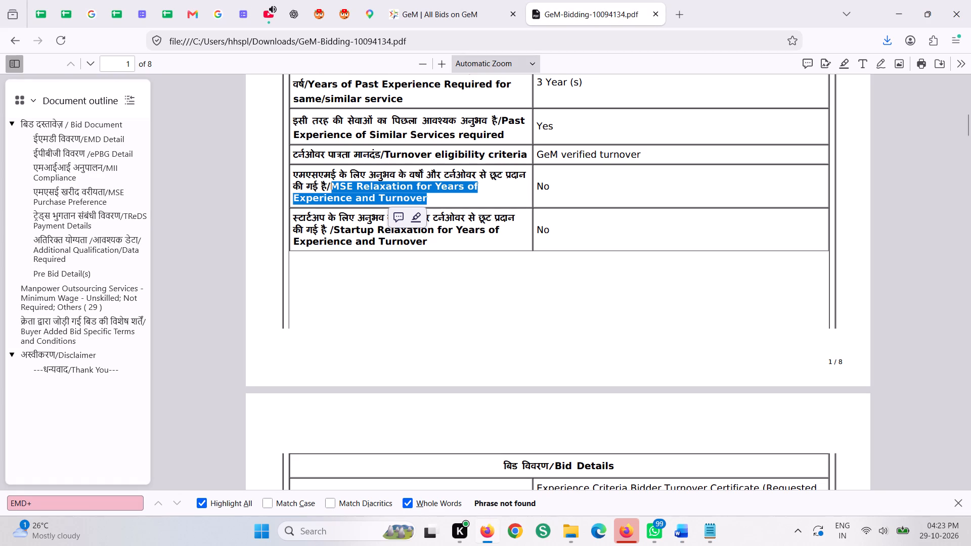
double_click(355, 226)
key("ctrl+c")
key("ctrl+c")
key("alt+Tab")
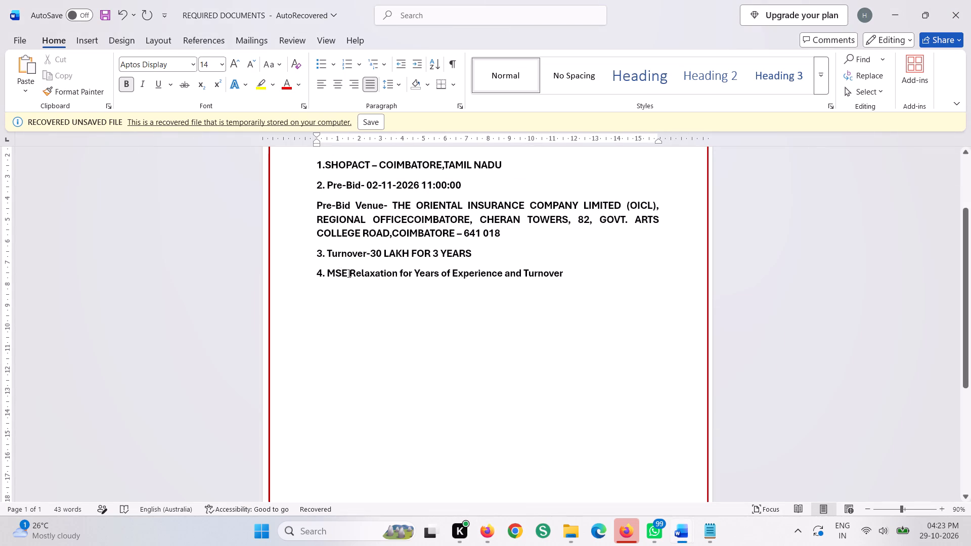
left_click(349, 272)
type("&")
key("space")
key("ctrl+v")
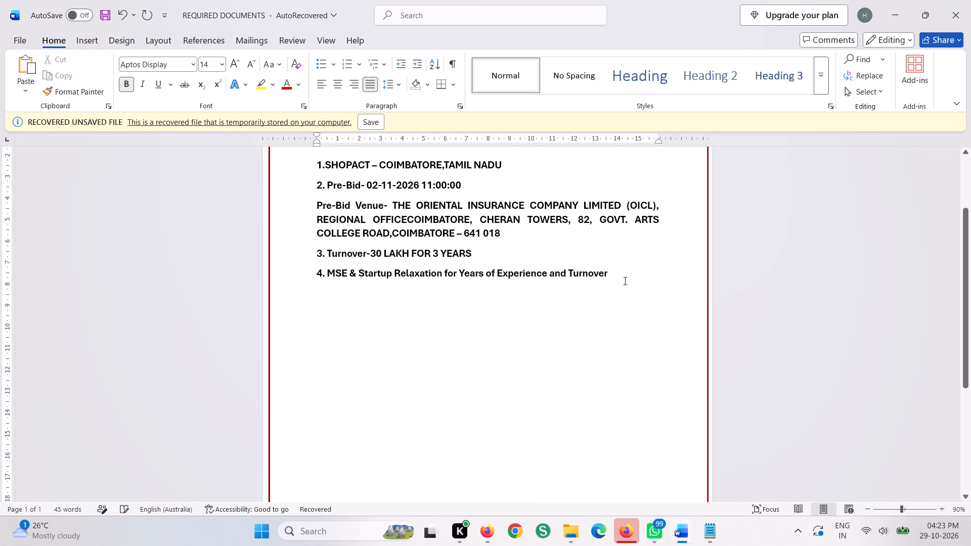
left_click(625, 280)
type("- NO")
key("space")
Add item 5 on a new line with the "Type of Bid" label copied from the bid document, followed by a hyphen.
key("Return")
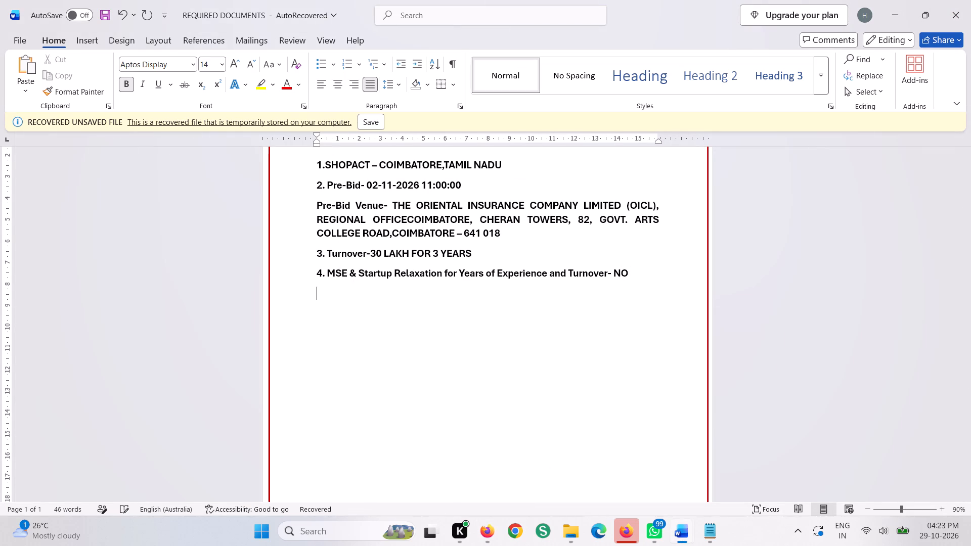
type("5.")
key("alt+Tab")
scroll(614, 285, "down", 2)
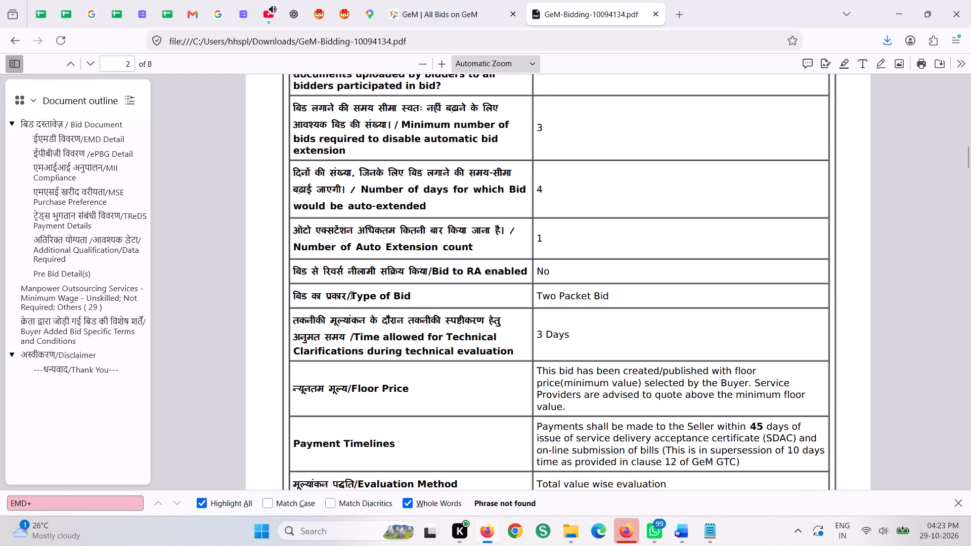
left_click(351, 295)
left_click_drag(352, 295, 407, 297, "ctrl")
key("ctrl+c")
key("ctrl+c")
key("ctrl+c")
key("ctrl+c")
key("ctrl+c")
left_click_drag(407, 297, 407, 296, "ctrl")
key("alt+Tab")
key("ctrl+v")
key("minus")
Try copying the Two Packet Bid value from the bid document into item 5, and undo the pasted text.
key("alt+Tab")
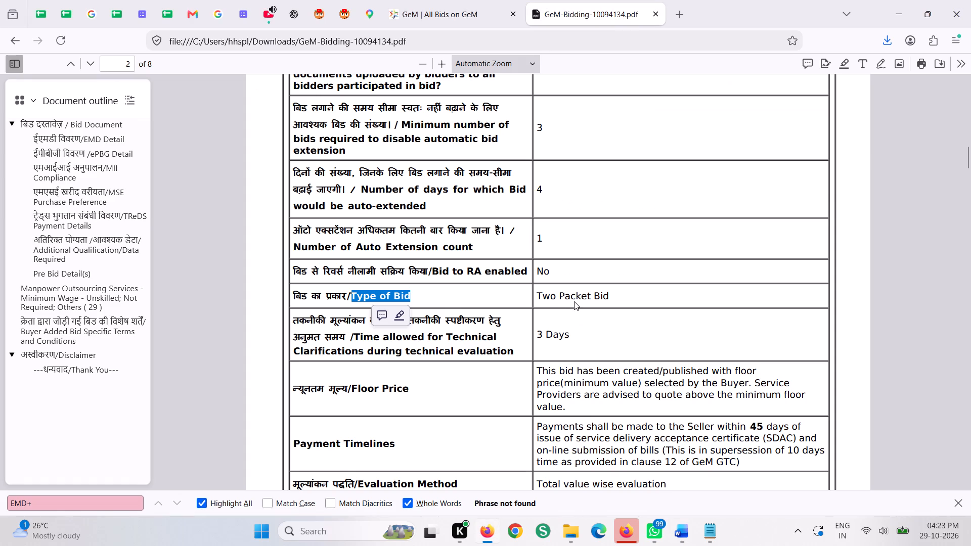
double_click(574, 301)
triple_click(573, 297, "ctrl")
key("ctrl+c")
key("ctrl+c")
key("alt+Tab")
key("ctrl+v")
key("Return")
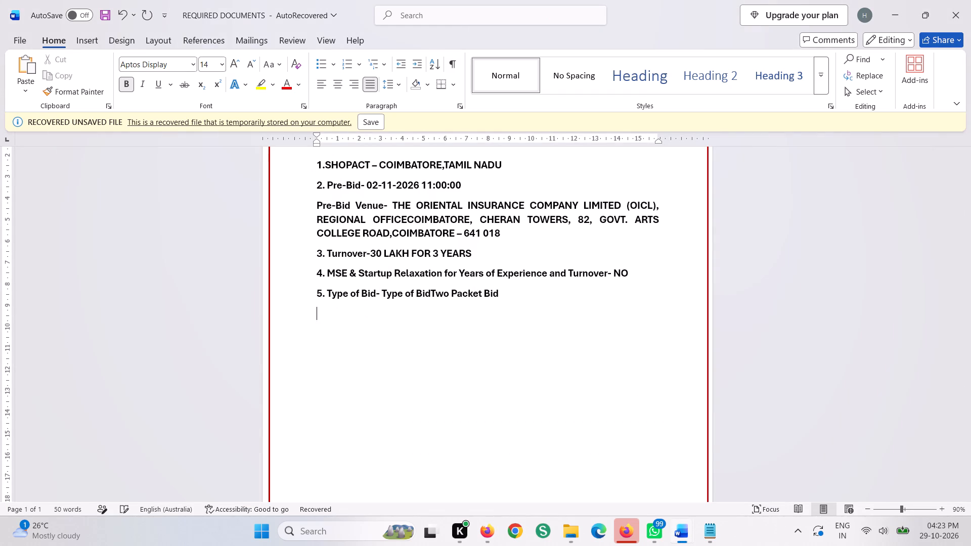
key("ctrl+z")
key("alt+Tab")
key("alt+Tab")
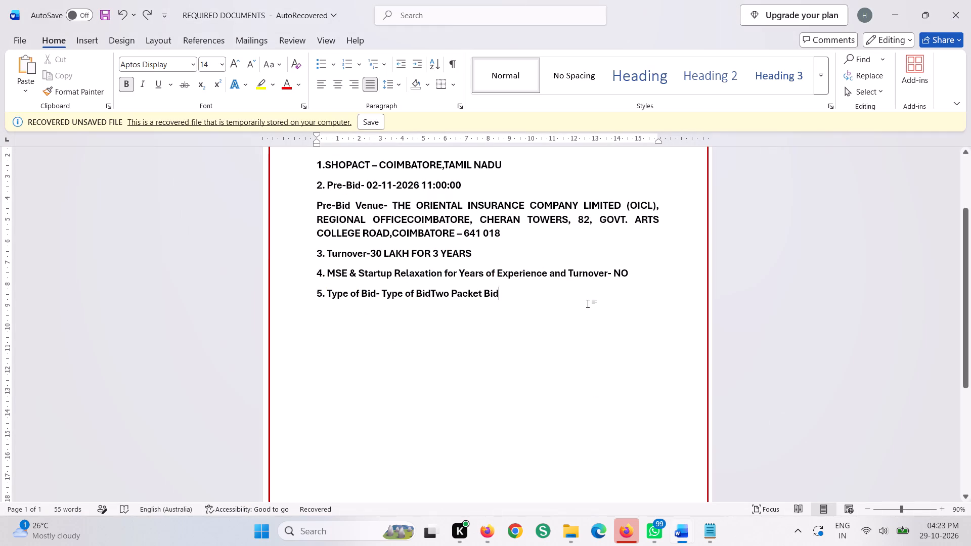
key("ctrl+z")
Complete the Type of Bid entry in item 5 with TWO PACKET BID.
type("TWO PACKET BID")
key("space")
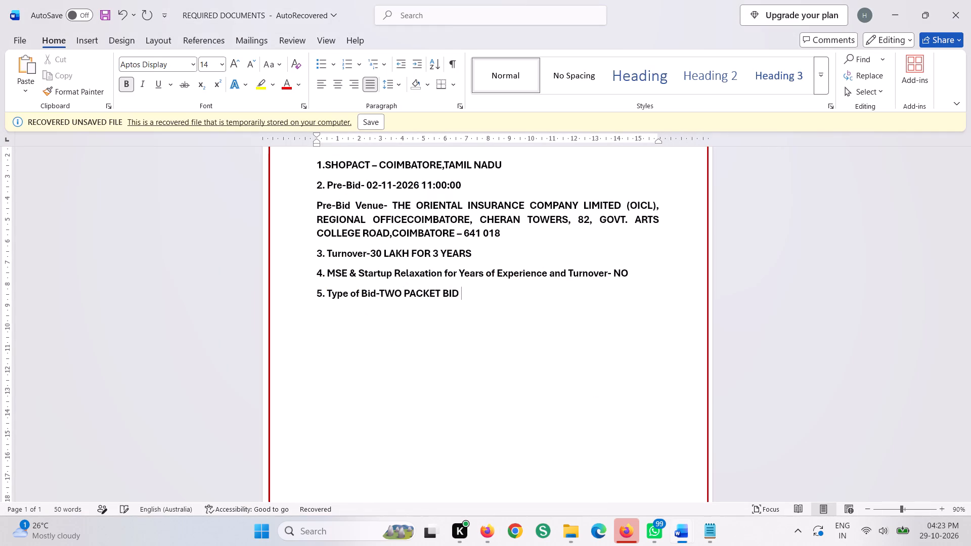
Start item 6 on a new line below Type of Bid and look through the bid document for its content.
key("Return")
type("9.")
key("alt+Tab")
key("alt+Tab")
key("BackSpace")
key("BackSpace")
type("6.")
key("alt+Tab")
scroll(586, 306, "down", 3)
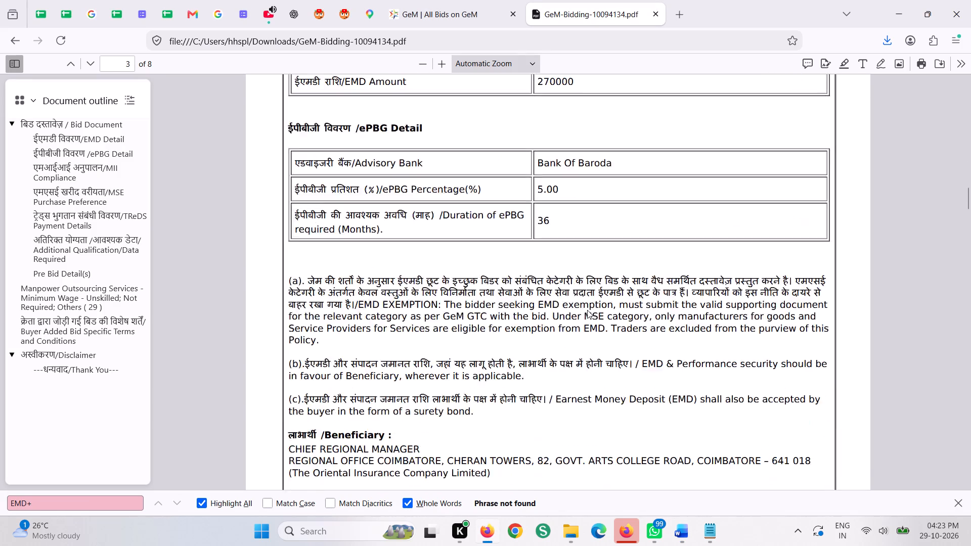
scroll(587, 310, "down", 5)
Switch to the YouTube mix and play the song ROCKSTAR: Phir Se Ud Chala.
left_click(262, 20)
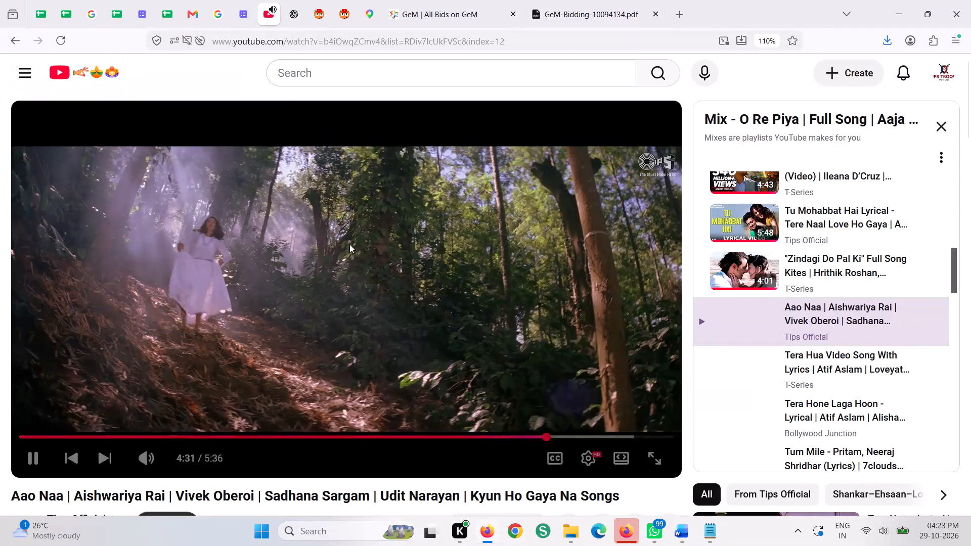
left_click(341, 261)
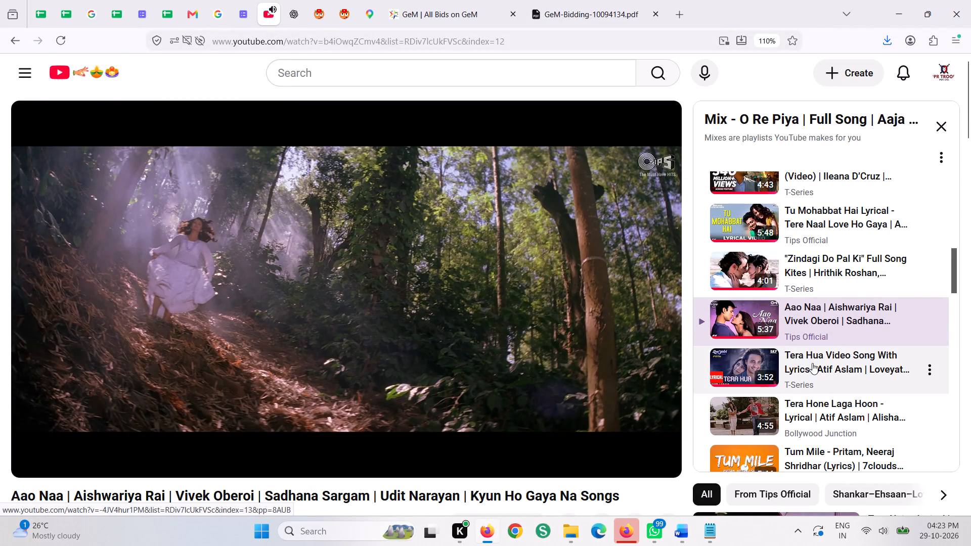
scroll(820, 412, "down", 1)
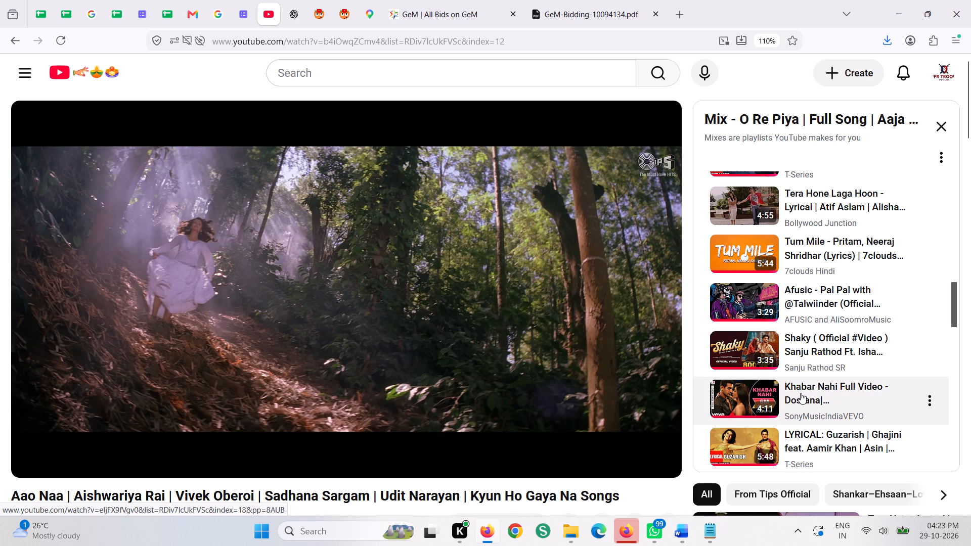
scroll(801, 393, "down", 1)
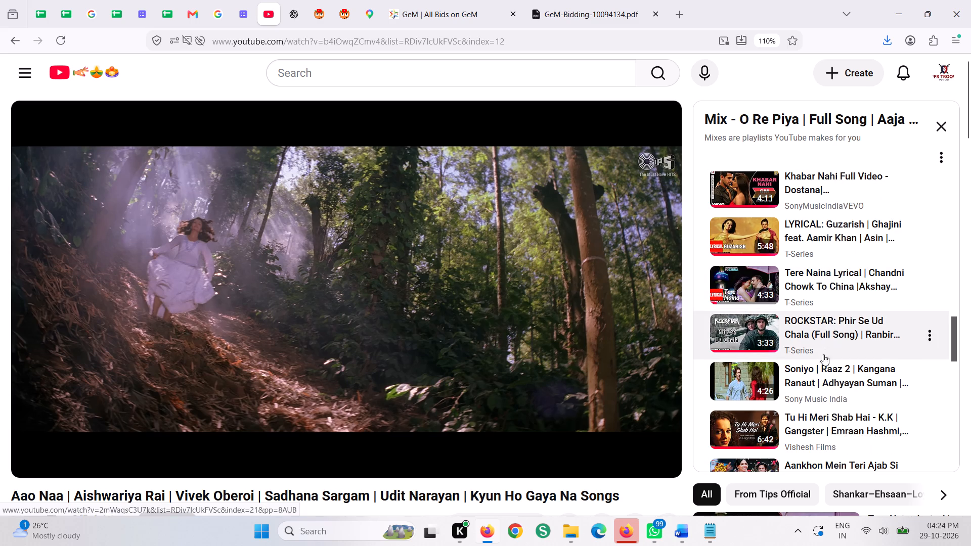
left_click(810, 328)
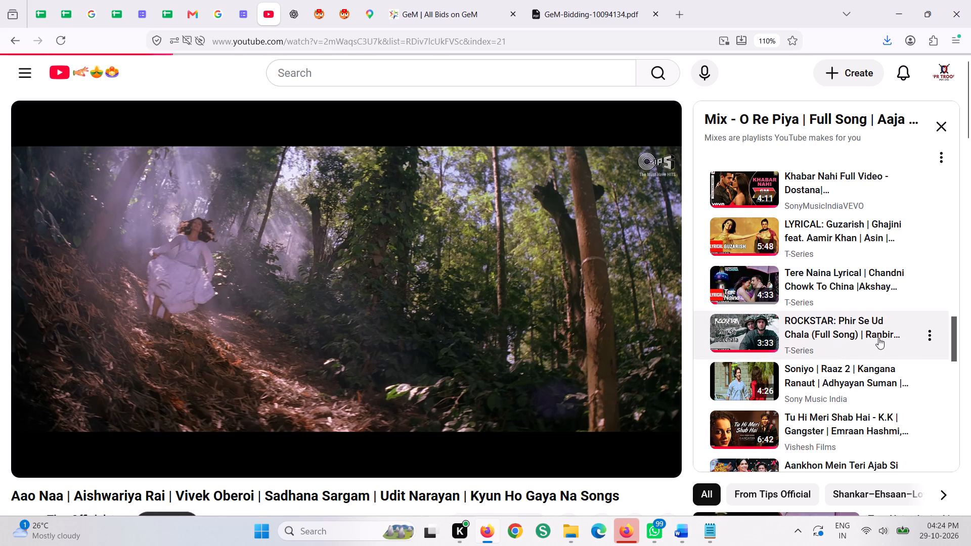
Fill item 6 with "SERVICE CHARGE- 4.54%", copying the Core value from the bid document's Minimum Floor Price table.
left_click(609, 0)
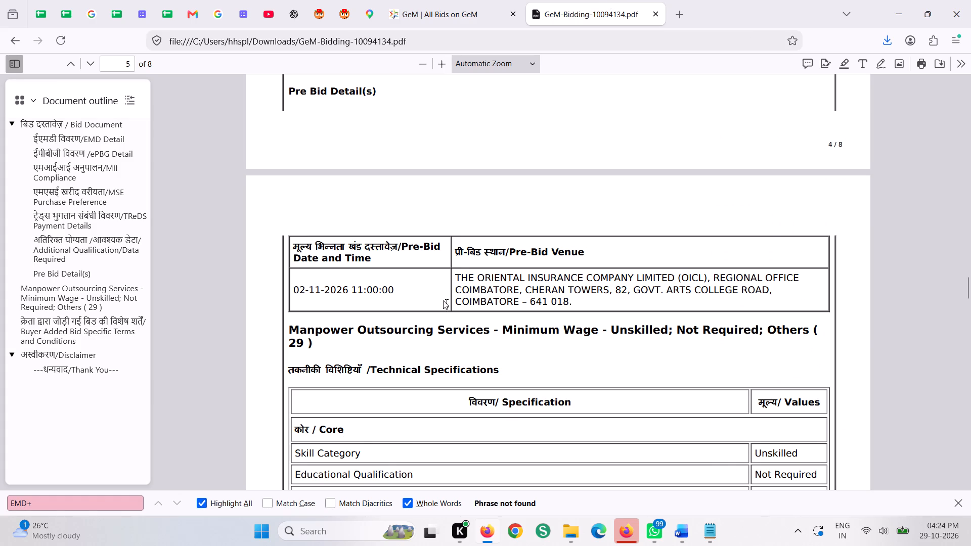
scroll(468, 328, "down", 2)
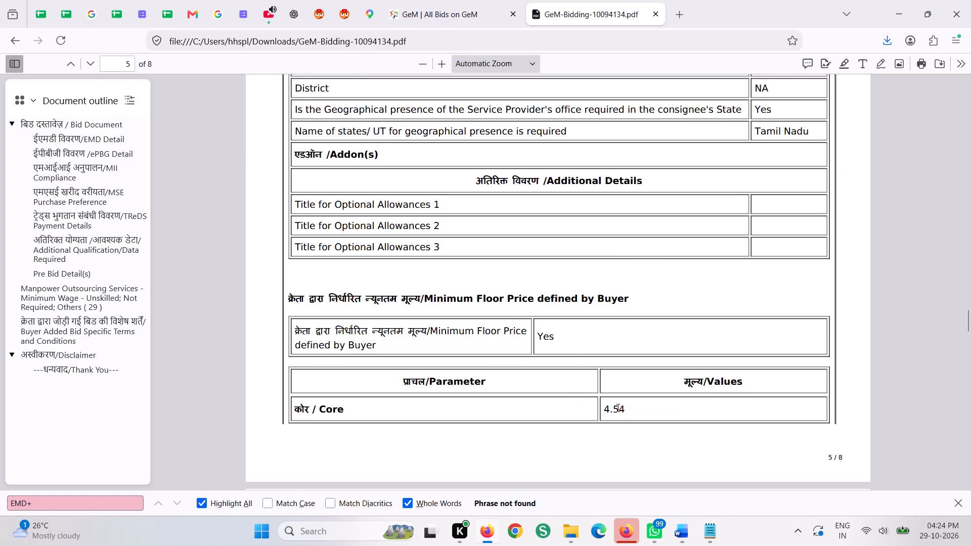
triple_click(617, 409)
key("ctrl+c")
key("ctrl+c")
key("alt+Tab")
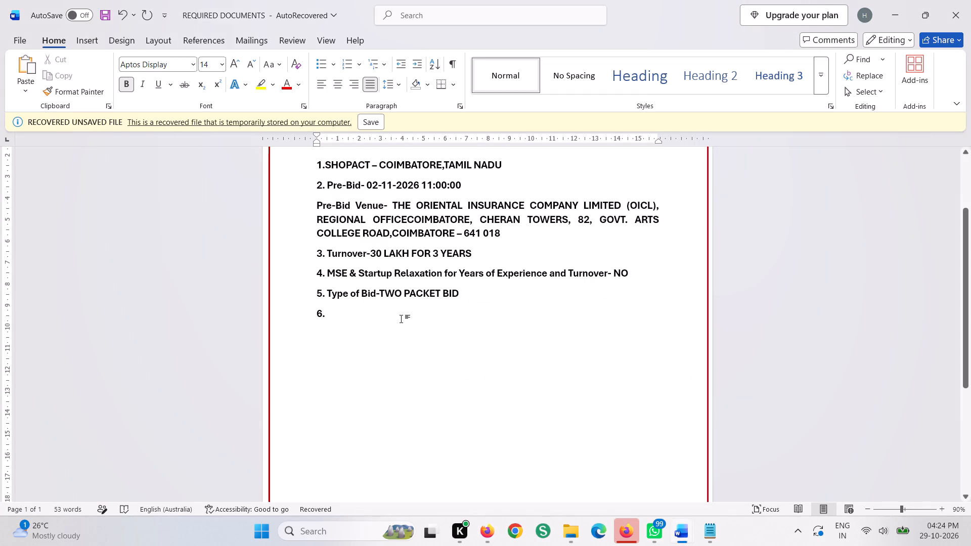
type("SERVICE")
key("space")
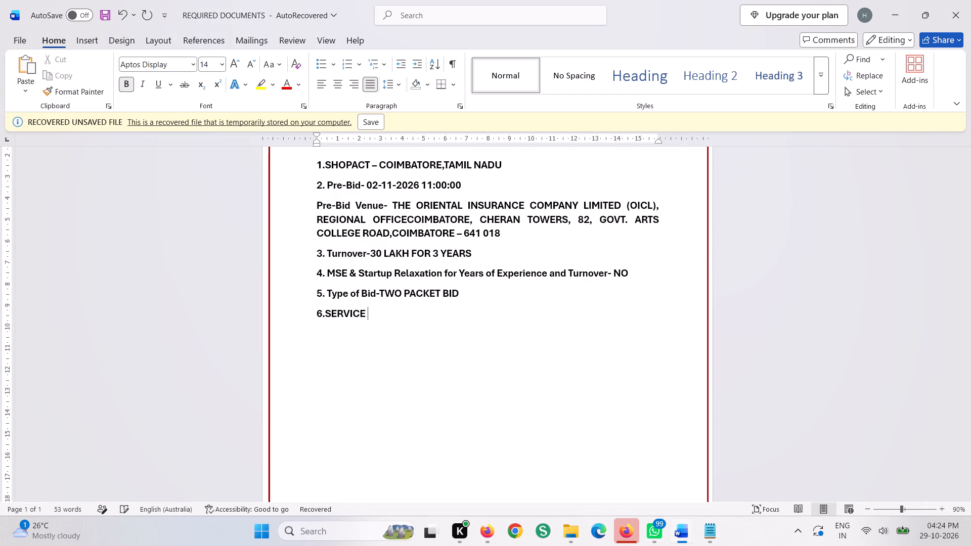
key("BackSpace")
key("space")
type("CHARGE-")
key("ctrl+v")
key("shift+percent")
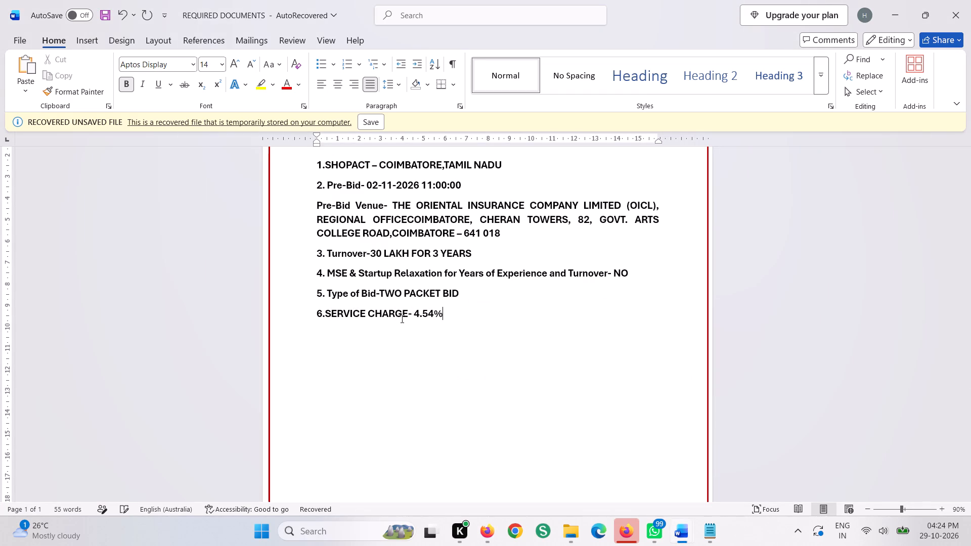
Start item 7 on a new line and check the bid document's consignee section for further requirements.
key("Return")
type("7.")
key("alt+Tab")
scroll(399, 304, "down", 4)
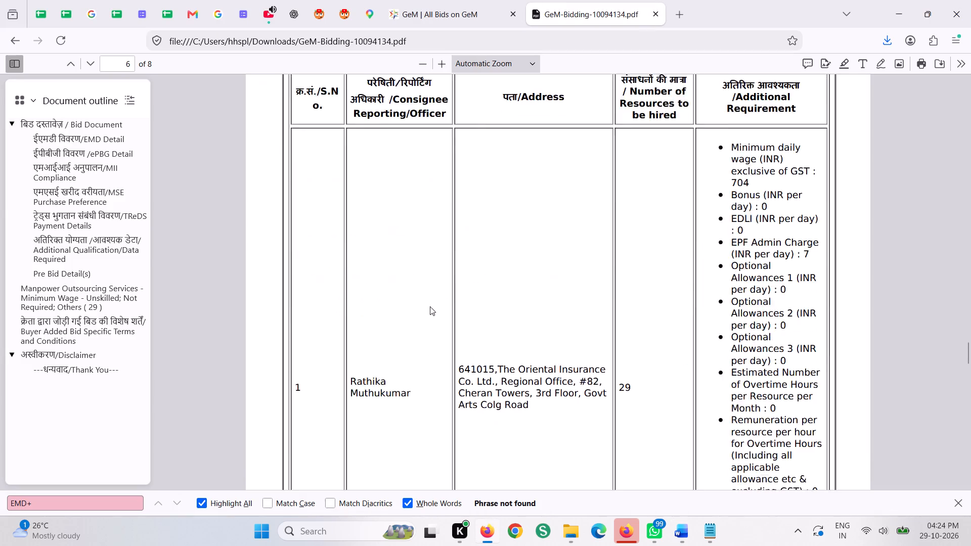
scroll(430, 306, "down", 5)
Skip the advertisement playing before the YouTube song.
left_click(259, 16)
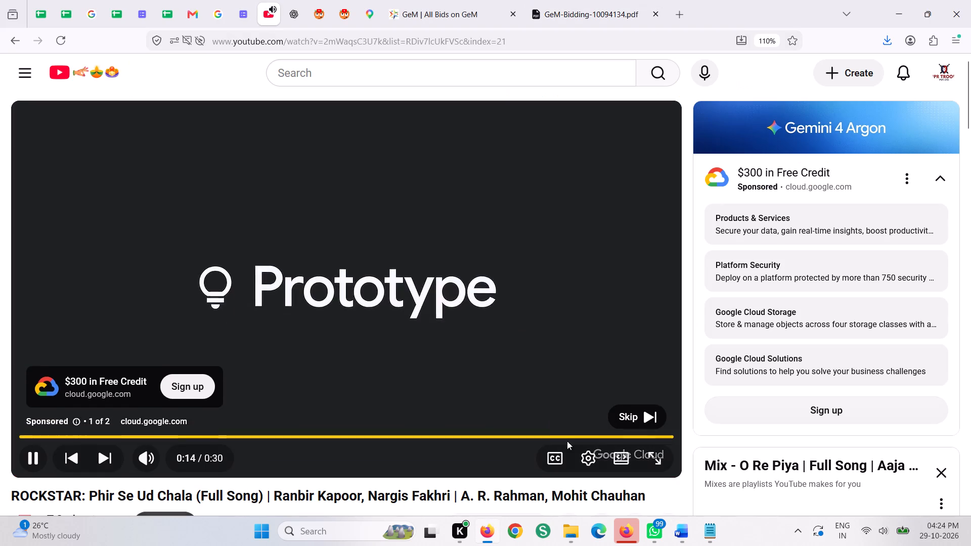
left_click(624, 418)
Fill item 7 with the "TENDER FOR PROVIDING HOUSEKEEPING SERVICES" text copied from Additional Qualification/Data Required, and join its broken lines into one paragraph.
left_click(551, 0)
scroll(608, 282, "up", 5)
scroll(527, 288, "up", 1)
scroll(568, 293, "up", 10)
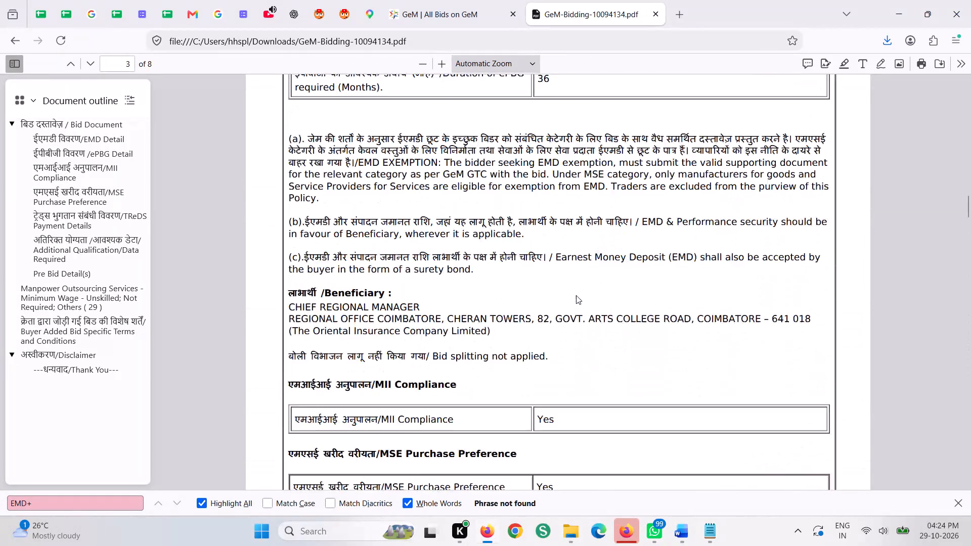
scroll(576, 295, "up", 2)
scroll(576, 295, "down", 5)
scroll(539, 274, "down", 1)
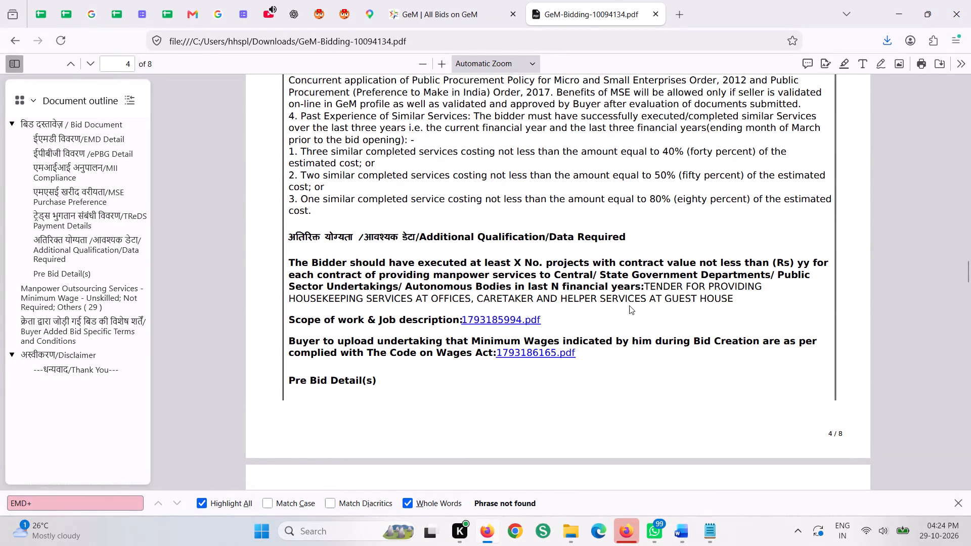
left_click(646, 285)
left_click_drag(646, 285, 719, 298)
key("ctrl+c")
key("ctrl+c")
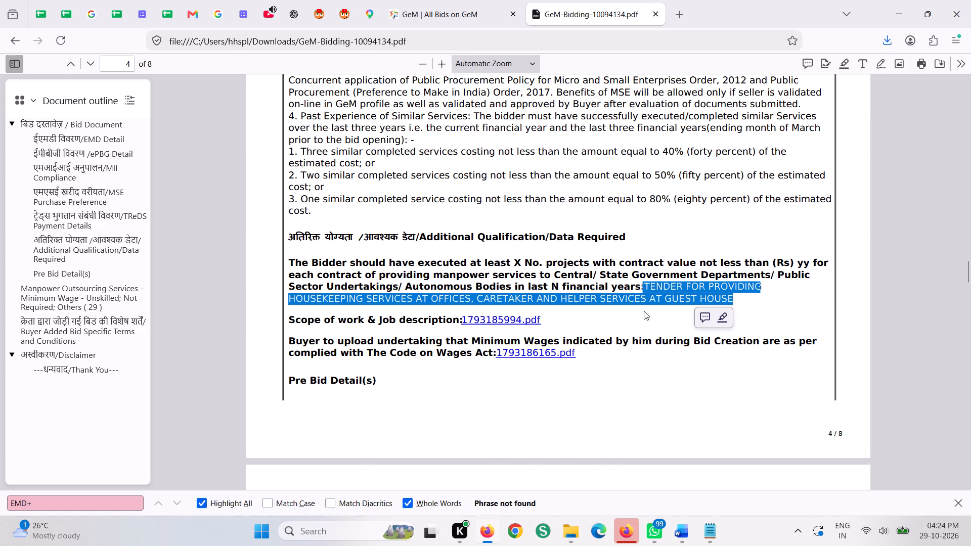
key("alt+Tab")
key("ctrl+v")
left_click(312, 351)
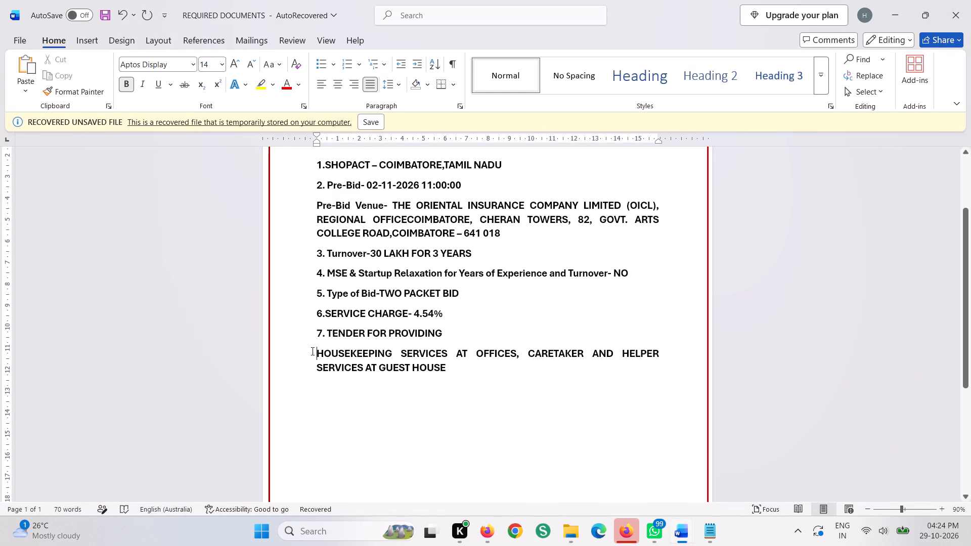
key("BackSpace")
left_click_drag(336, 332, 628, 361)
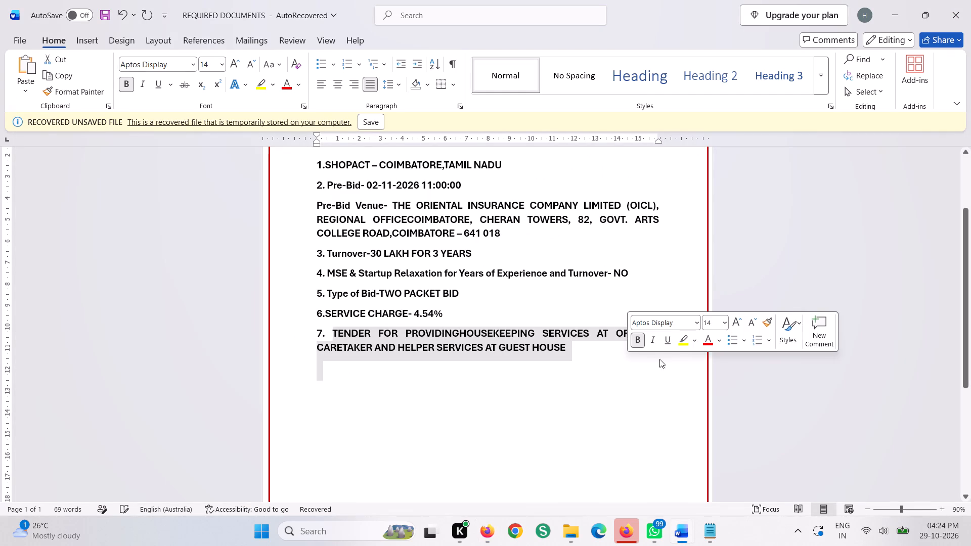
left_click(683, 343)
Start item 8 on a new line below item 7 in the required documents list.
left_click(571, 351)
key("Return")
type("8.")
Open the Scope of work & Job description attachment linked in the bid document.
key("alt+Tab")
scroll(570, 310, "down", 2)
scroll(520, 234, "up", 2)
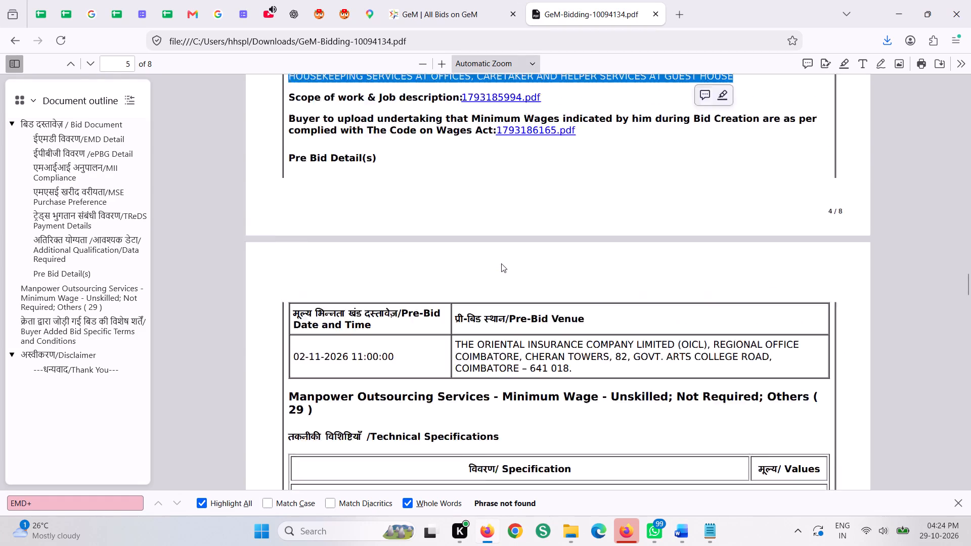
left_click(493, 318)
Search the scope of work attachment for "PRE-BID".
scroll(386, 331, "up", 6)
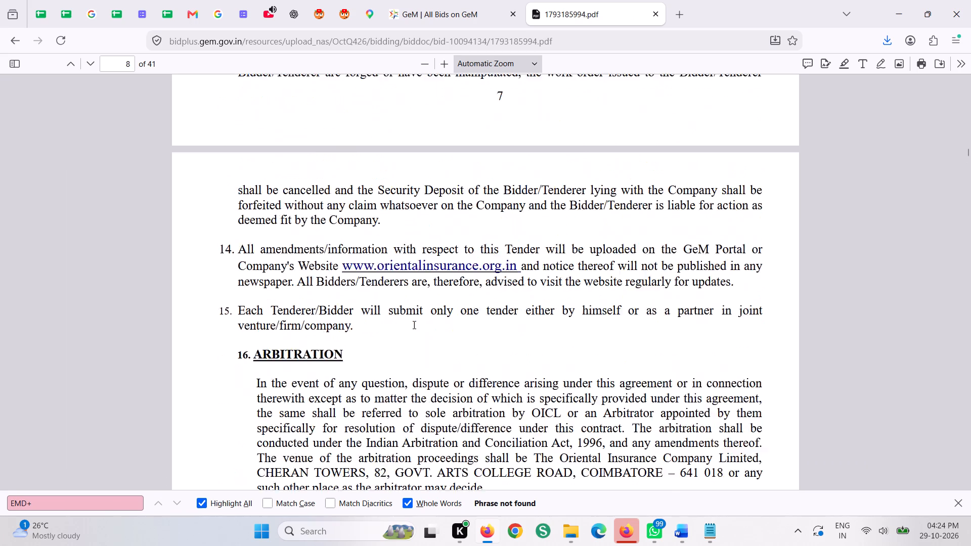
key("ctrl+f")
type("PRE")
type("-BID")
key("Return")
key("Return")
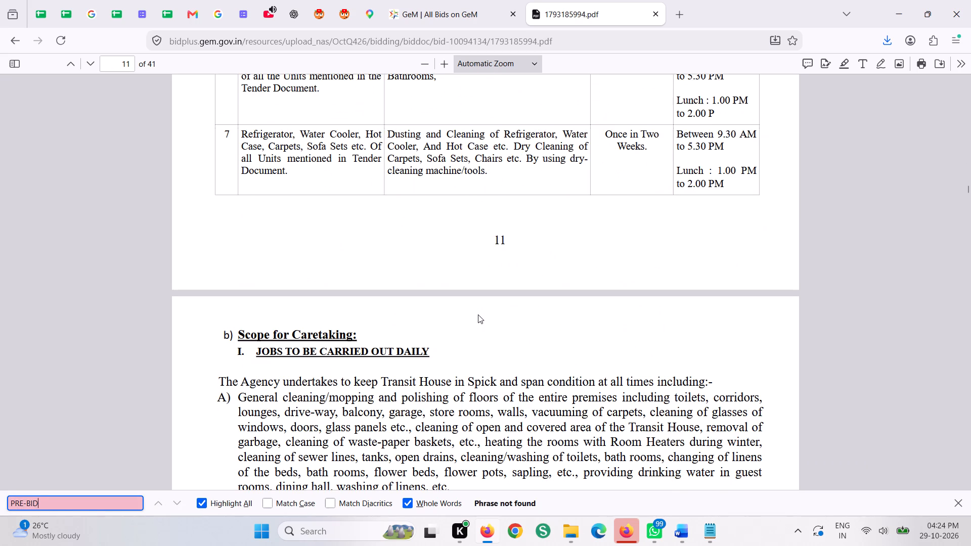
Search the scope of work attachment for "SITE VISIT".
key("BackSpace")
key("BackSpace")
key("BackSpace")
key("BackSpace")
key("BackSpace")
key("BackSpace")
key("BackSpace")
key("BackSpace")
key("BackSpace")
type("SITE VISIR")
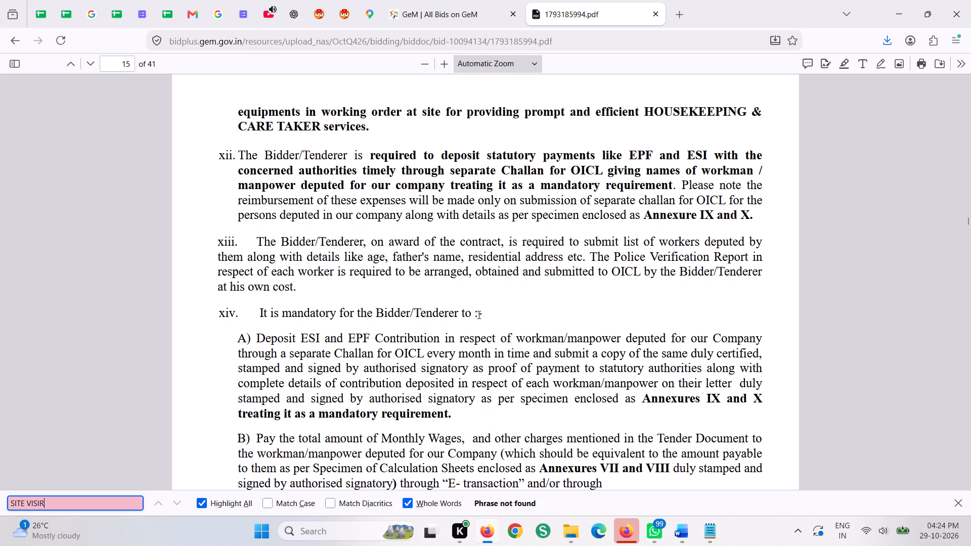
key("BackSpace")
key("BackSpace")
key("BackSpace")
key("BackSpace")
key("BackSpace")
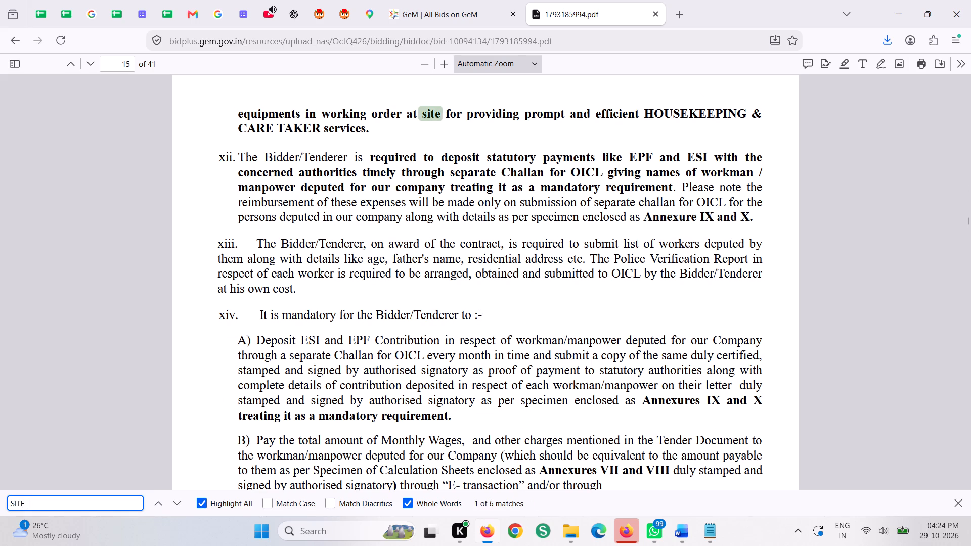
type("VISIT")
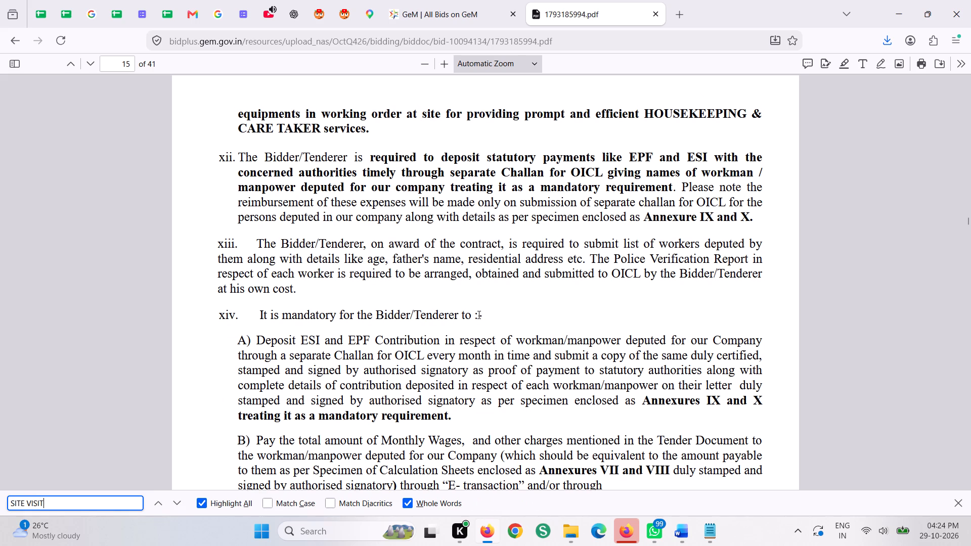
Search the scope of work attachment for "EMD".
key("BackSpace")
key("BackSpace")
key("BackSpace")
key("BackSpace")
key("BackSpace")
key("BackSpace")
key("BackSpace")
key("BackSpace")
key("BackSpace")
key("BackSpace")
key("BackSpace")
key("BackSpace")
key("BackSpace")
key("BackSpace")
key("BackSpace")
key("BackSpace")
key("BackSpace")
key("BackSpace")
key("BackSpace")
type("EMD")
Fill item 8 of the Word list with "EMD EXEMPTION - MSME CERTIFICATE" and start item 9 on a new line.
key("alt+Tab")
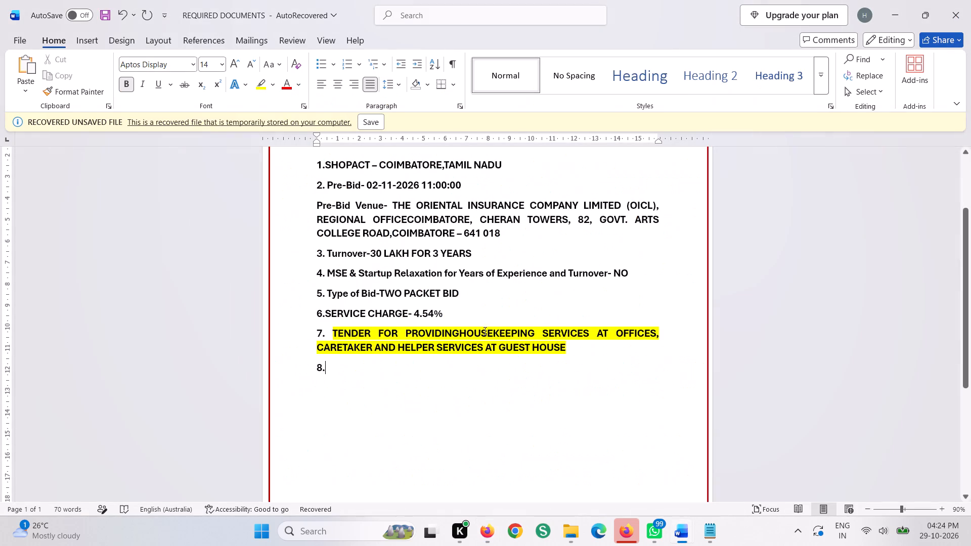
type("EMD EXEMPTION - MSME CERTIFICATE")
key("space")
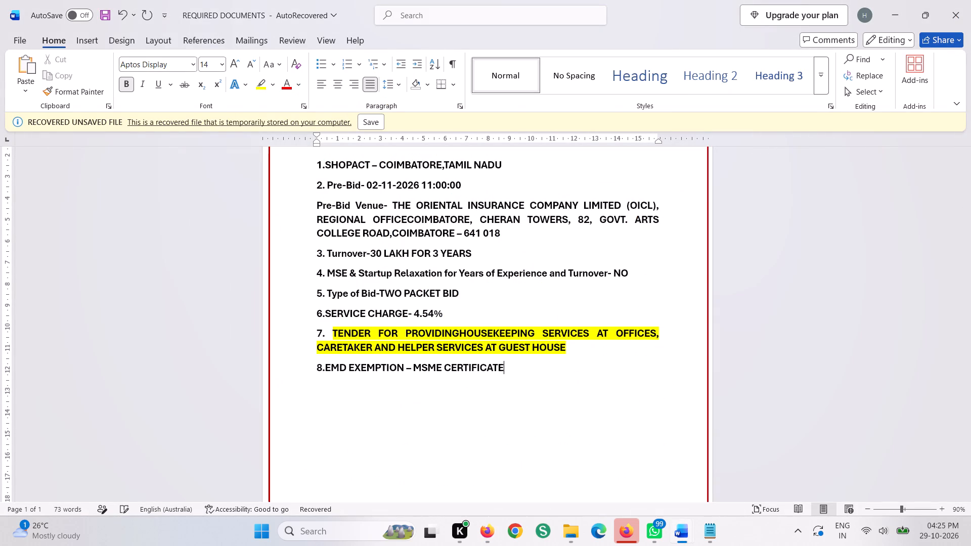
key("Return")
type("9.")
Highlight item 8's EMD exemption text in yellow.
left_click_drag(326, 370, 526, 371)
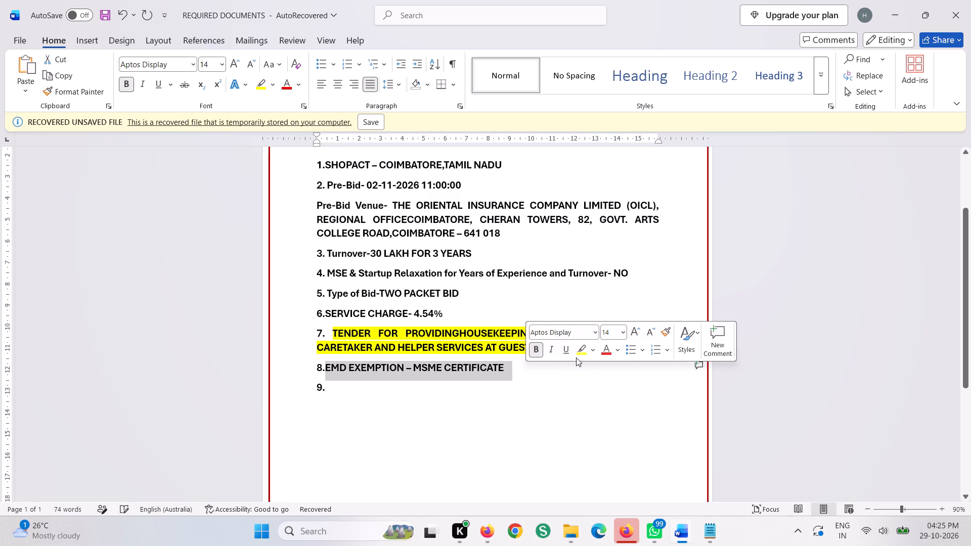
left_click(578, 350)
left_click(418, 389)
Apply red font colour to item 6's service charge text and return to the empty item 9 line.
key("alt+Tab")
key("alt+Tab")
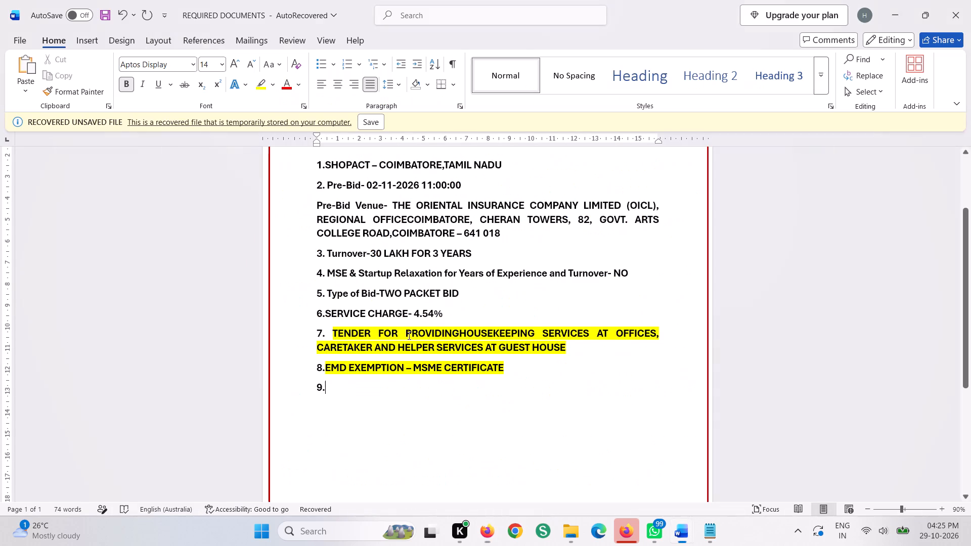
left_click_drag(328, 312, 449, 311)
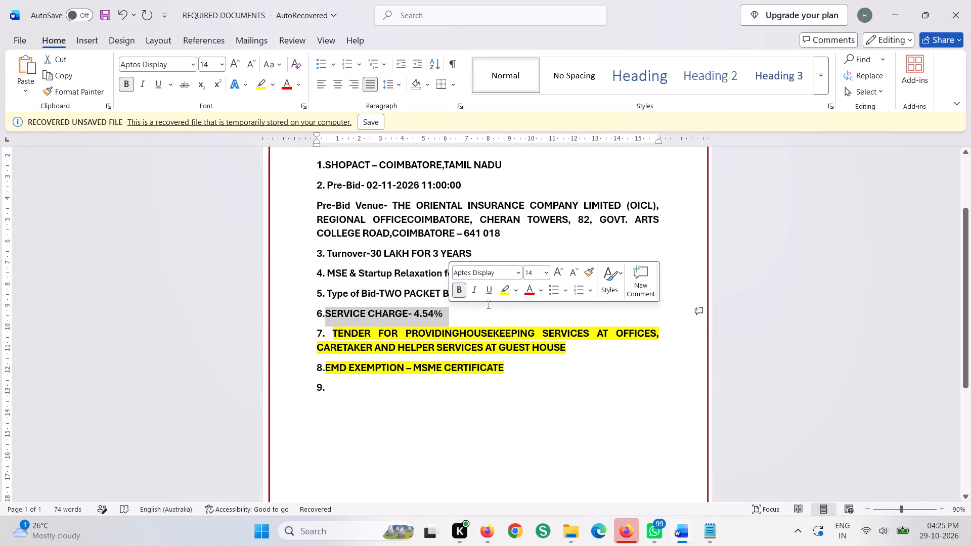
left_click(532, 292)
left_click(449, 372)
left_click(338, 387)
Look through the scope of work attachment's annexure list, eligibility criteria and site details for further required documents.
key("alt+Tab")
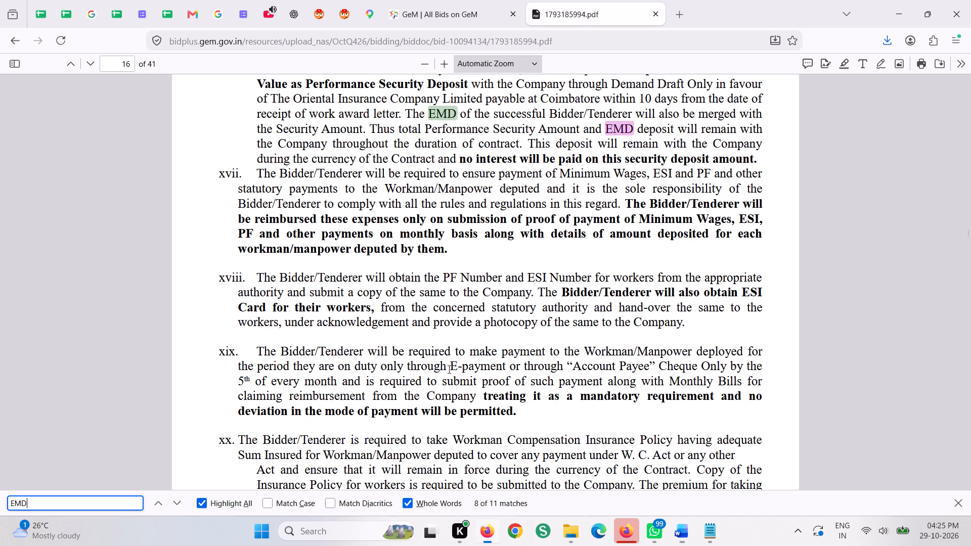
scroll(442, 349, "up", 19)
scroll(493, 347, "up", 4)
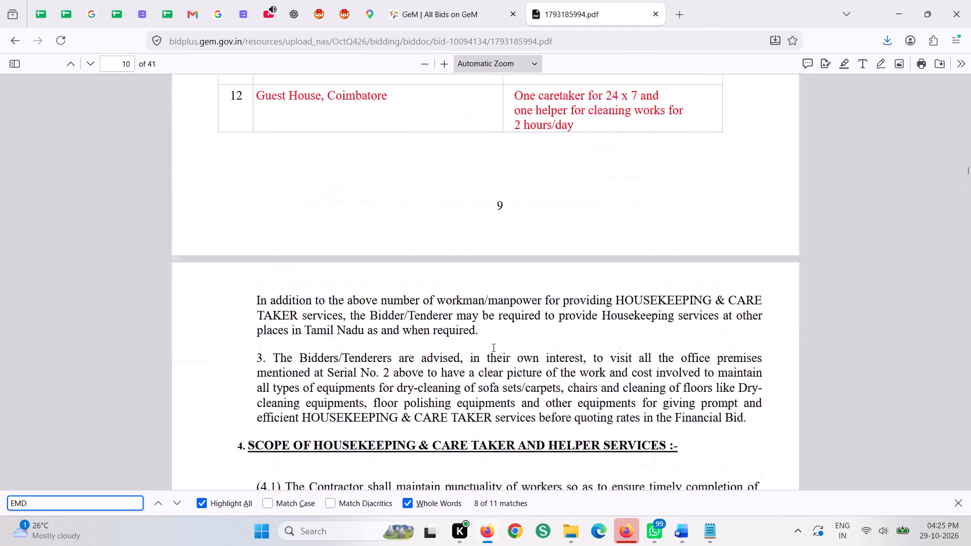
scroll(493, 347, "up", 20)
scroll(493, 347, "up", 8)
scroll(502, 352, "down", 7)
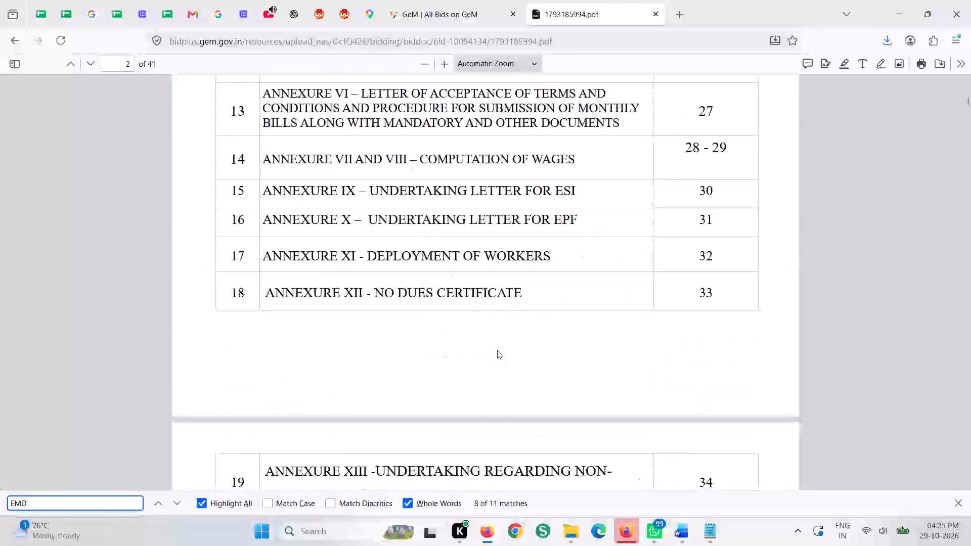
scroll(497, 350, "down", 5)
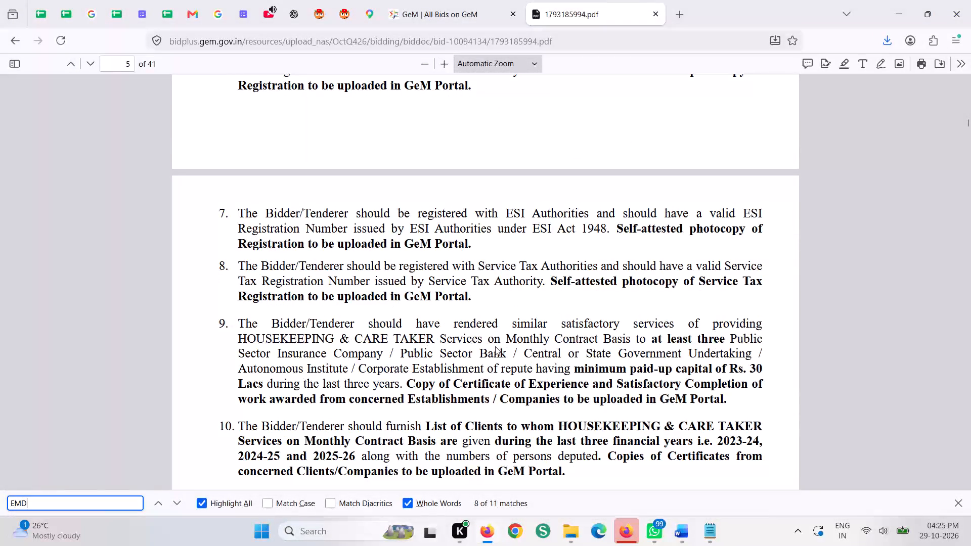
scroll(495, 346, "up", 3)
scroll(495, 346, "down", 1)
Search the attachment for "SECURITY" and step through the matches.
key("ctrl+f")
type("SECURITY")
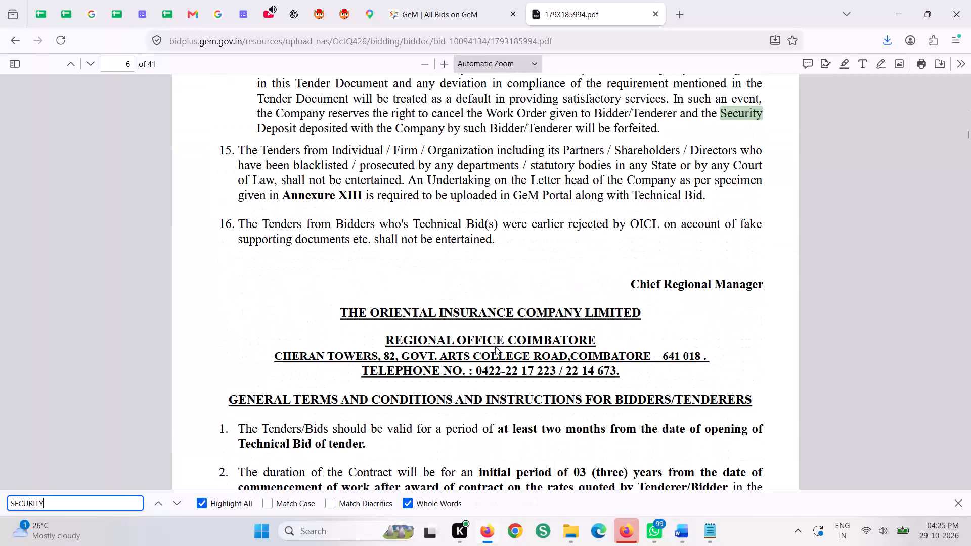
key("Return")
key("Return")
key("Return")
key("Return")
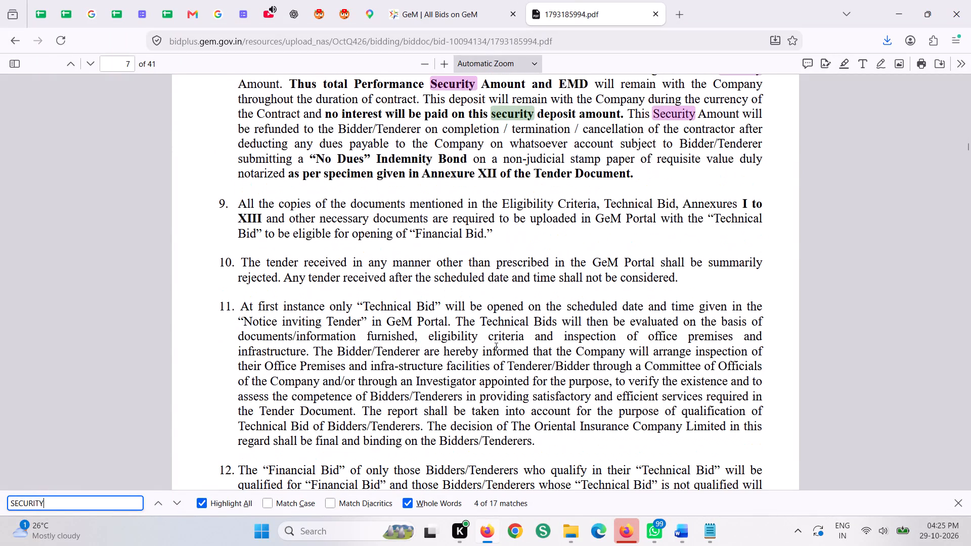
key("Return")
key("Return")
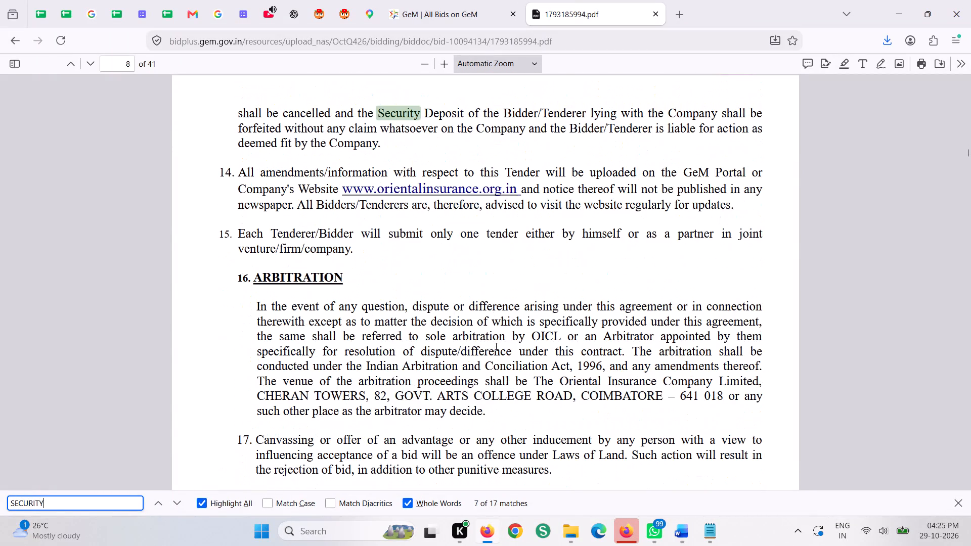
key("Return")
key("Return")
key("Return")
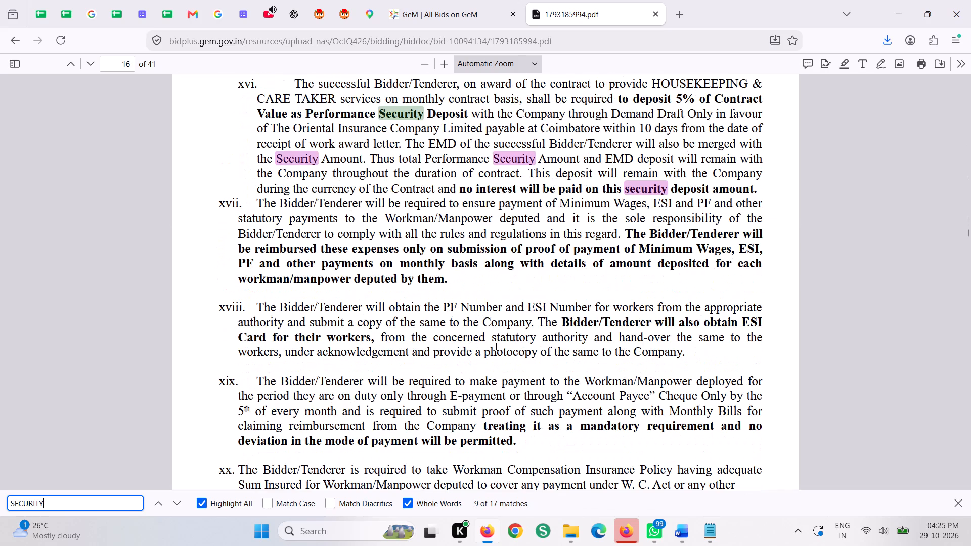
key("Return")
key("Return")
key("Return")
key("Return")
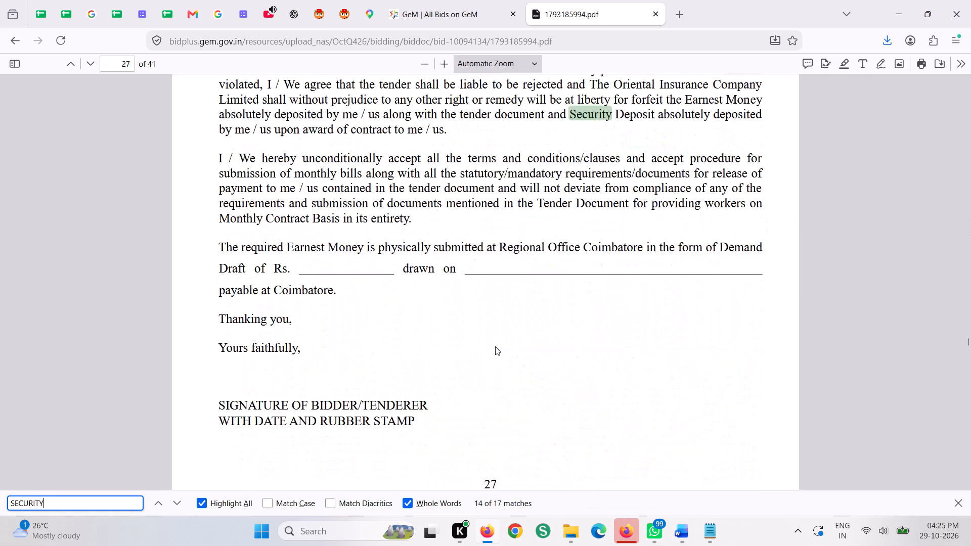
Search the attachment for "WATCH".
key("BackSpace")
key("BackSpace")
key("BackSpace")
key("BackSpace")
key("BackSpace")
key("BackSpace")
key("BackSpace")
key("BackSpace")
key("BackSpace")
key("BackSpace")
type("WATCH")
Search the attachment for "CHOWKIDAR".
key("BackSpace")
key("BackSpace")
key("BackSpace")
key("BackSpace")
key("BackSpace")
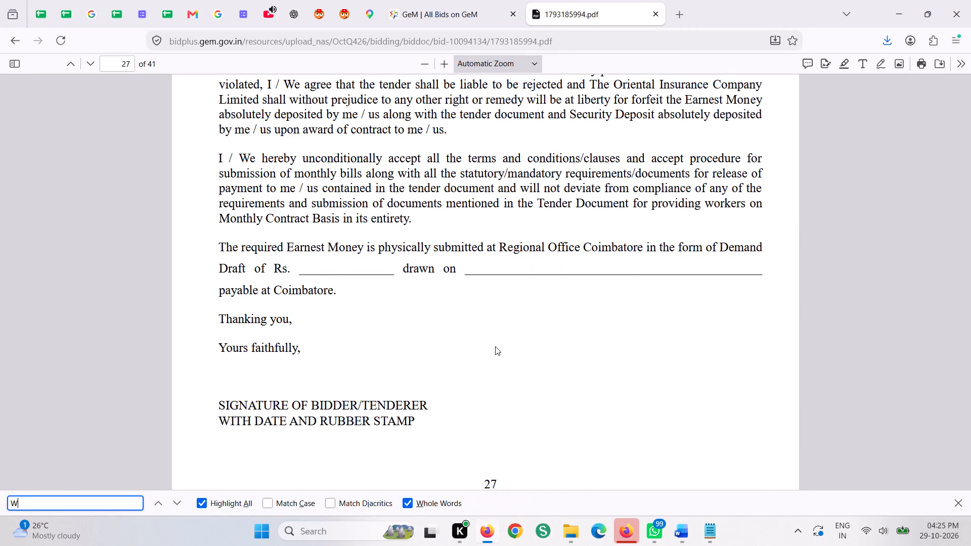
key("BackSpace")
key("BackSpace")
type("CHOWKIDAR")
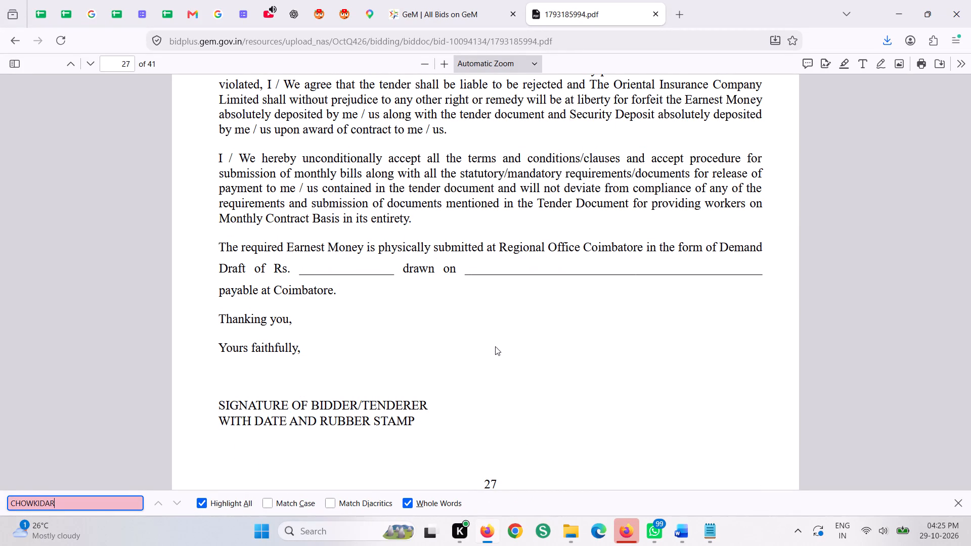
Search the attachment for "PASARA".
key("BackSpace")
key("BackSpace")
key("BackSpace")
key("BackSpace")
key("BackSpace")
key("BackSpace")
key("BackSpace")
key("BackSpace")
key("BackSpace")
key("BackSpace")
key("BackSpace")
key("BackSpace")
key("BackSpace")
key("BackSpace")
key("BackSpace")
key("BackSpace")
key("BackSpace")
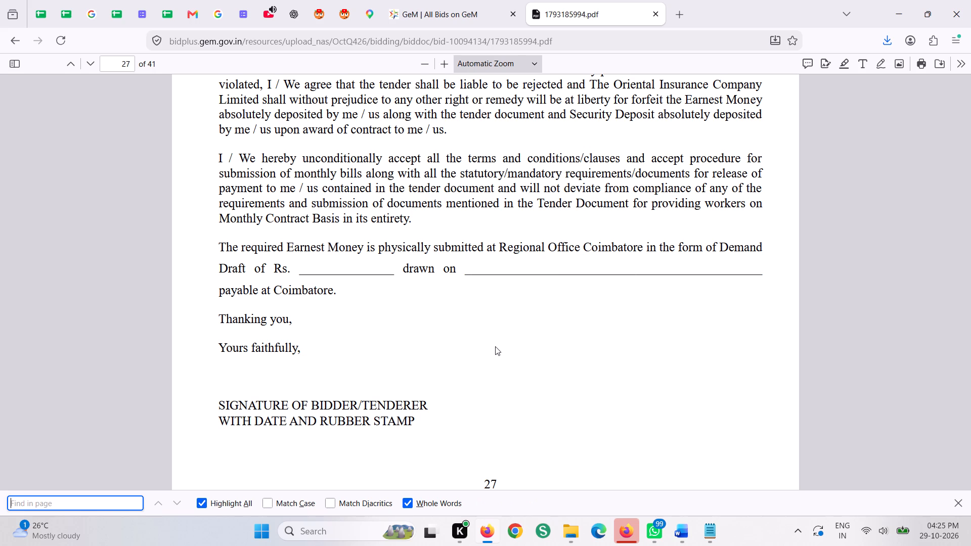
type("PA")
type("SARA")
Search the attachment for "PSARA".
key("BackSpace")
key("BackSpace")
key("BackSpace")
key("BackSpace")
key("BackSpace")
key("BackSpace")
key("BackSpace")
key("BackSpace")
key("BackSpace")
key("BackSpace")
key("BackSpace")
key("BackSpace")
key("BackSpace")
key("BackSpace")
key("BackSpace")
key("BackSpace")
type("PSARA")
Search the attachment for "PRIVATE", step through the matches and clear the search term.
key("BackSpace")
key("BackSpace")
key("BackSpace")
key("BackSpace")
key("BackSpace")
key("BackSpace")
key("BackSpace")
key("BackSpace")
key("BackSpace")
key("BackSpace")
key("BackSpace")
key("BackSpace")
key("BackSpace")
key("BackSpace")
key("BackSpace")
key("BackSpace")
key("BackSpace")
type("PRIVATE")
key("space")
key("Return")
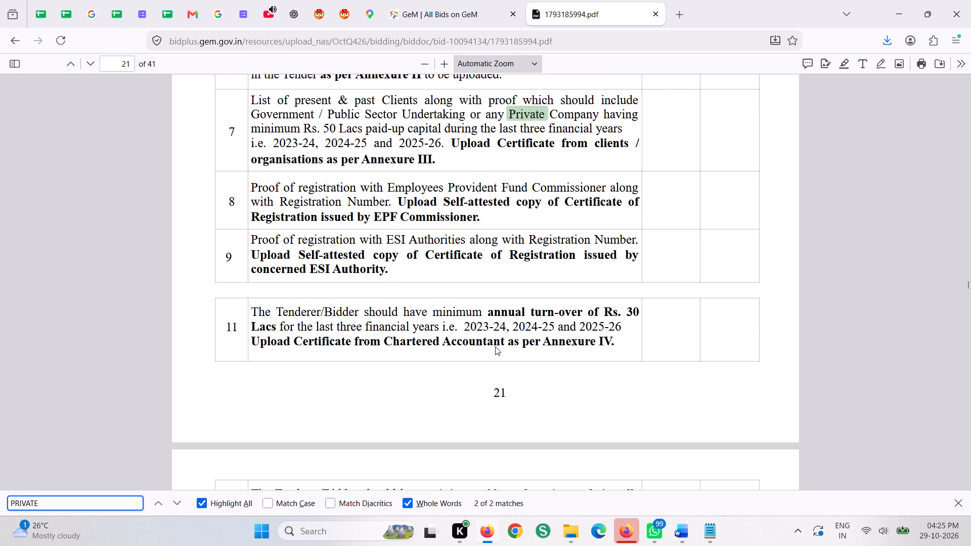
key("Return")
key("Return")
key("Return")
key("BackSpace")
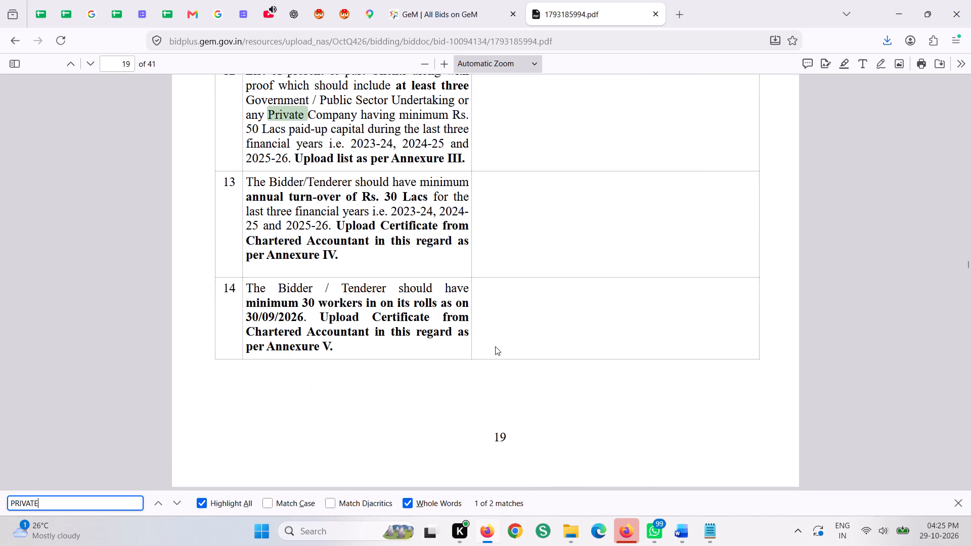
key("BackSpace")
key("BackSpace")
key("BackSpace")
key("BackSpace")
key("BackSpace")
key("BackSpace")
key("BackSpace")
key("BackSpace")
Review the tender document from its first page to the table of office locations and workmen on page 9.
scroll(495, 346, "up", 13)
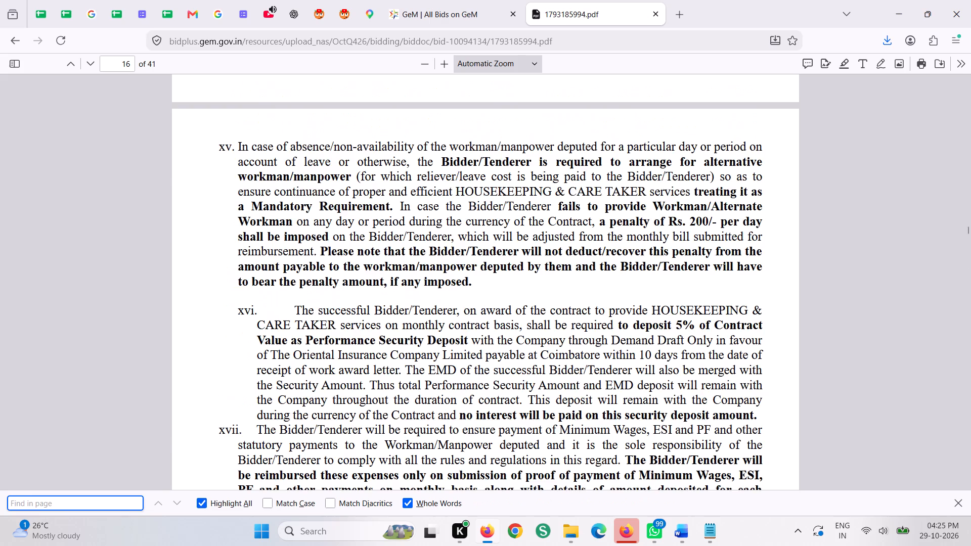
scroll(507, 348, "up", 20)
scroll(507, 348, "up", 20)
scroll(507, 348, "up", 17)
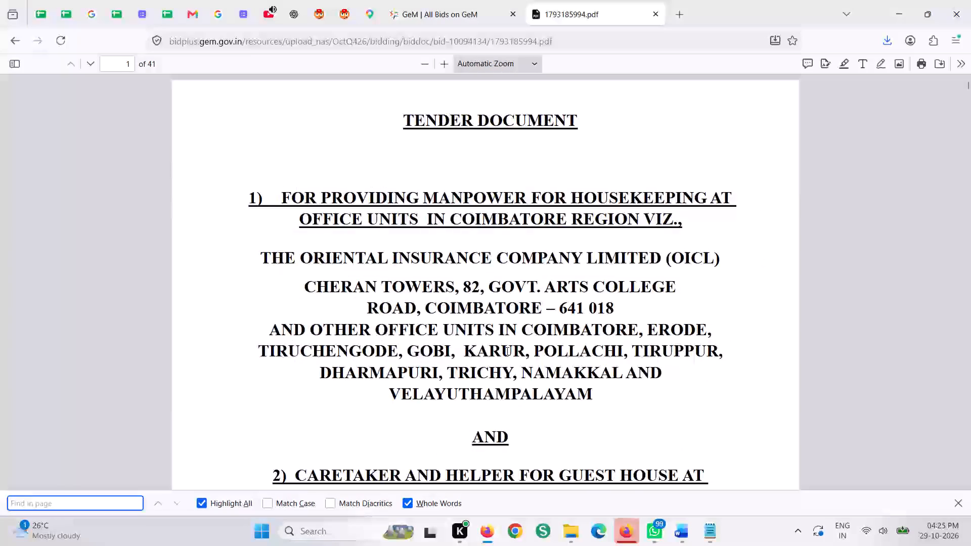
scroll(474, 354, "down", 16)
scroll(544, 351, "down", 1)
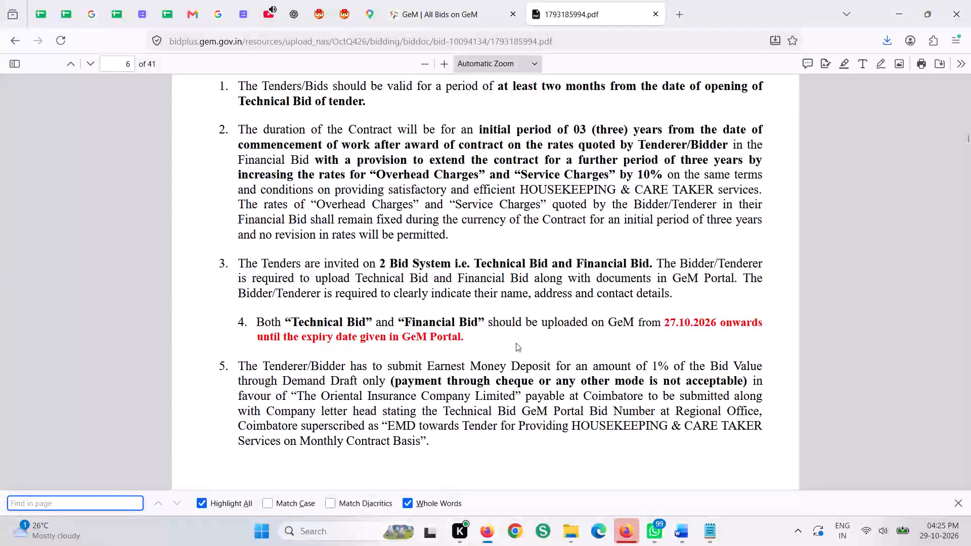
scroll(466, 321, "up", 1)
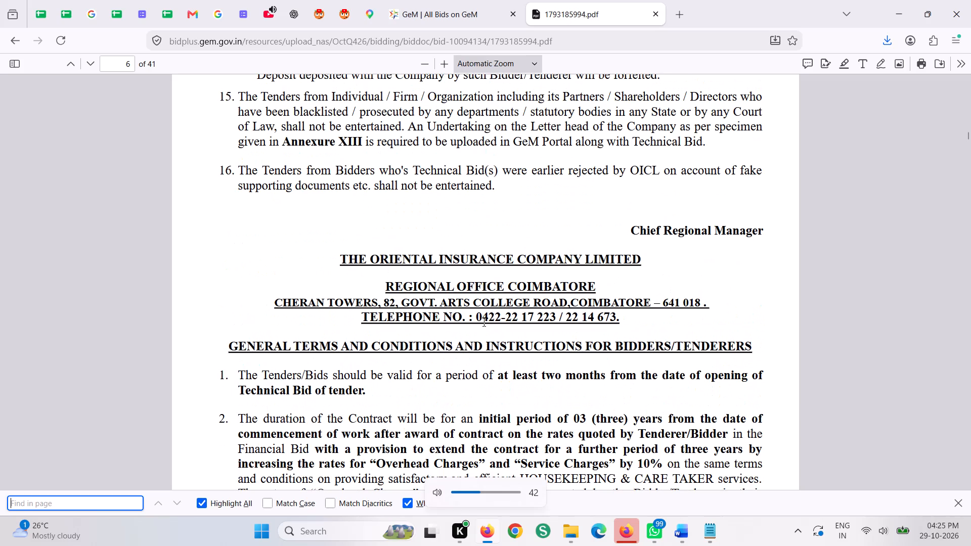
scroll(483, 322, "up", 2)
scroll(557, 341, "down", 11)
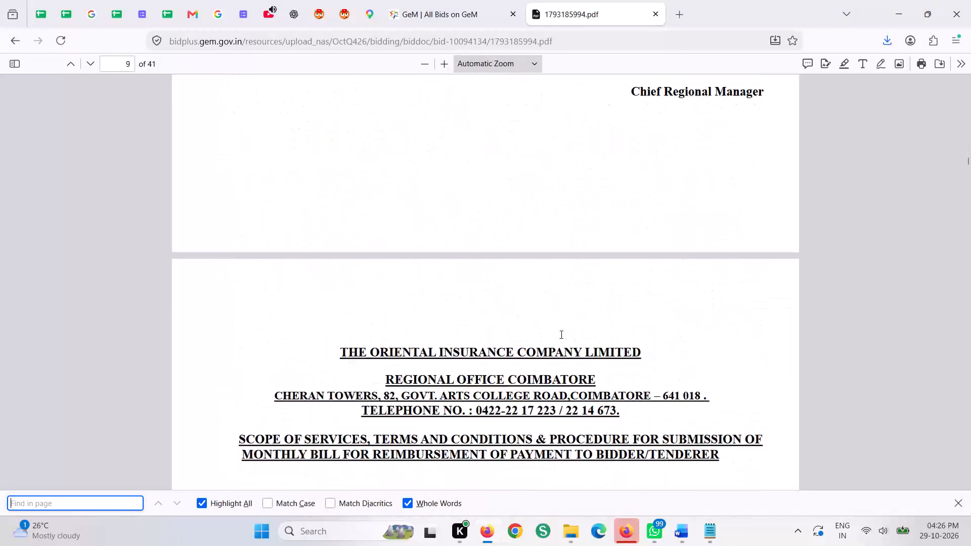
scroll(604, 320, "down", 2)
scroll(544, 322, "up", 1)
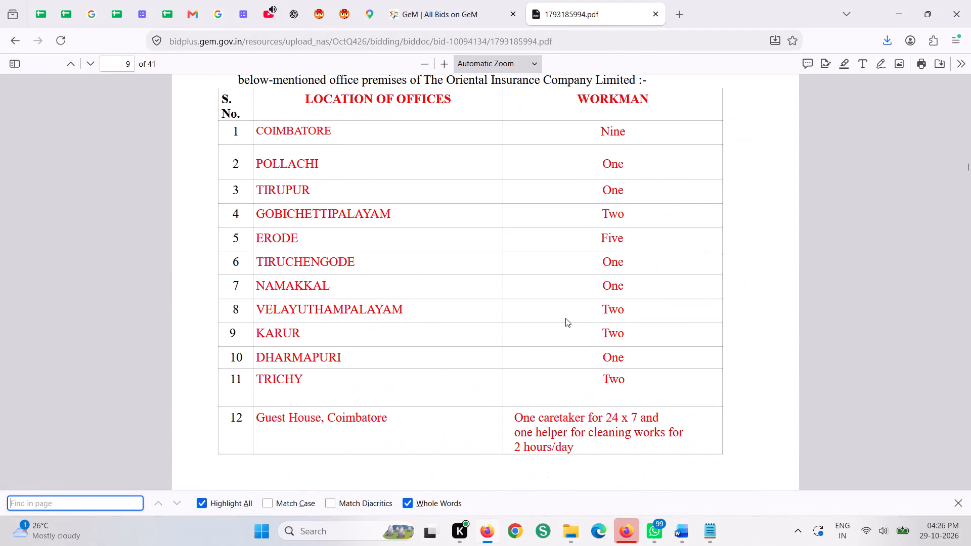
scroll(513, 325, "down", 2)
scroll(514, 326, "up", 2)
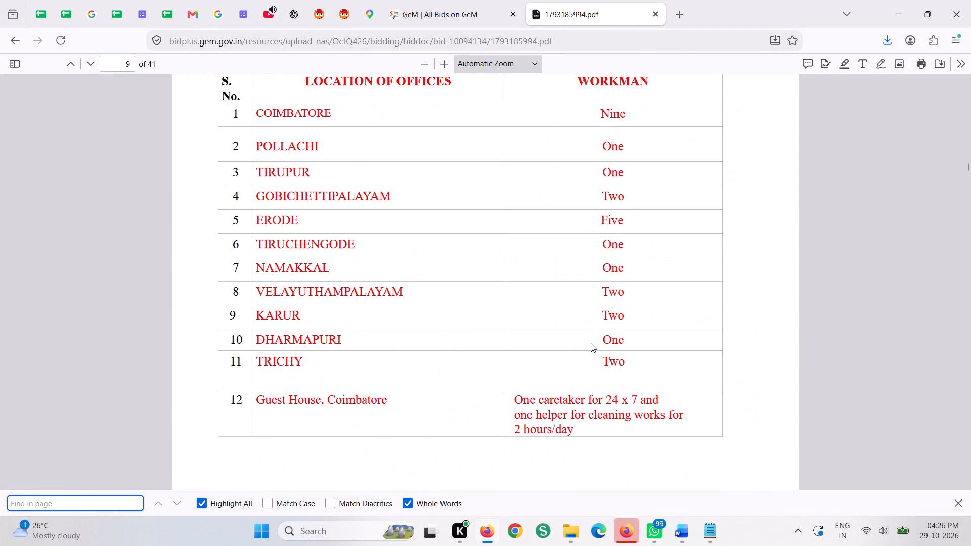
scroll(591, 344, "up", 1)
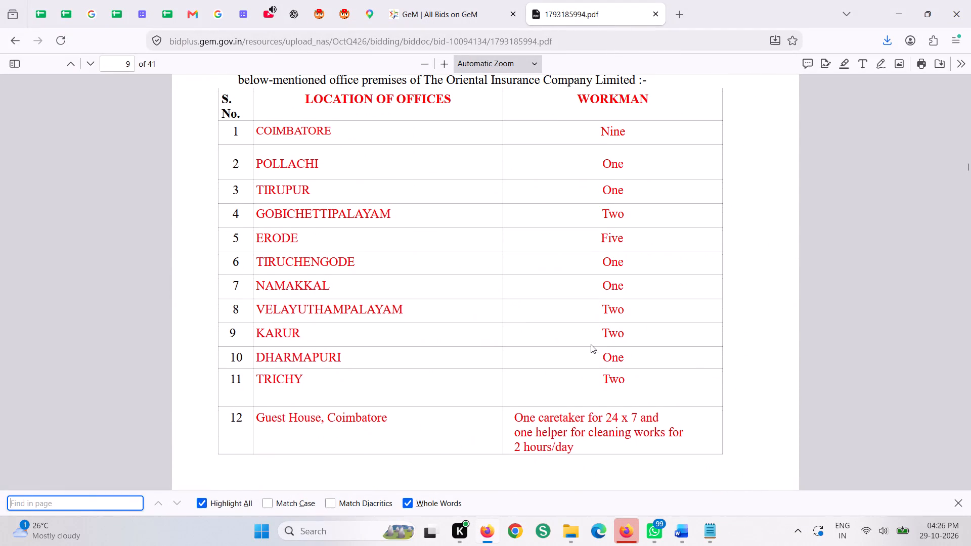
Read the scope of services, mandatory bidder requirements and billing procedure up to the Technical Bid section on page 18.
scroll(525, 345, "down", 3)
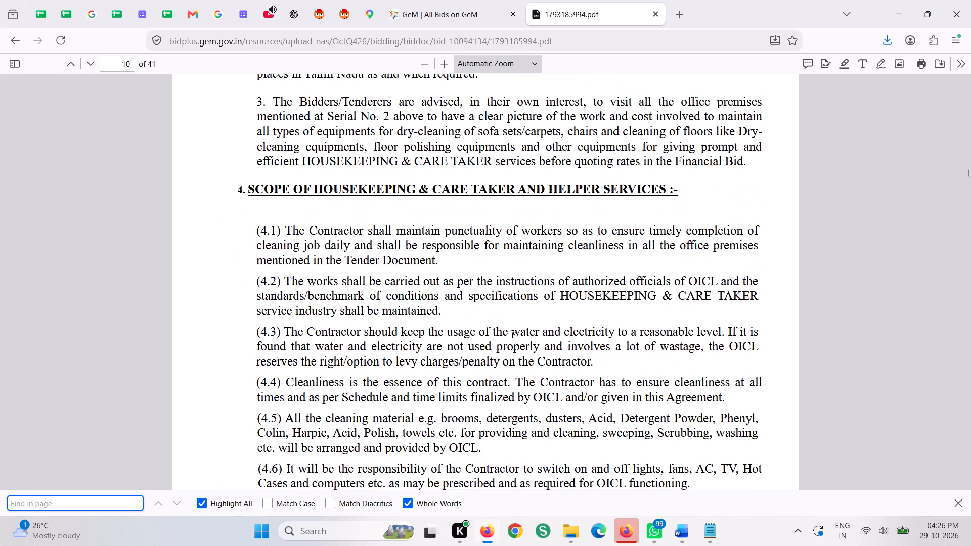
scroll(505, 338, "down", 5)
scroll(494, 327, "up", 2)
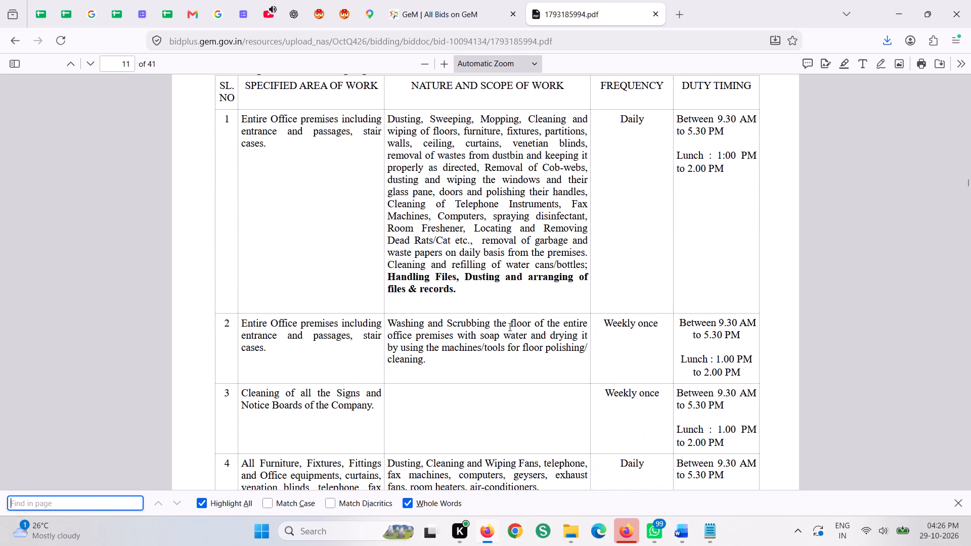
scroll(509, 327, "down", 2)
scroll(457, 347, "down", 4)
scroll(415, 354, "down", 2)
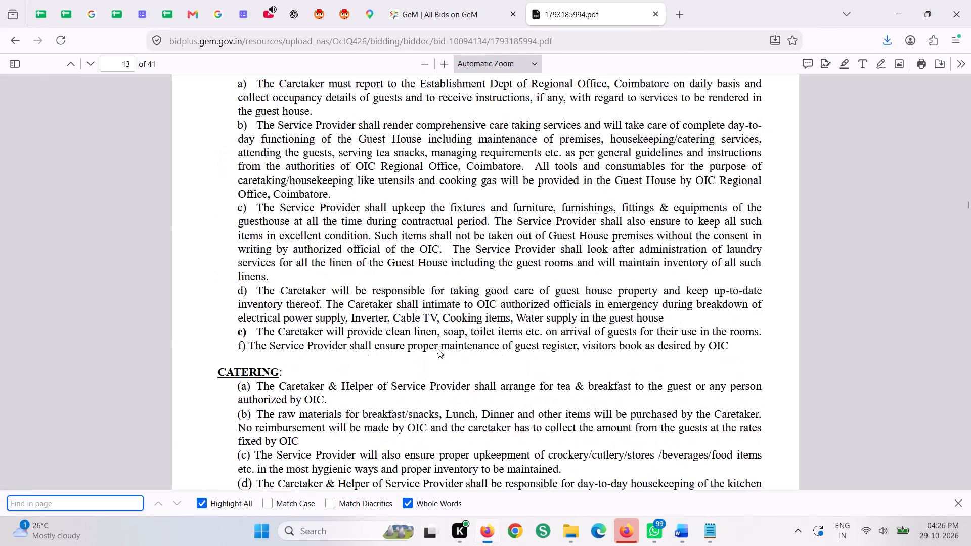
scroll(457, 348, "down", 6)
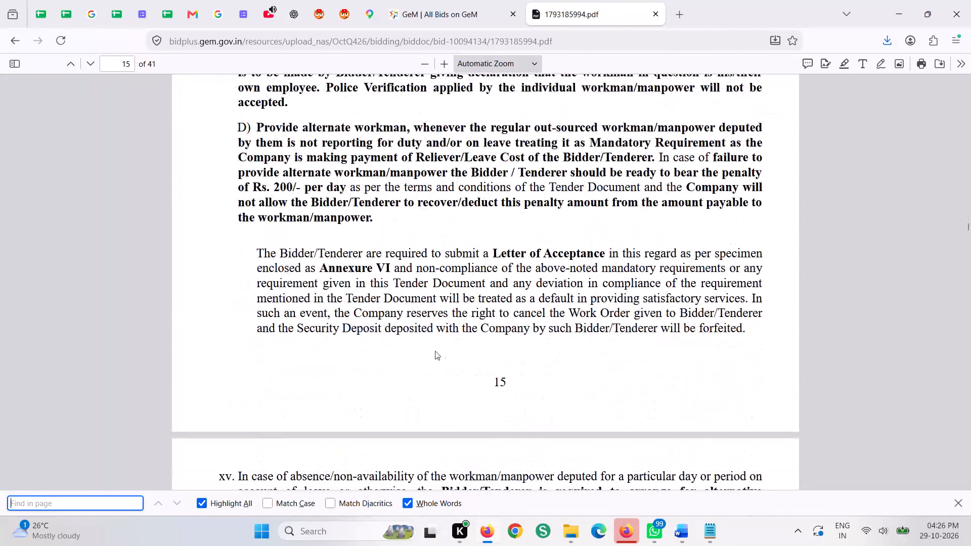
scroll(435, 351, "down", 2)
scroll(435, 351, "up", 2)
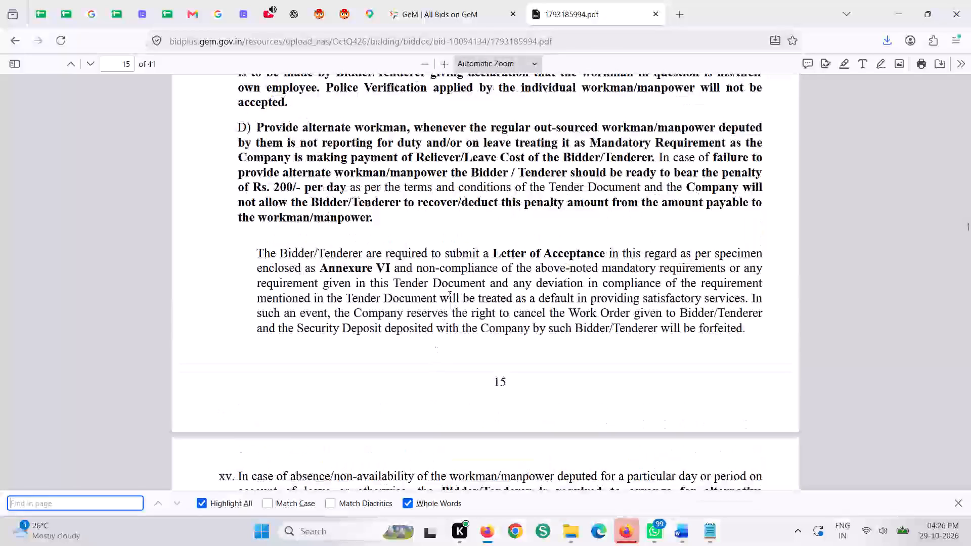
scroll(482, 269, "up", 2)
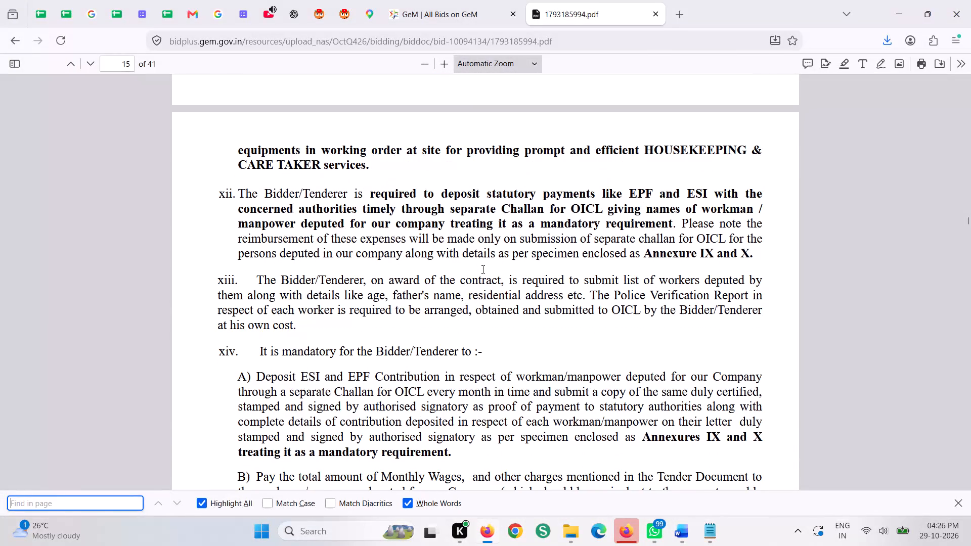
scroll(482, 269, "down", 6)
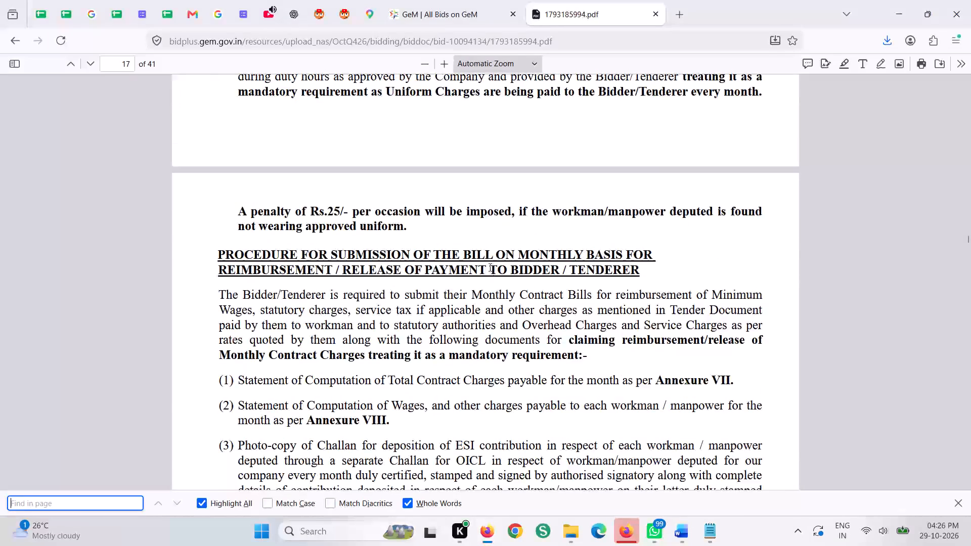
scroll(489, 267, "down", 4)
scroll(489, 267, "up", 1)
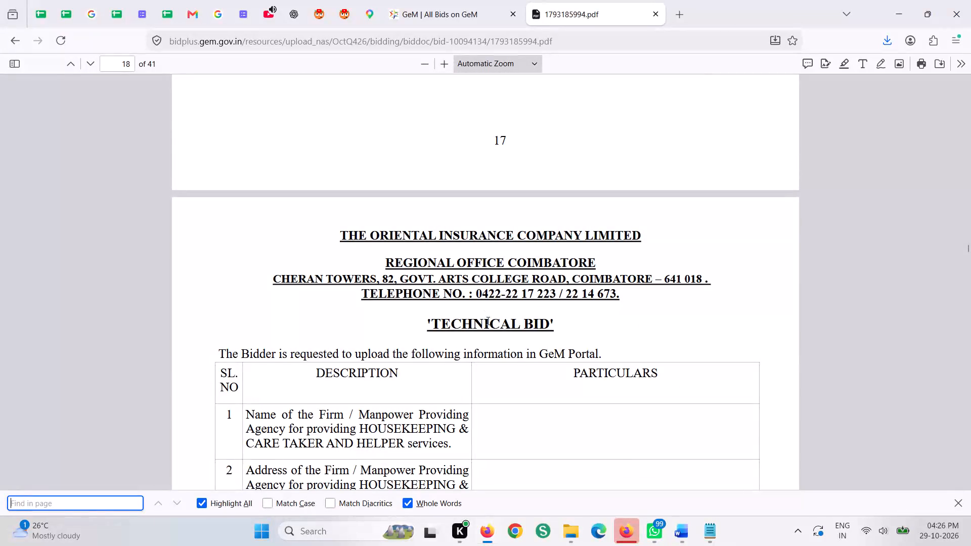
Copy the Technical Bid heading and complete item 9 in the Word list as "SCOPE OF WORK-PG.NO-18 (TECHNICAL BID') FILL".
left_click(438, 326)
left_click_drag(438, 326, 558, 327)
key("ctrl+c")
key("ctrl+c")
key("ctrl+c")
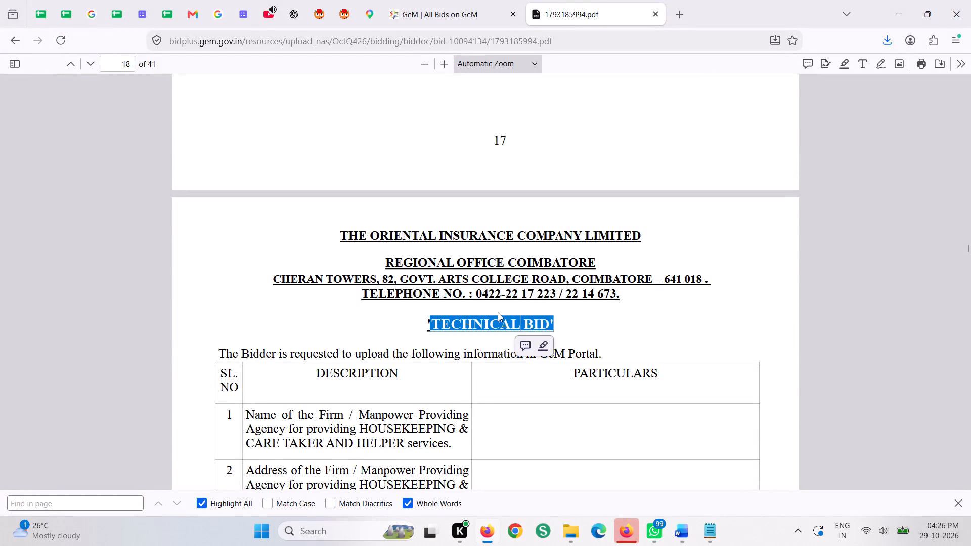
scroll(498, 312, "down", 1)
key("alt+Tab")
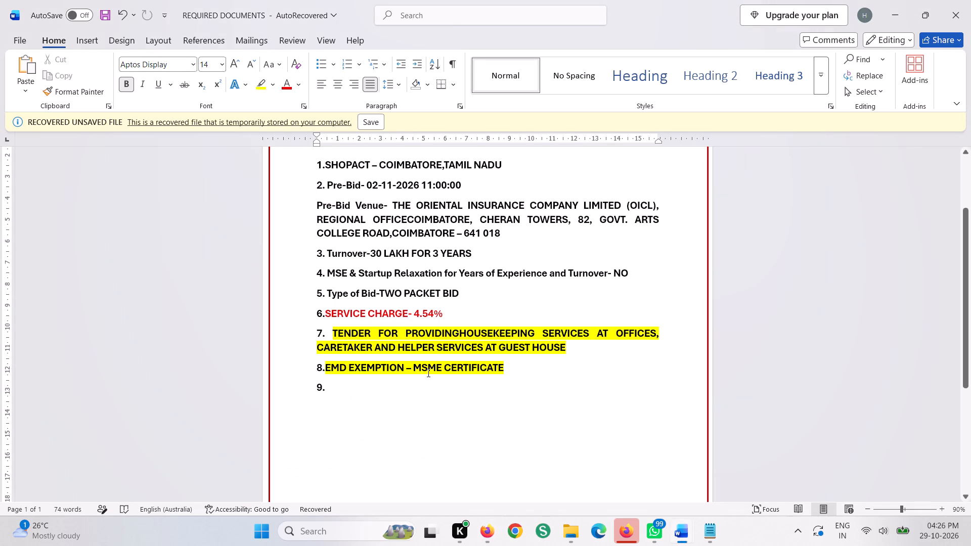
type("SCOPE OF WORK-PG.NO-")
key("alt+Tab")
key("alt+Tab")
type("18")
key("space")
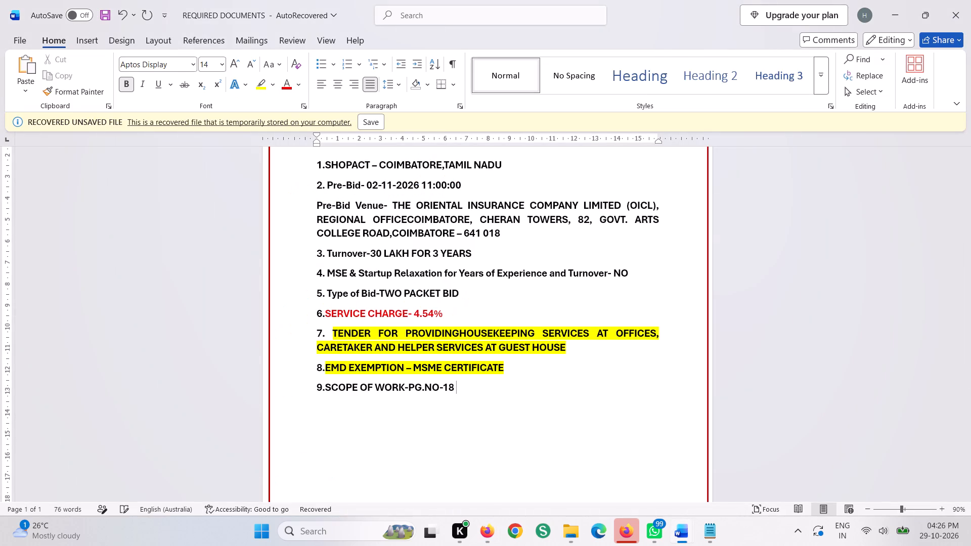
key("shift+parenleft")
key("ctrl+shift+v")
key("shift+parenright")
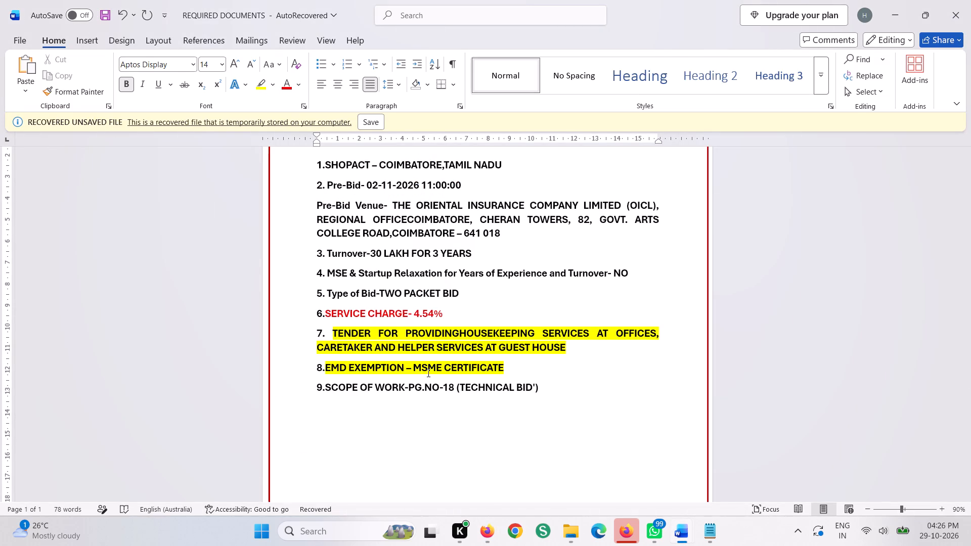
key("space")
type("FILL")
Review the Technical Bid table's document requirements in the attachment, checking the turnover item against the Word list.
key("alt+Tab")
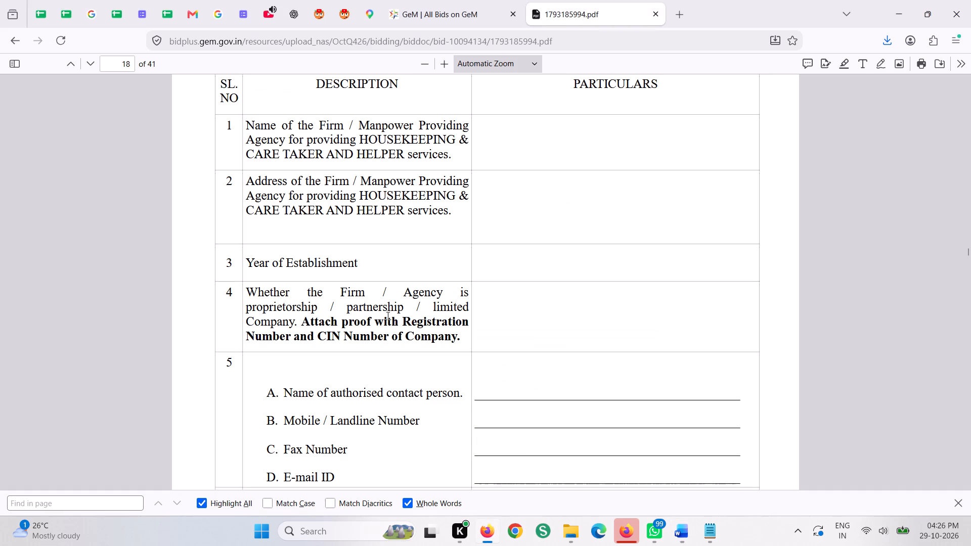
scroll(372, 333, "down", 1)
left_click(349, 317)
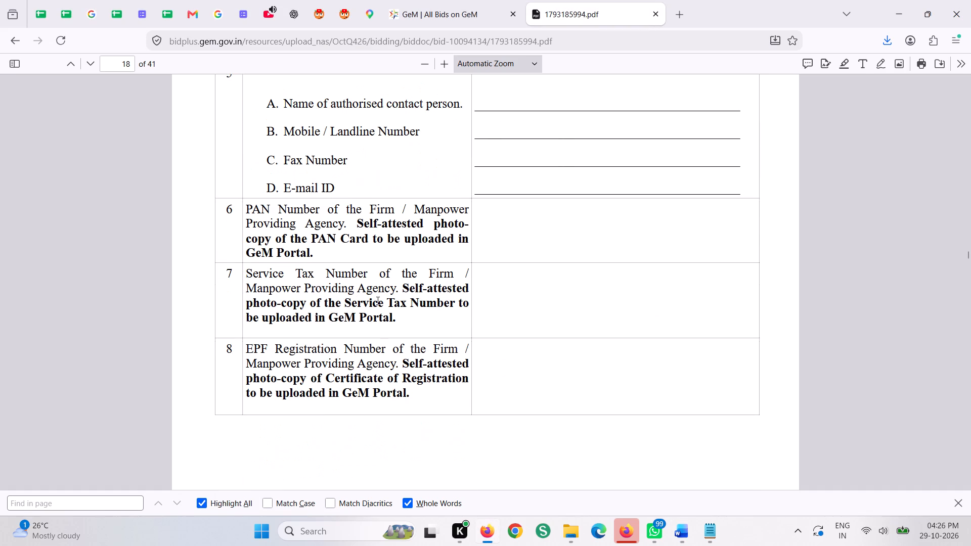
left_click(337, 382)
scroll(427, 395, "down", 1)
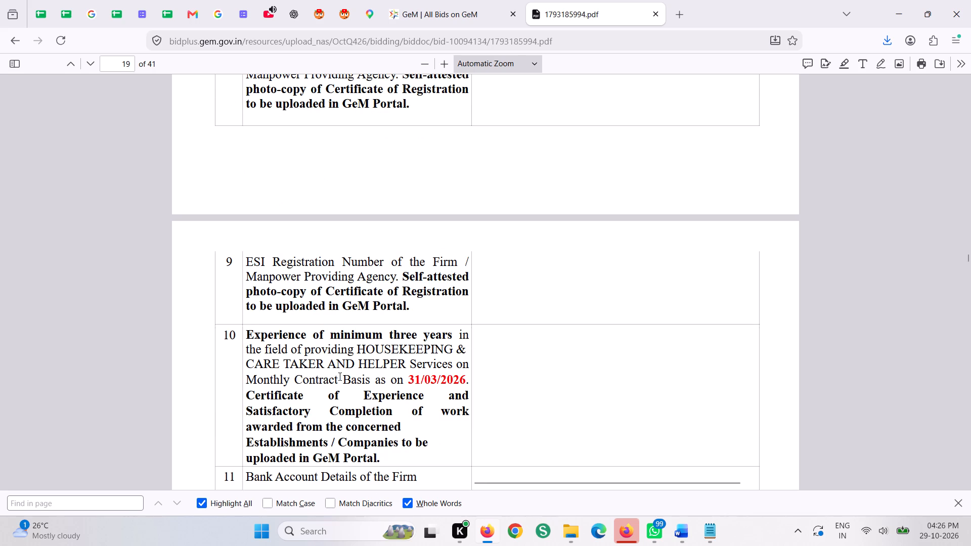
scroll(341, 375, "down", 1)
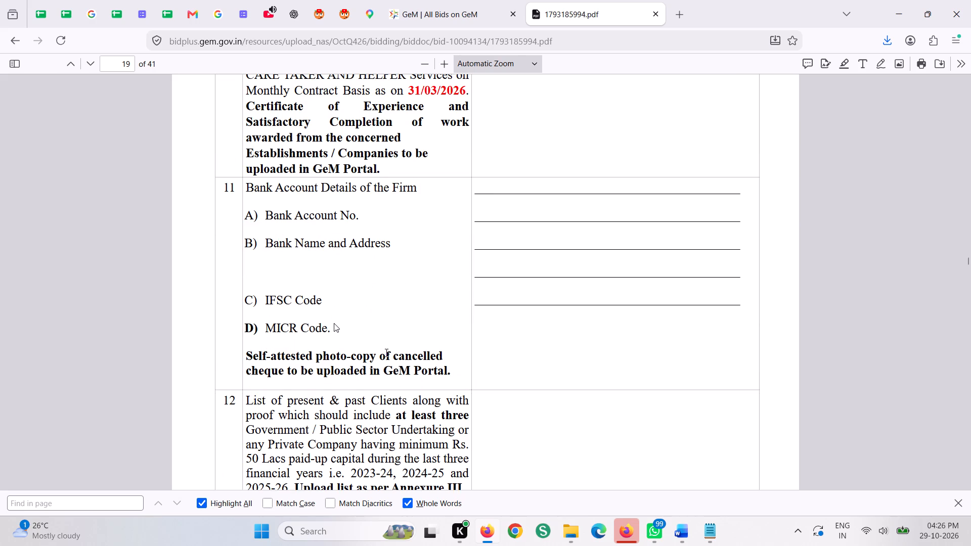
scroll(316, 317, "down", 1)
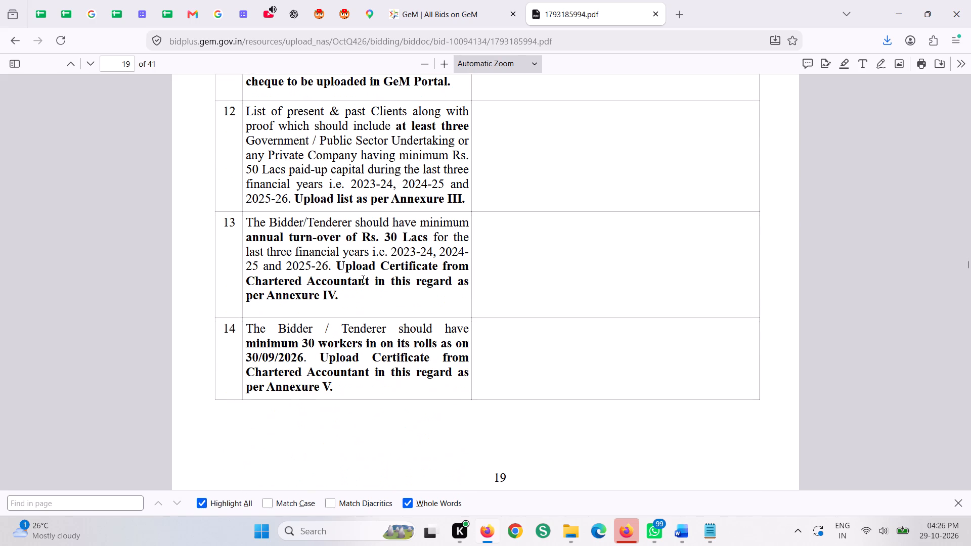
left_click(357, 235)
key("alt+Tab")
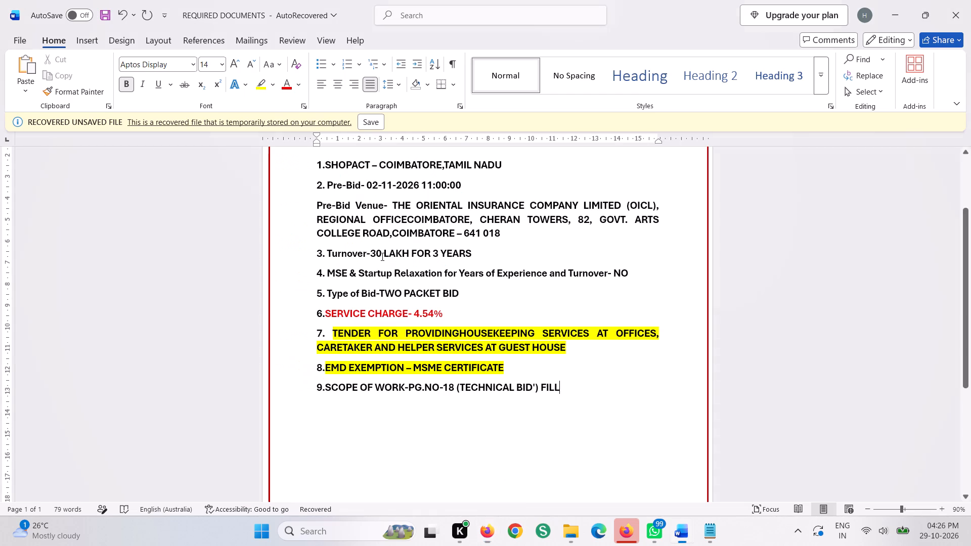
scroll(395, 269, "up", 1)
key("alt+Tab")
scroll(329, 323, "down", 1)
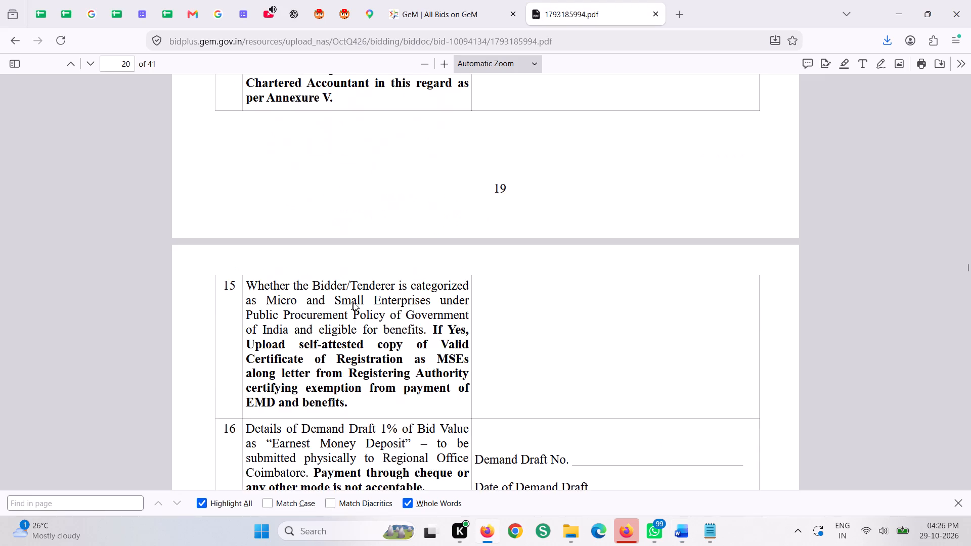
scroll(356, 291, "up", 1)
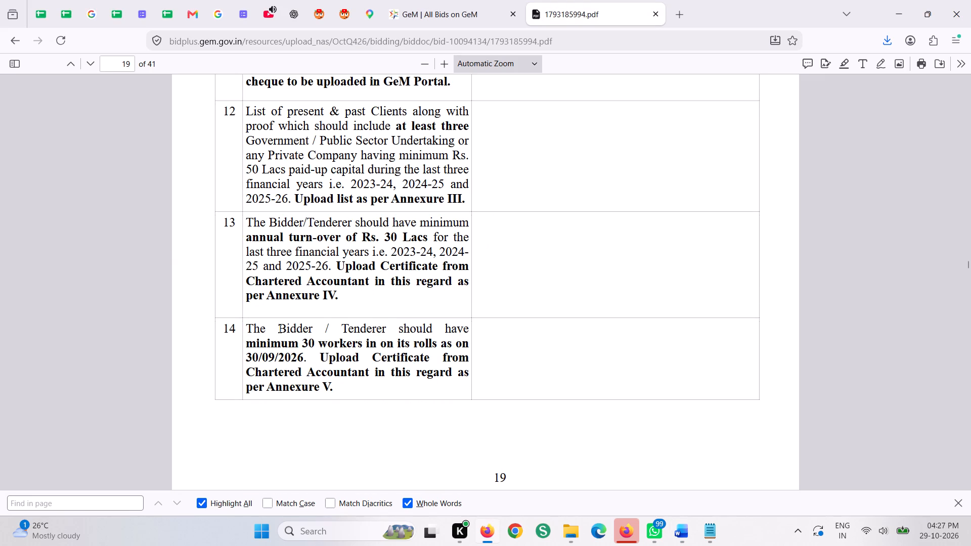
Copy the minimum 30 workers requirement from row 14 of the tender PDF and paste it as item 10 in the Word list.
left_click(279, 329)
left_click_drag(279, 329, 331, 384)
key("ctrl+c")
key("ctrl+c")
key("ctrl+c")
key("ctrl+c")
key("alt+Tab")
scroll(412, 382, "down", 1)
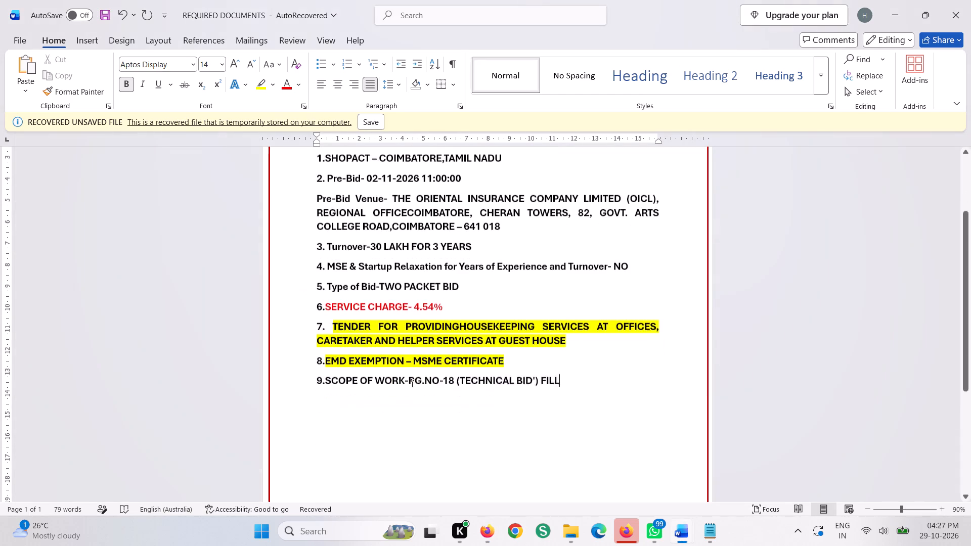
left_click(589, 372)
key("Return")
type("10.")
key("ctrl+v")
Join the broken lines within item 10, through "per Annexure V.", and start a new item 11 below it.
left_click(314, 408)
key("BackSpace")
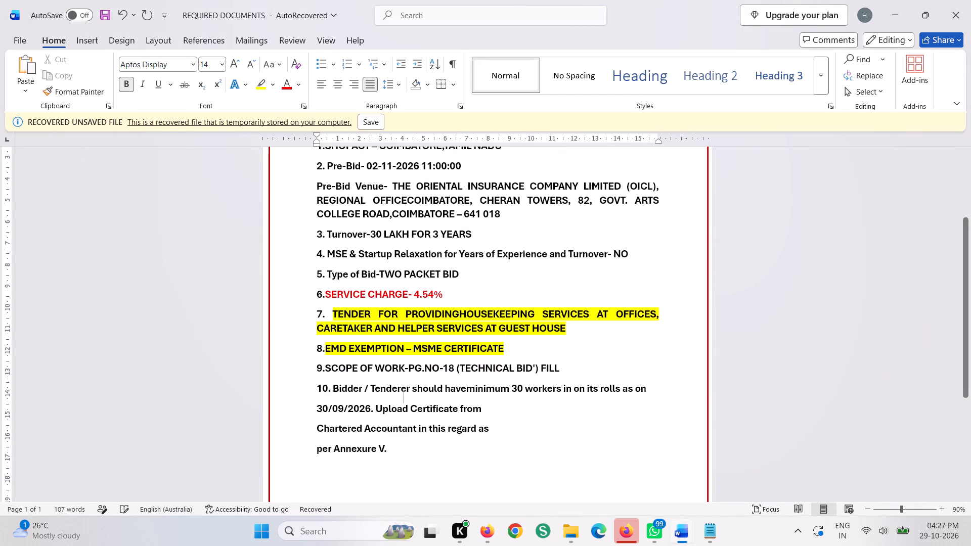
left_click(316, 428)
key("BackSpace")
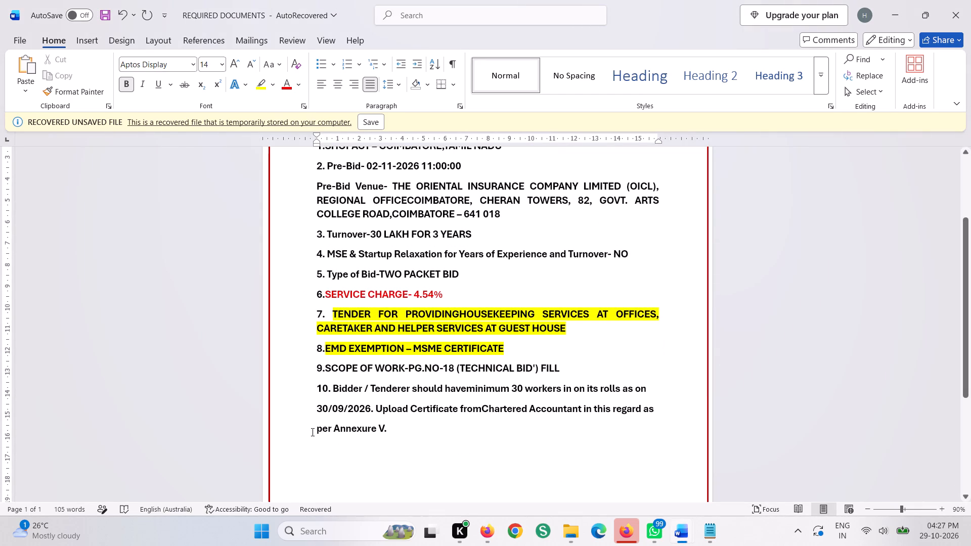
left_click(312, 430)
key("BackSpace")
left_click(455, 427)
left_click(420, 426)
key("Return")
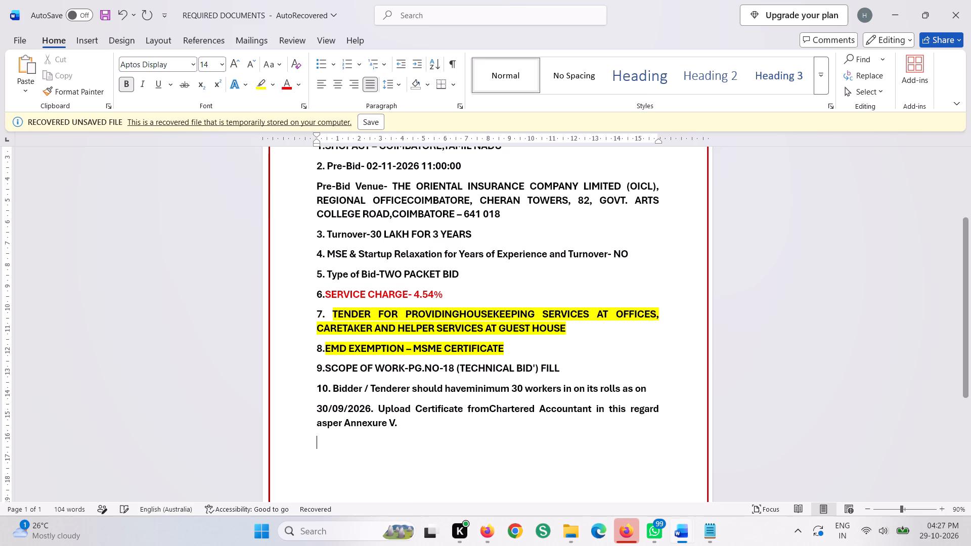
type("11.")
Find the Annexure I heading on page 21 of the tender PDF and copy the word "CHECK-LIST" from it.
key("alt+Tab")
scroll(402, 397, "down", 1)
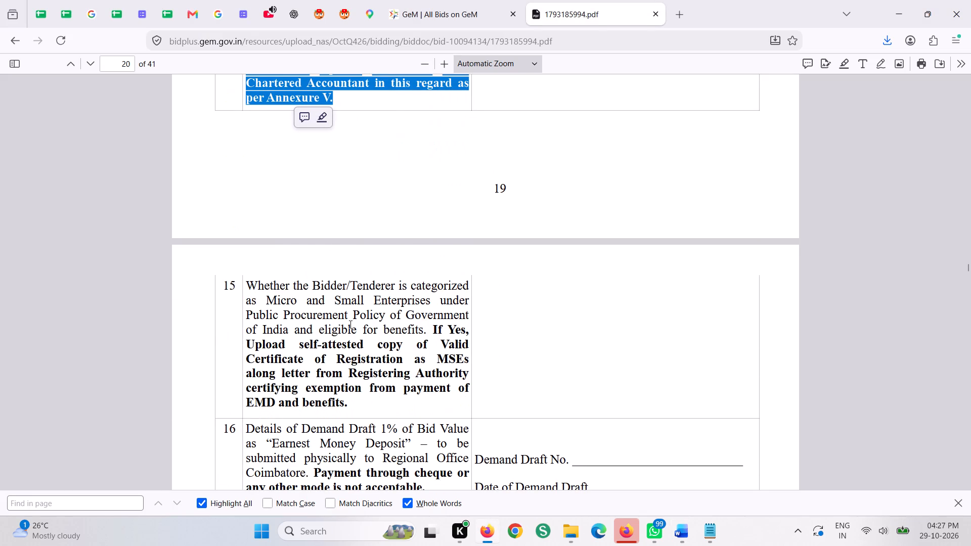
scroll(342, 342, "down", 1)
scroll(403, 279, "down", 1)
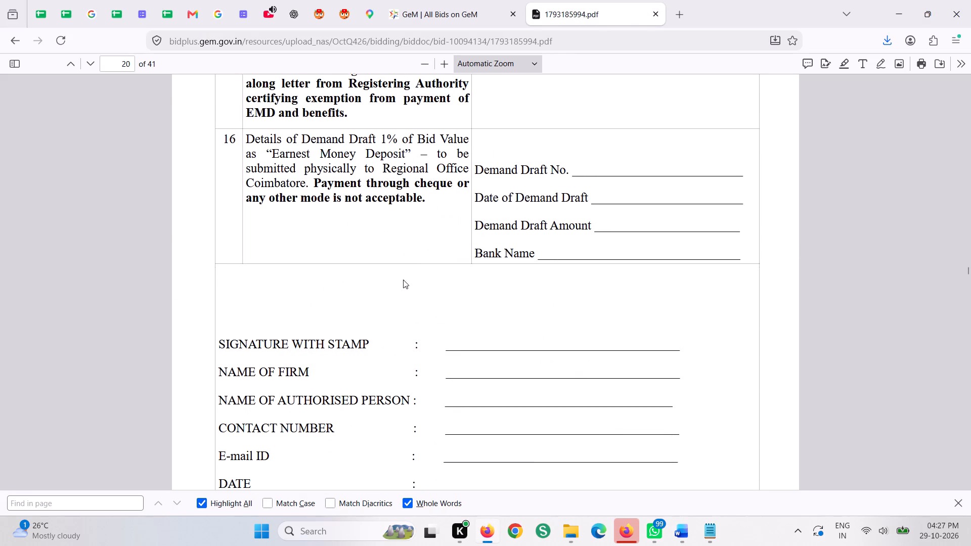
scroll(421, 275, "down", 2)
scroll(466, 279, "up", 1)
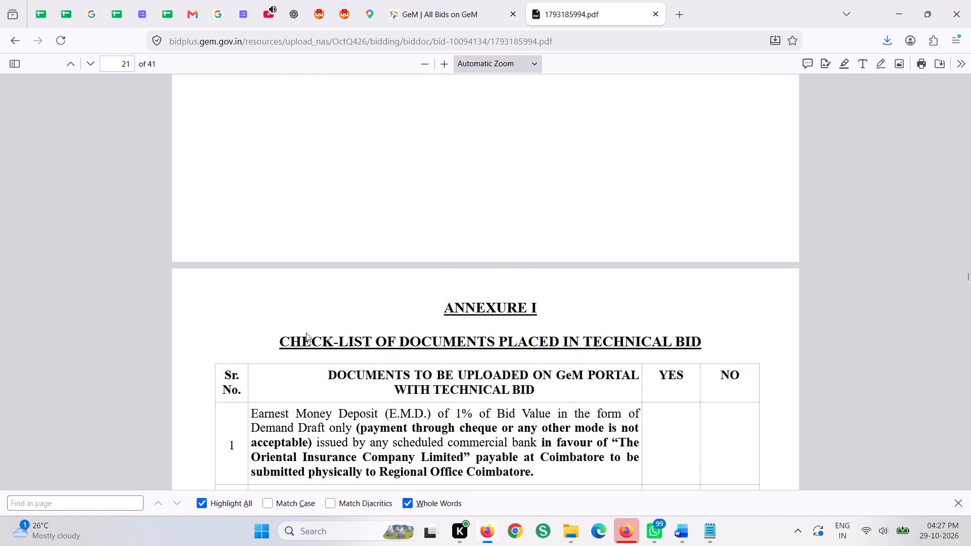
double_click(307, 342)
key("ctrl+c")
key("ctrl+c")
left_click(291, 339)
left_click_drag(291, 339, 322, 340)
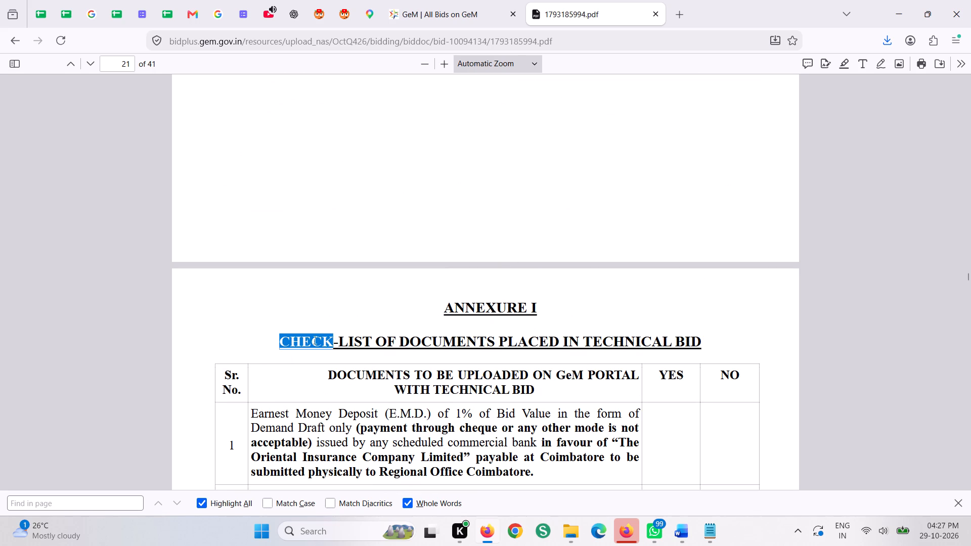
left_click_drag(322, 340, 366, 339)
key("ctrl+c")
key("ctrl+c")
key("ctrl+c")
scroll(372, 329, "down", 1)
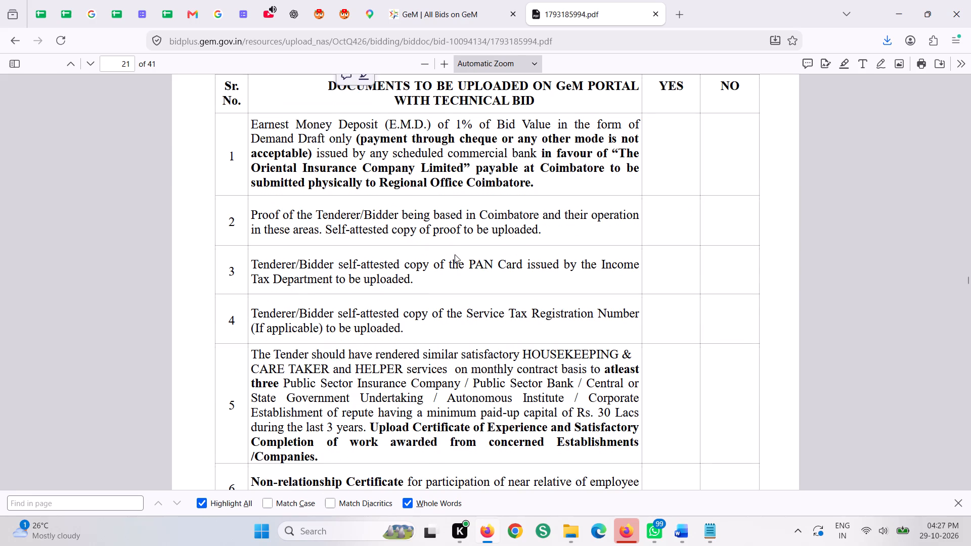
In item 9 of the Word list, add page number 21 and insert ", CHECK-LIST" after TECHNICAL BID' inside the brackets.
key("alt+Tab")
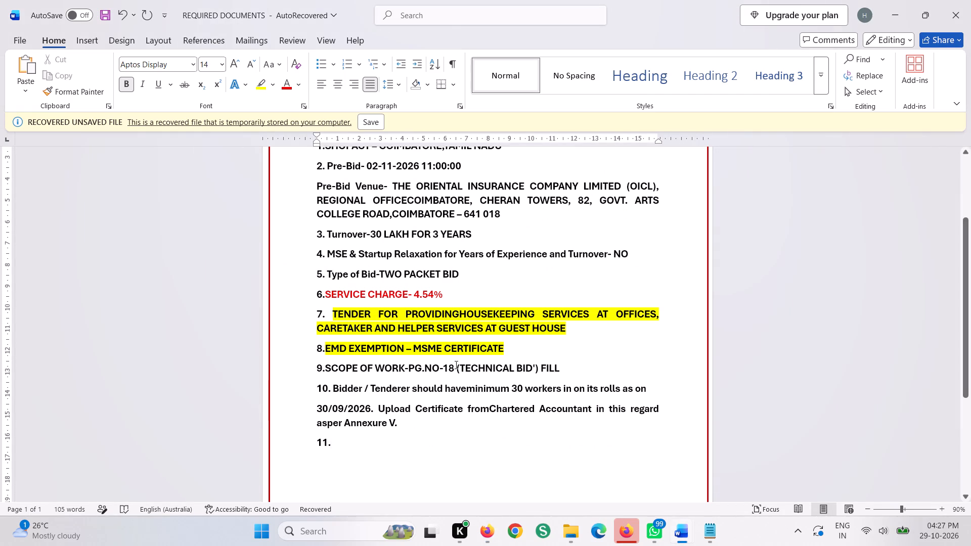
left_click(454, 365)
key("period")
key("BackSpace")
type(",21")
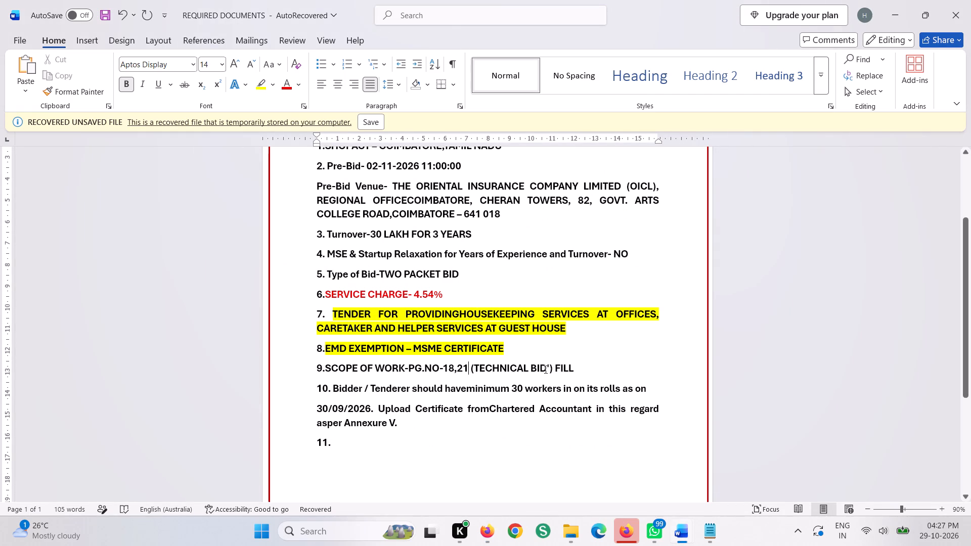
left_click(546, 368)
key("Right")
key("comma")
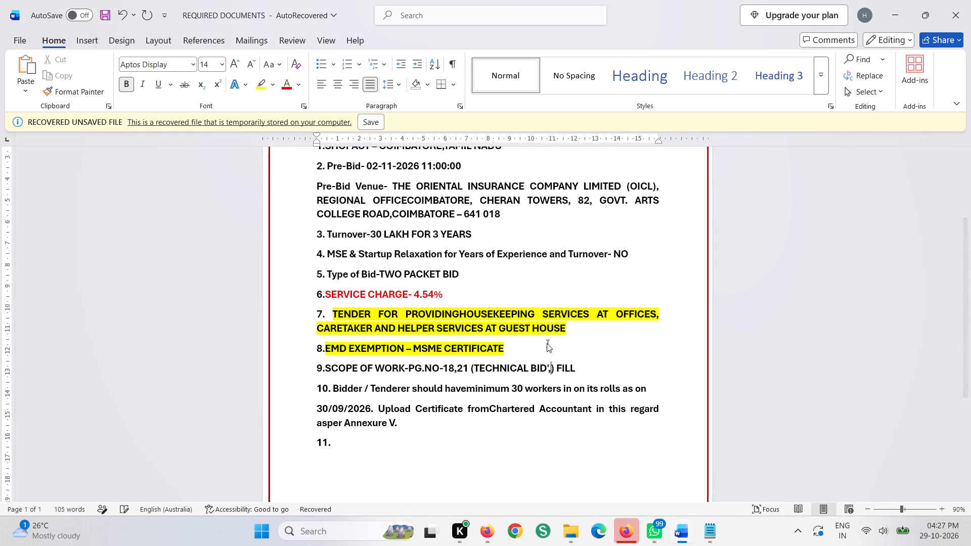
key("ctrl+v")
Review the Annexure I check-list of documents in the tender PDF, through the entries continuing on page 22.
key("alt+Tab")
scroll(436, 302, "down", 1)
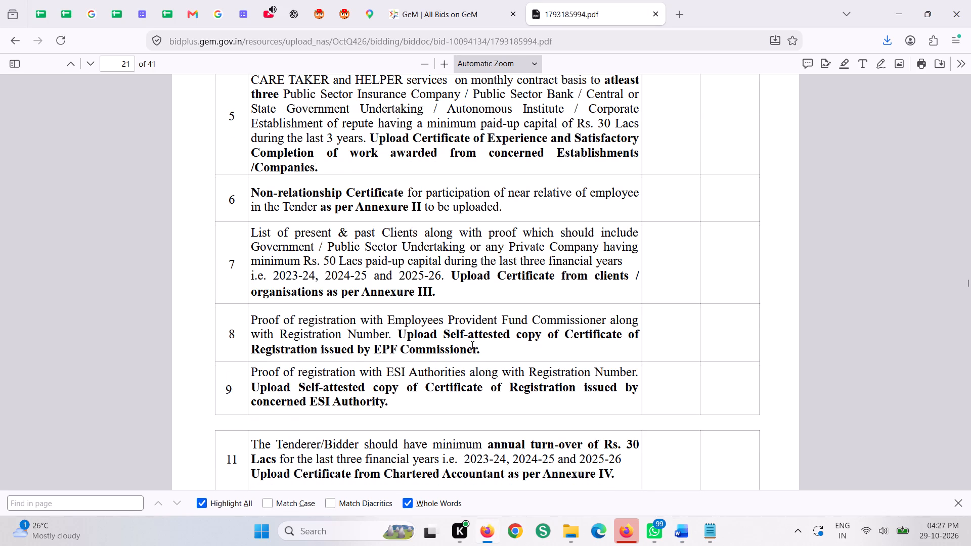
scroll(471, 345, "down", 1)
scroll(472, 325, "up", 1)
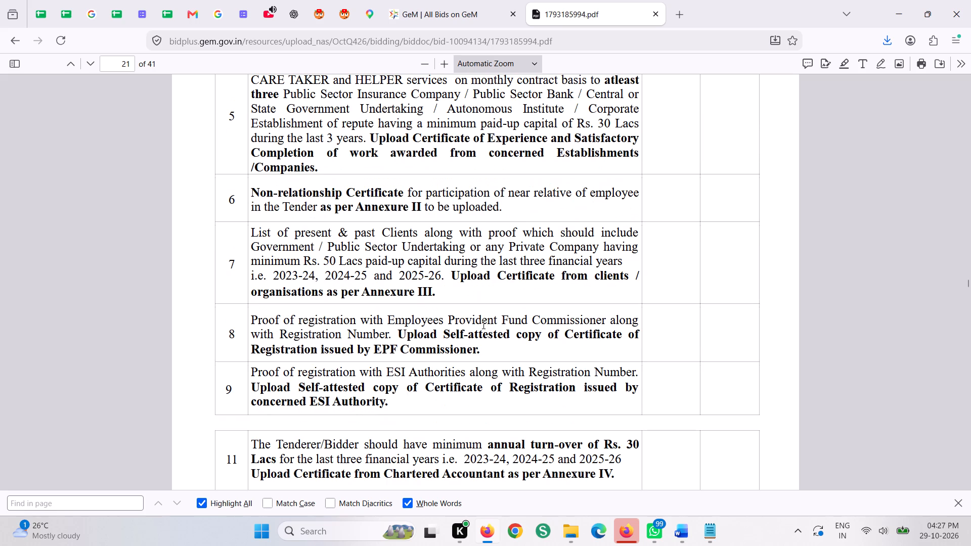
scroll(482, 325, "up", 1)
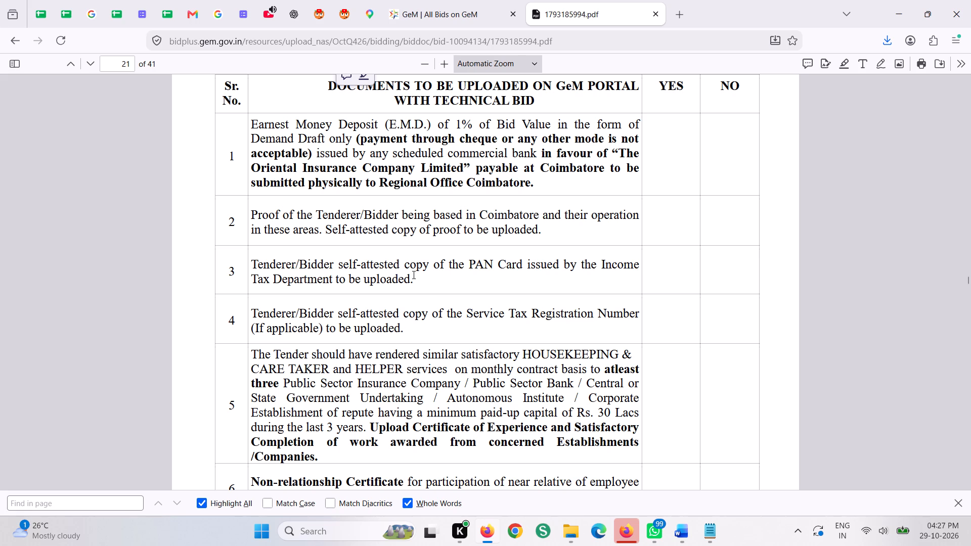
scroll(425, 287, "down", 1)
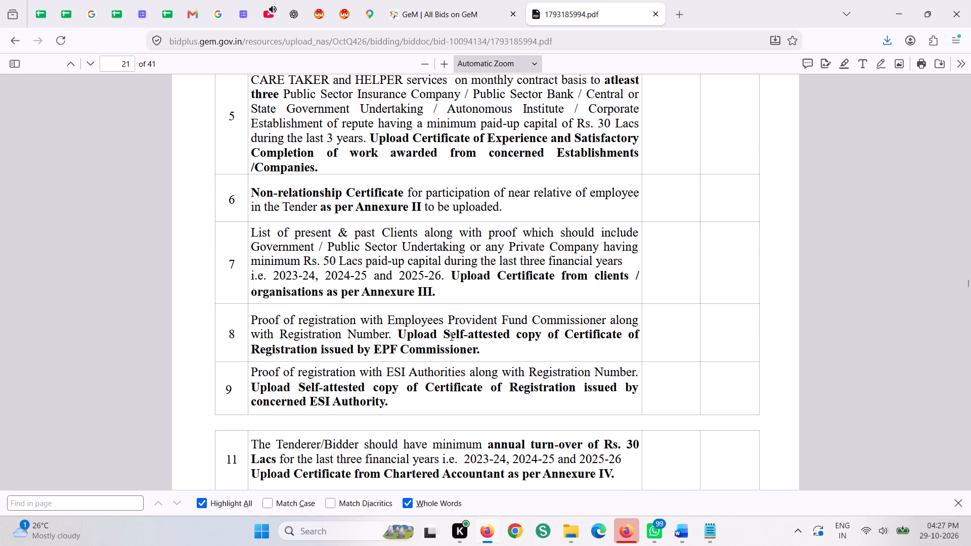
scroll(451, 336, "down", 1)
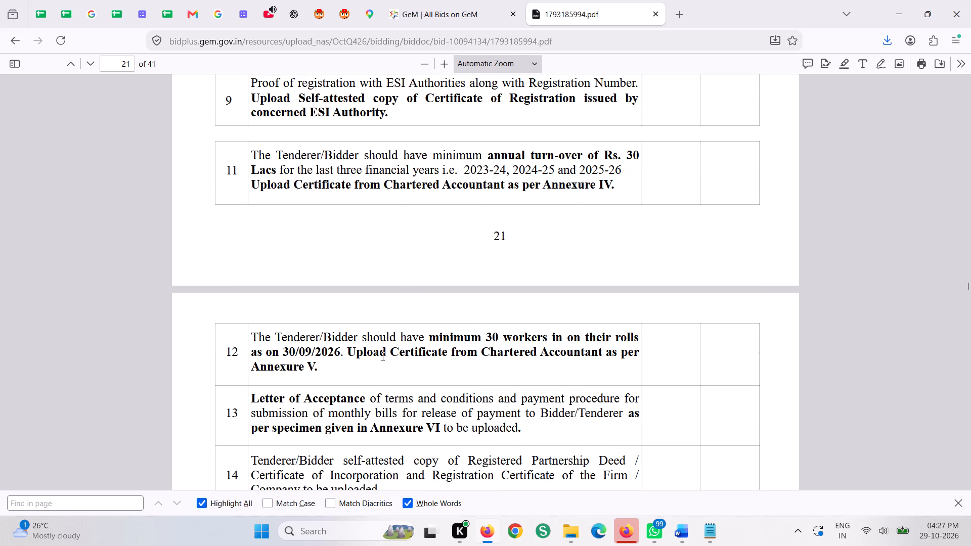
scroll(431, 361, "down", 1)
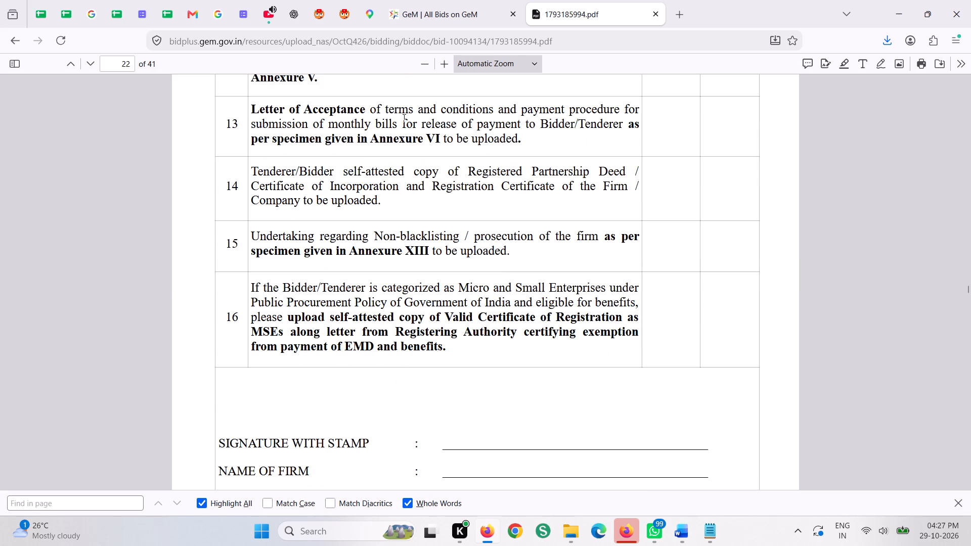
Copy "Letter of Acceptance of terms and conditions" from check-list row 13 and paste it as item 11 in the Word list.
left_click(255, 108)
left_click_drag(254, 108, 477, 100)
key("ctrl+c")
key("ctrl+c")
key("ctrl+c")
key("ctrl+c")
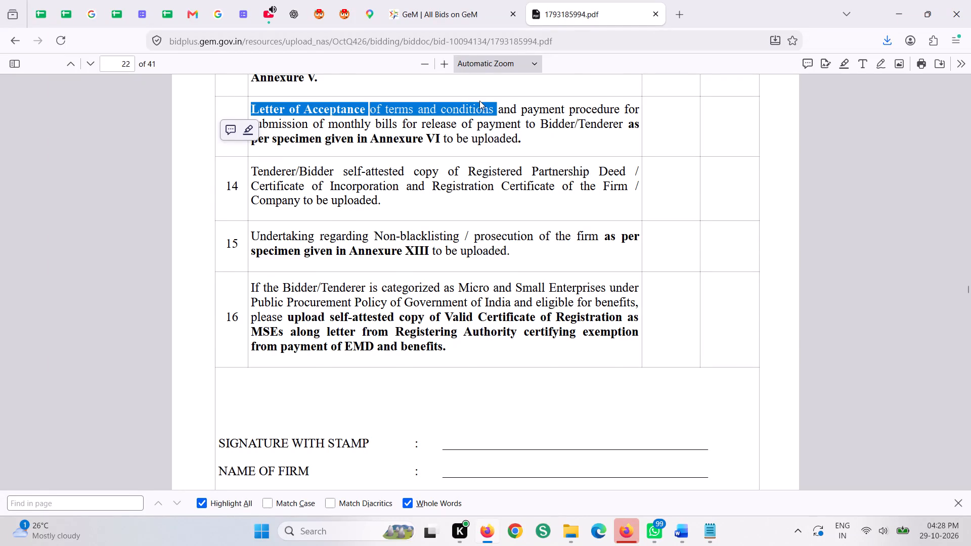
key("alt+Tab")
key("ctrl+v")
key("ctrl+z")
left_click(341, 440)
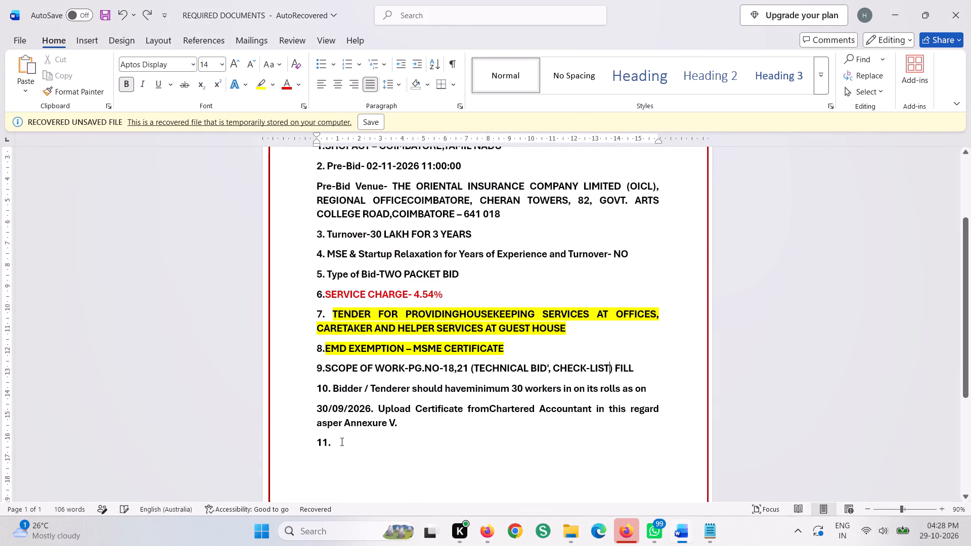
key("ctrl+v")
key("ctrl+c")
Append the copied phrase "specimen given in Annexure VI" from check-list row 13 to item 11, and start a new item 12.
key("alt+Tab")
left_click(454, 139)
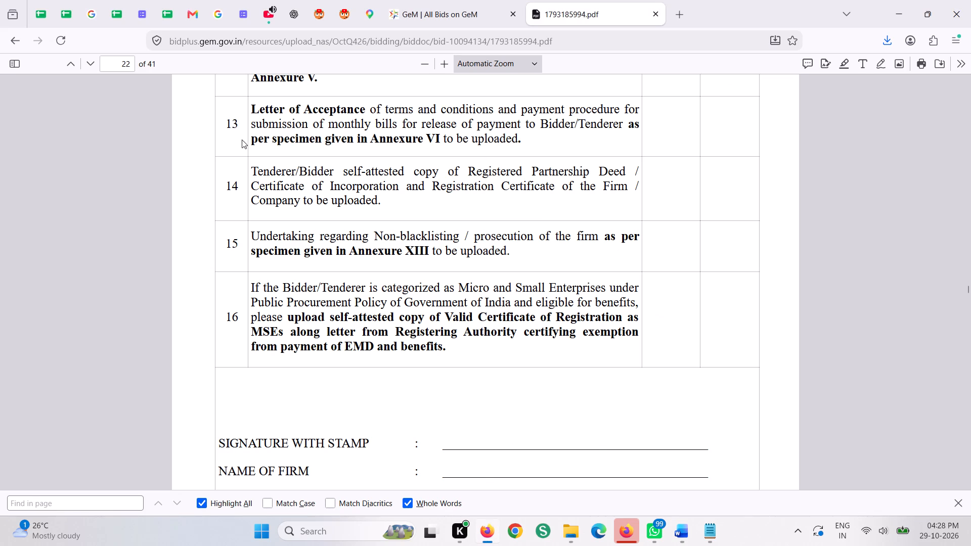
left_click(282, 139)
left_click_drag(282, 139, 426, 140)
key("ctrl+c")
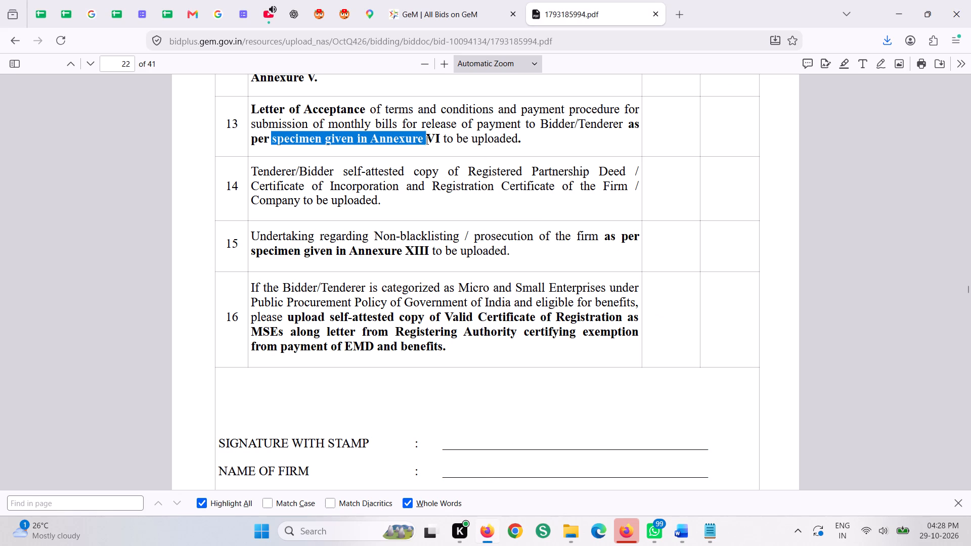
key("ctrl+c")
left_click_drag(426, 140, 436, 140)
key("ctrl+c")
key("ctrl+c")
key("alt+Tab")
key("space")
key("ctrl+v")
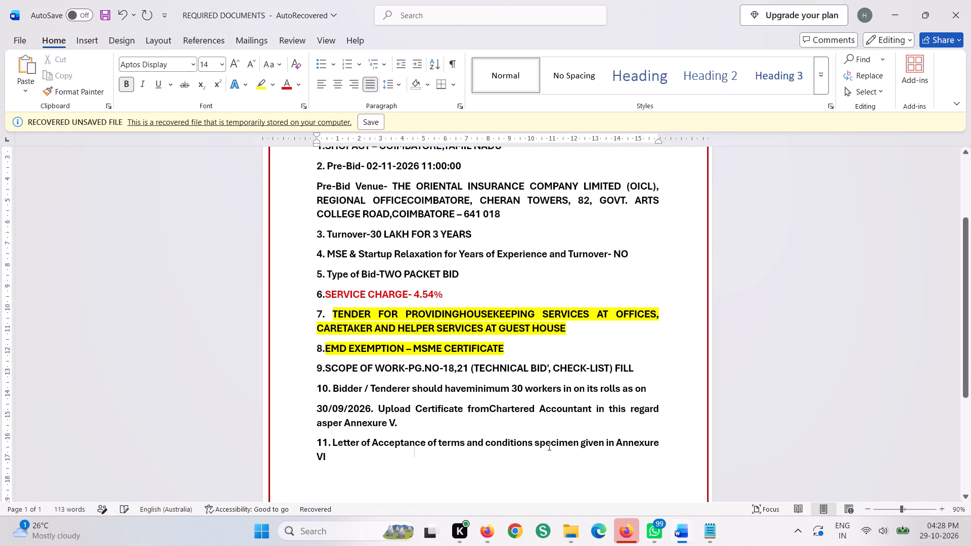
key("Return")
type("1.")
key("BackSpace")
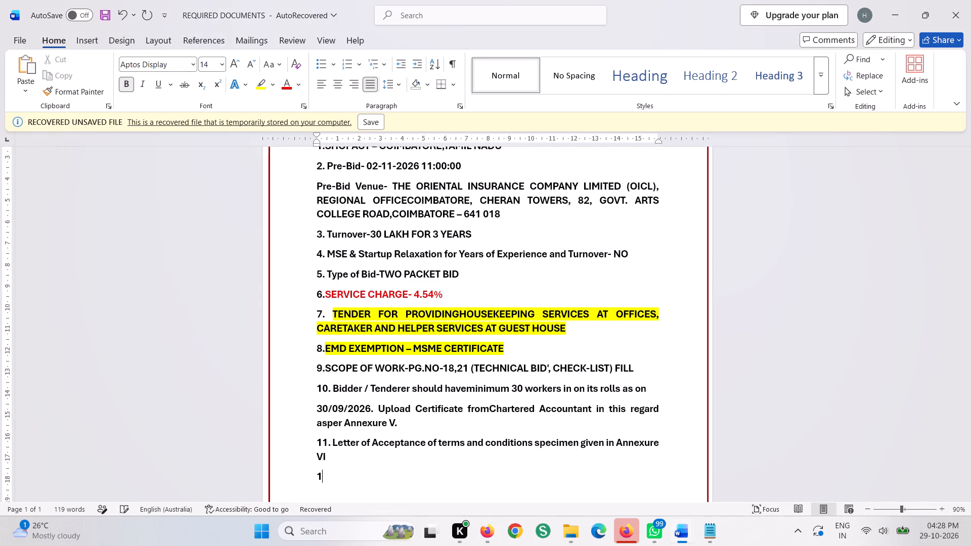
type("2.")
Review check-list rows 14 to 16 and the annexure formats that follow, up to the turnover certificate on page 25.
key("alt+Tab")
left_click(543, 163)
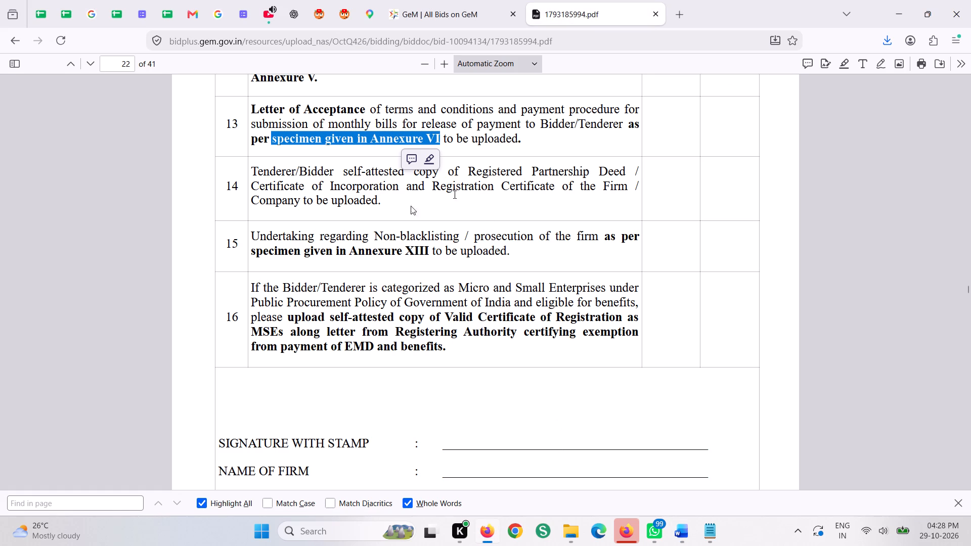
left_click(361, 191)
left_click(447, 177)
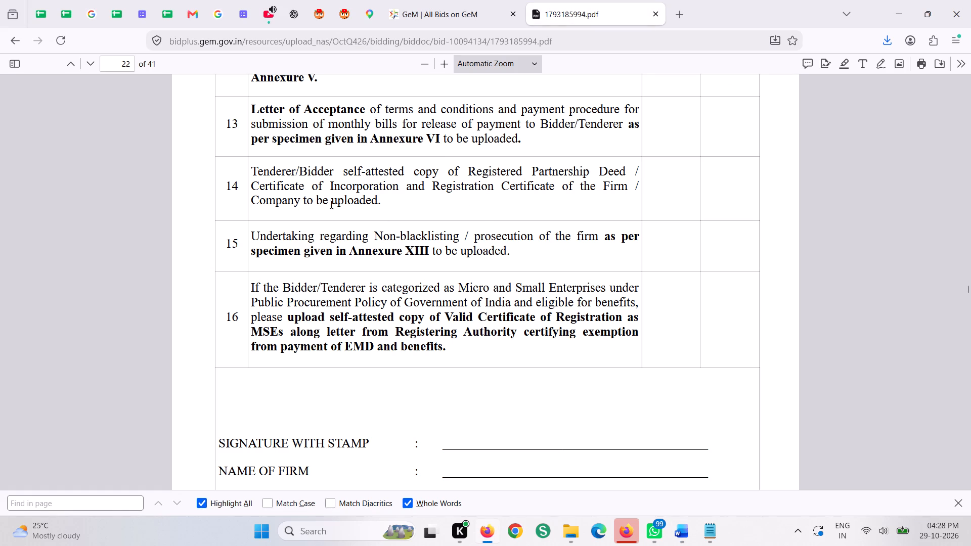
left_click(337, 202)
left_click(439, 244)
left_click(483, 343)
scroll(452, 364, "down", 1)
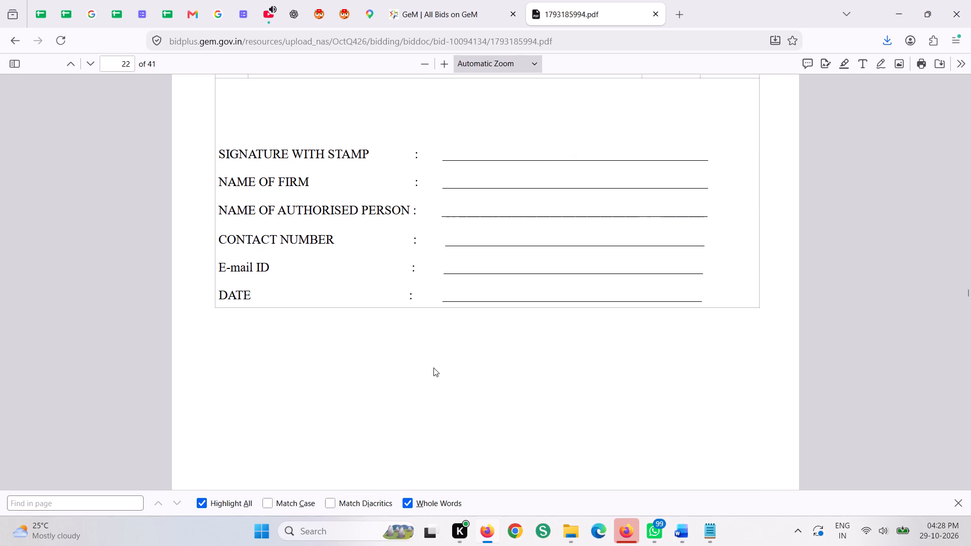
scroll(433, 368, "down", 2)
scroll(524, 330, "down", 1)
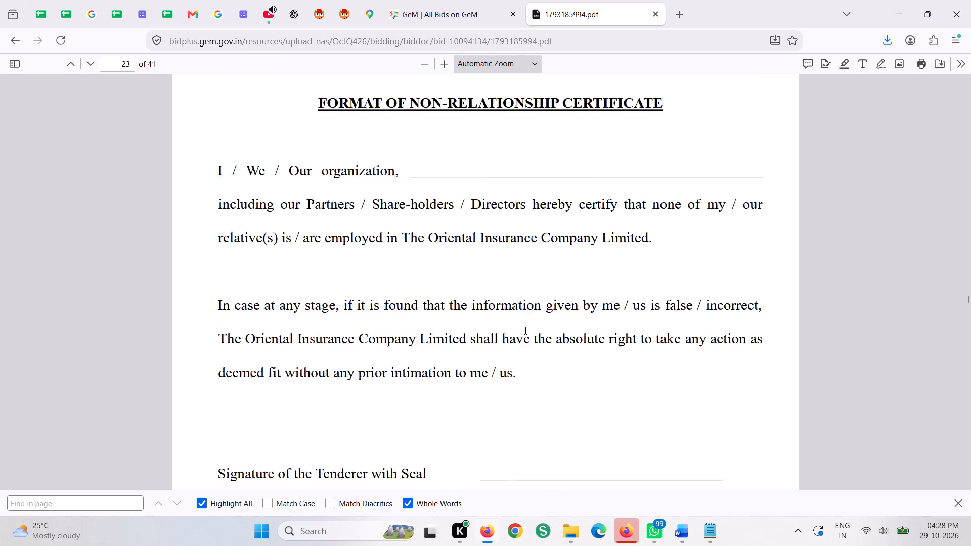
scroll(524, 330, "down", 5)
scroll(611, 325, "down", 1)
scroll(511, 337, "up", 1)
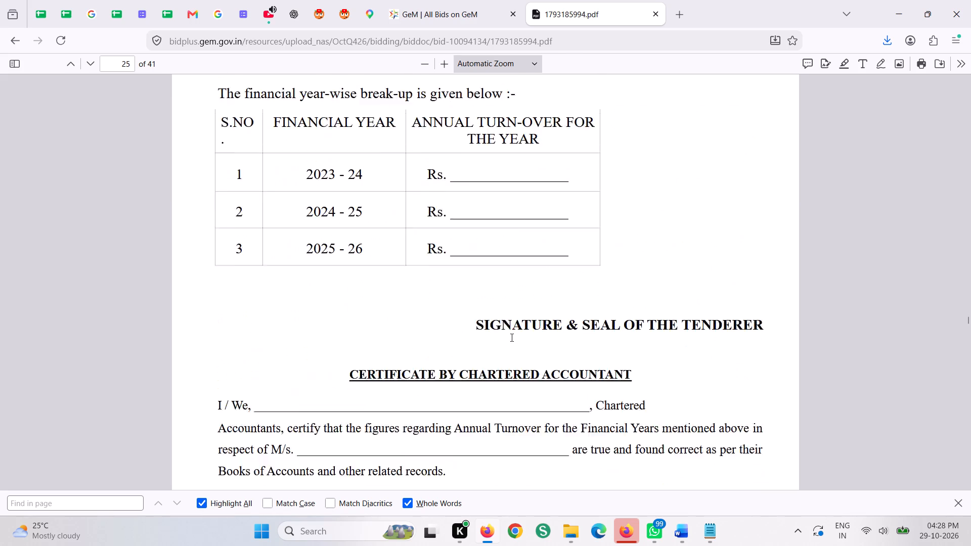
Add page 25 and the heading "ANNEXURE IV" copied from the tender PDF to the scope of work line, item 9, in the Word list.
double_click(470, 115)
left_click_drag(470, 115, 551, 122)
key("ctrl+c")
key("ctrl+c")
key("ctrl+c")
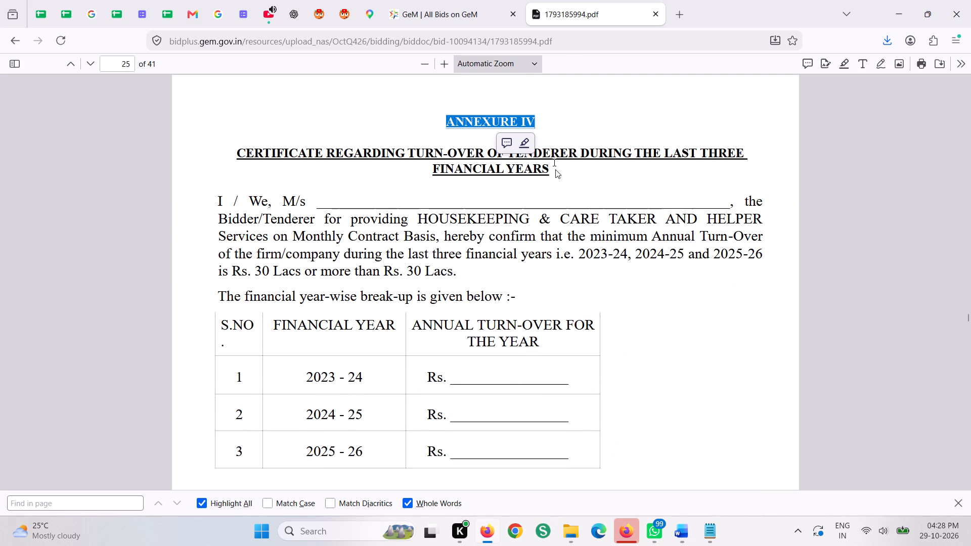
key("alt+Tab")
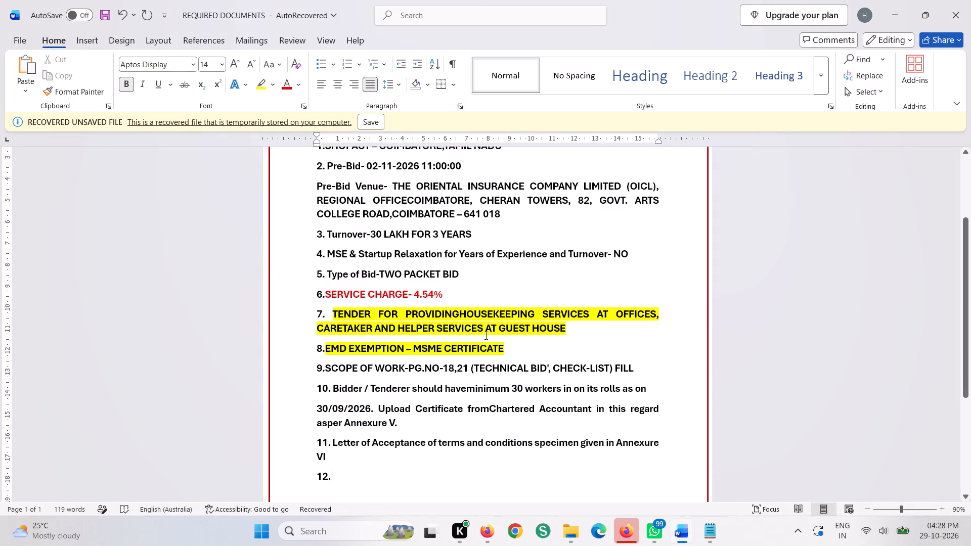
left_click(469, 368)
key("alt+Tab")
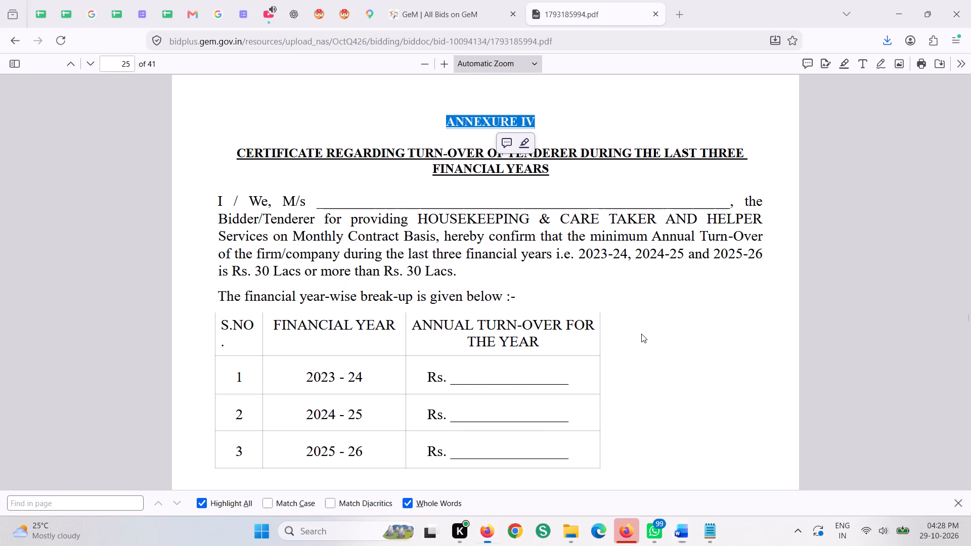
key("alt+Tab")
key("period")
key("BackSpace")
type(",25")
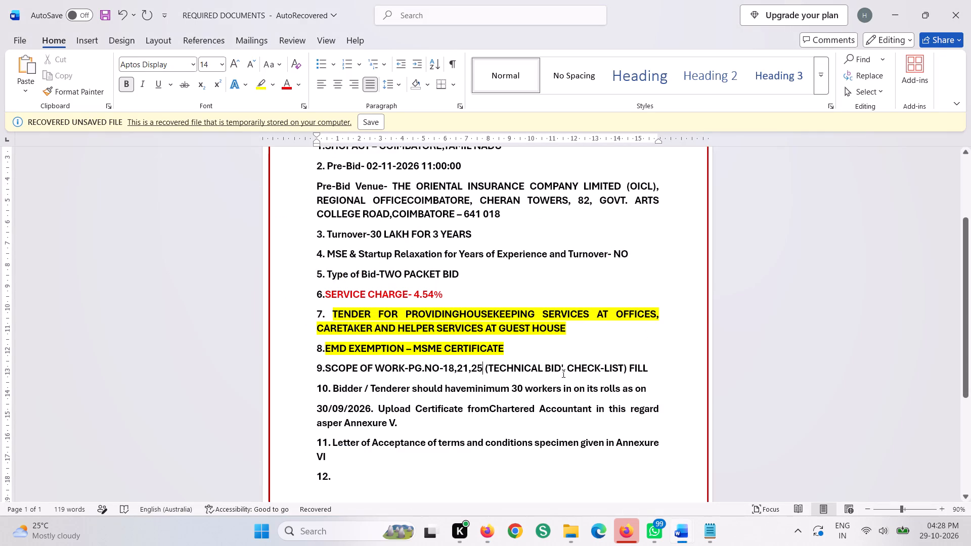
left_click(622, 368)
key("comma")
key("ctrl+v")
Copy the heading "ANNEXURE V" from the worker-count certificate on page 26 of the tender PDF.
key("alt+Tab")
scroll(503, 293, "down", 1)
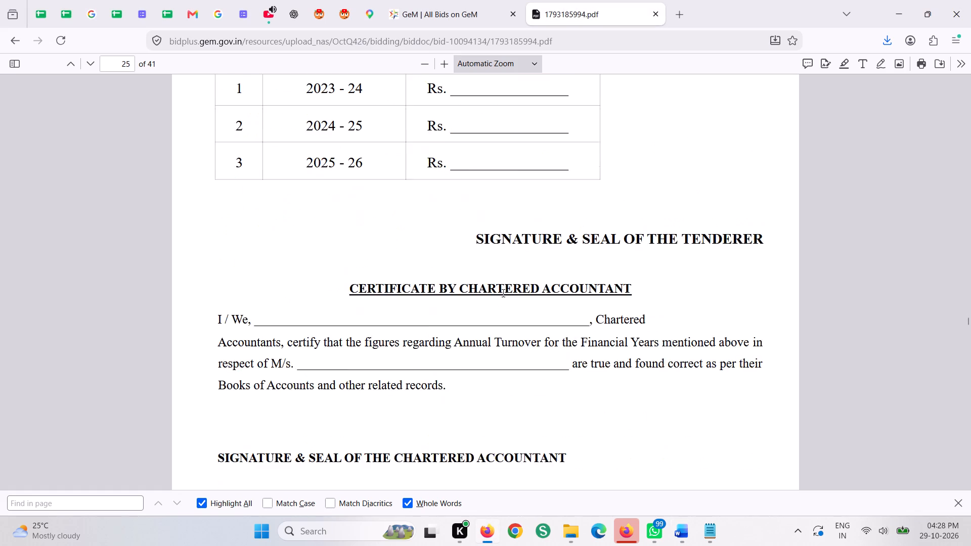
scroll(502, 293, "down", 1)
scroll(484, 303, "up", 1)
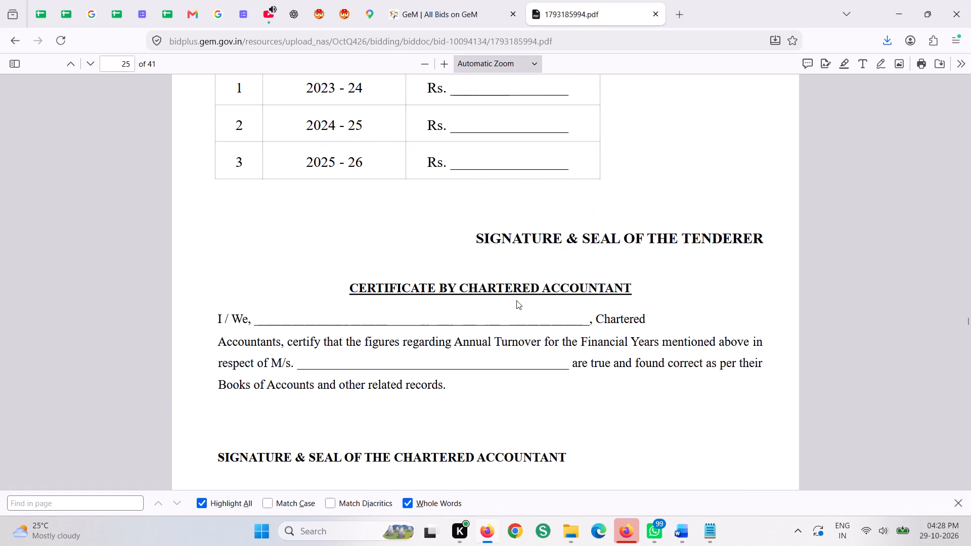
scroll(516, 300, "down", 2)
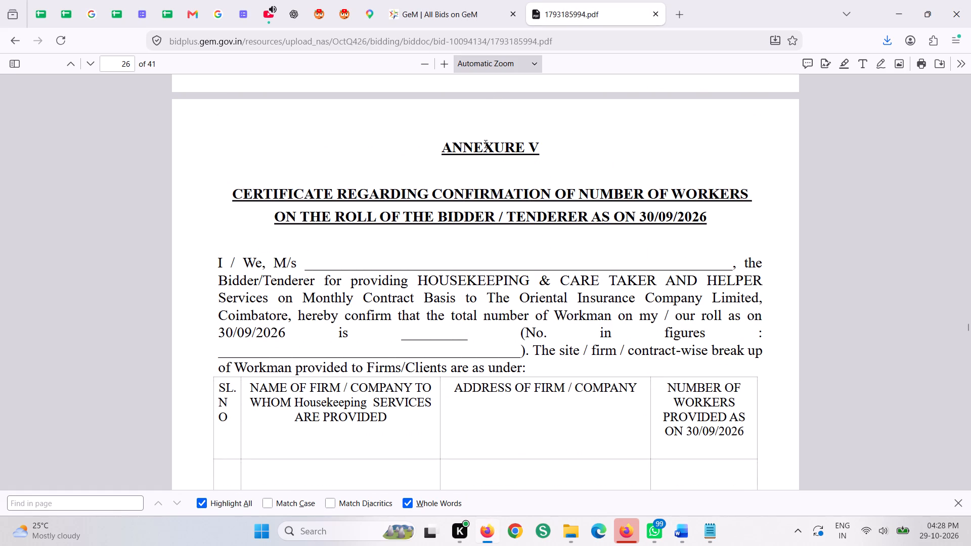
left_click(466, 147)
left_click_drag(466, 147, 562, 147)
key("ctrl+c")
key("ctrl+c")
key("ctrl+c")
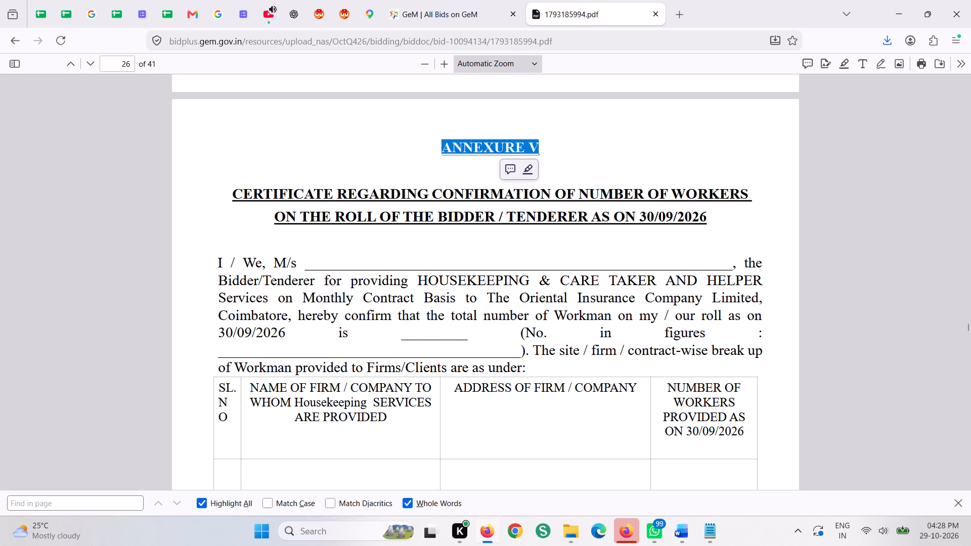
left_click(442, 314)
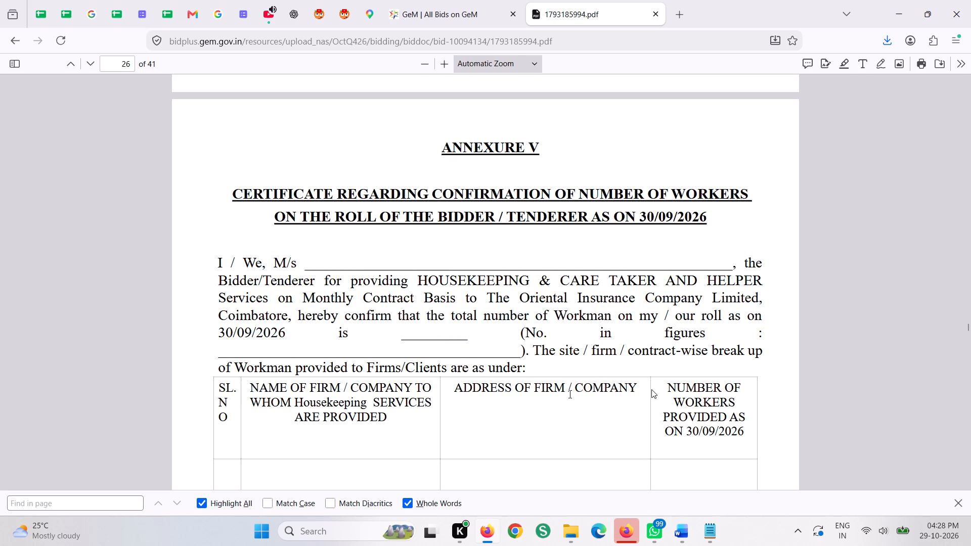
Review the annexure formats after Annexure V in the tender PDF, from the Annexure VI acceptance letter up to page 31.
scroll(584, 340, "down", 3)
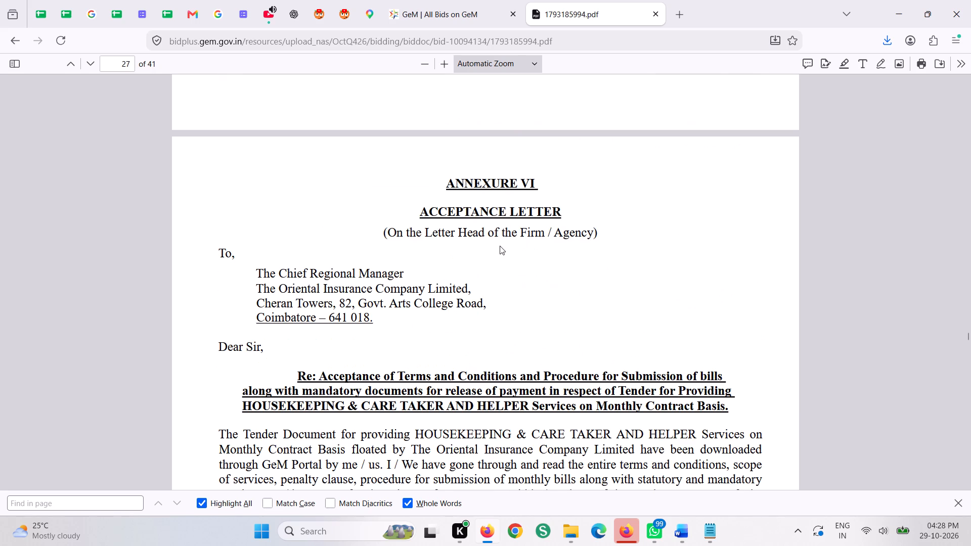
scroll(516, 256, "down", 2)
scroll(636, 288, "down", 2)
scroll(625, 296, "up", 1)
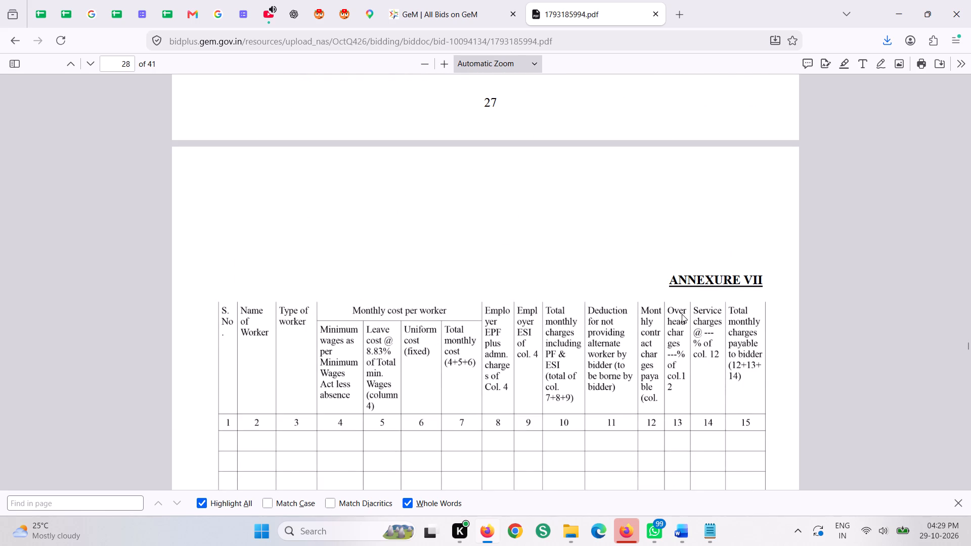
scroll(682, 314, "down", 1)
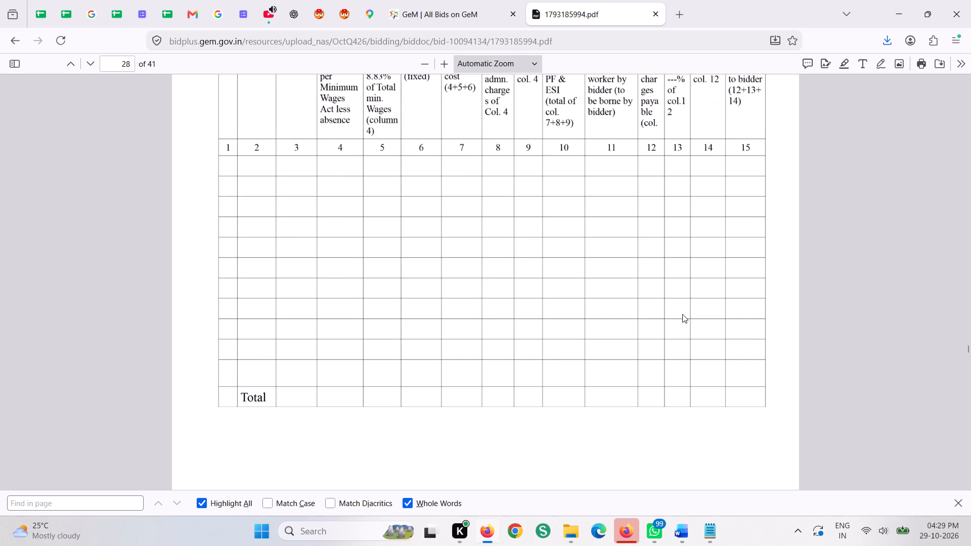
scroll(688, 320, "down", 2)
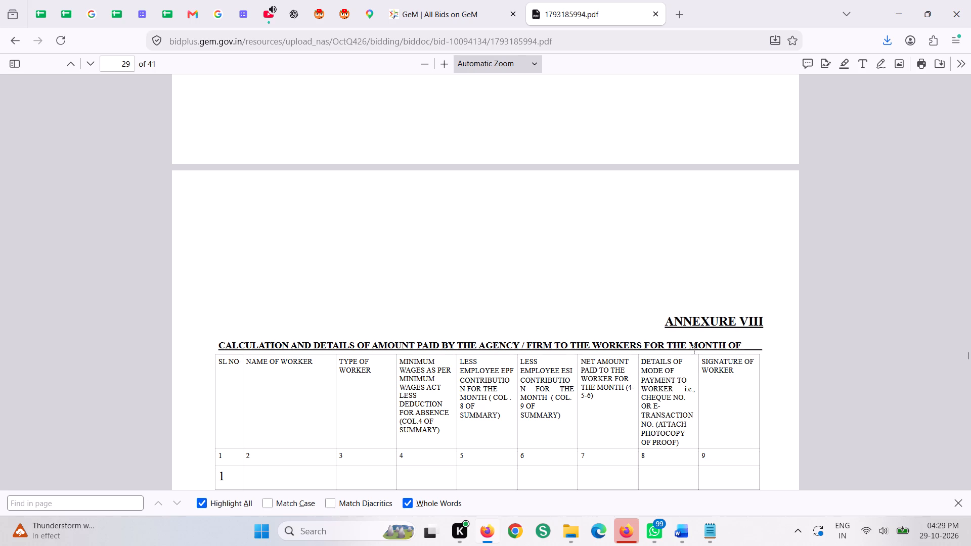
scroll(648, 349, "down", 1)
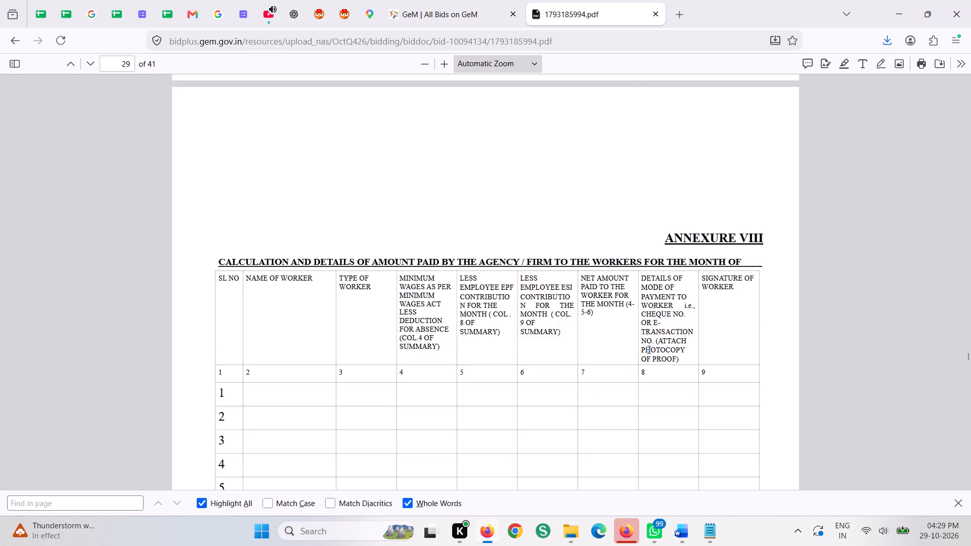
scroll(648, 349, "down", 6)
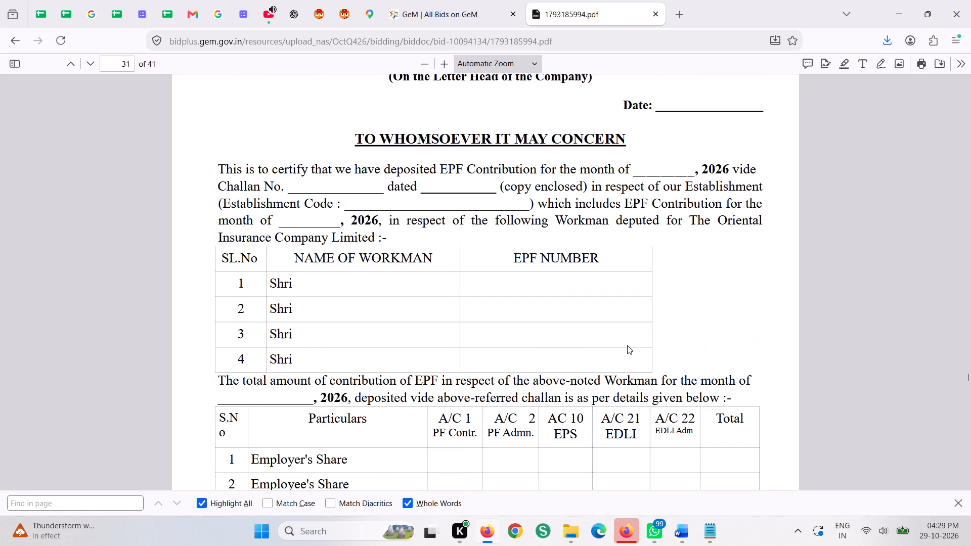
Examine the Annexure X EPF contribution certificate on page 31, including its workman table and contribution break-up.
scroll(627, 345, "up", 1)
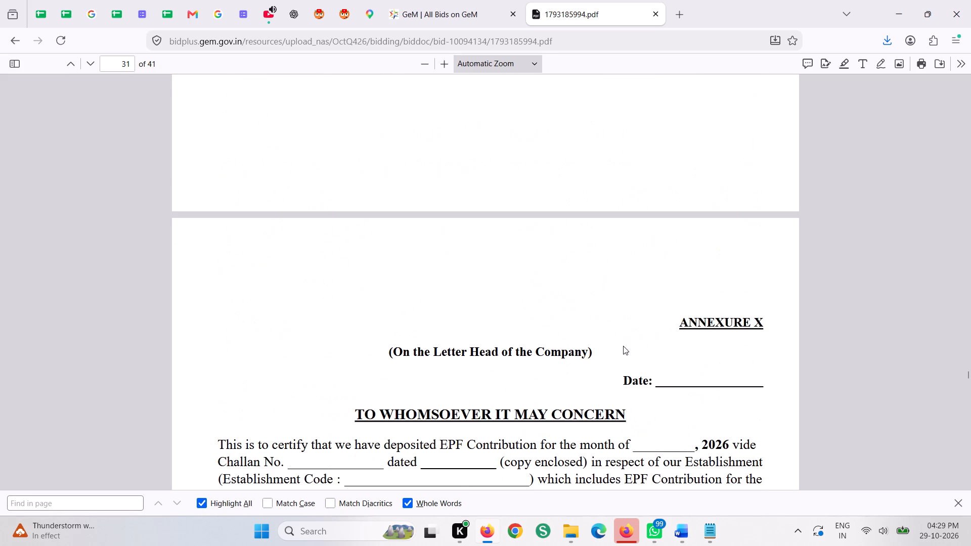
scroll(642, 347, "down", 2)
scroll(643, 347, "up", 1)
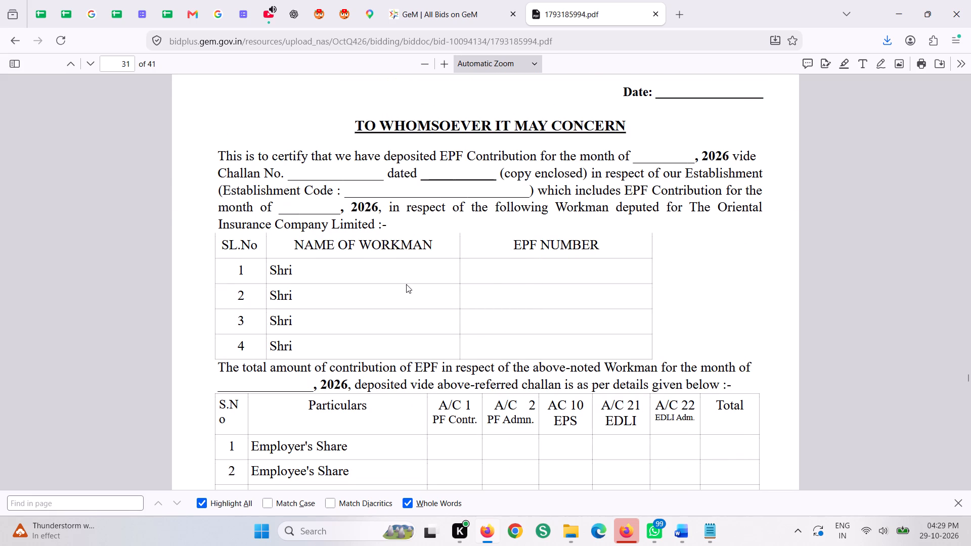
scroll(664, 261, "up", 1)
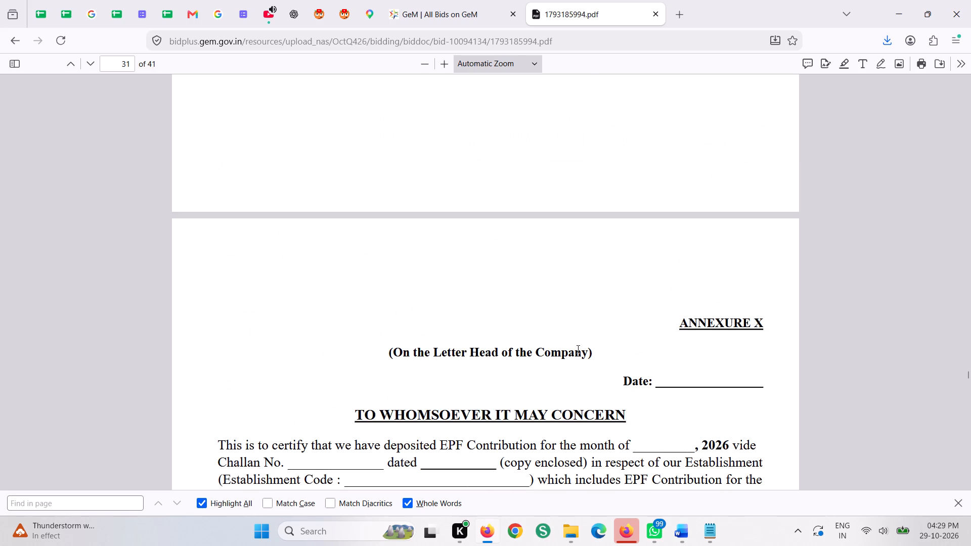
scroll(584, 349, "down", 1)
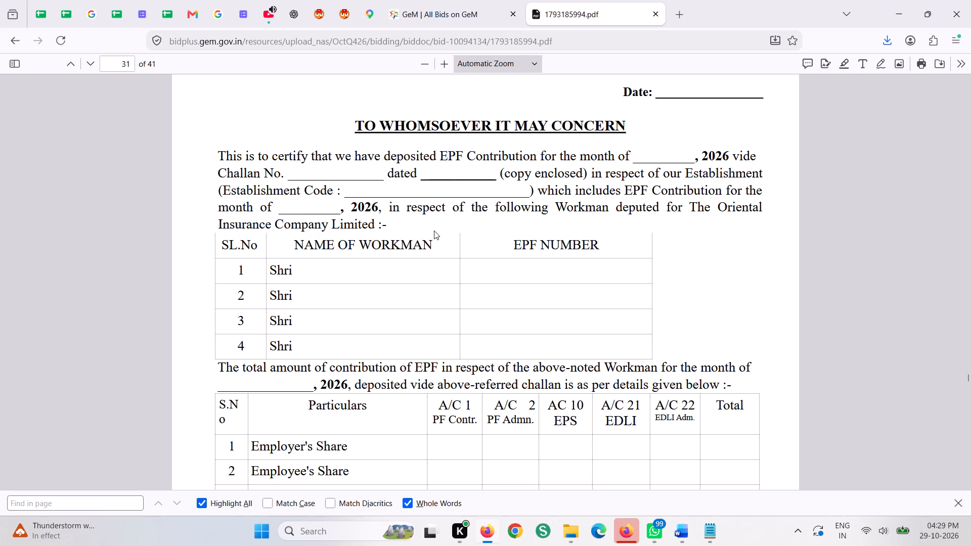
scroll(593, 244, "up", 1)
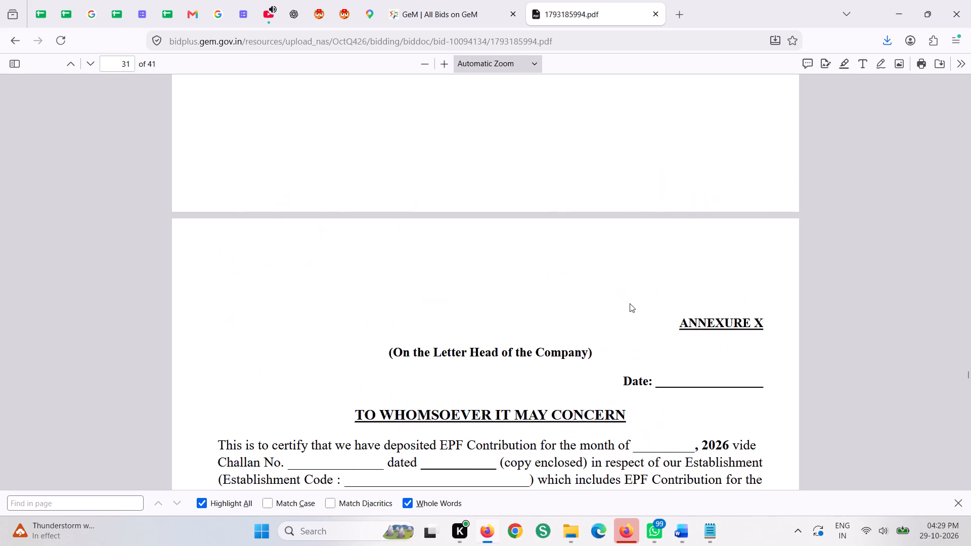
scroll(627, 314, "down", 1)
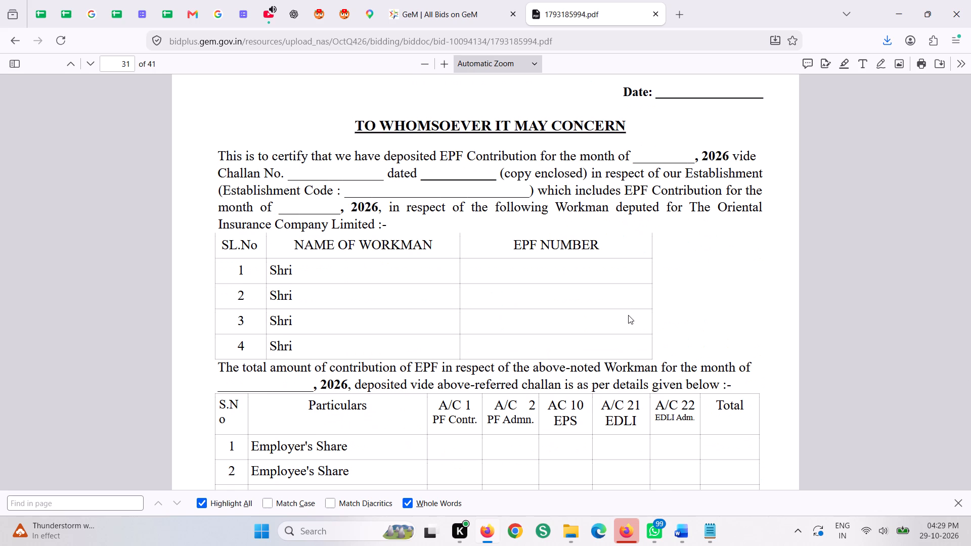
scroll(628, 315, "up", 1)
scroll(629, 383, "down", 1)
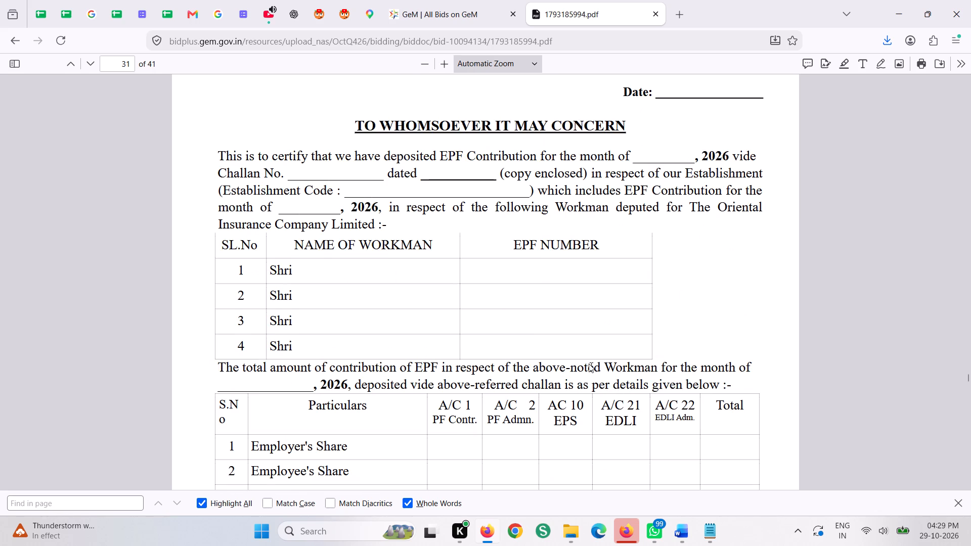
scroll(584, 355, "down", 1)
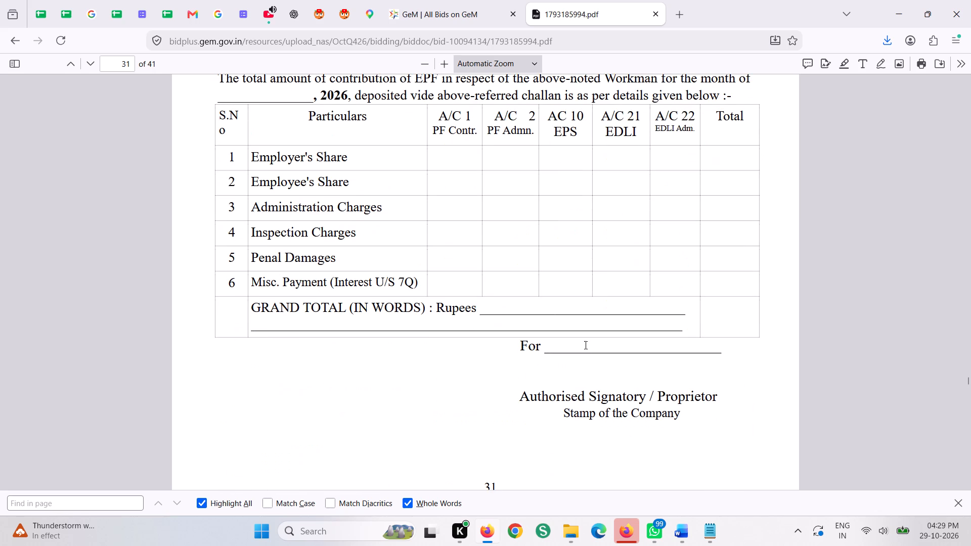
scroll(585, 344, "down", 1)
scroll(585, 344, "up", 2)
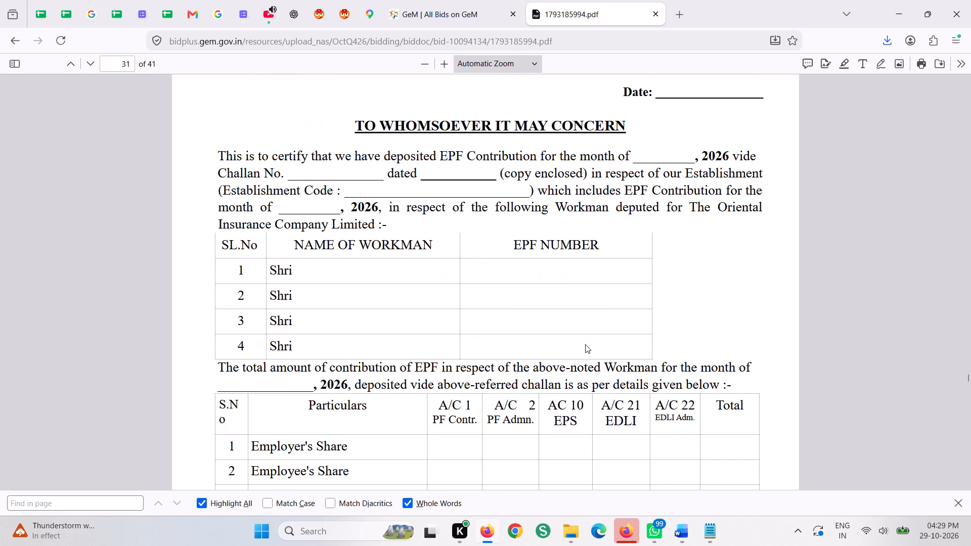
scroll(576, 321, "down", 1)
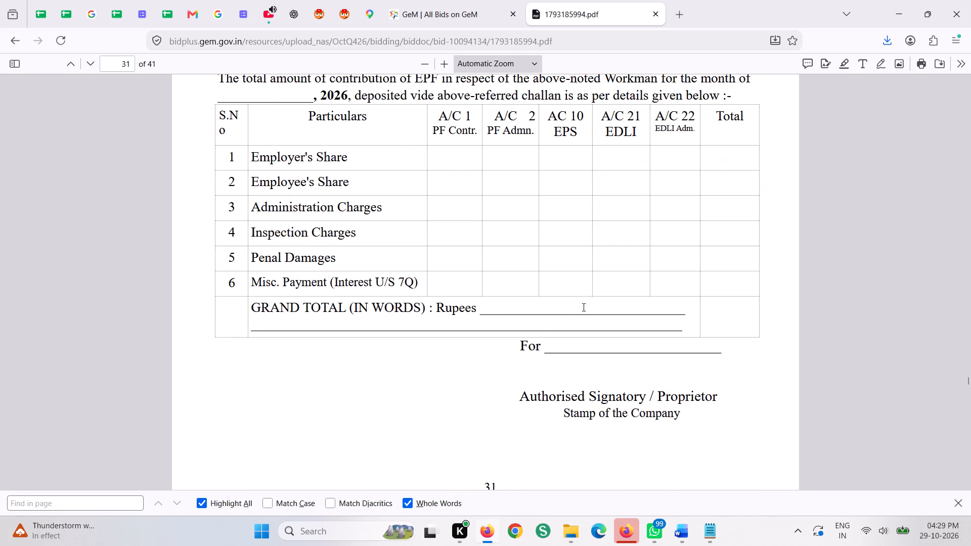
Review the worker deployment terms, Annexures XII and XIII, and the financial bid instructions on pages 35 and 36.
scroll(583, 305, "down", 4)
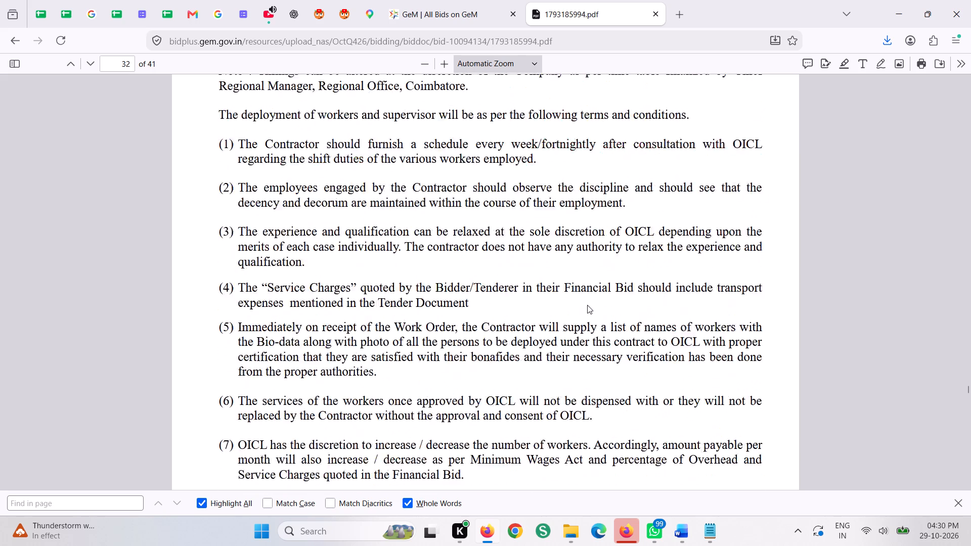
scroll(587, 305, "down", 1)
scroll(590, 303, "up", 1)
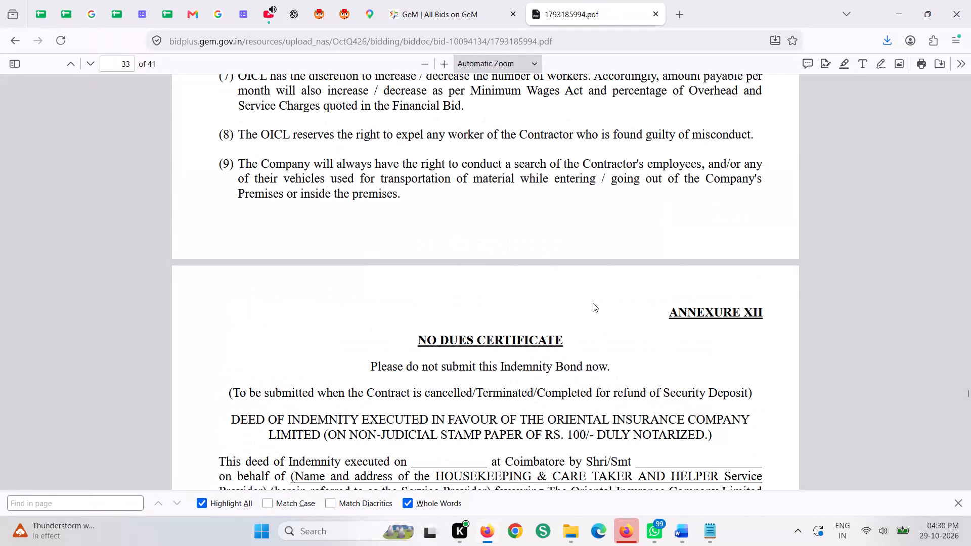
scroll(578, 311, "down", 1)
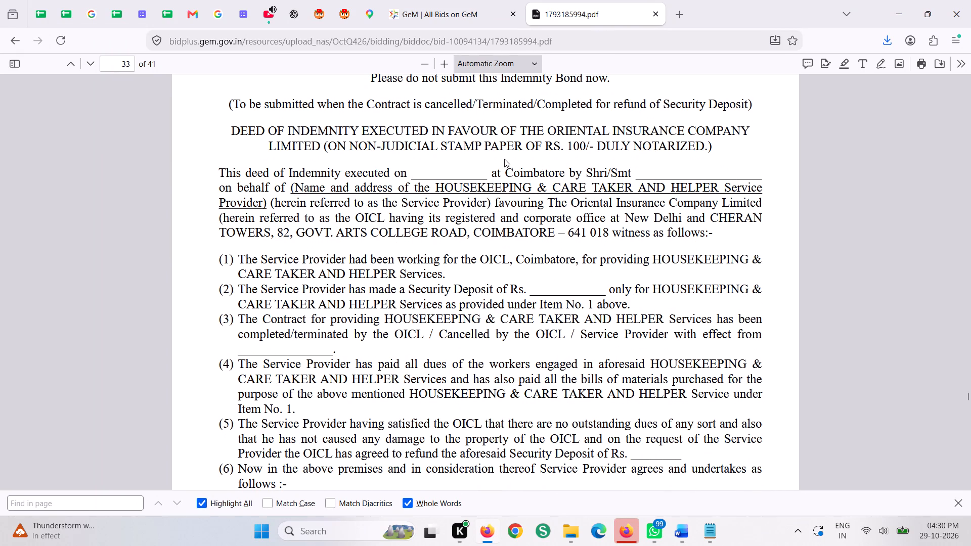
scroll(487, 286, "down", 1)
scroll(552, 269, "down", 1)
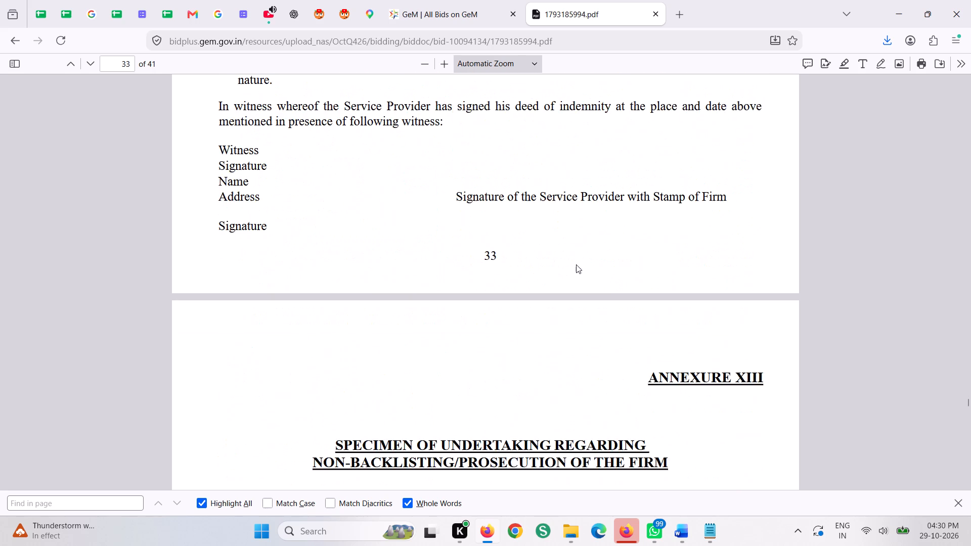
scroll(576, 264, "down", 2)
scroll(596, 227, "up", 1)
scroll(590, 223, "down", 3)
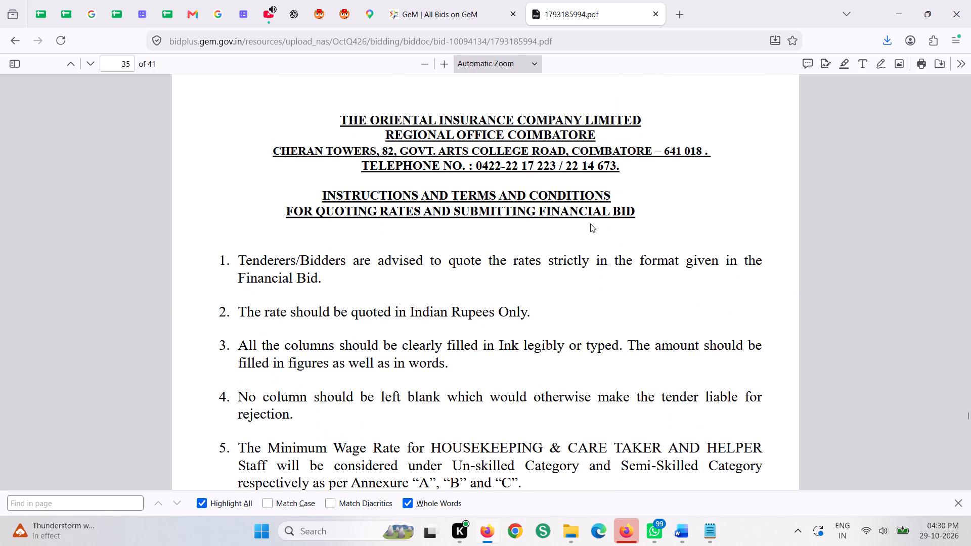
scroll(590, 223, "down", 3)
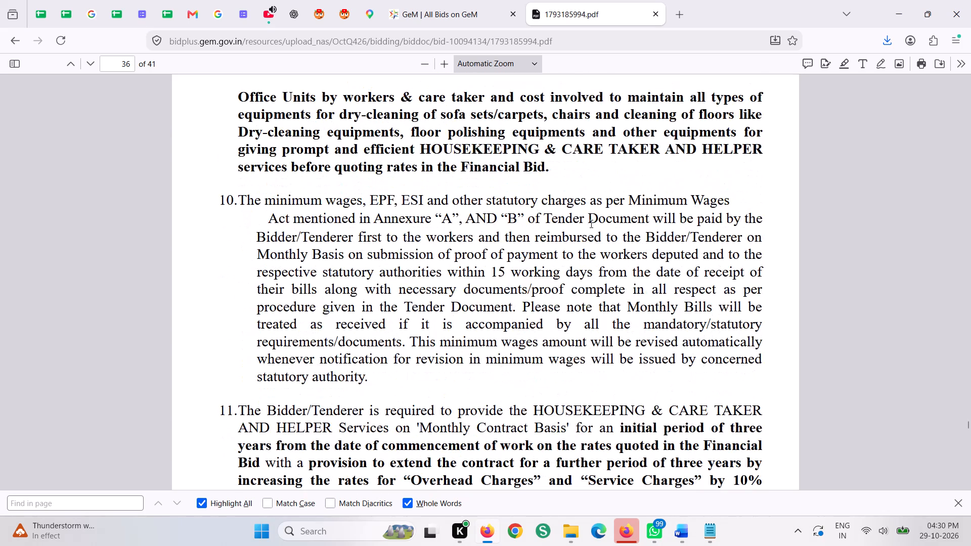
scroll(590, 223, "up", 1)
scroll(590, 223, "down", 1)
scroll(591, 223, "up", 1)
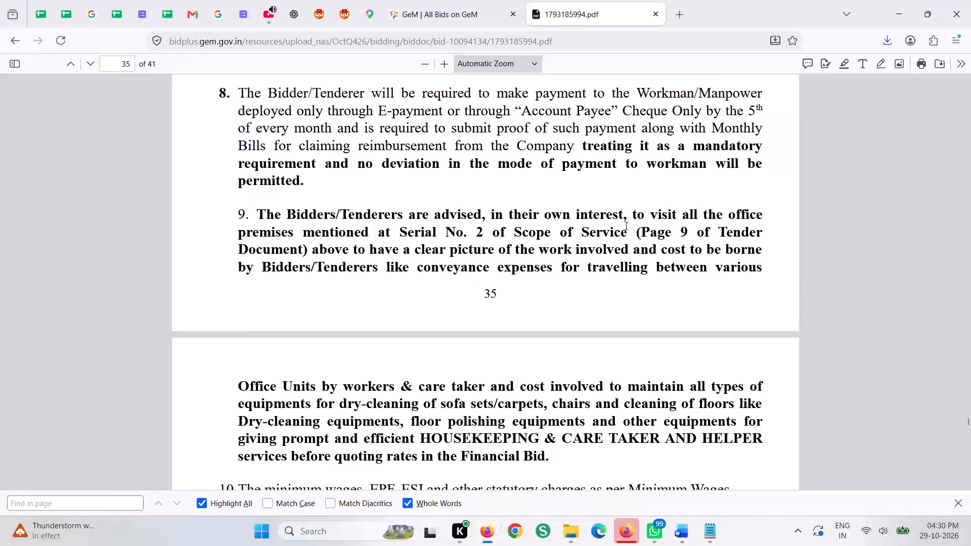
Search the tender PDF for "SITE VISIT" and clear the search term.
key("ctrl+f")
type("SITE VISIT")
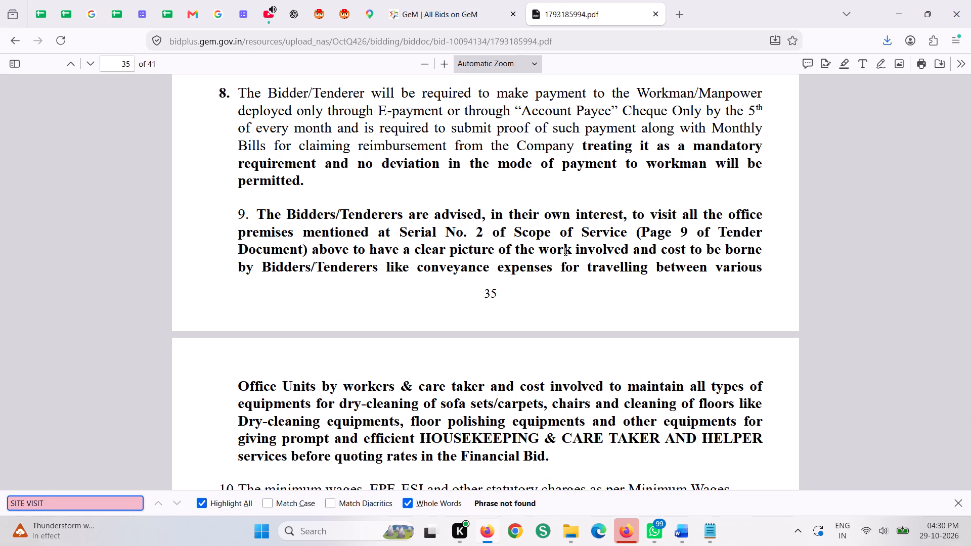
key("BackSpace")
key("BackSpace")
key("BackSpace")
key("BackSpace")
key("BackSpace")
key("BackSpace")
key("BackSpace")
key("BackSpace")
key("BackSpace")
key("BackSpace")
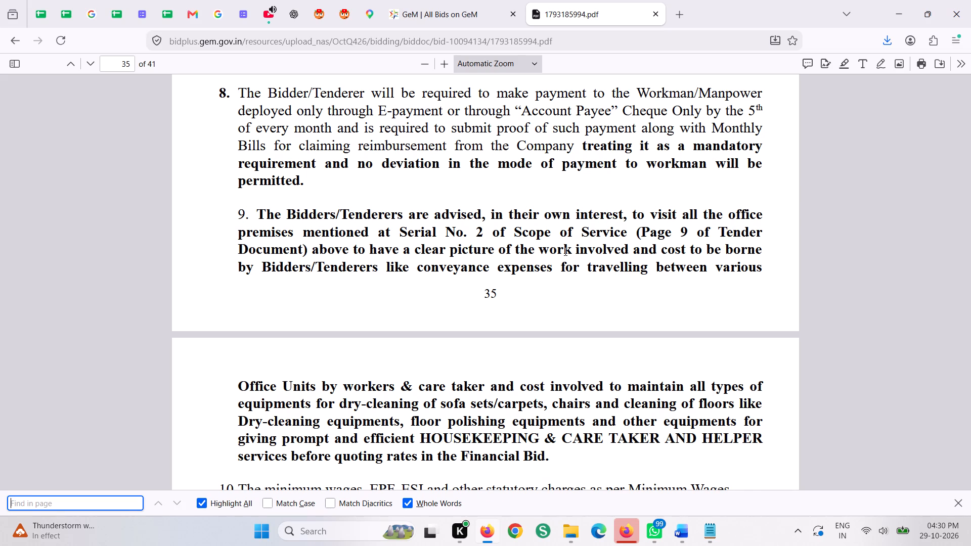
Review the remaining financial bid instructions and the Annexure A, B and C formats on pages 36 to 41 of the tender PDF.
scroll(564, 253, "down", 2)
scroll(578, 257, "up", 1)
scroll(579, 257, "down", 2)
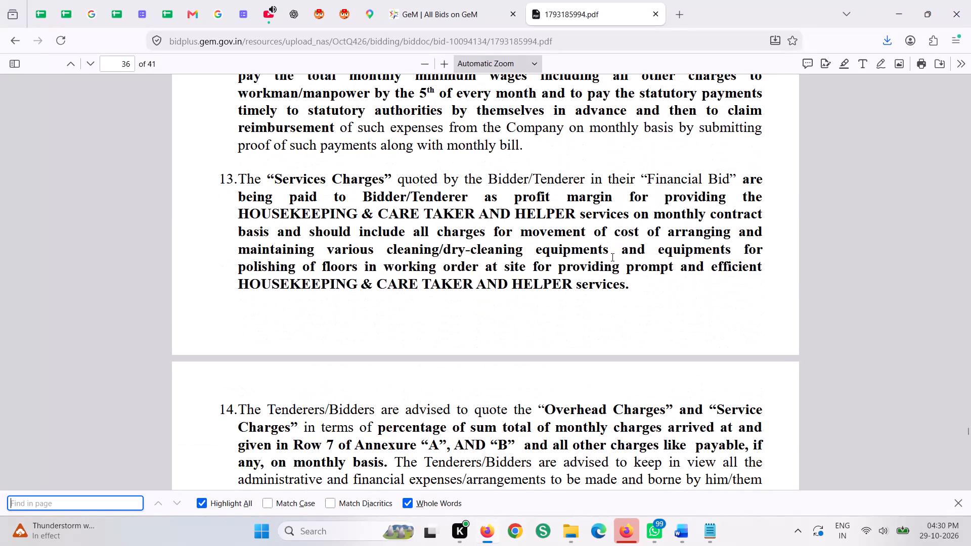
scroll(590, 249, "down", 2)
scroll(469, 260, "down", 2)
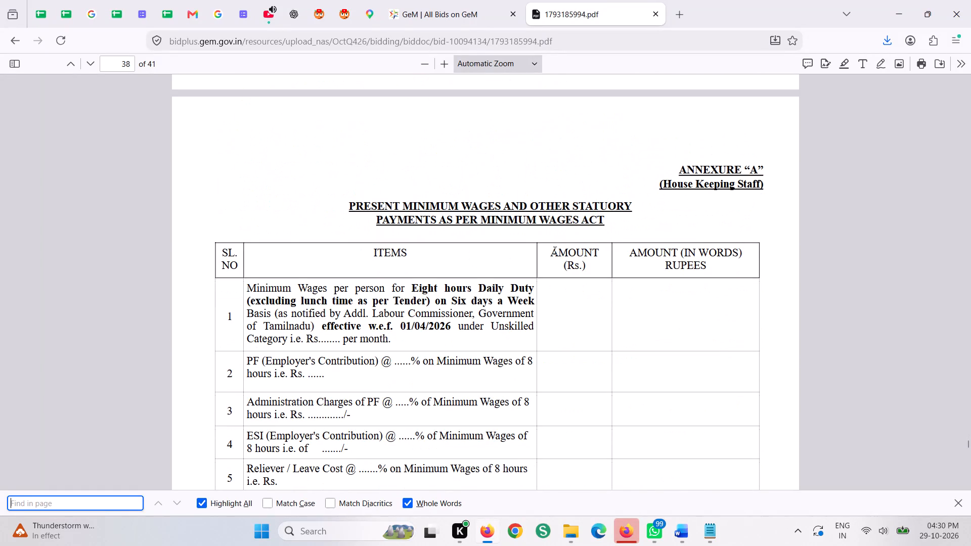
scroll(539, 250, "down", 3)
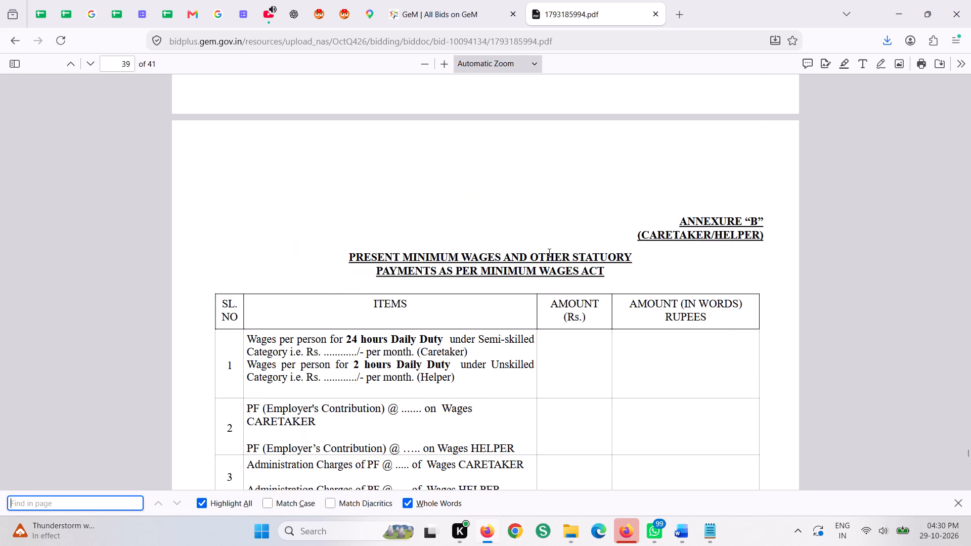
scroll(548, 252, "down", 7)
scroll(561, 260, "up", 1)
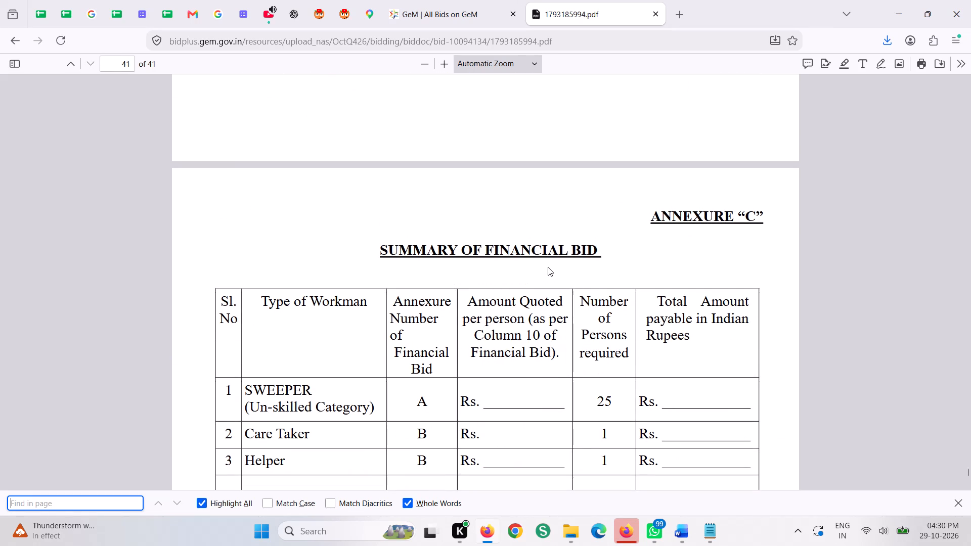
scroll(548, 267, "down", 2)
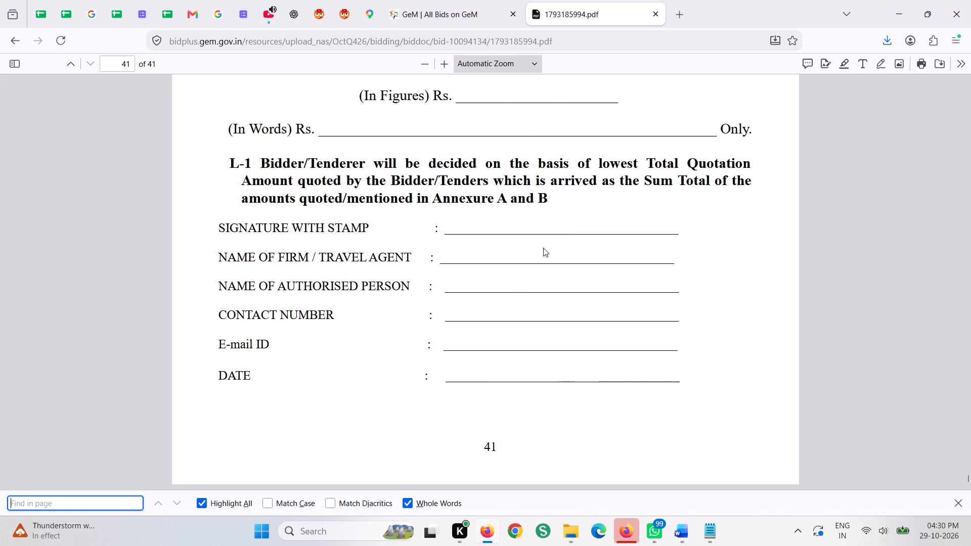
Examine the Annexure C summary of financial bid on page 41, including its workman table, quotation total and L-1 criterion.
scroll(525, 227, "up", 1)
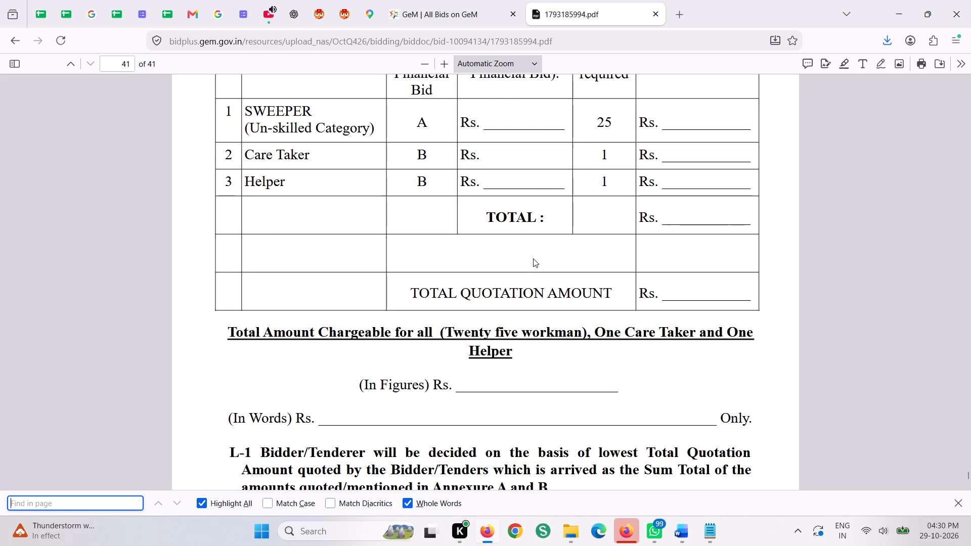
scroll(478, 287, "up", 1)
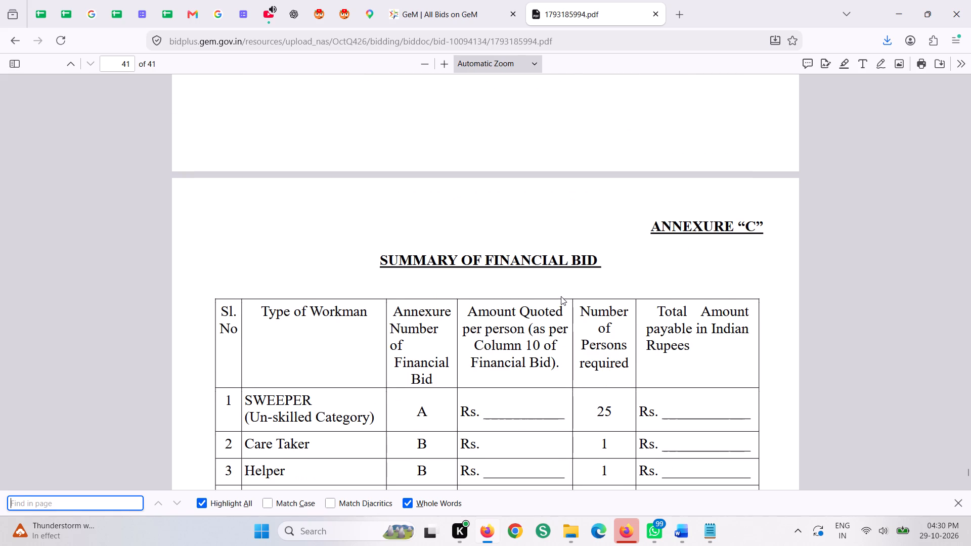
scroll(561, 297, "down", 1)
scroll(561, 298, "up", 1)
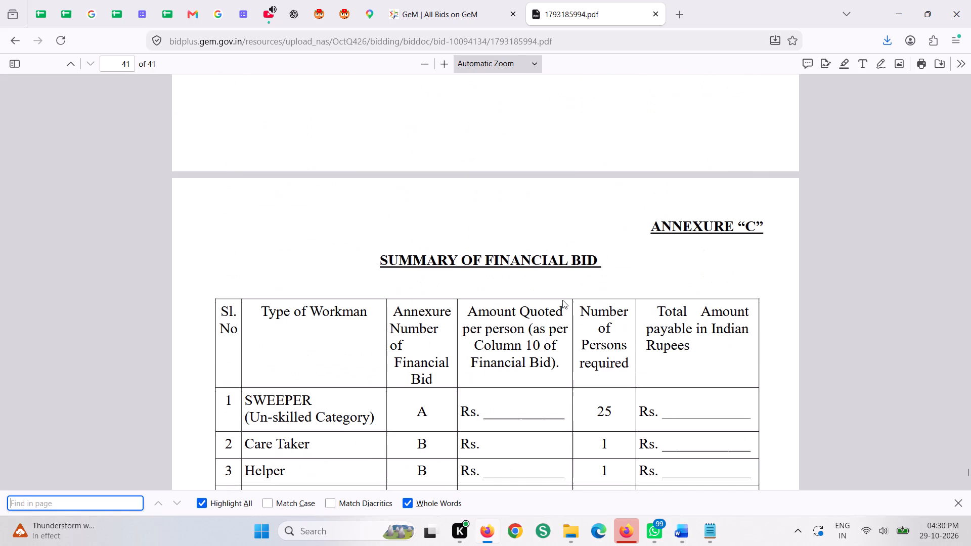
scroll(562, 300, "down", 1)
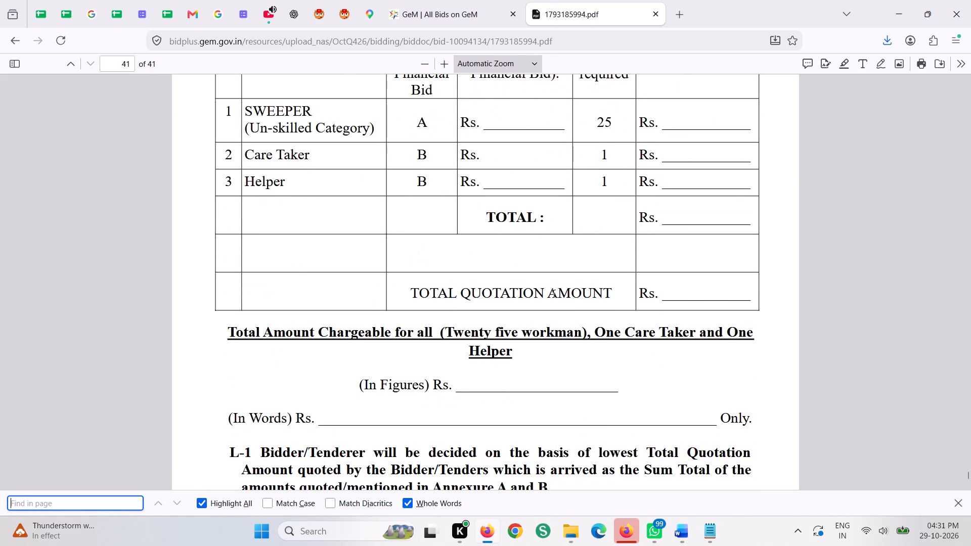
scroll(497, 295, "up", 1)
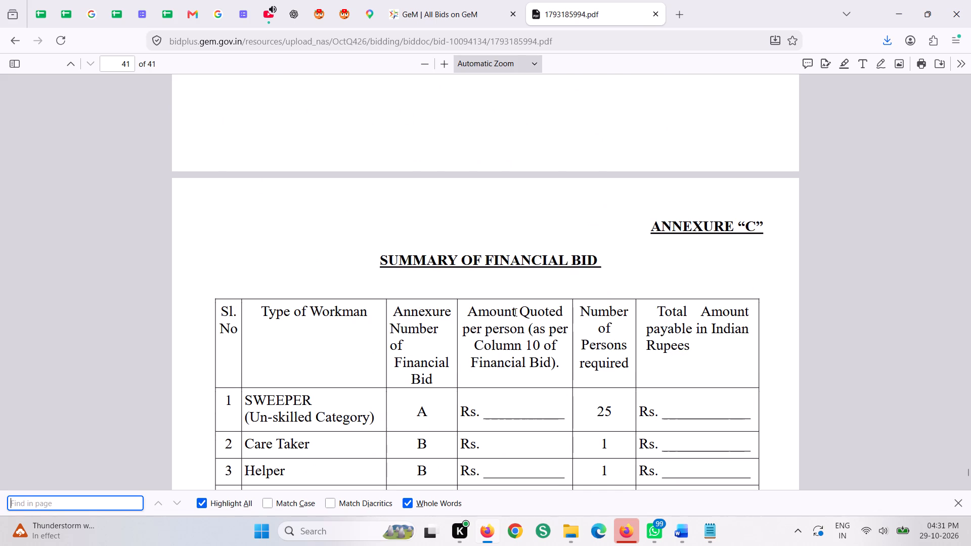
scroll(467, 358, "down", 1)
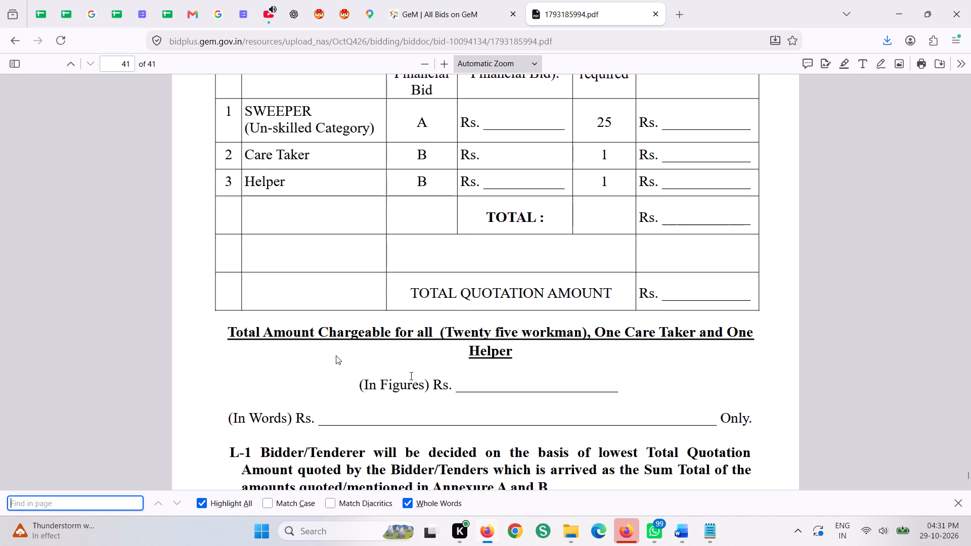
scroll(549, 449, "down", 1)
scroll(552, 444, "up", 1)
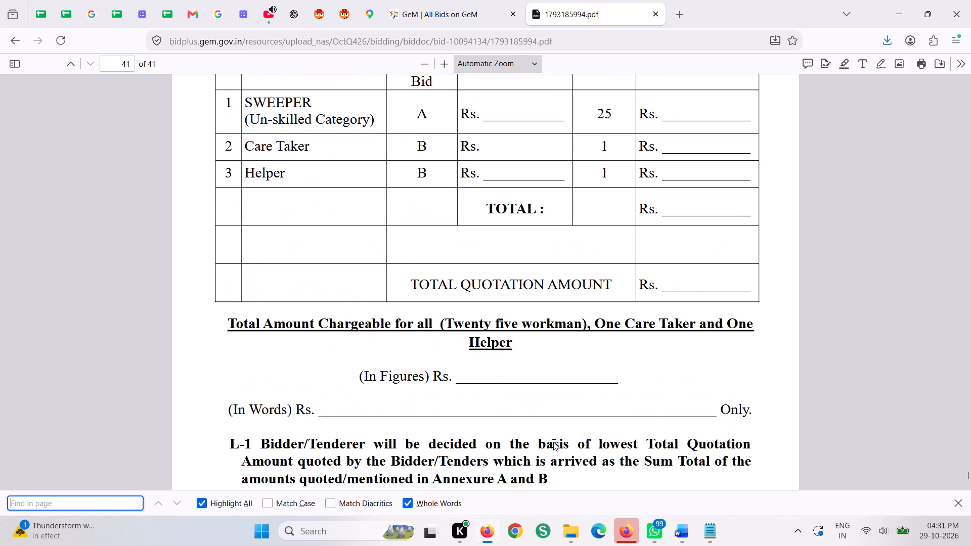
scroll(554, 441, "up", 1)
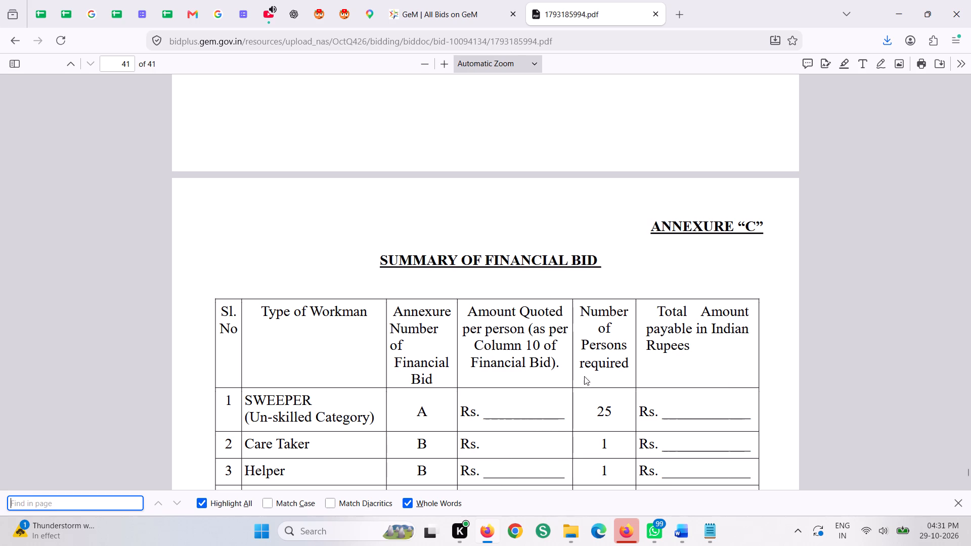
scroll(655, 414, "down", 1)
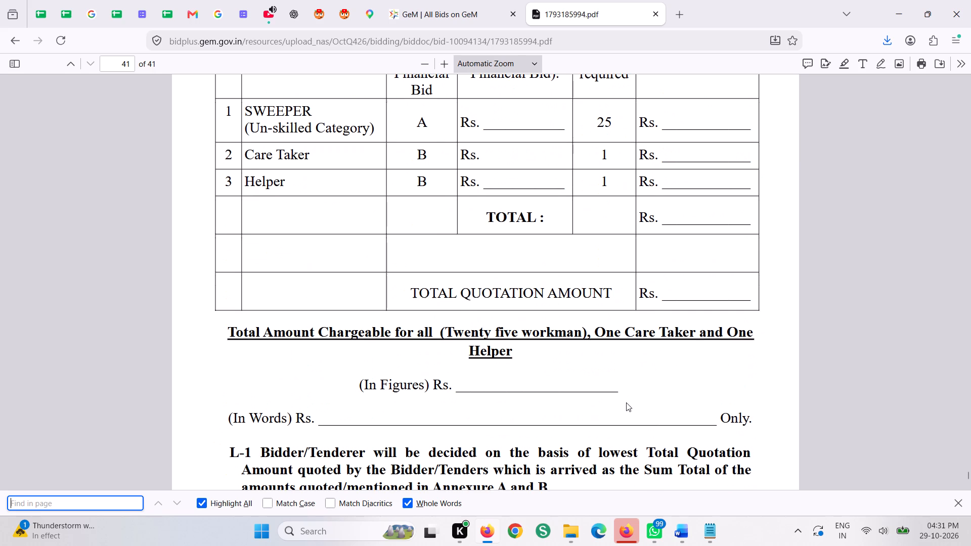
scroll(626, 402, "up", 1)
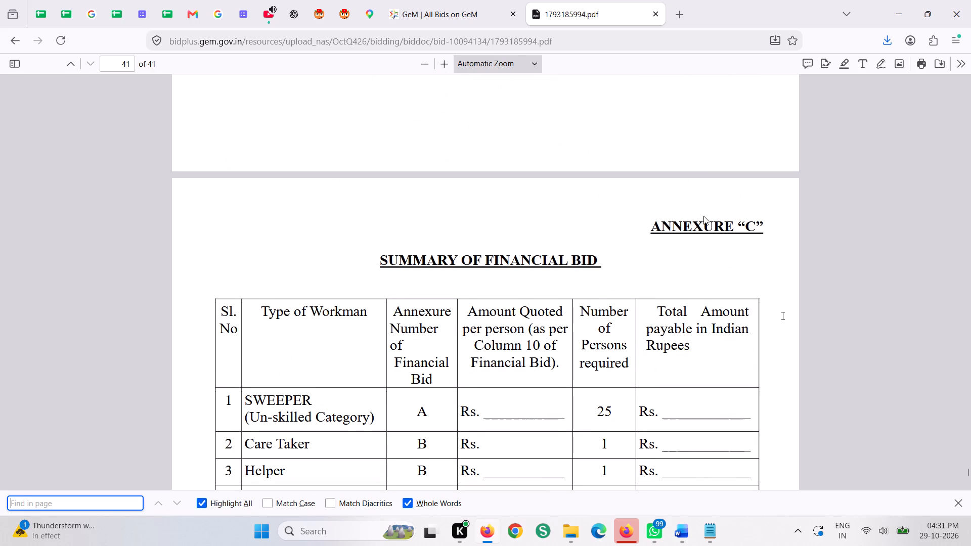
Add page 41 and the copied title ANNEXURE “C” to the fill list in item 9 of the REQUIRED DOCUMENTS file.
left_click(652, 225)
left_click_drag(652, 225, 760, 225)
key("ctrl+c")
key("ctrl+c")
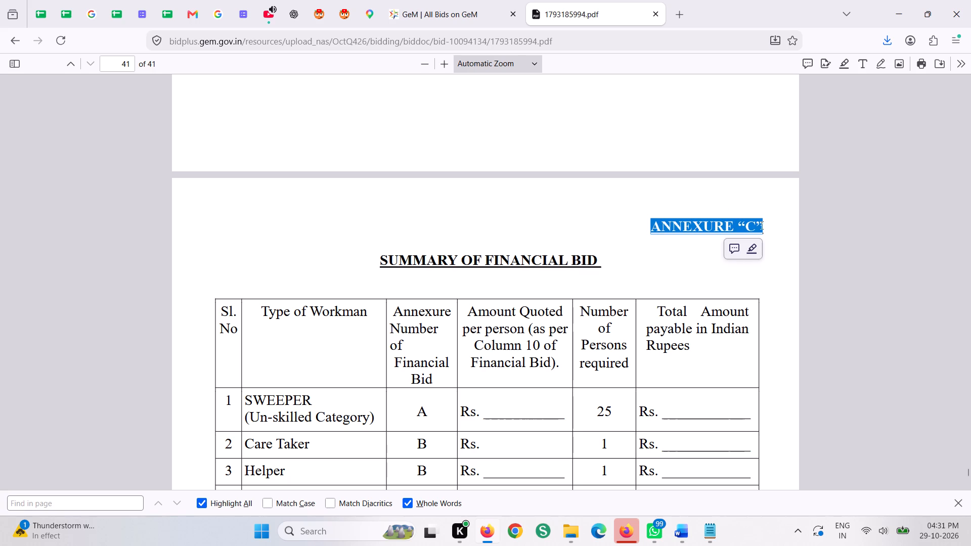
key("ctrl+c")
scroll(621, 266, "down", 2)
key("alt+Tab")
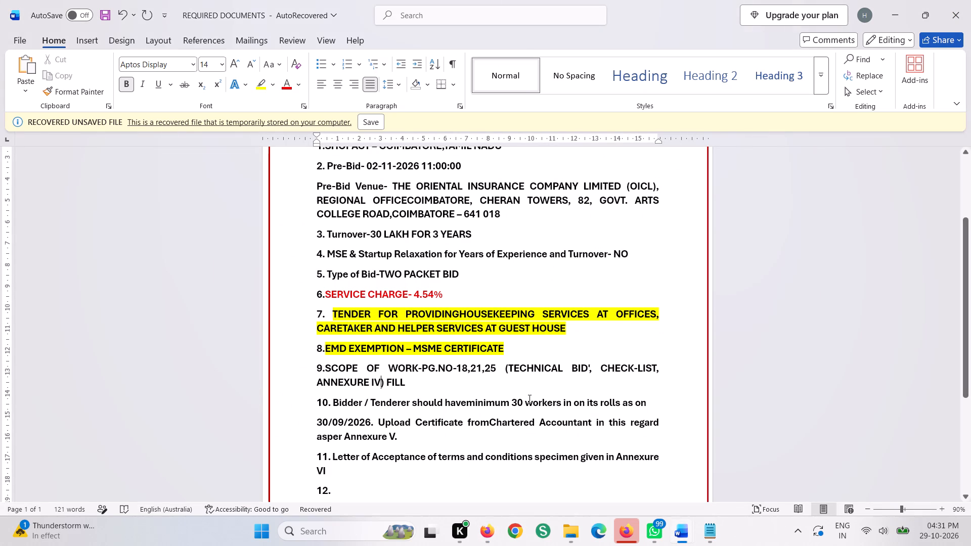
left_click(497, 369)
type(",41")
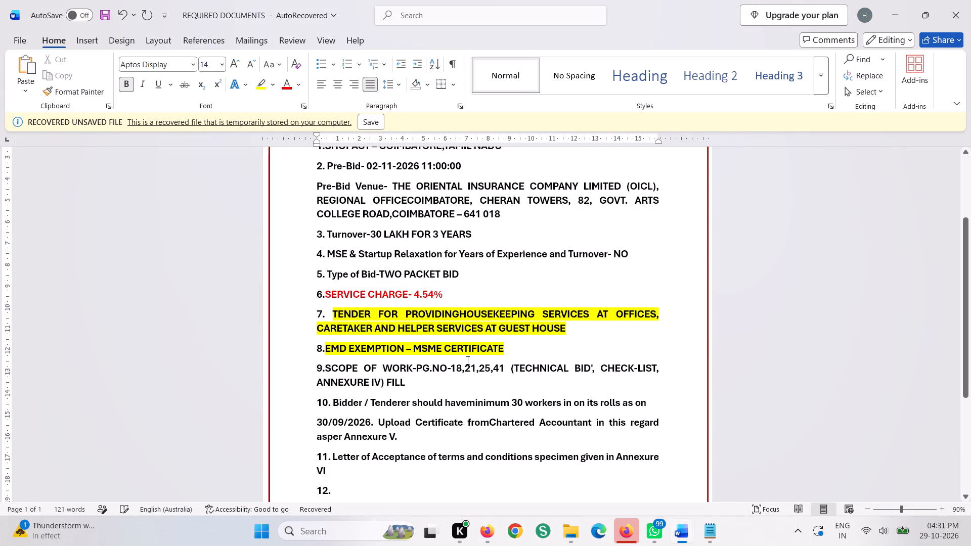
left_click(379, 380)
key("comma")
key("ctrl+v")
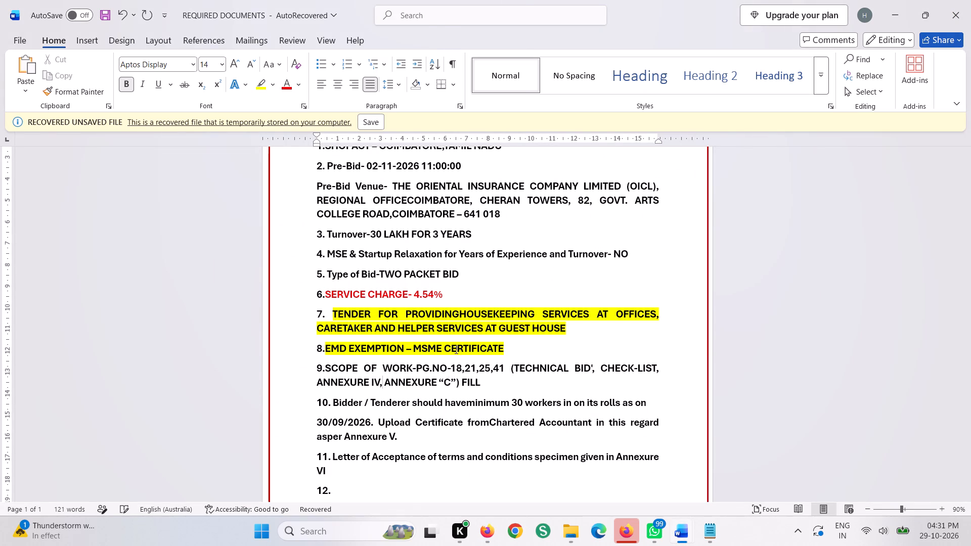
key("alt+Tab")
scroll(541, 302, "down", 1)
scroll(540, 309, "up", 1)
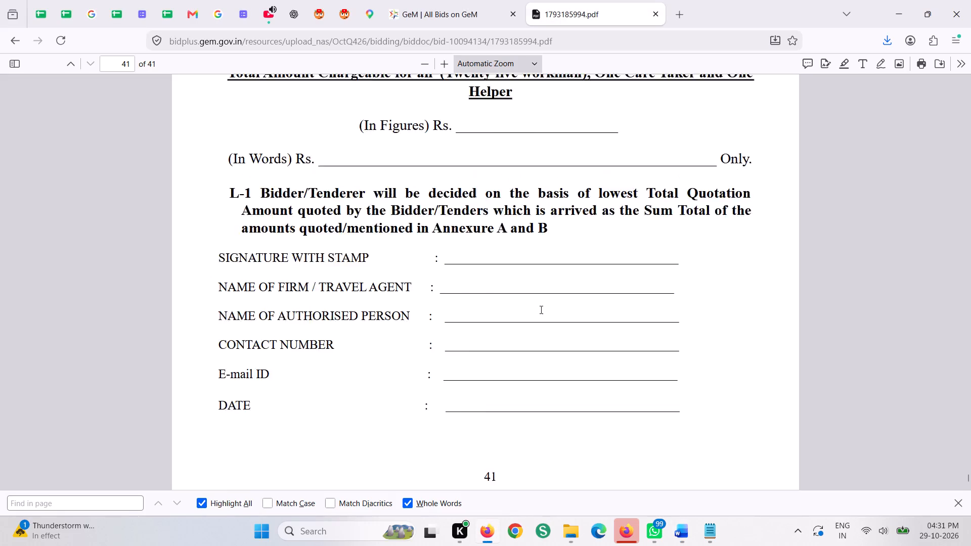
scroll(559, 322, "up", 6)
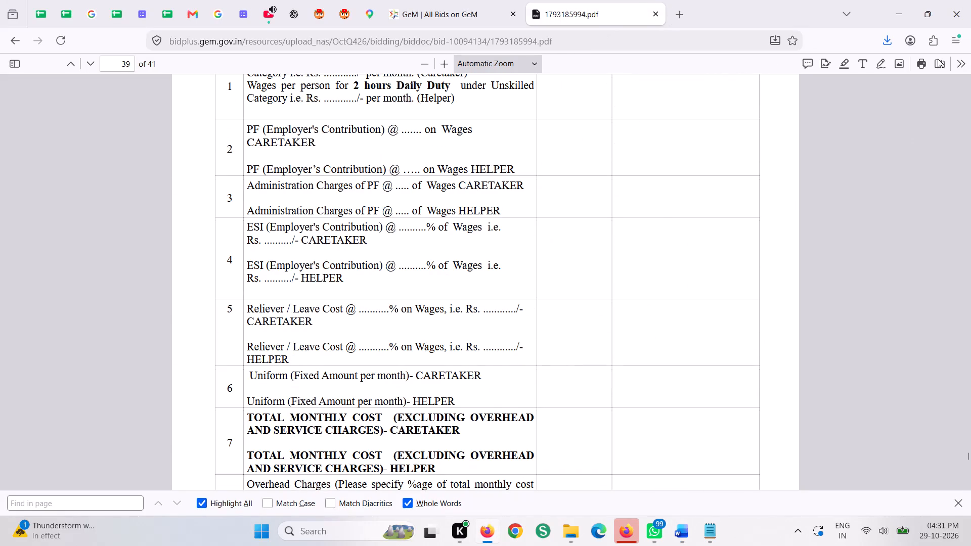
left_click(938, 60)
scroll(112, 225, "up", 9)
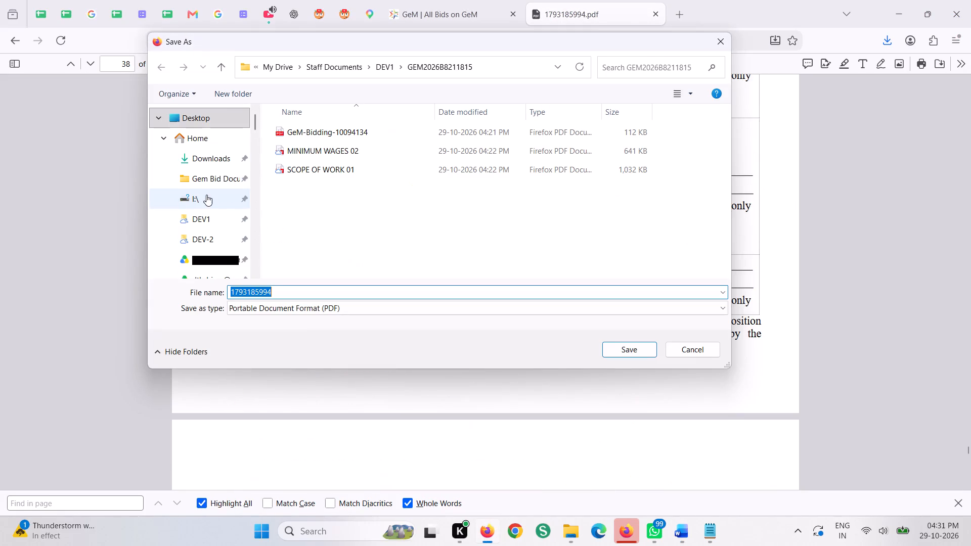
scroll(206, 195, "up", 2)
left_click(208, 165)
double_click(321, 282)
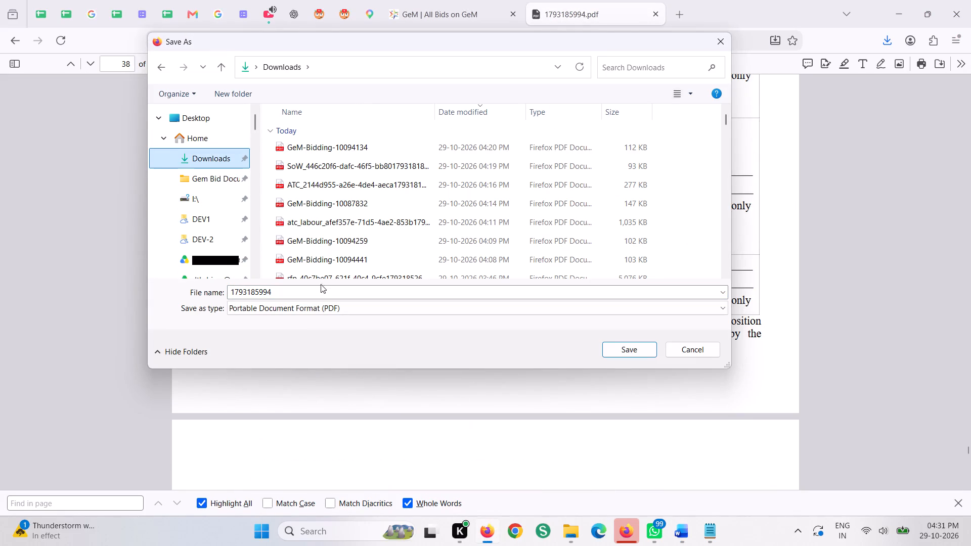
left_click(609, 341)
left_click(615, 344)
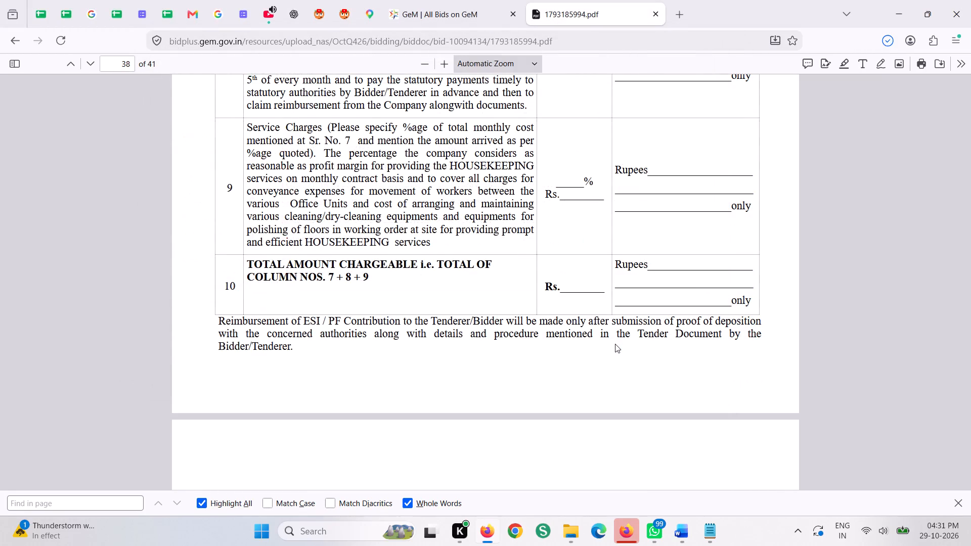
left_click(679, 528)
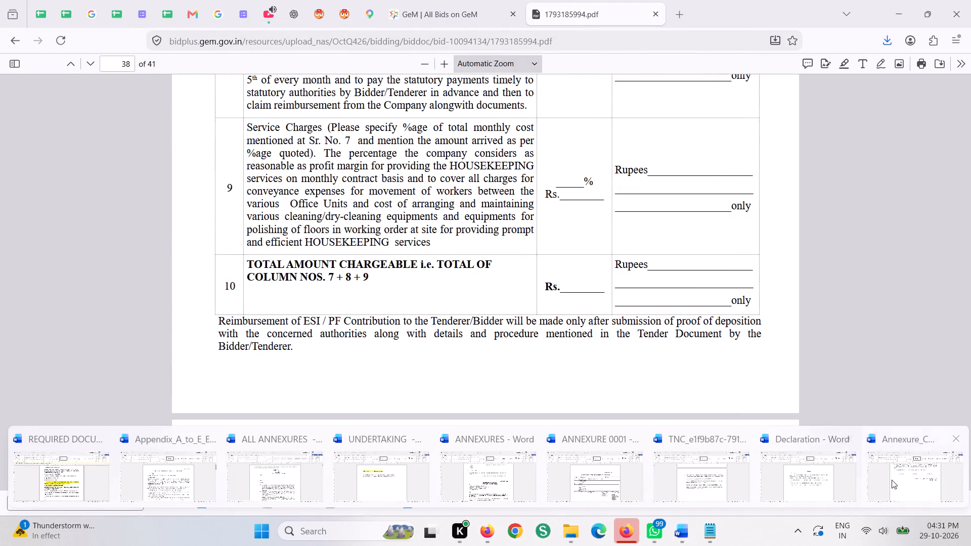
left_click(892, 480)
scroll(391, 250, "up", 6)
left_click(28, 42)
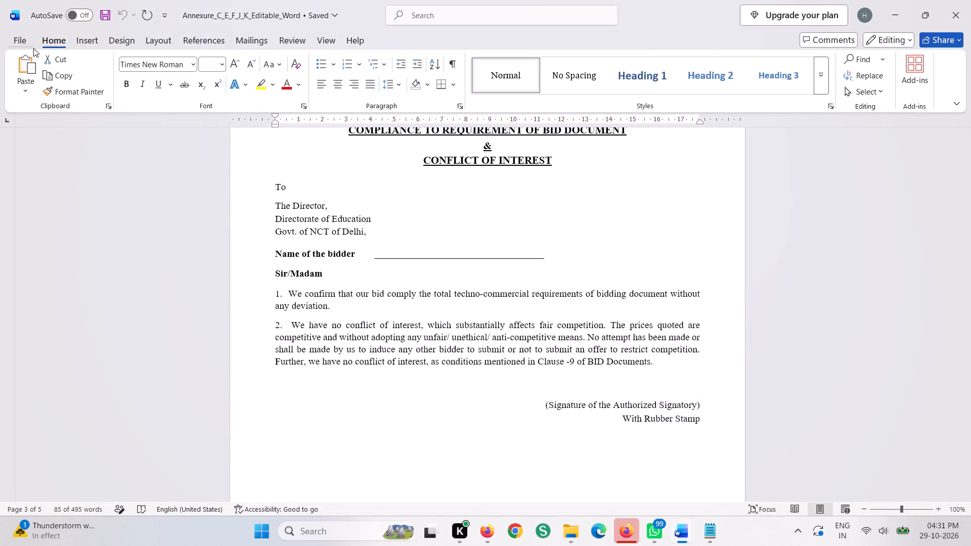
left_click(39, 125)
left_click(136, 292)
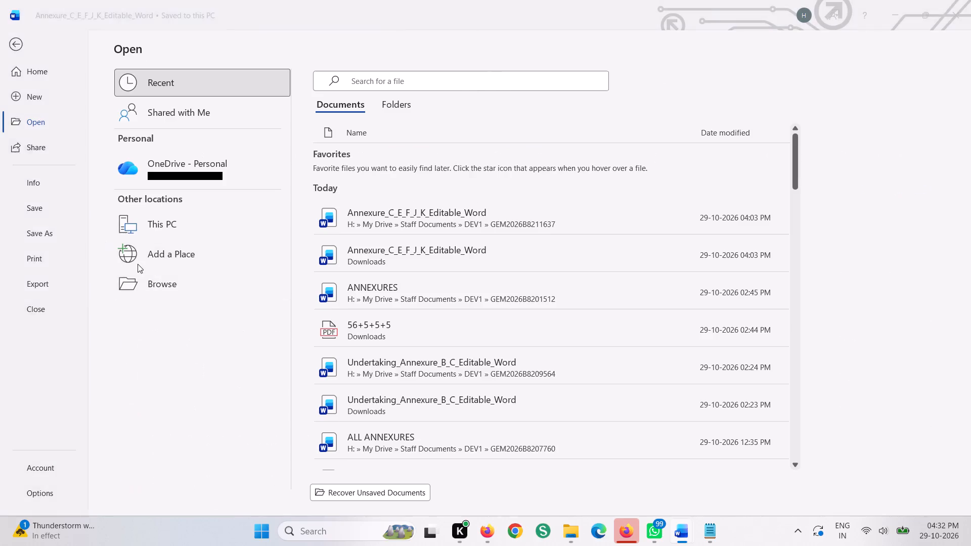
scroll(106, 231, "up", 14)
left_click(71, 125)
scroll(249, 154, "up", 8)
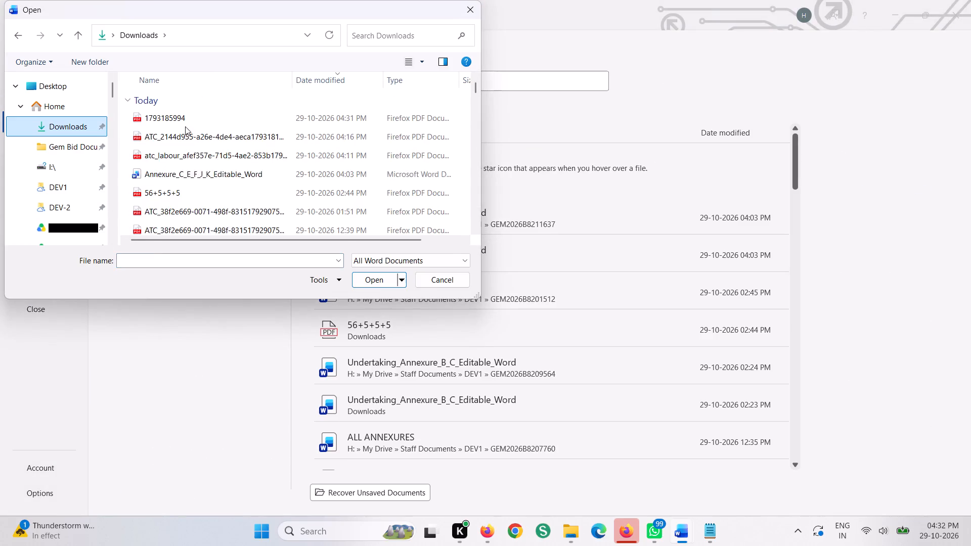
scroll(185, 126, "up", 7)
double_click(165, 121)
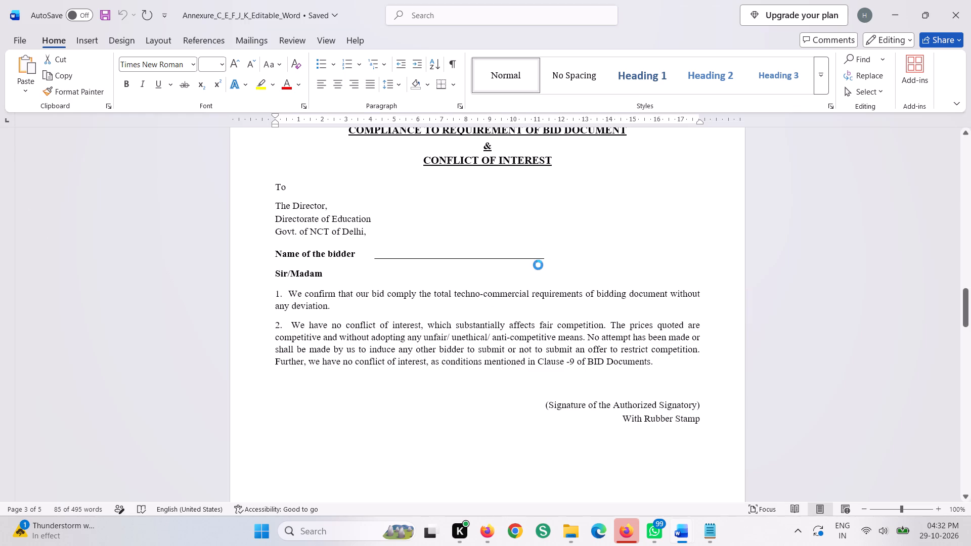
left_click(530, 310)
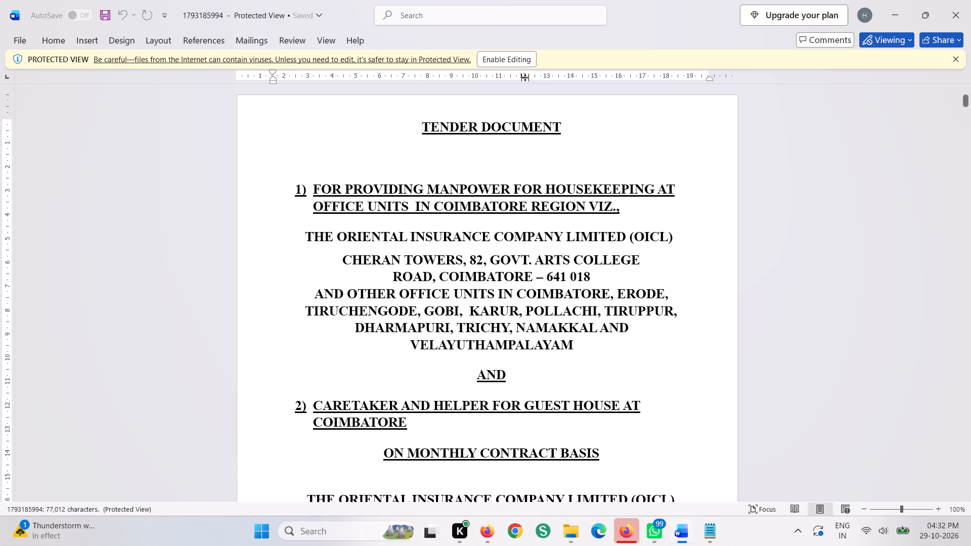
left_click(514, 64)
left_click(515, 316)
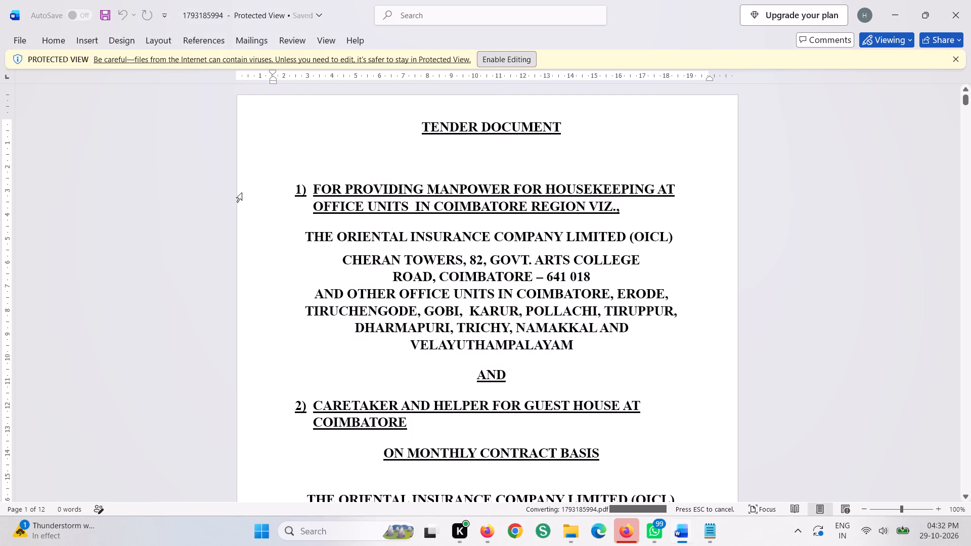
Delete everything before Annexure II, from the TENDER DOCUMENT title through the Annexure I checklist and its signature block.
left_click(445, 215)
left_click_drag(371, 190, 589, 544)
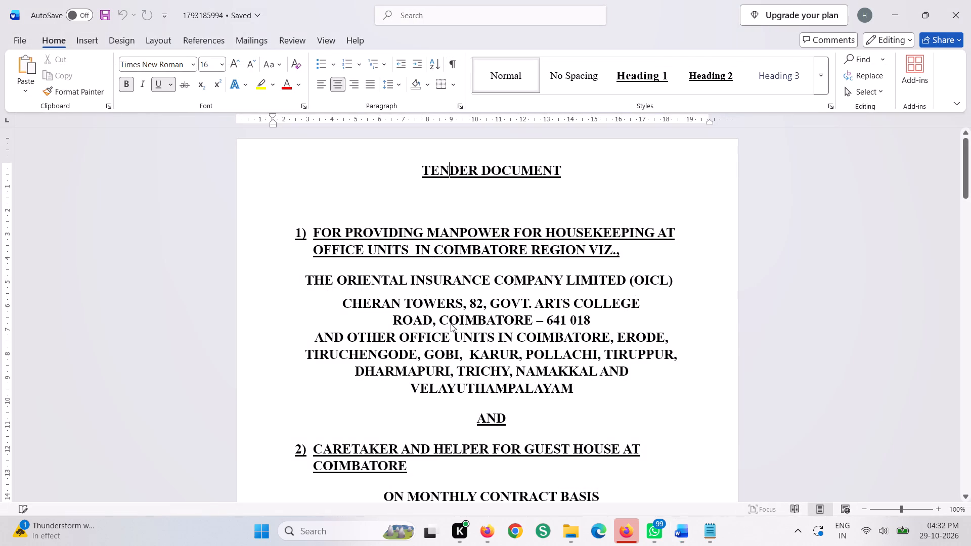
left_click_drag(393, 161, 657, 481)
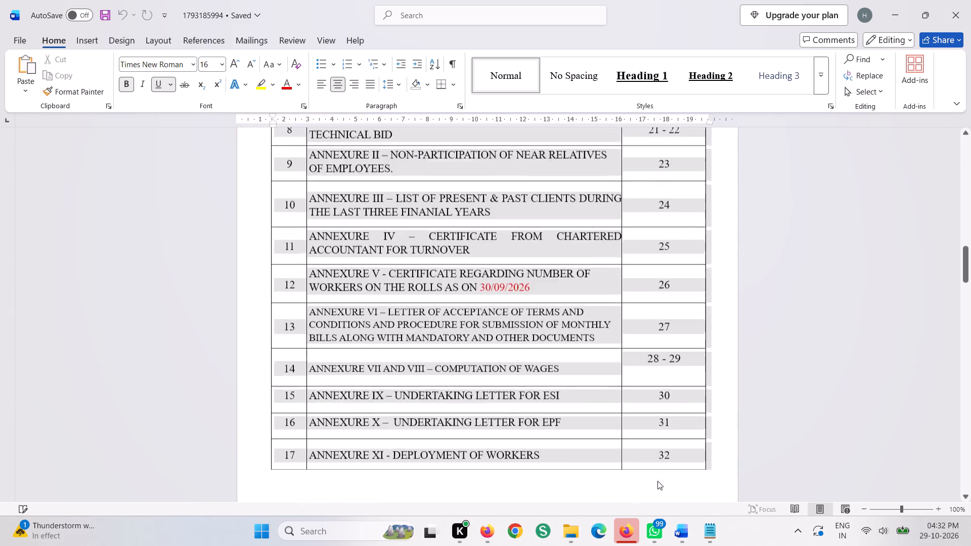
left_click_drag(657, 481, 490, 545)
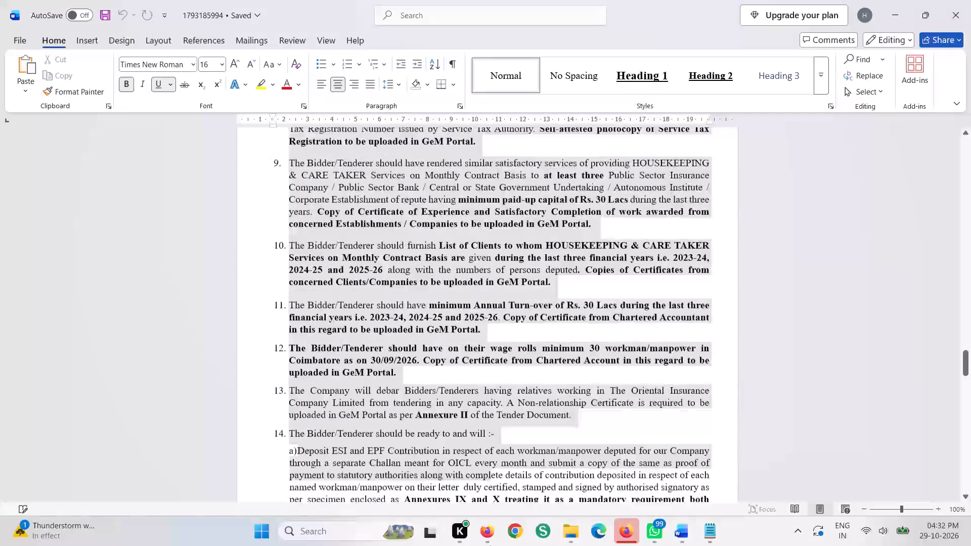
left_click_drag(490, 545, 785, 545)
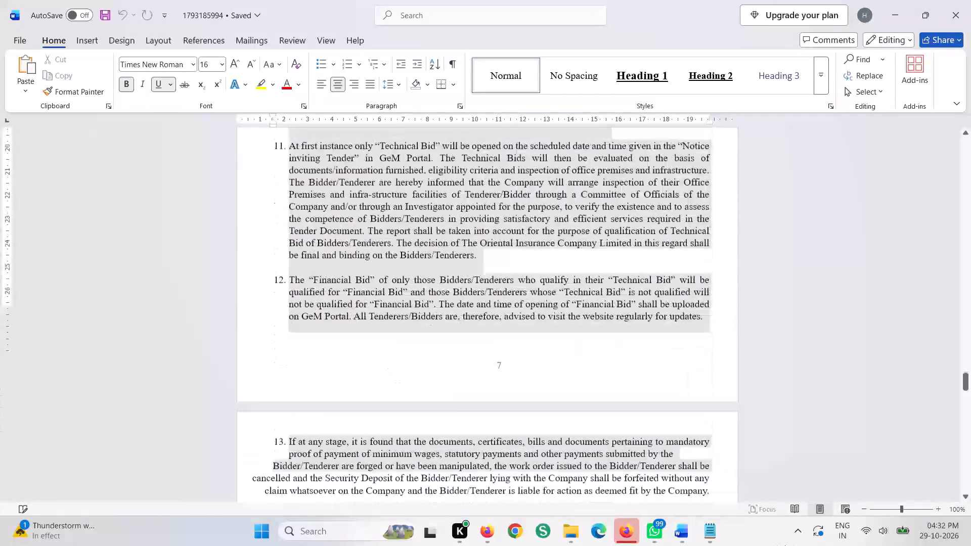
left_click_drag(785, 545, 970, 545)
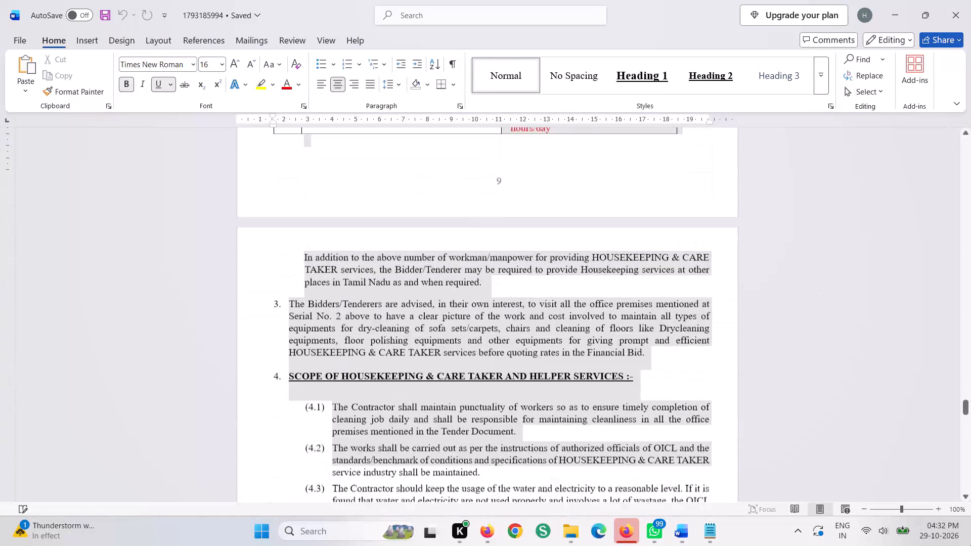
left_click_drag(970, 545, 959, 545)
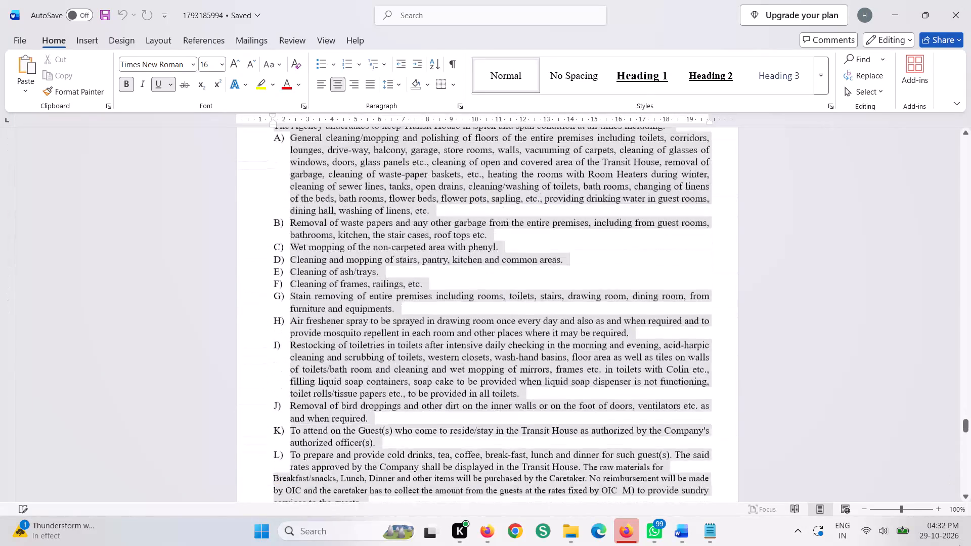
left_click_drag(959, 545, 296, 545)
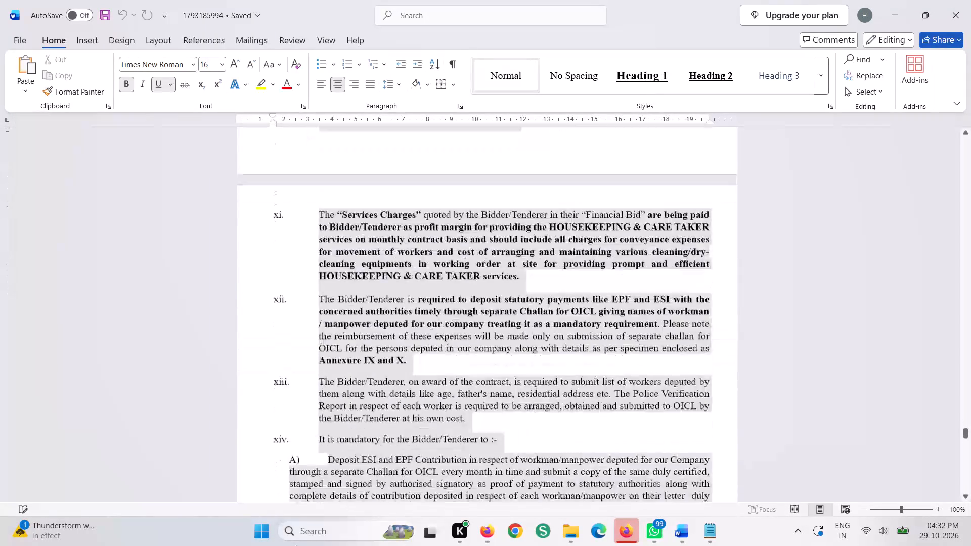
left_click_drag(296, 545, 0, 545)
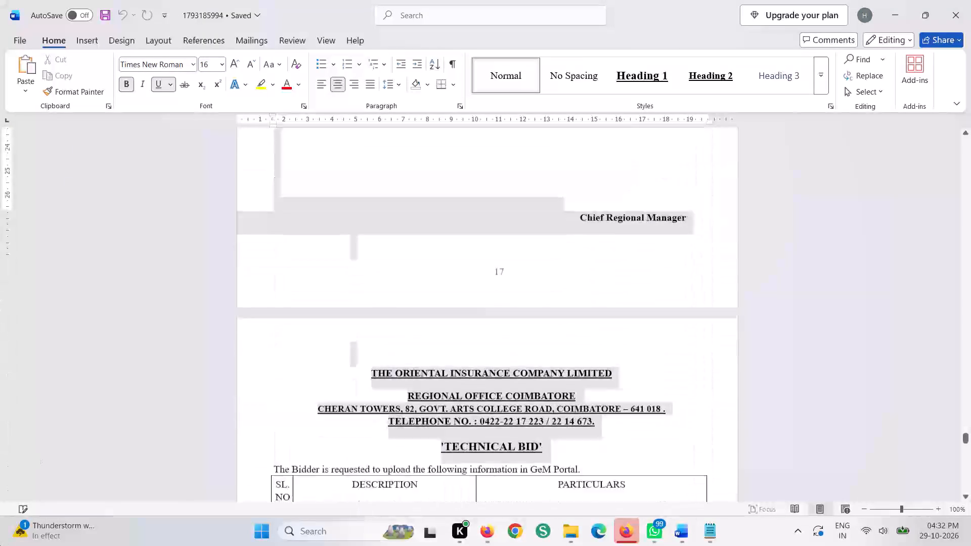
left_click_drag(0, 545, 24, 353)
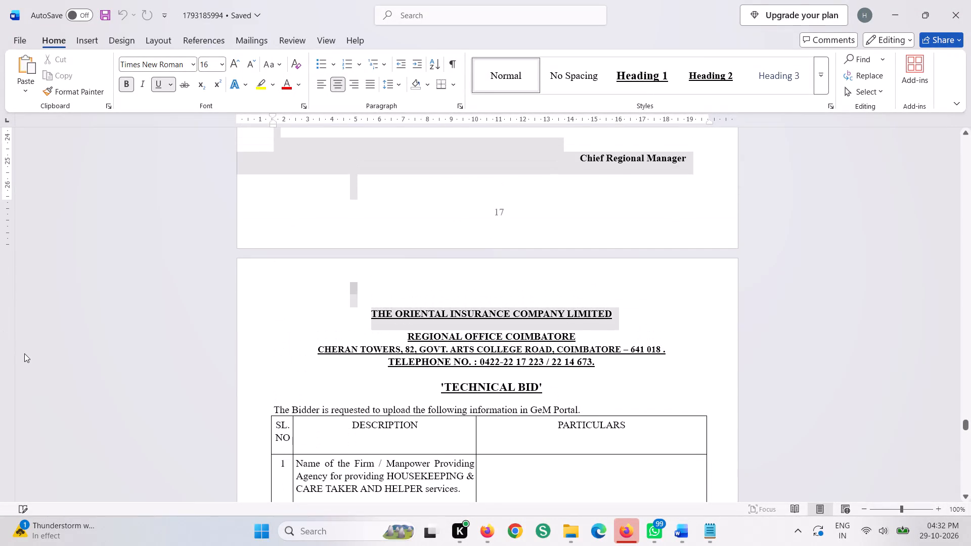
left_click_drag(24, 353, 337, 353)
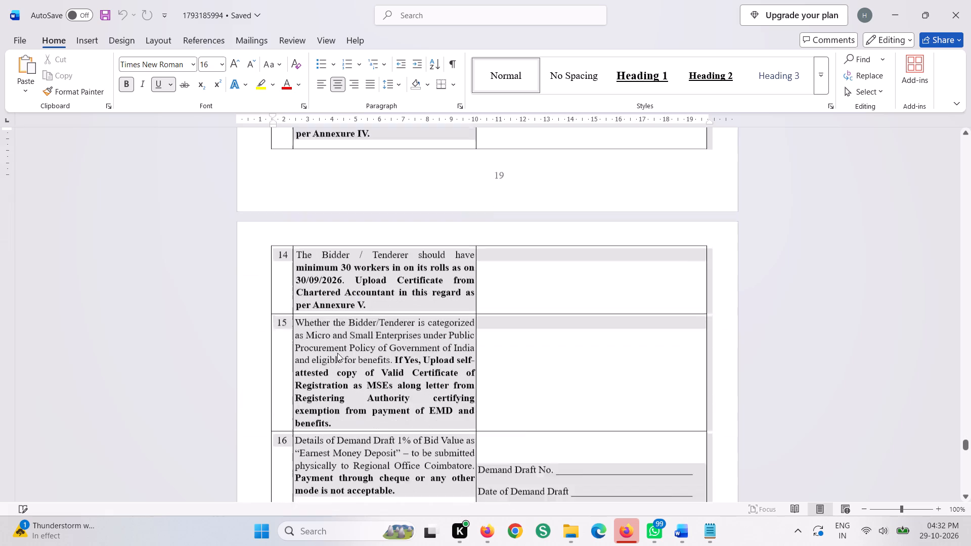
left_click_drag(337, 353, 495, 318)
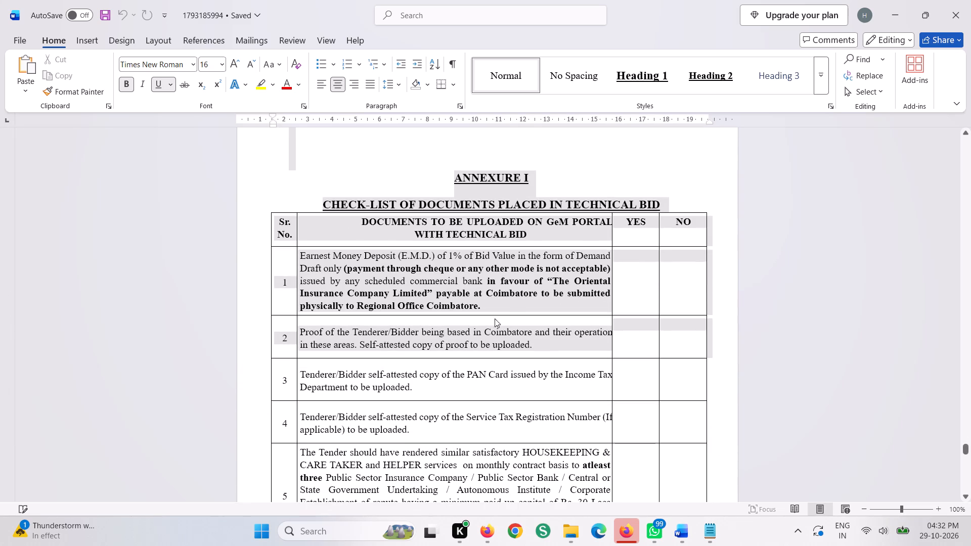
left_click_drag(495, 318, 679, 545)
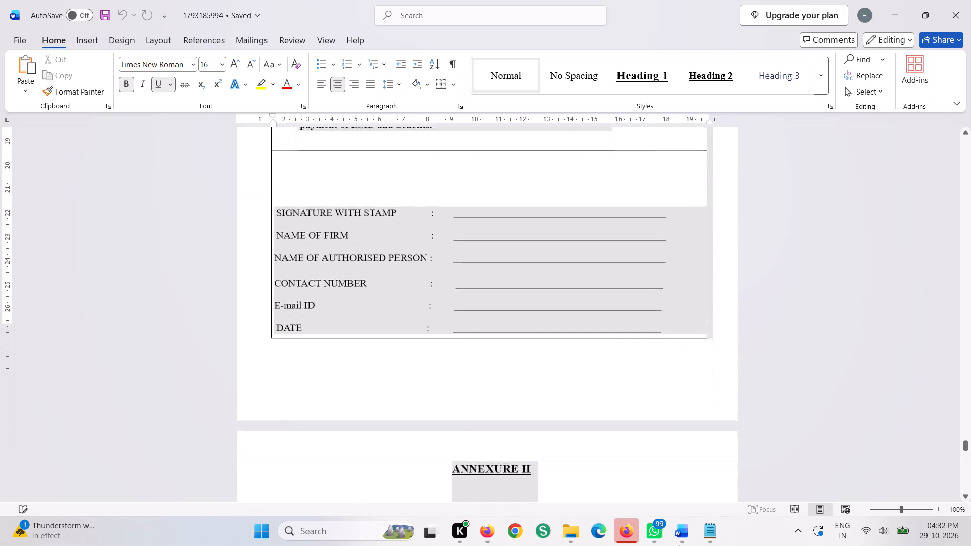
left_click_drag(679, 545, 590, 294)
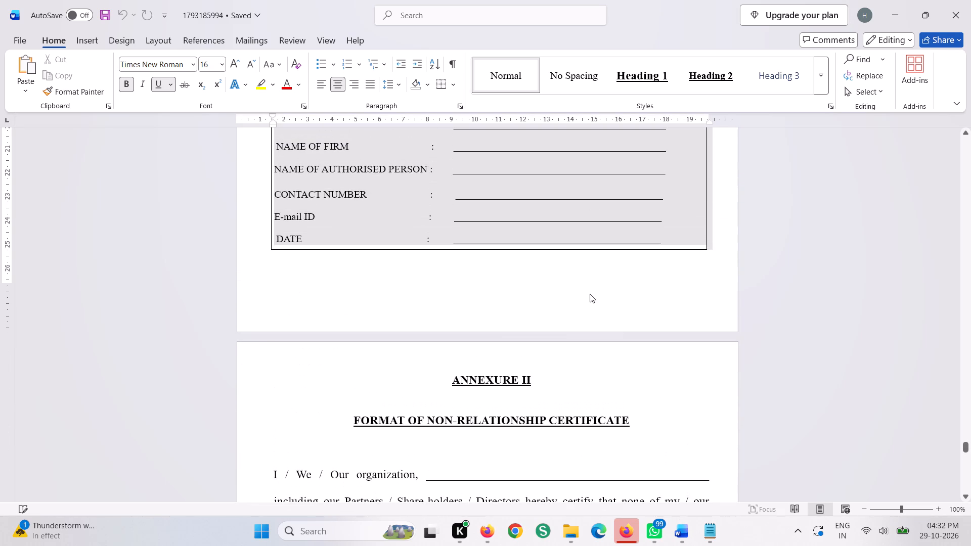
left_click_drag(590, 294, 580, 331)
key("BackSpace")
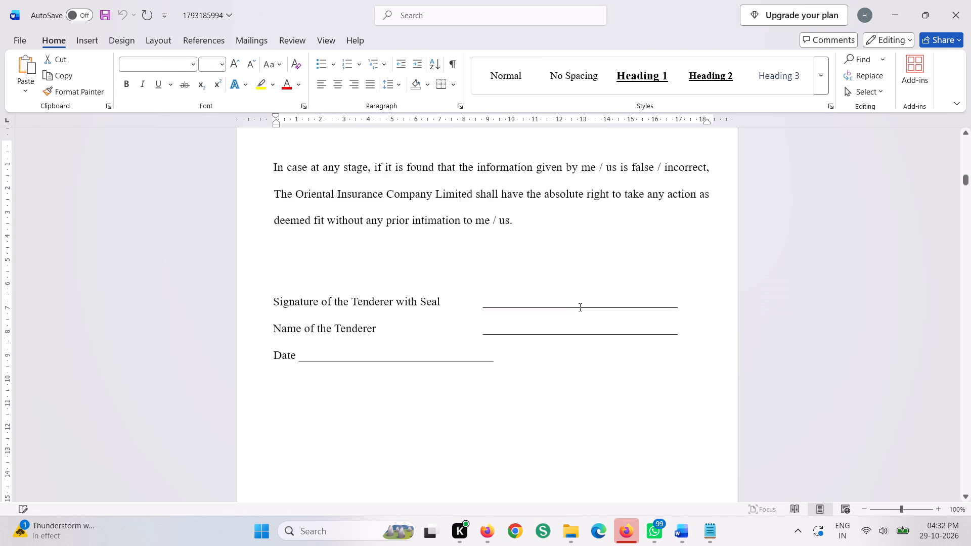
Delete Annexures III to V, from the ANNEXURE III heading through the chartered accountant signature line above ANNEXURE VI.
scroll(547, 288, "down", 5)
left_click(470, 281)
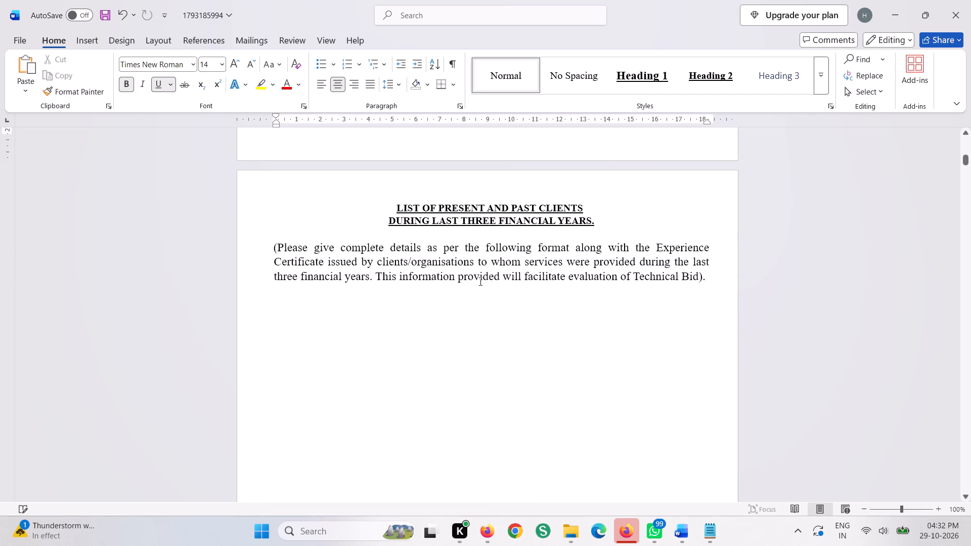
left_click(528, 216)
scroll(446, 232, "up", 2)
scroll(474, 321, "down", 1)
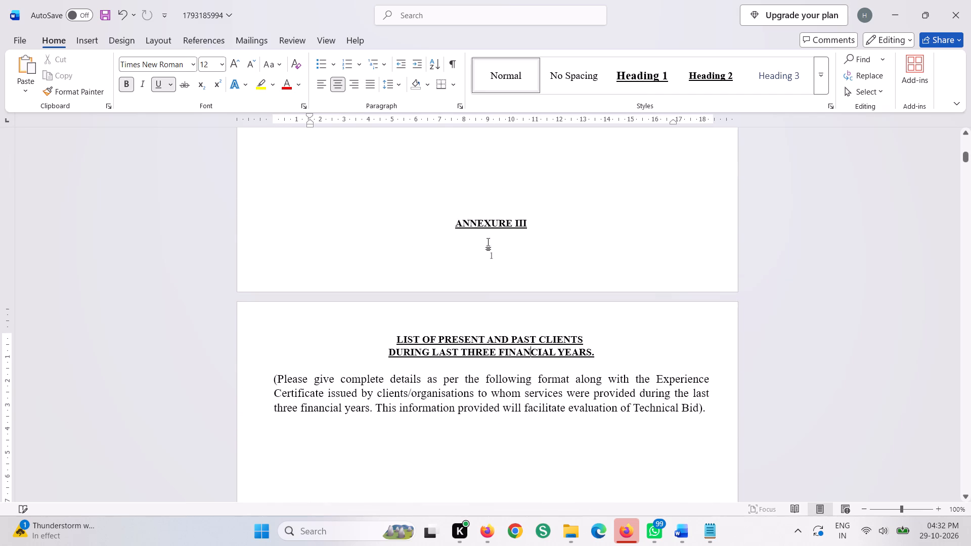
left_click_drag(455, 224, 524, 396)
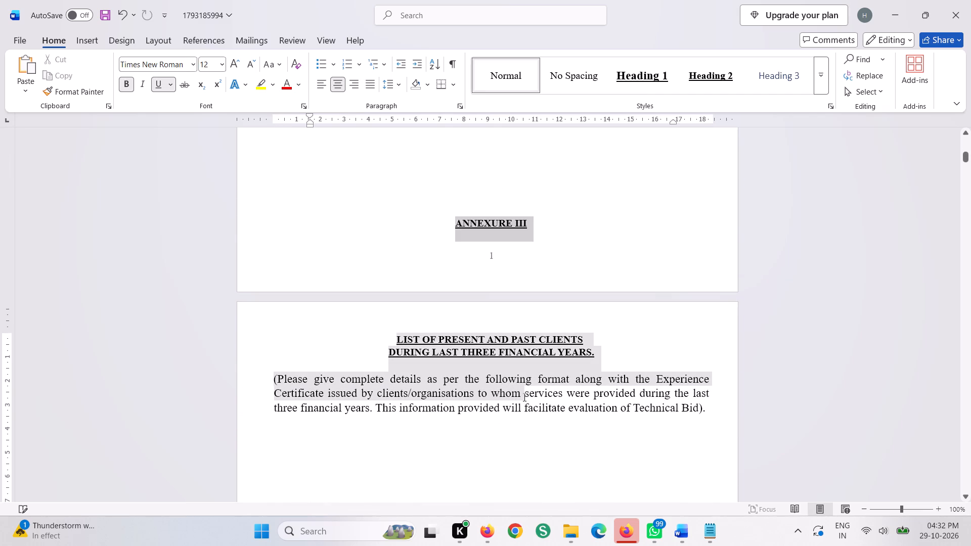
left_click_drag(524, 396, 402, 292)
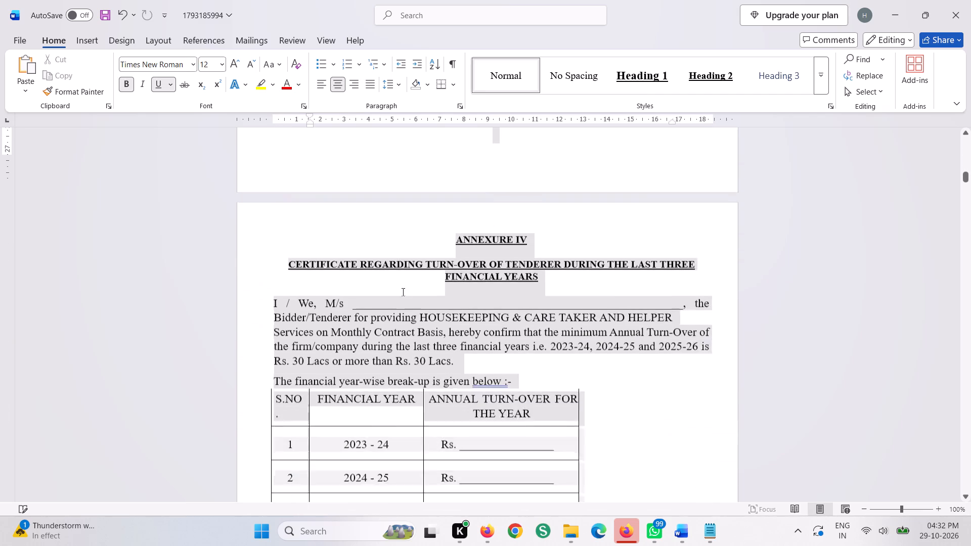
left_click_drag(402, 292, 391, 224)
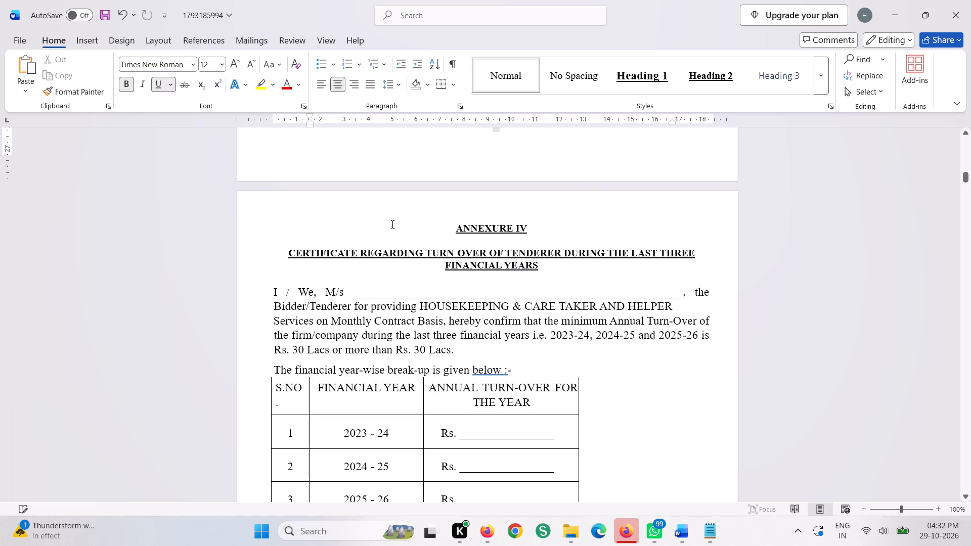
left_click_drag(391, 224, 589, 269)
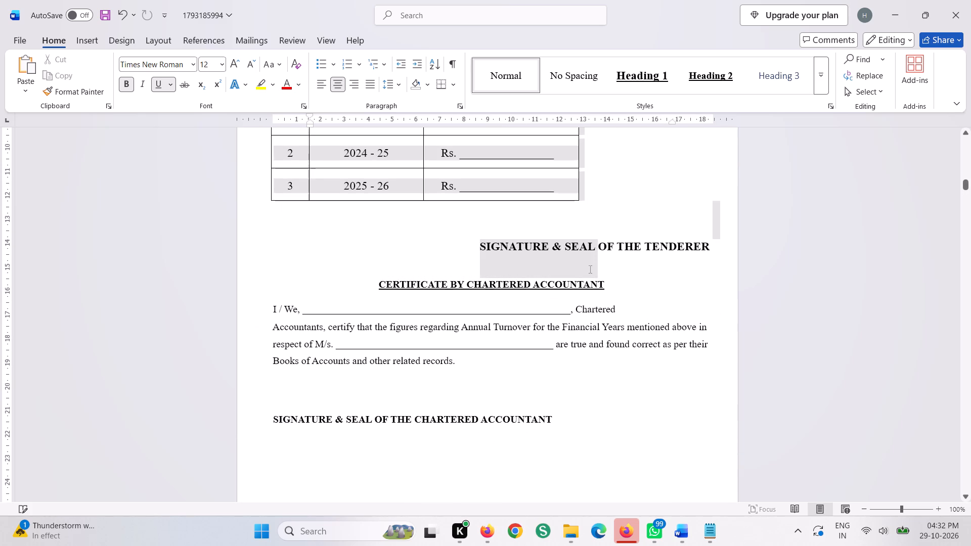
left_click_drag(589, 269, 732, 246)
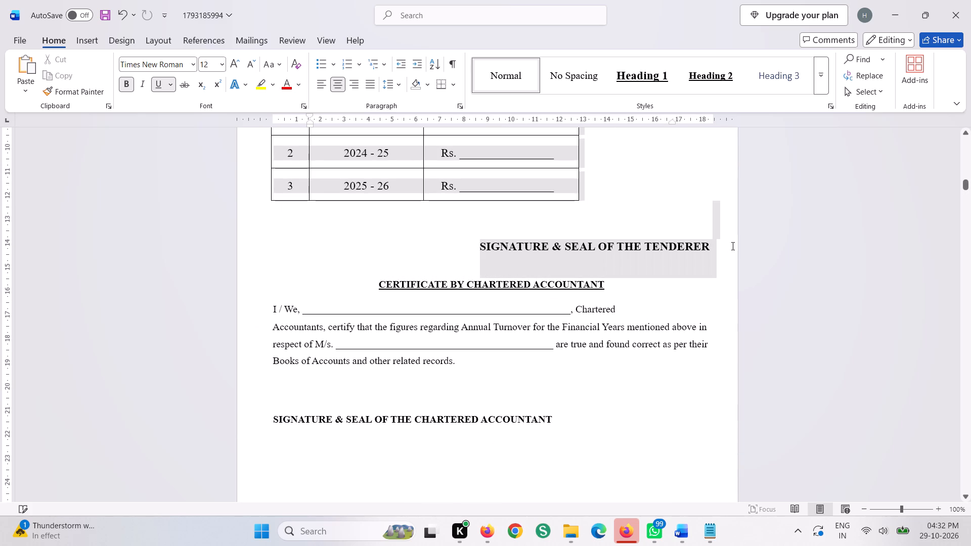
left_click_drag(732, 246, 513, 215)
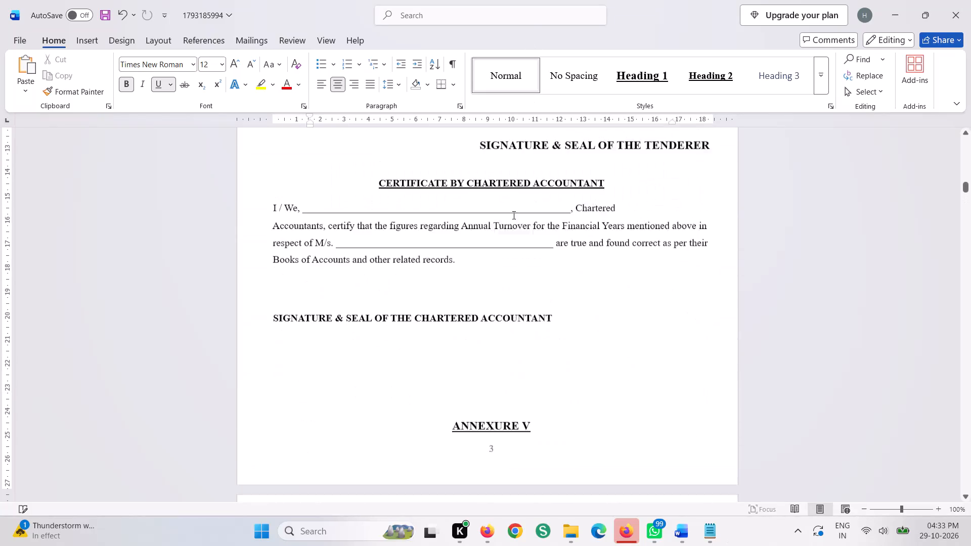
left_click_drag(513, 215, 518, 340)
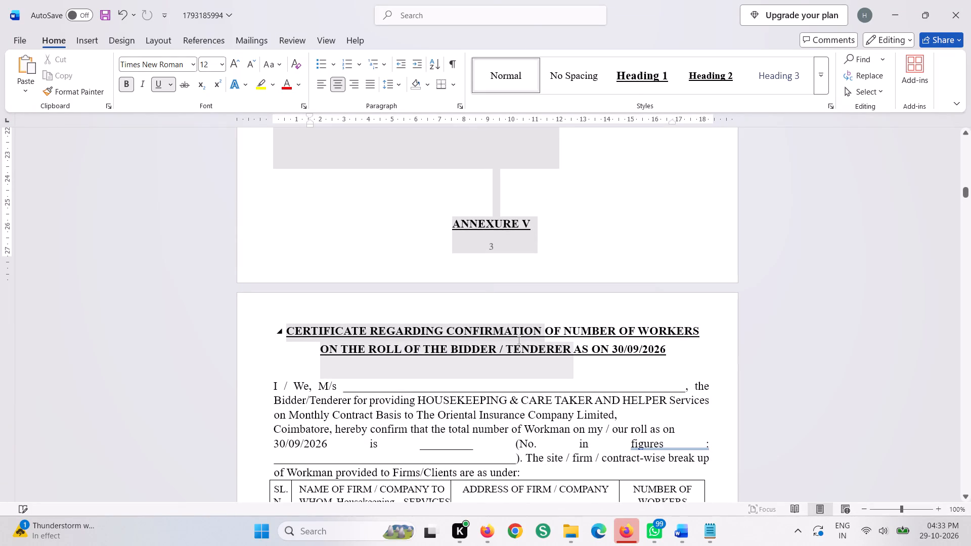
left_click_drag(518, 340, 512, 274)
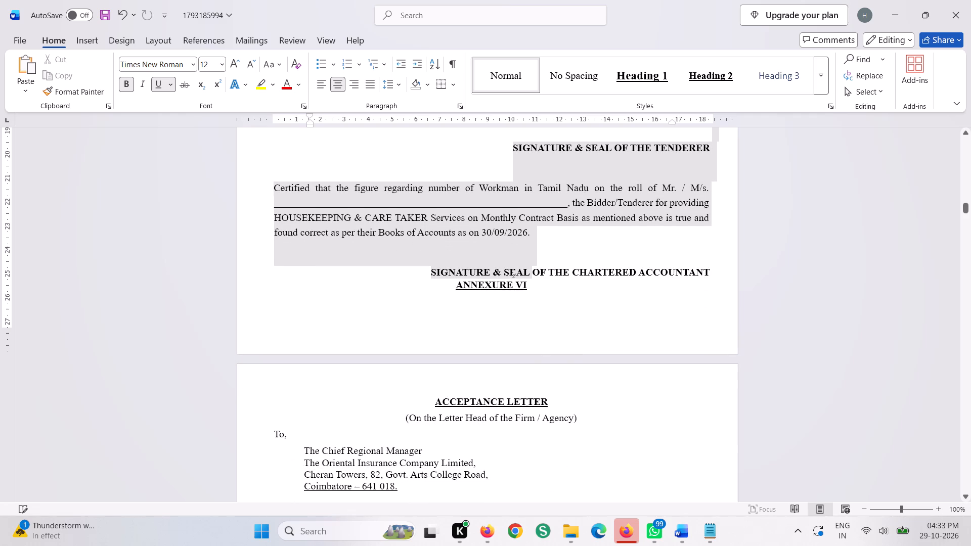
left_click_drag(512, 274, 495, 256)
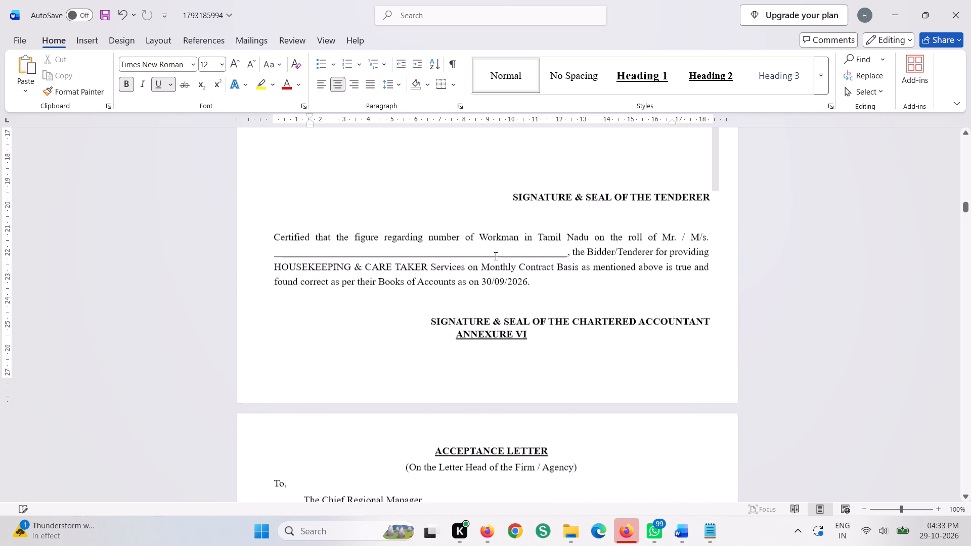
left_click_drag(495, 256, 713, 324)
key("BackSpace")
Delete Annexures VII and VIII with their wage computation tables, up to the ANNEXURE IX heading.
scroll(524, 357, "down", 2)
scroll(494, 328, "down", 4)
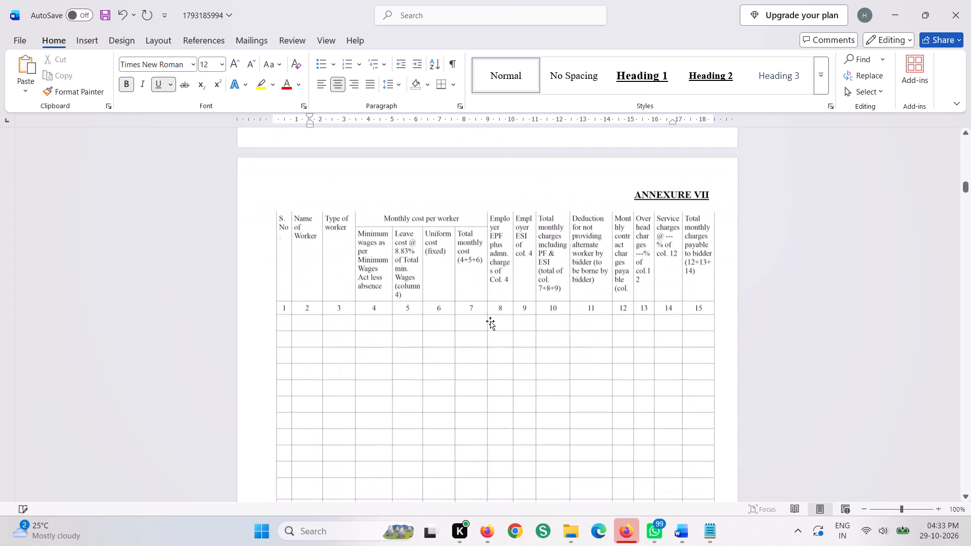
left_click(485, 311)
left_click_drag(571, 176, 541, 337)
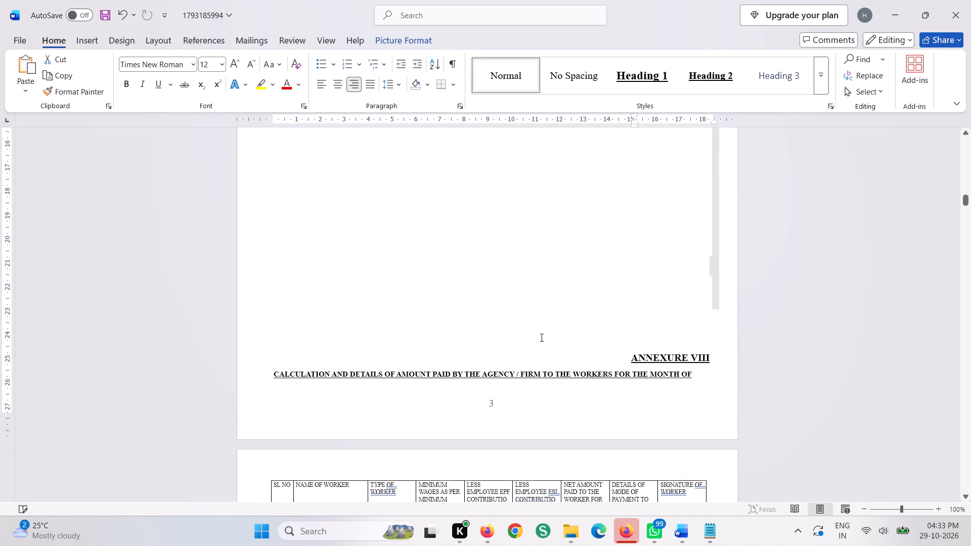
left_click_drag(541, 337, 540, 274)
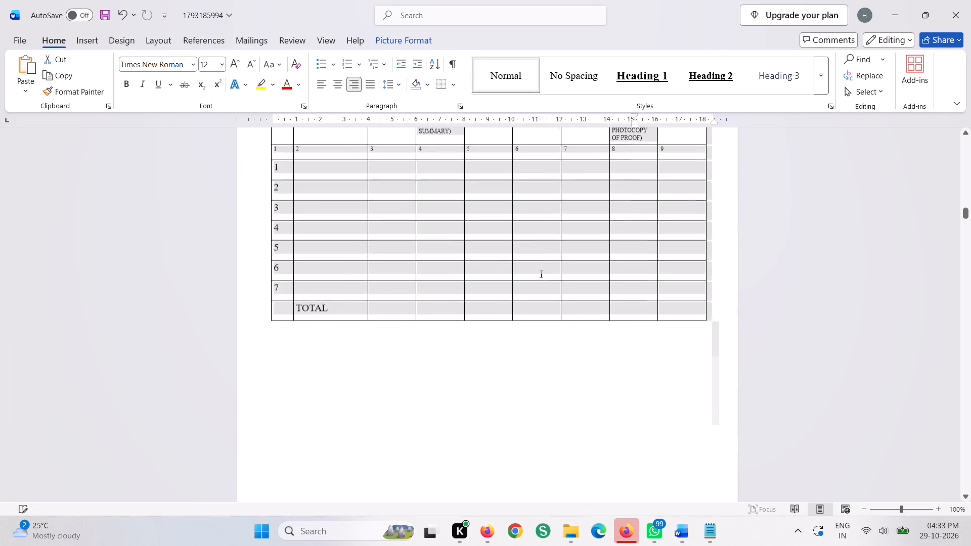
left_click_drag(540, 274, 519, 167)
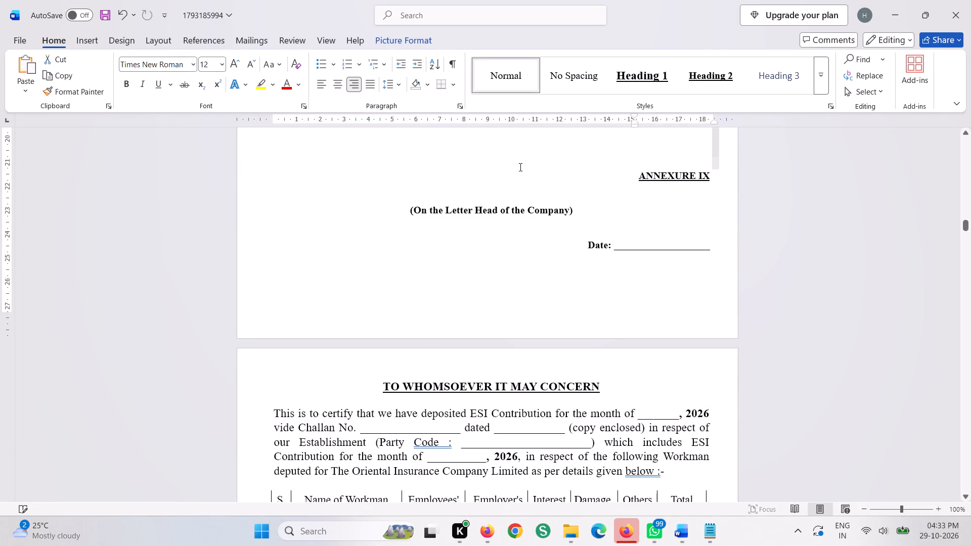
left_click_drag(519, 167, 519, 166)
key("BackSpace")
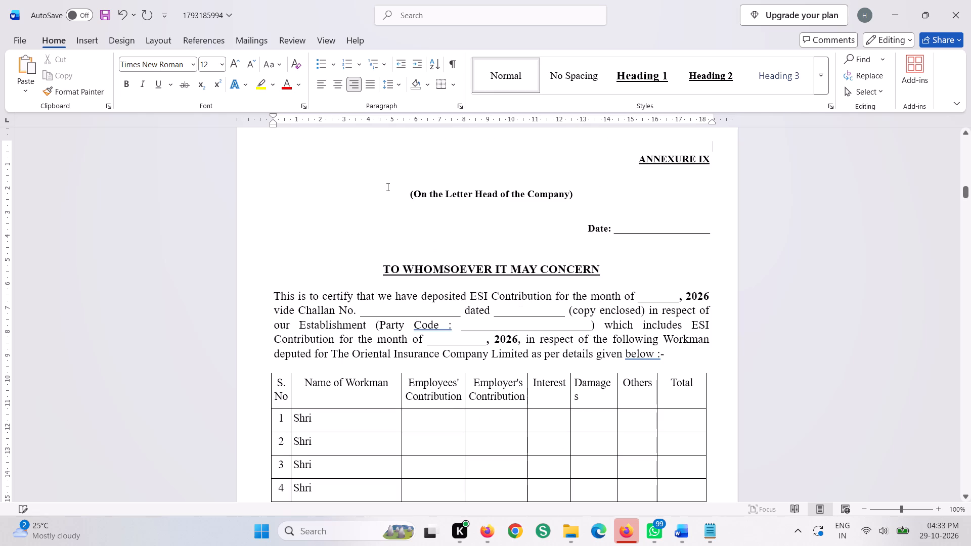
Examine Annexure IX, including its letterhead note, ESI contribution certificate text and workman contribution table.
left_click_drag(405, 192, 582, 190)
left_click(501, 226)
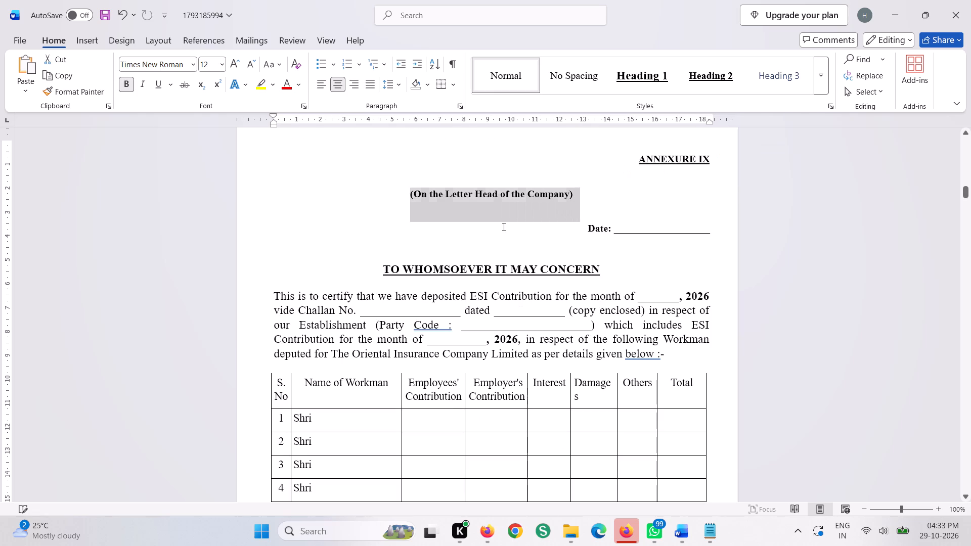
scroll(555, 279, "down", 1)
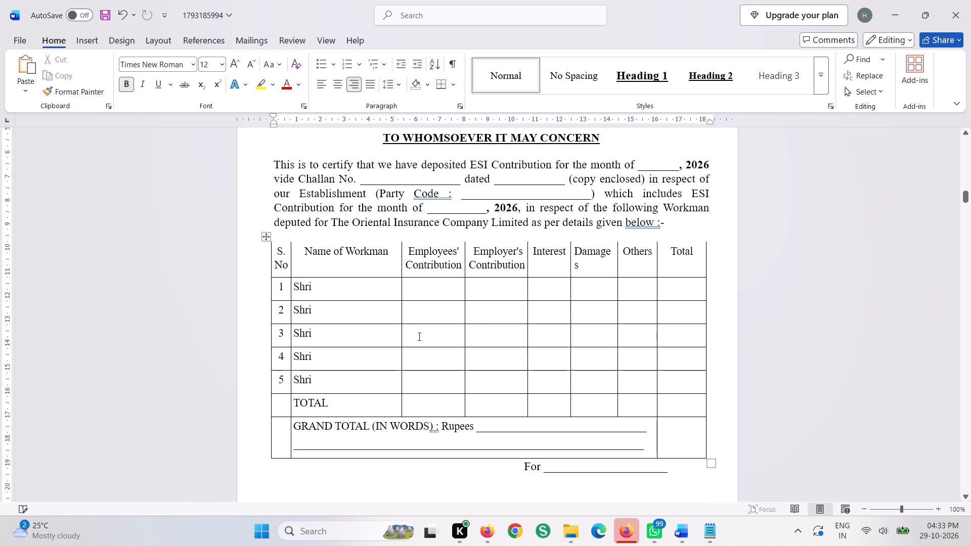
scroll(529, 305, "up", 1)
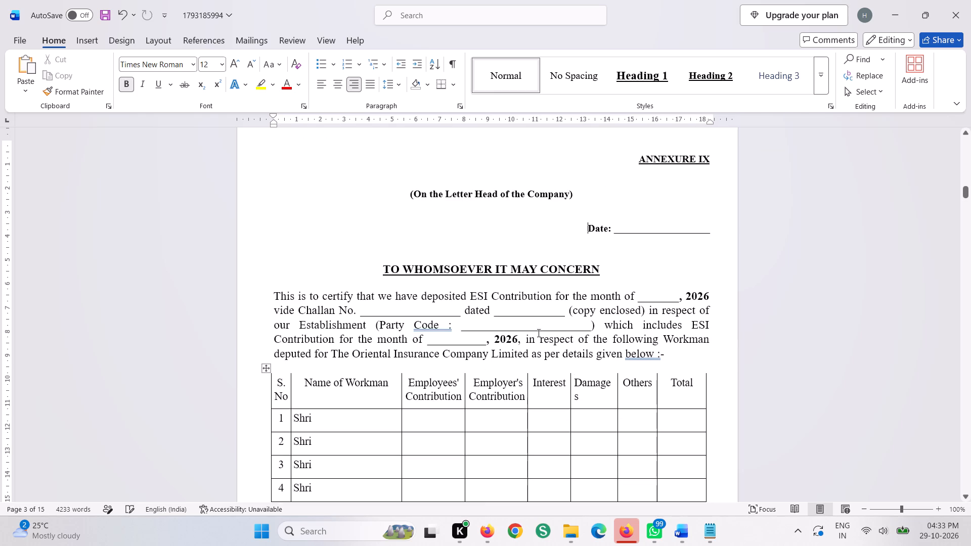
scroll(521, 308, "down", 1)
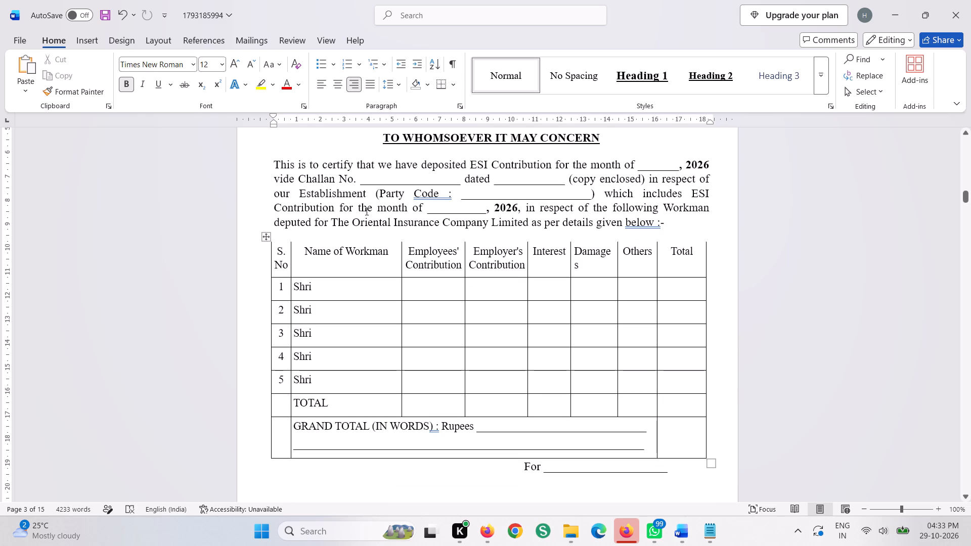
scroll(480, 369, "down", 1)
scroll(539, 365, "up", 1)
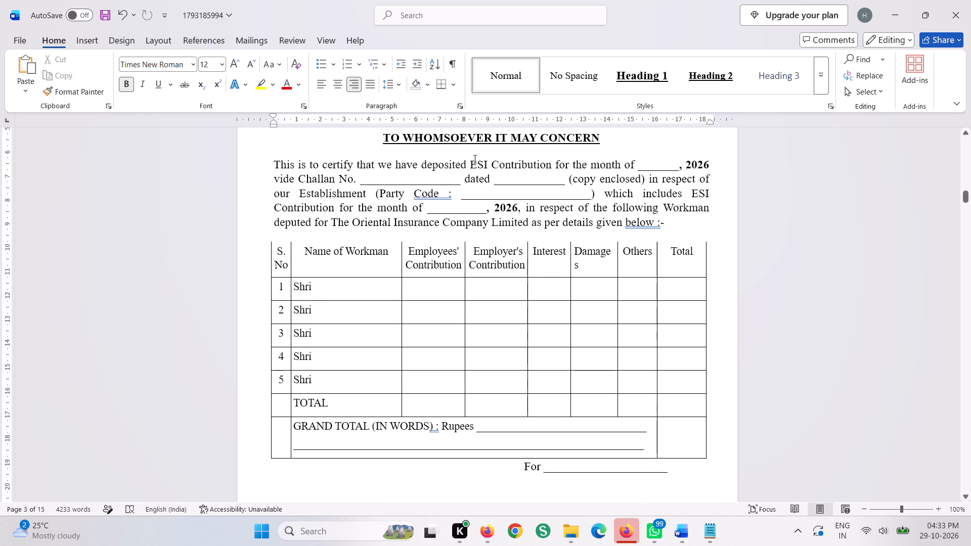
Examine Annexures IX and X, including the letterhead notes, the ESI and EPF contribution certificates and their workman tables.
scroll(511, 160, "up", 1)
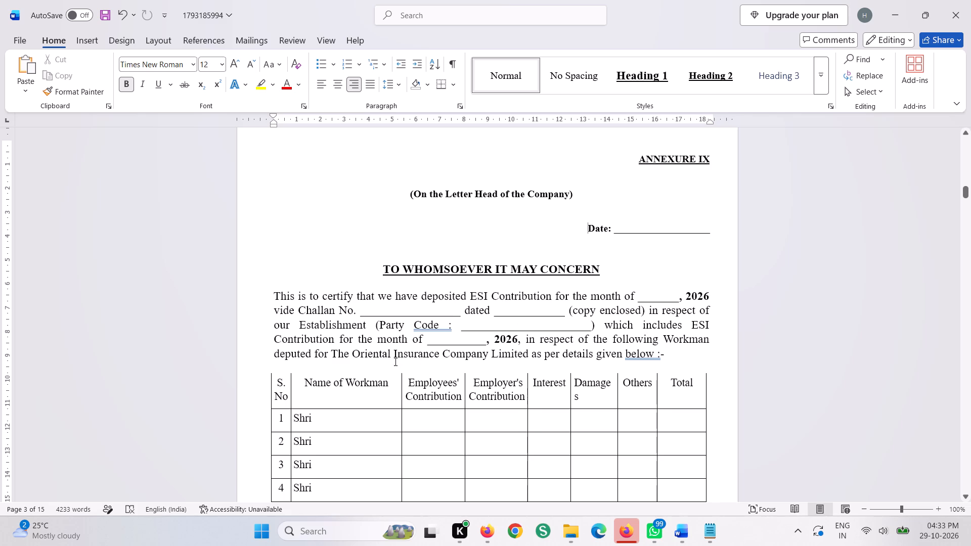
scroll(578, 411, "down", 1)
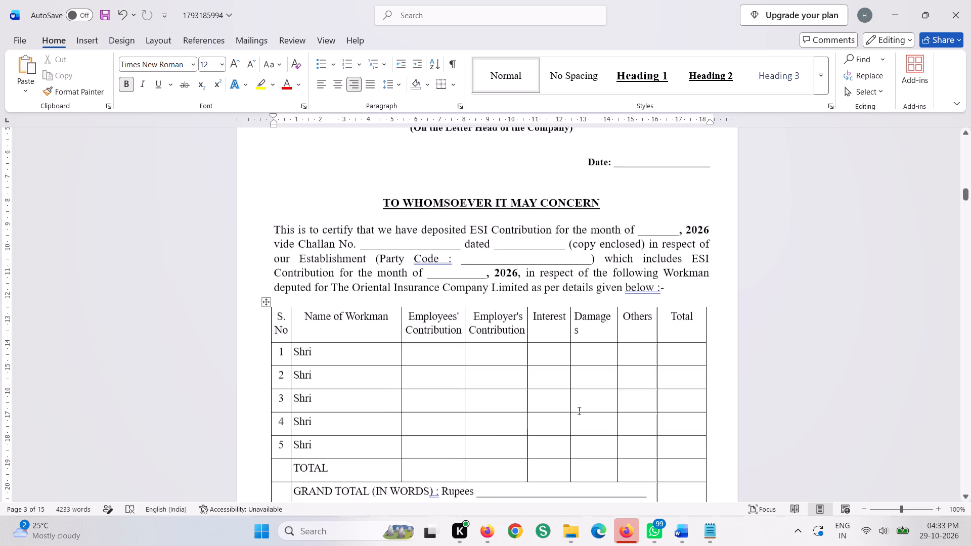
scroll(577, 302, "down", 4)
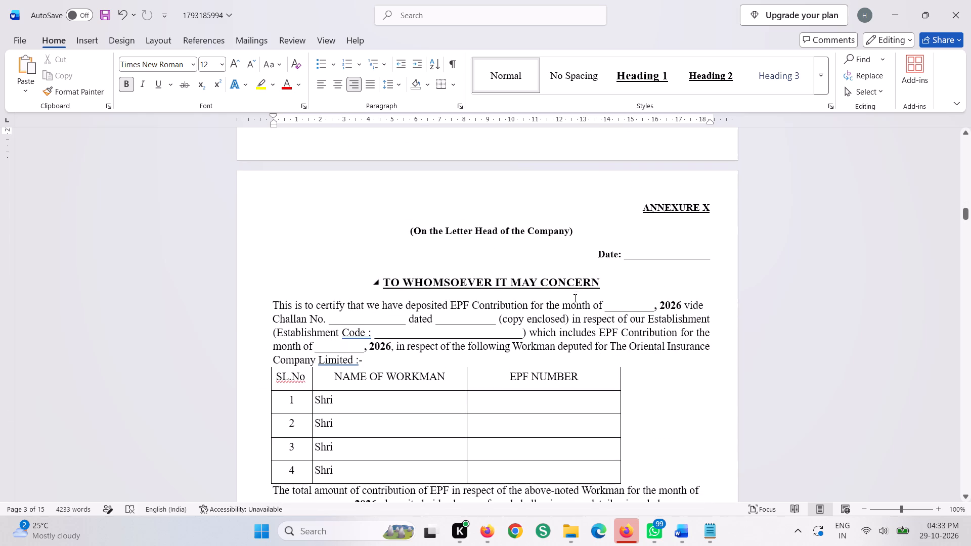
left_click(521, 309)
scroll(410, 366, "down", 1)
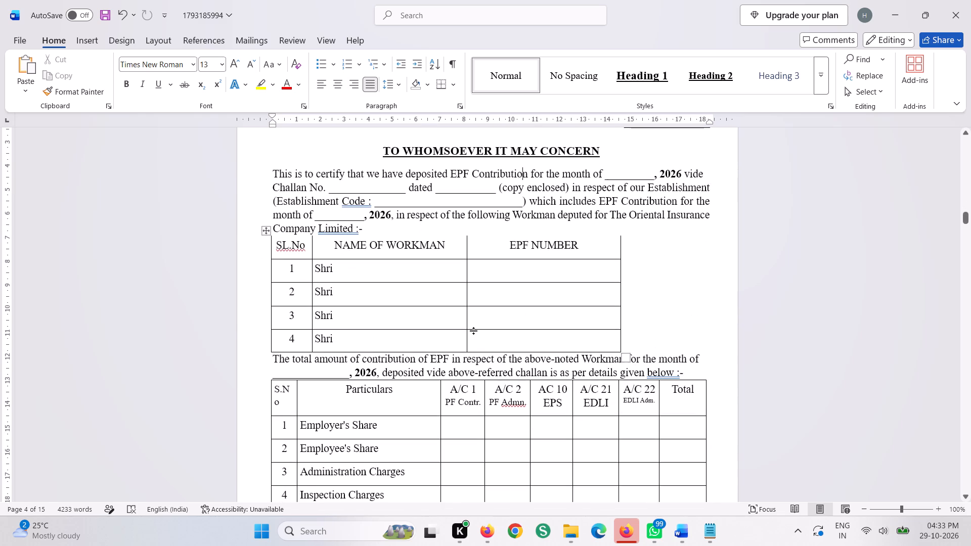
scroll(473, 331, "up", 1)
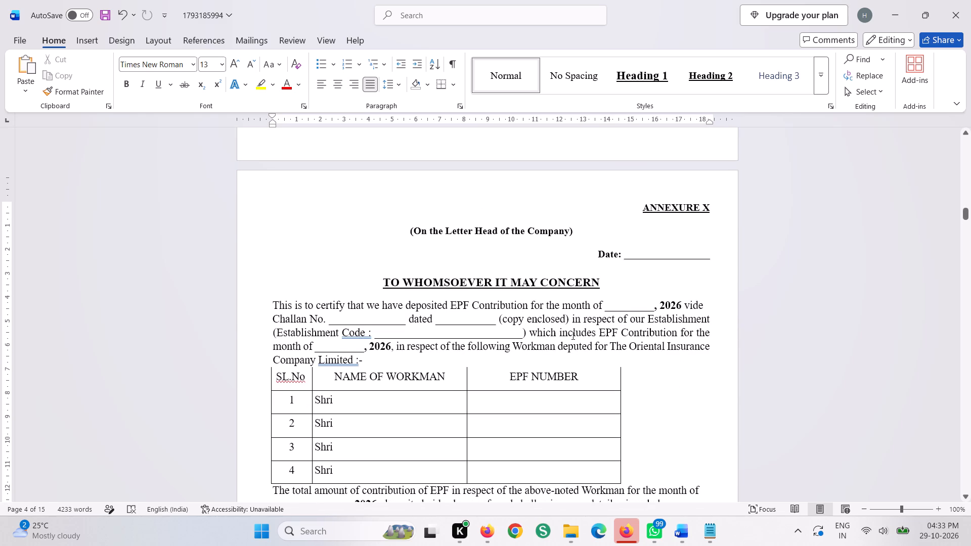
scroll(504, 345, "down", 4)
scroll(542, 344, "up", 4)
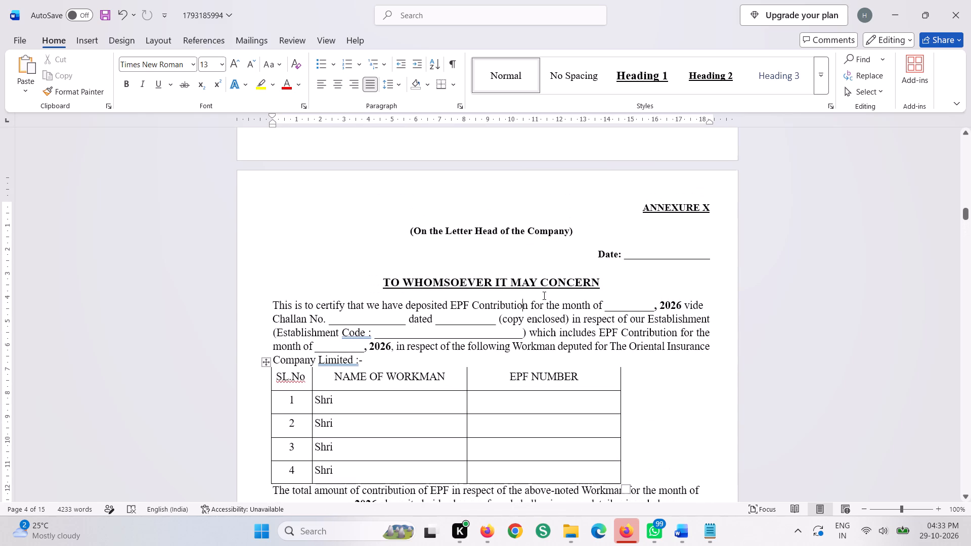
left_click_drag(404, 228, 571, 226)
left_click(468, 331)
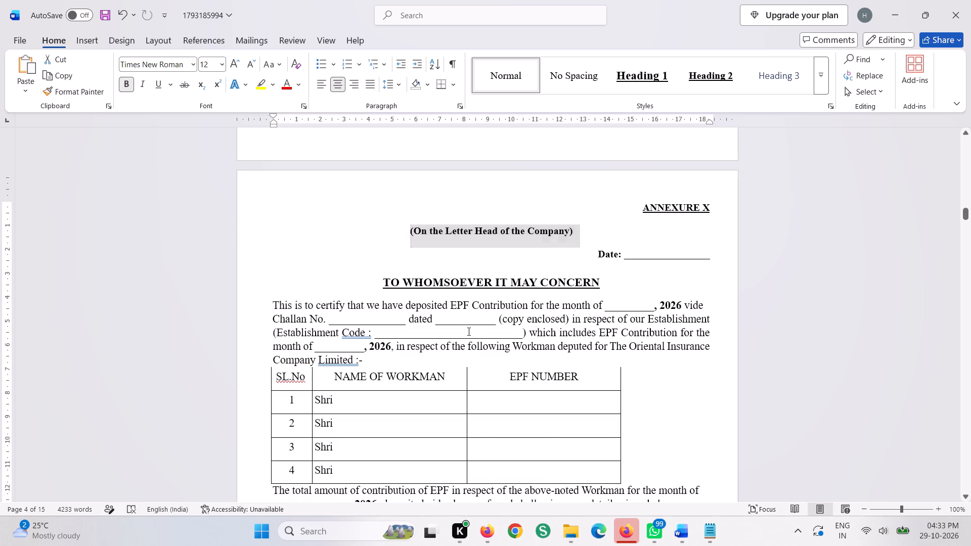
Overwrite all of Annexure XI, from its heading through the numbered deployment conditions before Annexure XII, with a backslash.
scroll(521, 387, "down", 3)
scroll(548, 348, "down", 2)
left_click(512, 309)
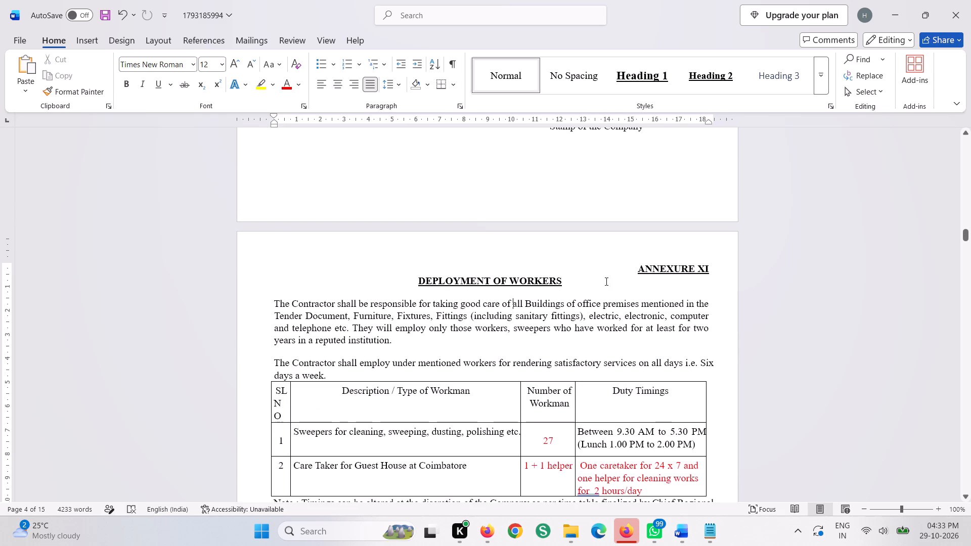
left_click_drag(615, 272, 724, 519)
left_click_drag(717, 506, 582, 118)
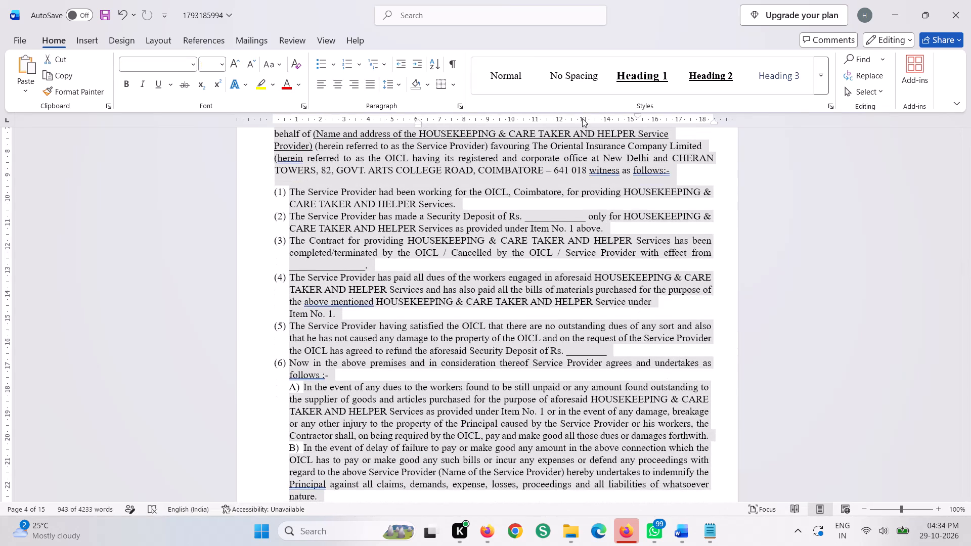
left_click_drag(582, 118, 562, 205)
scroll(558, 260, "up", 6)
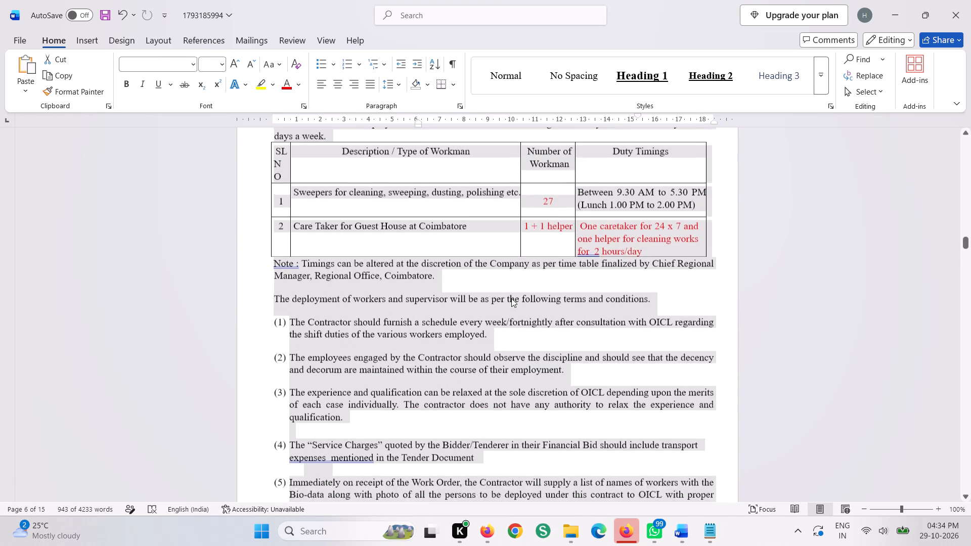
left_click(511, 298)
scroll(506, 292, "up", 2)
left_click_drag(626, 299, 707, 545)
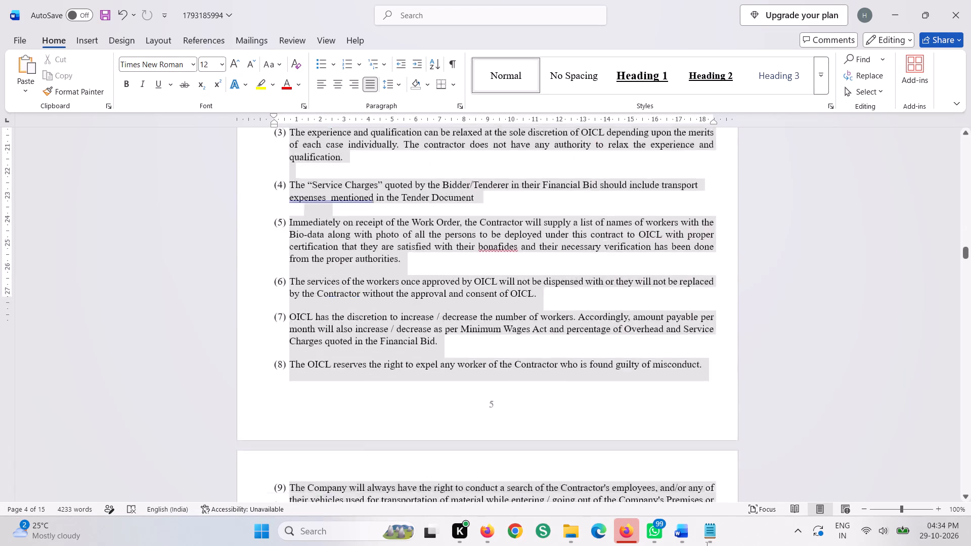
left_click_drag(707, 545, 528, 344)
key("backslash")
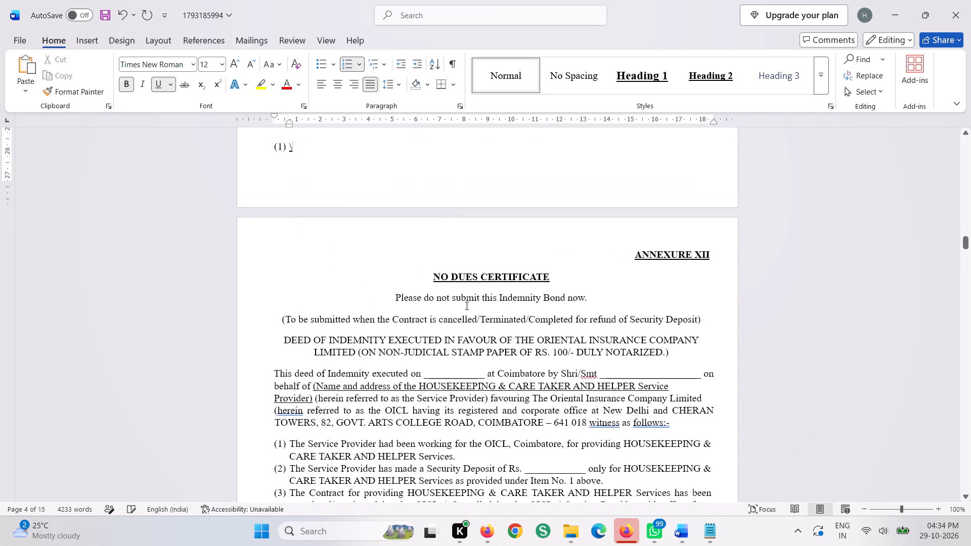
Highlight the Annexure XII line "(To be submitted when the Contract is cancelled/Terminated/Completed for refund of Security Deposit)".
left_click(408, 317)
scroll(363, 366, "down", 1)
left_click(492, 258)
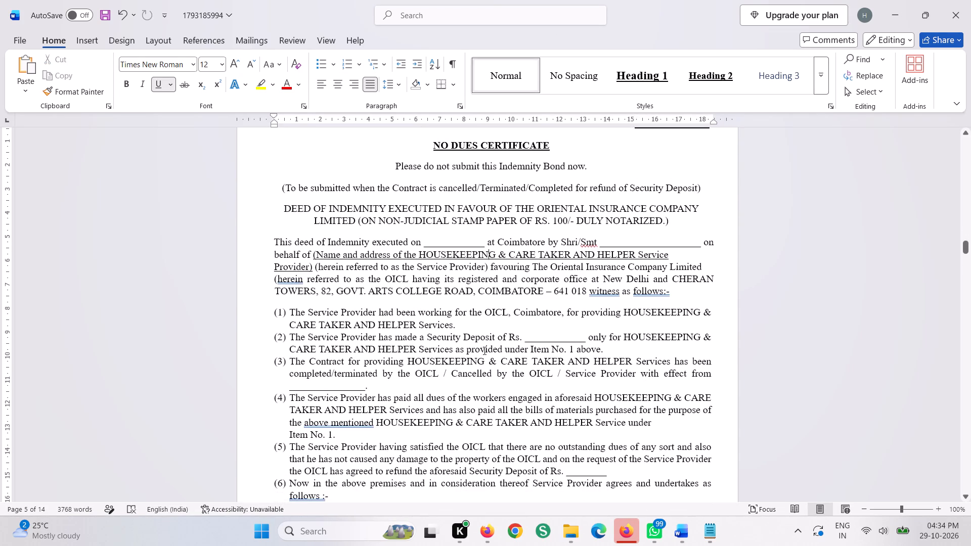
left_click(476, 354)
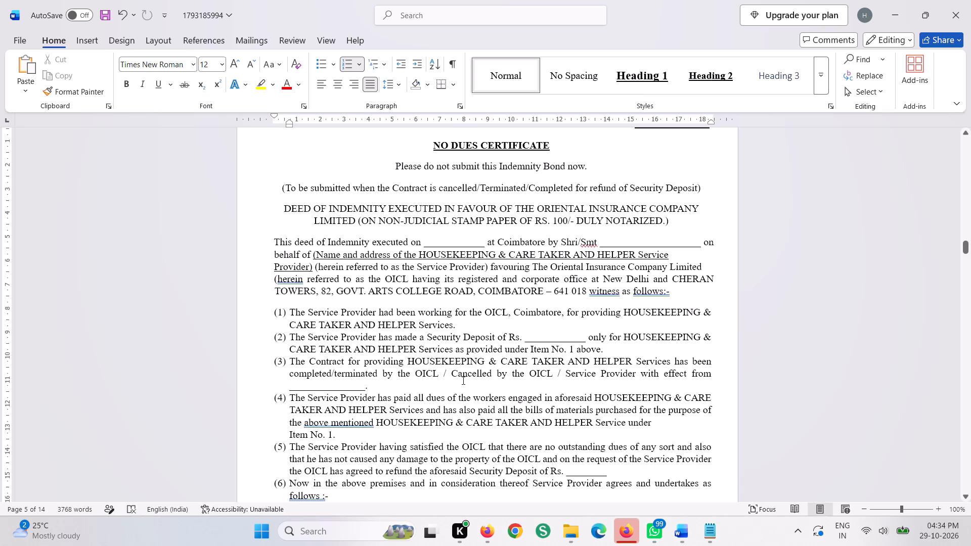
scroll(518, 381, "down", 1)
scroll(513, 344, "up", 1)
left_click_drag(282, 187, 703, 189)
left_click(783, 167)
left_click(606, 298)
Highlight in yellow the Annexure XIII line "(To be submitted on the Letter Head of the Bidder/Tenderer)".
scroll(570, 333, "down", 3)
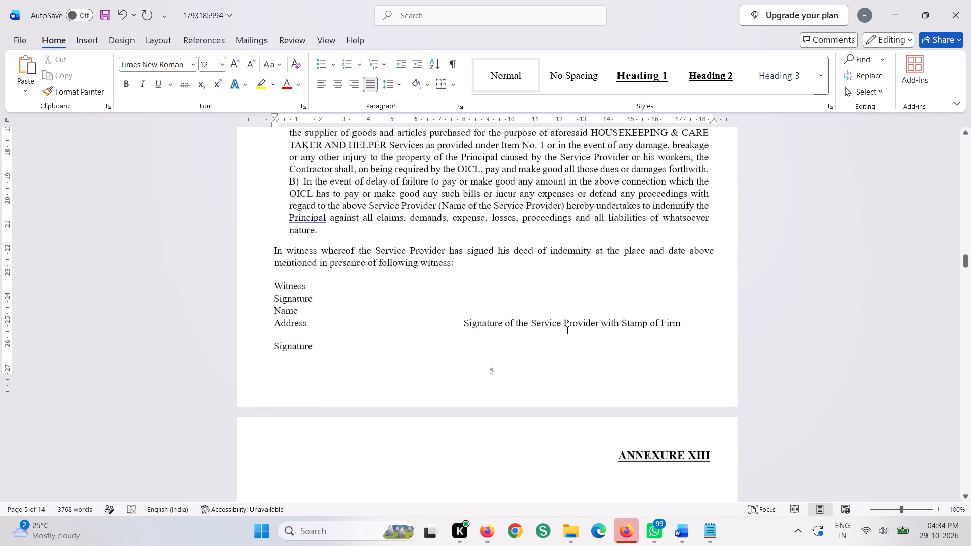
scroll(533, 326, "down", 2)
left_click(516, 318)
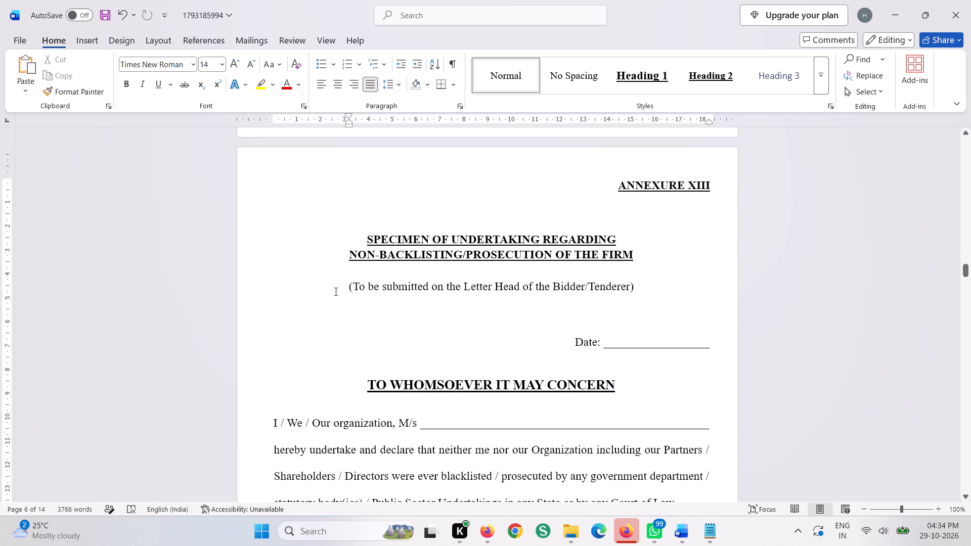
left_click_drag(337, 288, 807, 331)
left_click(817, 311)
left_click(588, 425)
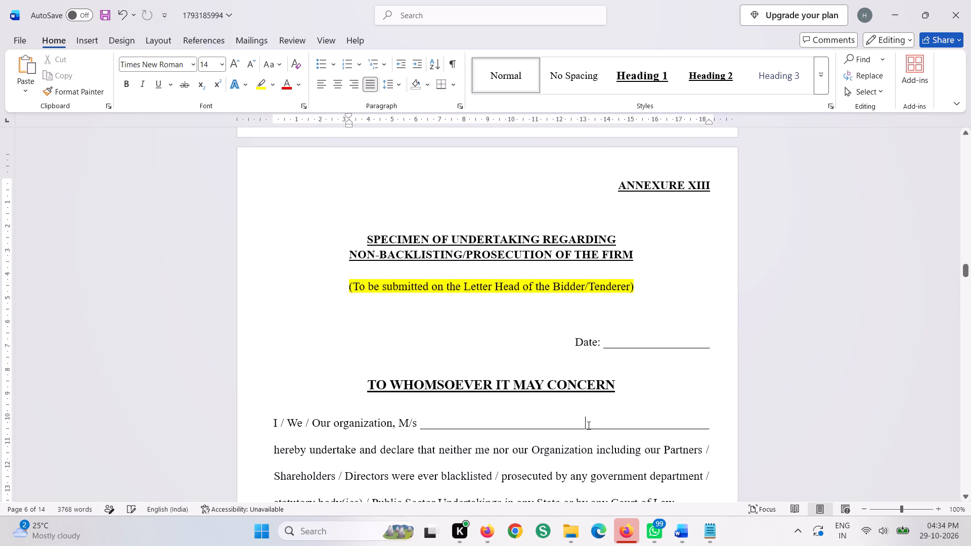
Delete everything after Annexure XIII, from the Oriental Insurance heading above the financial bid instructions through Annexures A to C and the document's end.
scroll(555, 416, "down", 4)
scroll(576, 379, "down", 1)
left_click(451, 354)
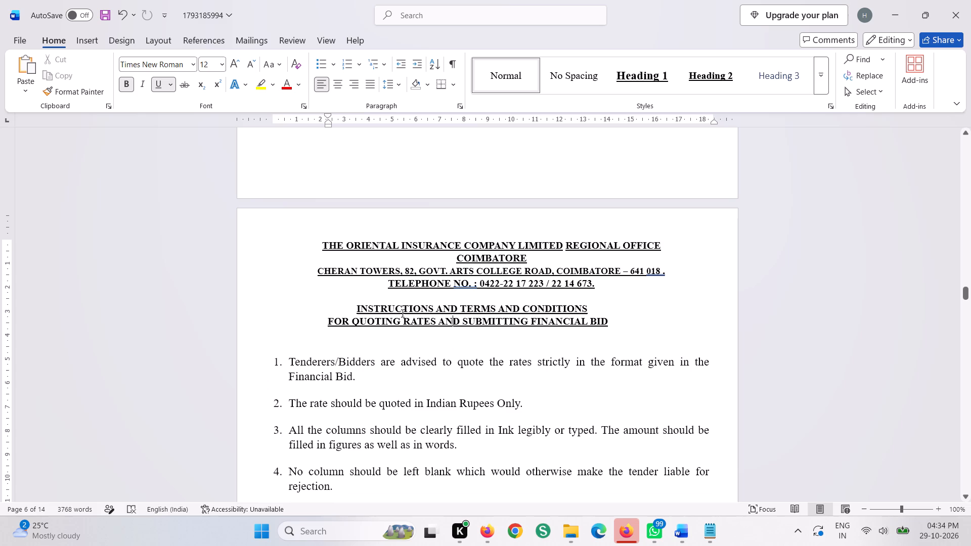
left_click_drag(325, 230, 554, 545)
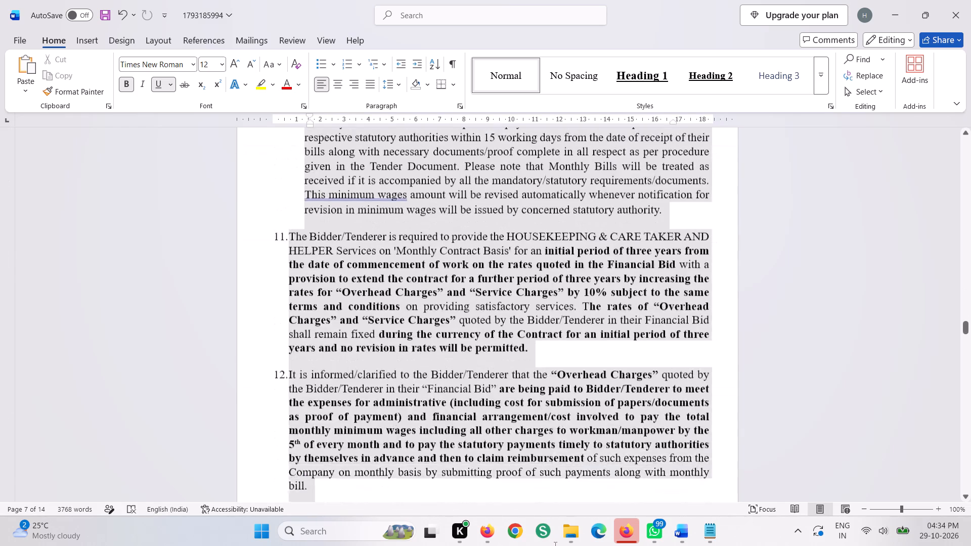
left_click_drag(554, 545, 682, 545)
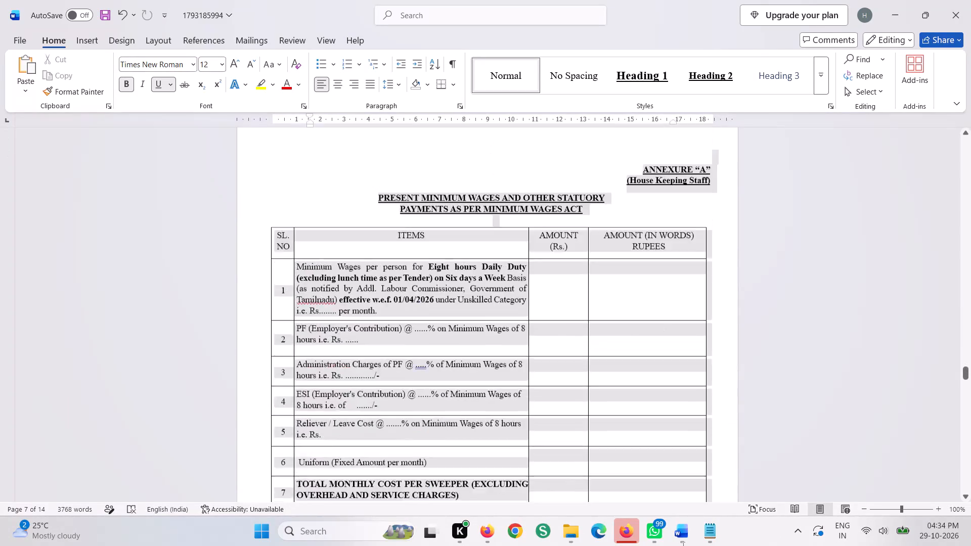
left_click_drag(682, 545, 648, 377)
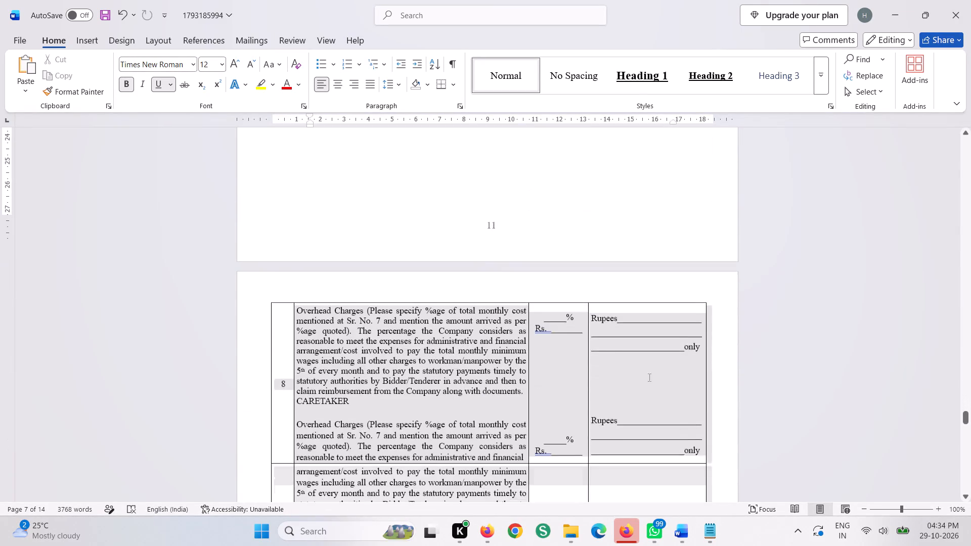
left_click_drag(648, 377, 615, 430)
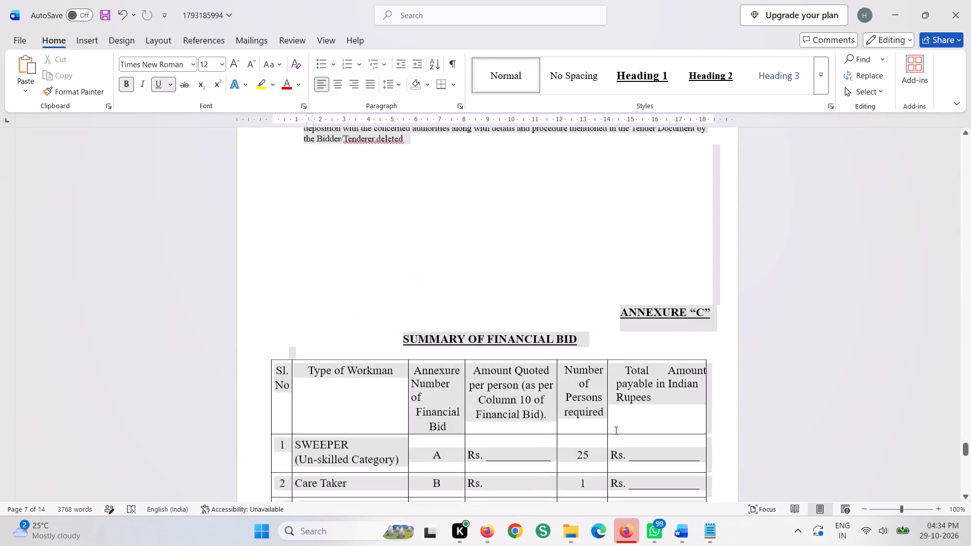
left_click_drag(615, 430, 599, 251)
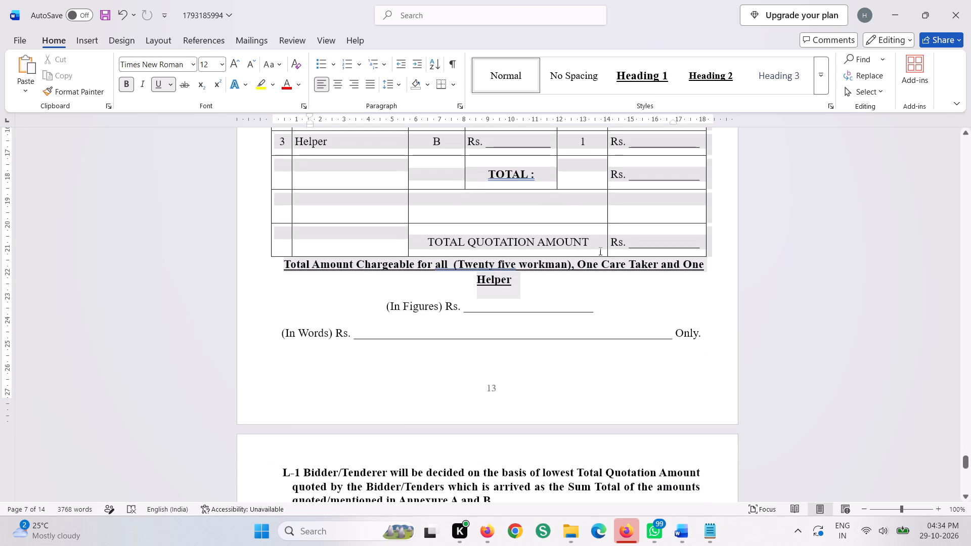
left_click_drag(599, 251, 725, 315)
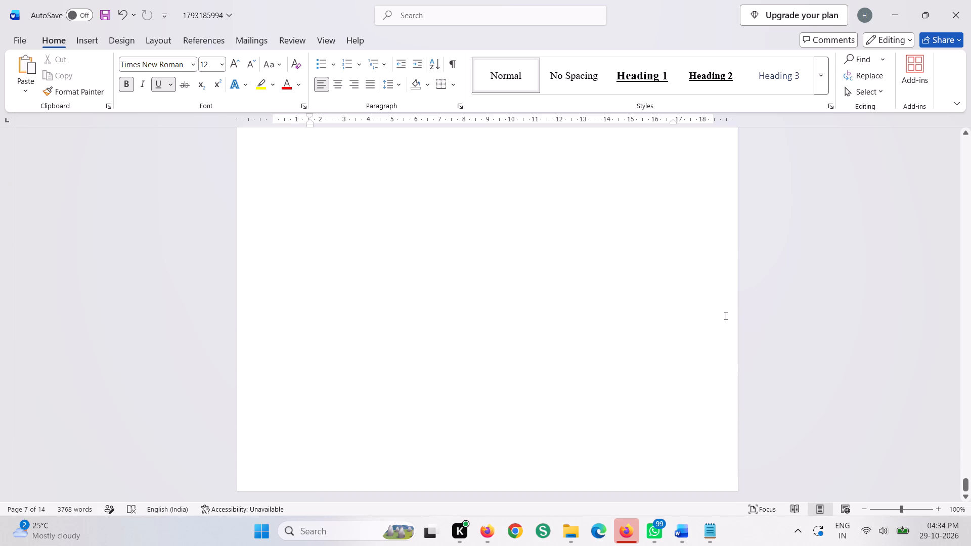
left_click_drag(725, 315, 725, 316)
scroll(590, 317, "up", 2)
scroll(639, 335, "up", 4)
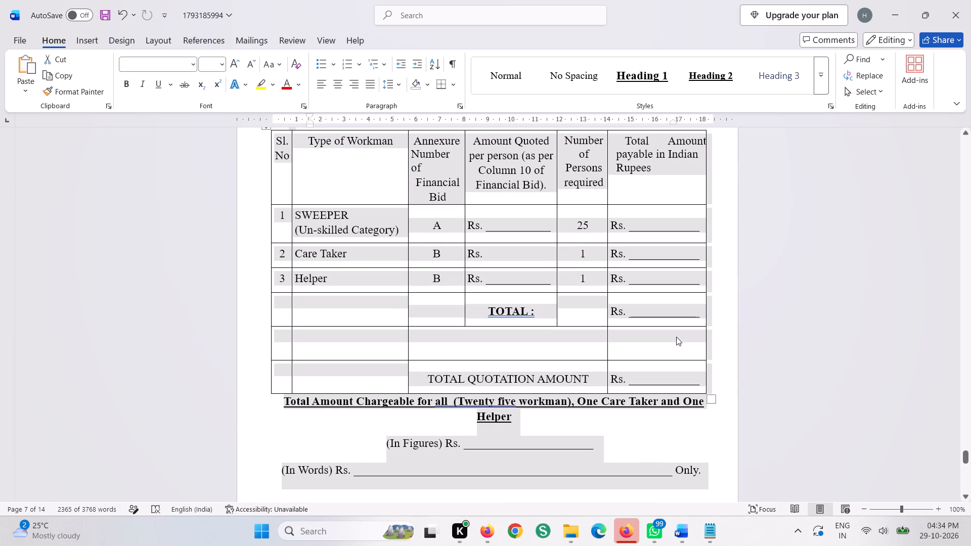
key("BackSpace")
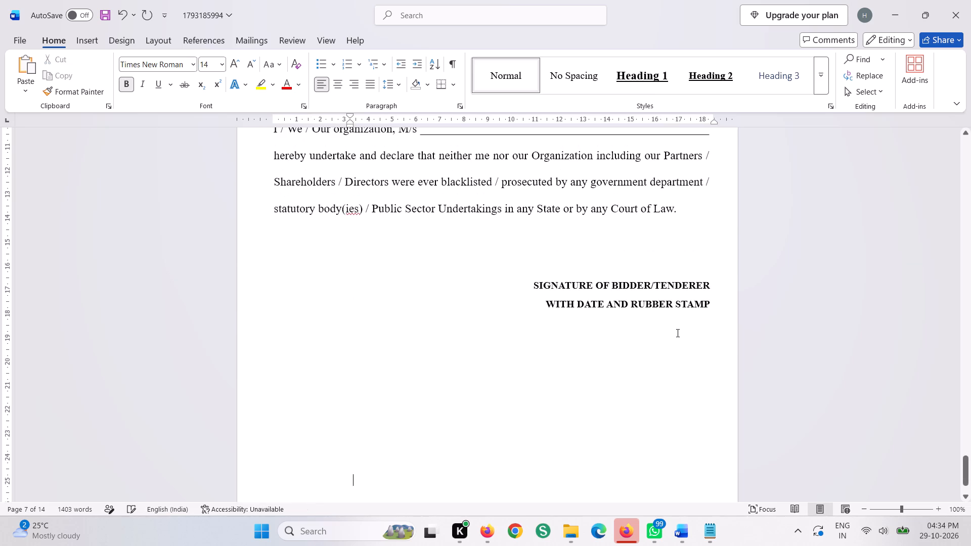
Review the trimmed document back to Annexure II and save it as ANNEXURES in the DEV1 folder GEM2026B8211815.
scroll(667, 304, "up", 1)
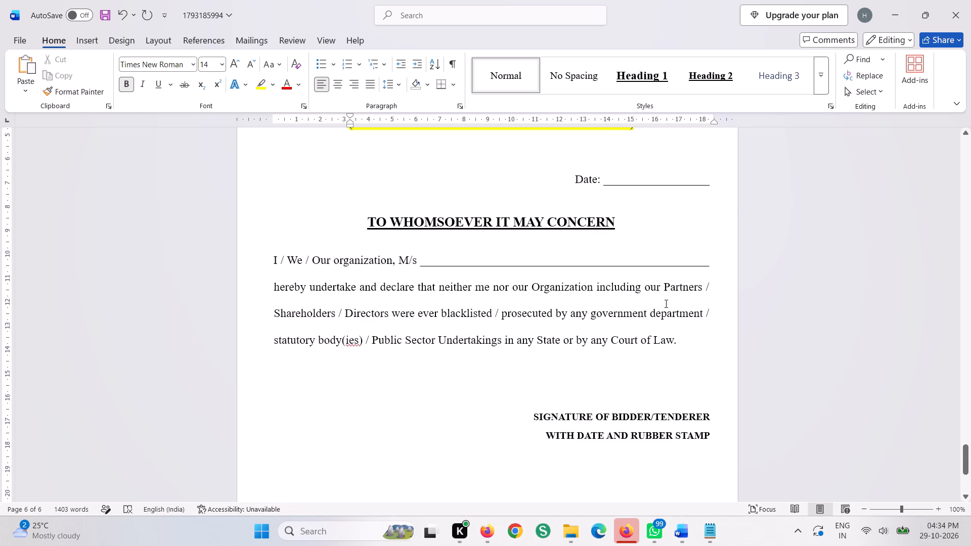
scroll(665, 303, "up", 5)
scroll(494, 275, "up", 20)
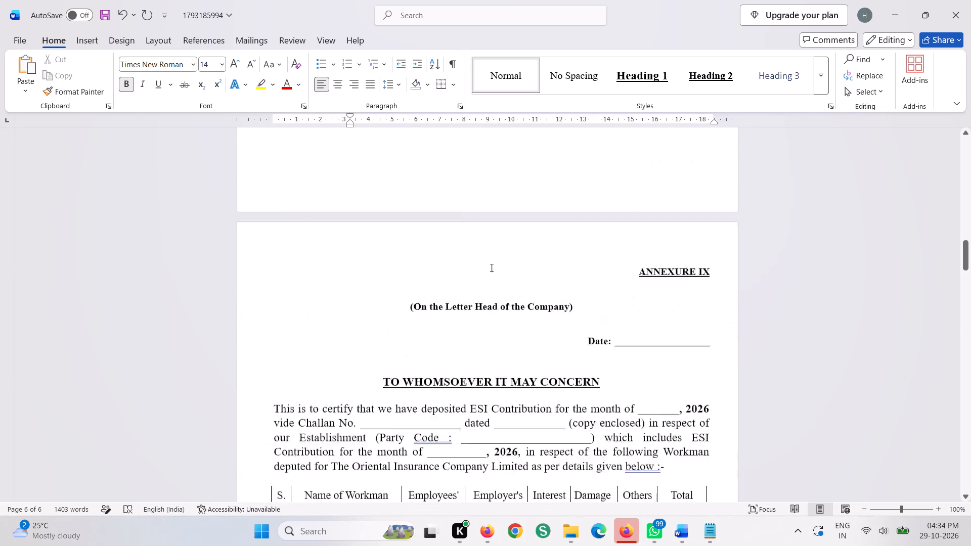
scroll(491, 267, "up", 19)
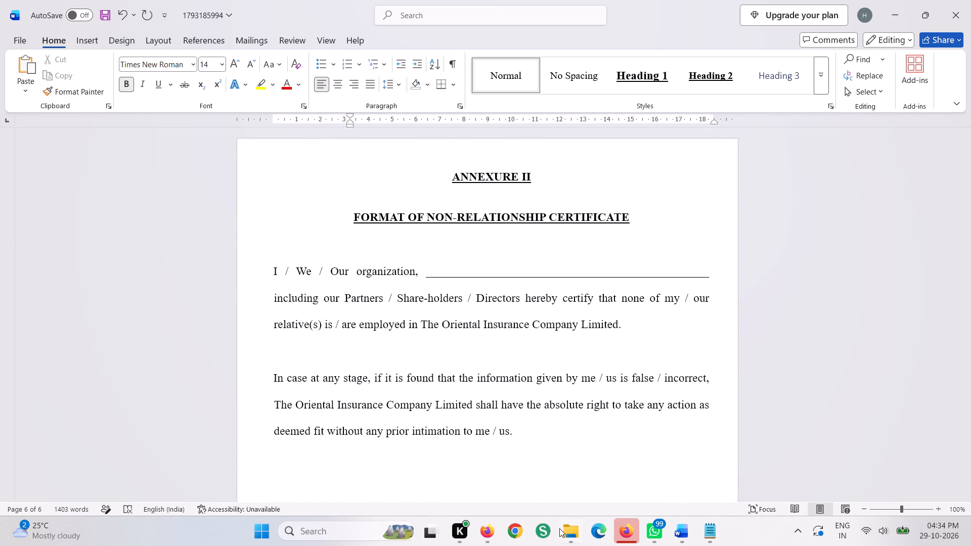
left_click(569, 535)
left_click(569, 535)
left_click(20, 45)
left_click(41, 241)
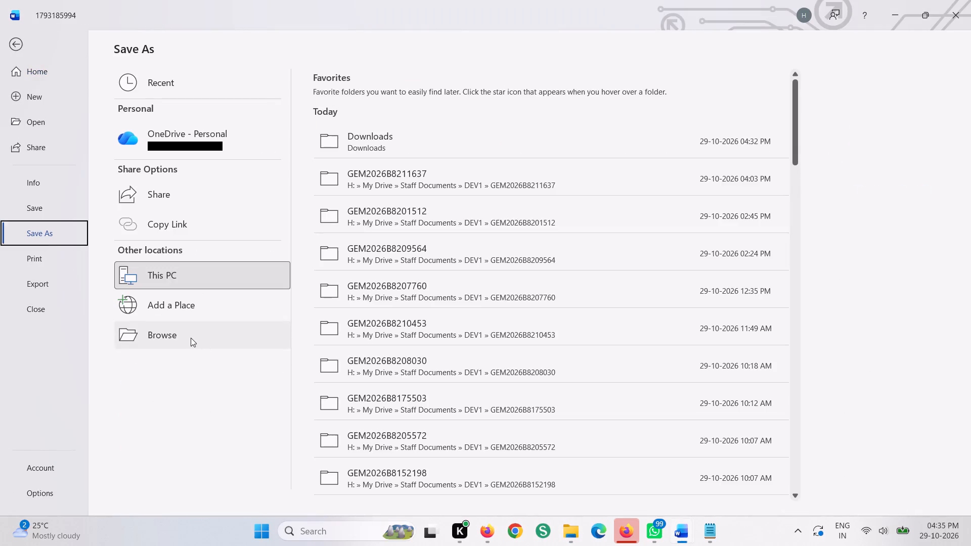
left_click(191, 338)
scroll(247, 233, "up", 13)
left_click(198, 256)
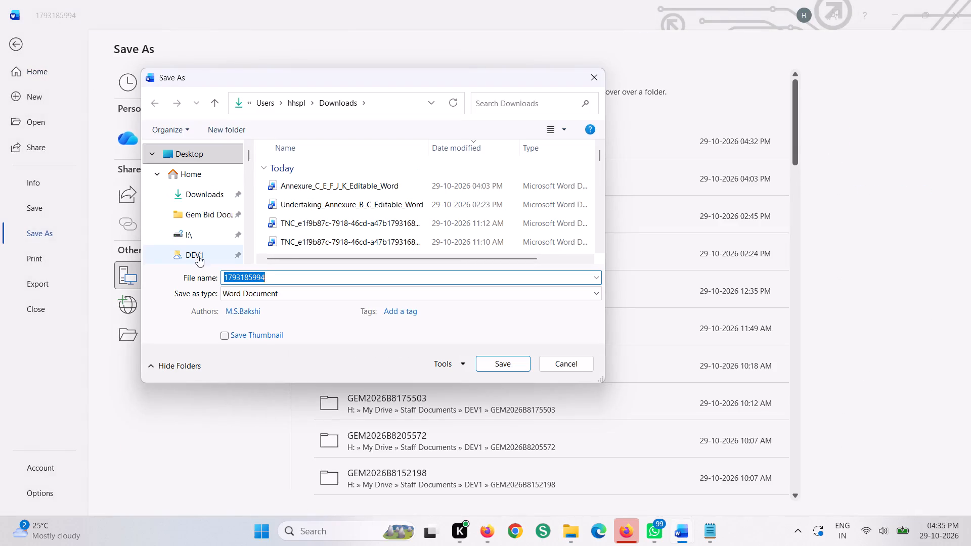
scroll(322, 216, "up", 12)
double_click(332, 163)
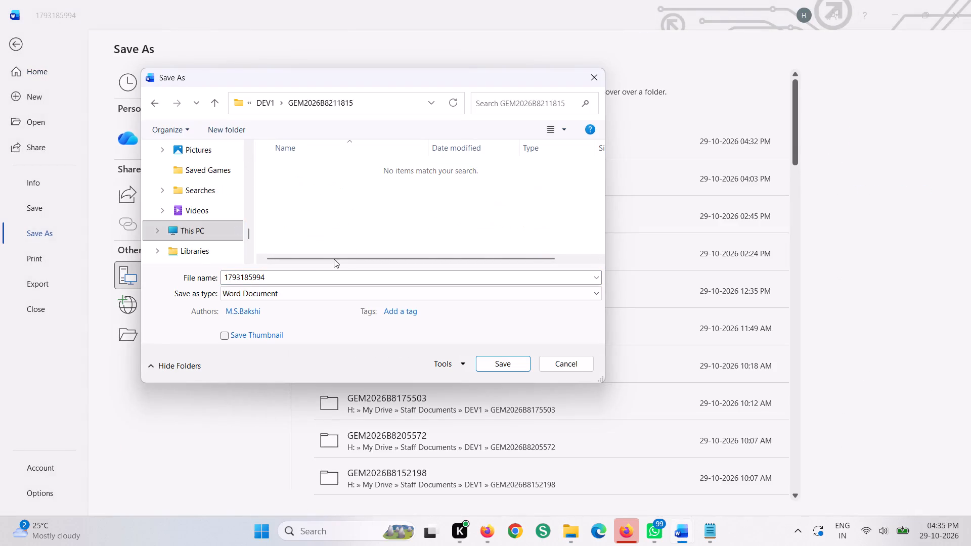
left_click(295, 275)
type("ANNEXURE")
key("s")
key("Return")
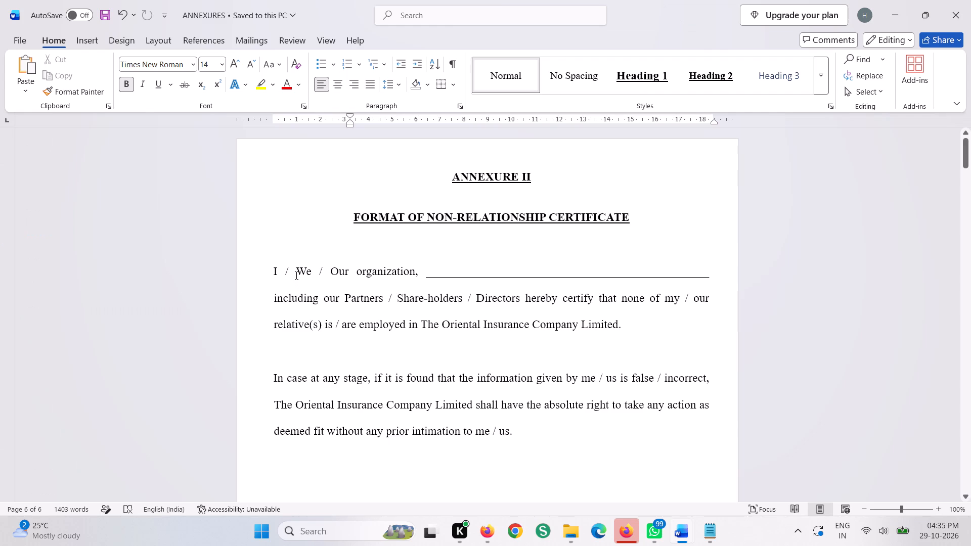
Close the ANNEXURES document.
scroll(344, 214, "up", 9)
left_click(958, 15)
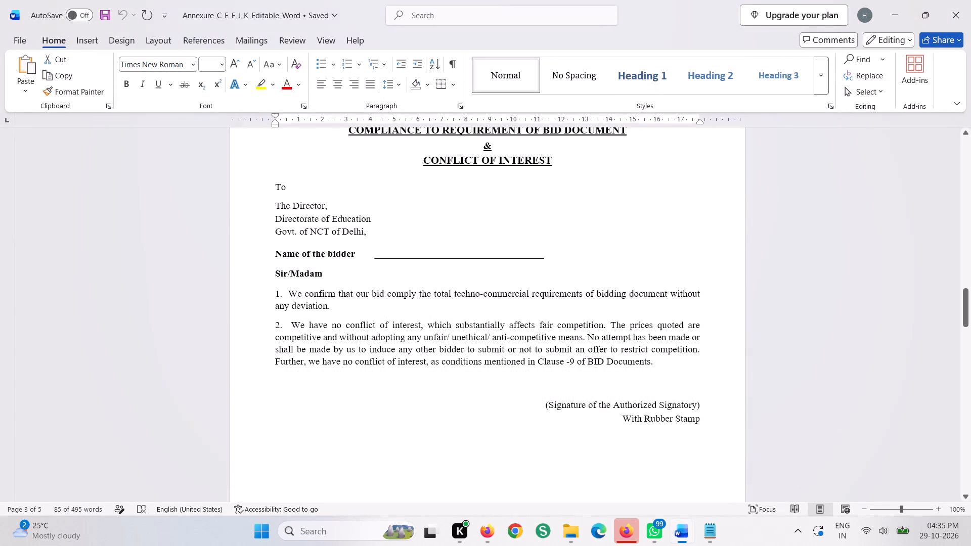
Recheck the scope-of-work attachment 1793185994.pdf and the minimum-wages undertaking 1793186165.pdf linked in the GeM-Bidding-10094134 document.
left_click(494, 535)
scroll(539, 368, "up", 11)
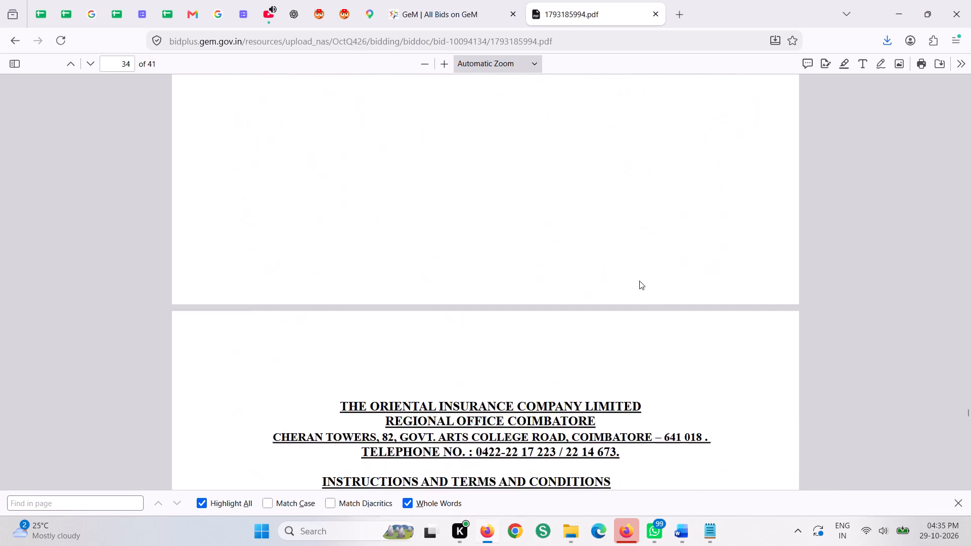
scroll(639, 281, "up", 20)
scroll(639, 281, "up", 3)
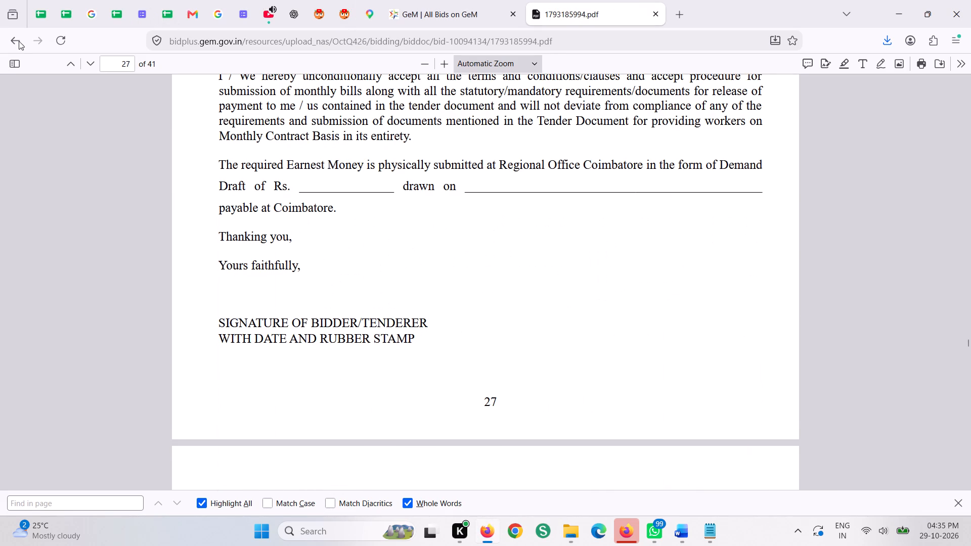
left_click(11, 38)
left_click(546, 357)
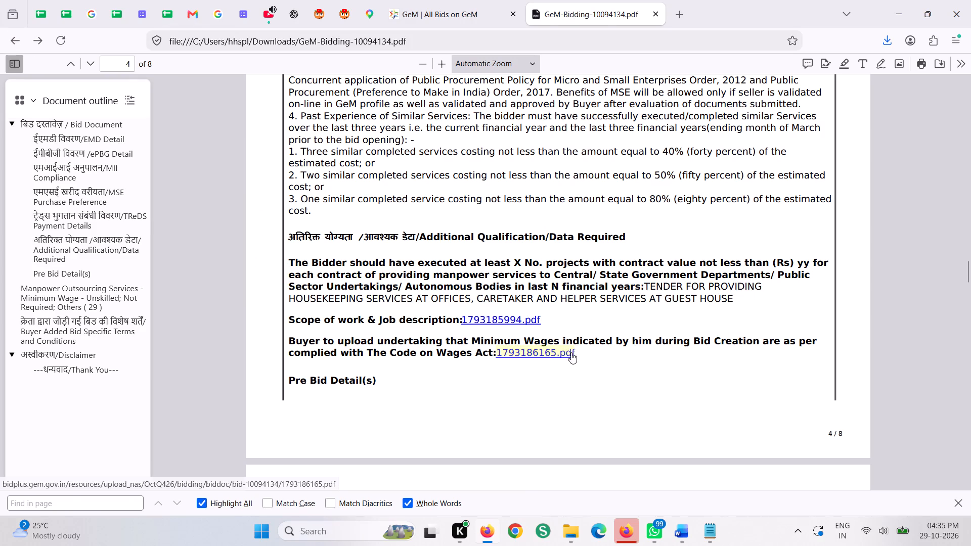
left_click(564, 355)
scroll(110, 111, "up", 3)
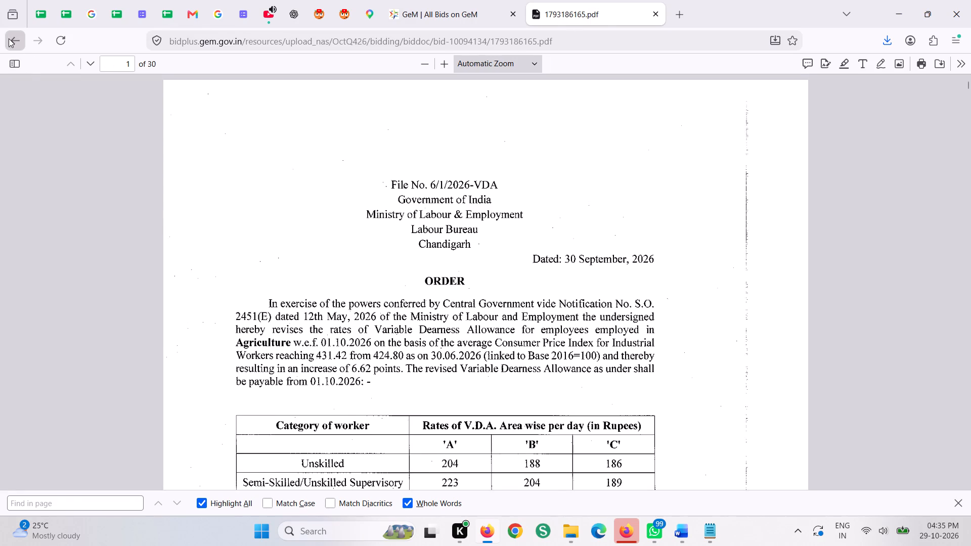
left_click(10, 36)
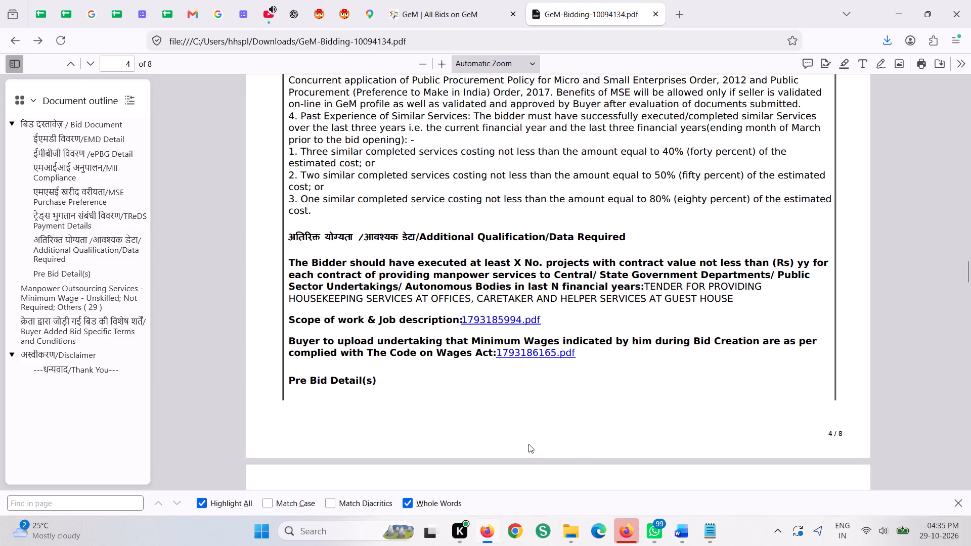
Return to the recovered REQUIRED DOCUMENTS file in Word and delete the empty item number 12 at the list's end.
left_click(565, 524)
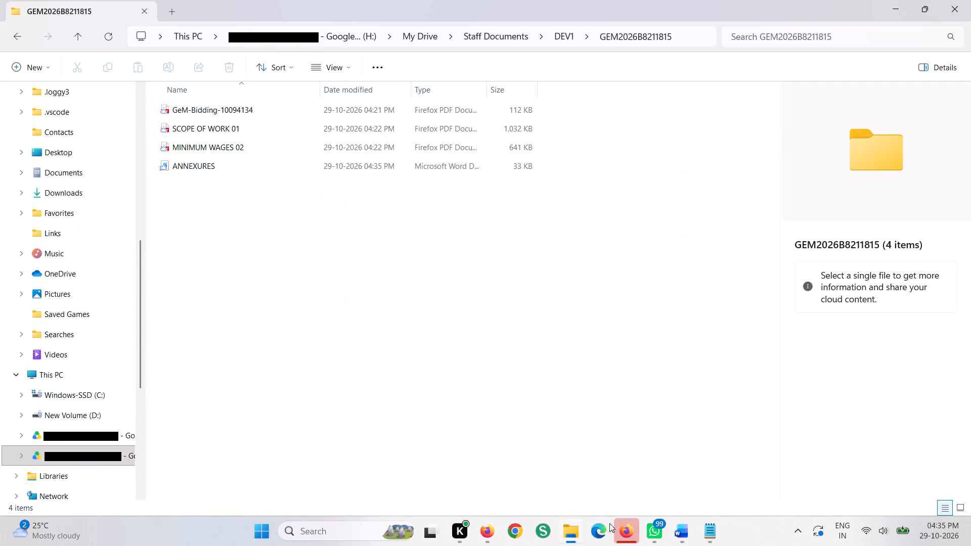
left_click(684, 533)
left_click(79, 478)
scroll(297, 415, "down", 1)
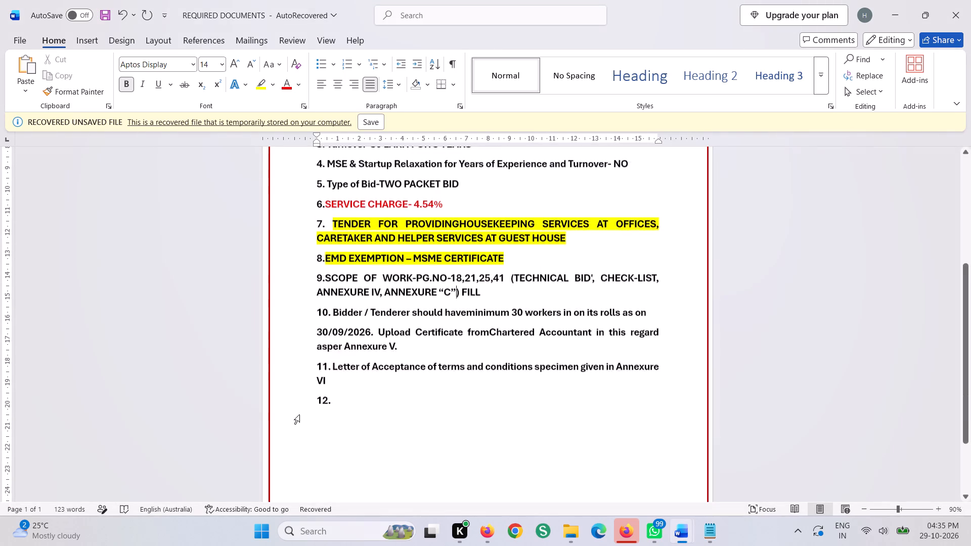
left_click(347, 376)
key("BackSpace")
key("BackSpace")
key("BackSpace")
scroll(342, 375, "up", 2)
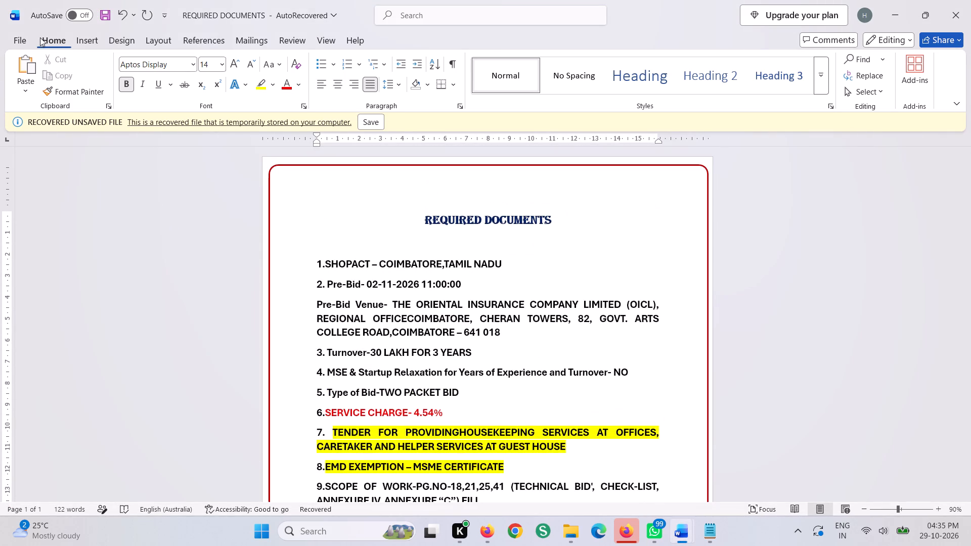
Export the list as a PDF named REQUIRED DOCUMENTS into the GEM2026B8211815 folder and close the PDF preview.
left_click(23, 39)
left_click(40, 288)
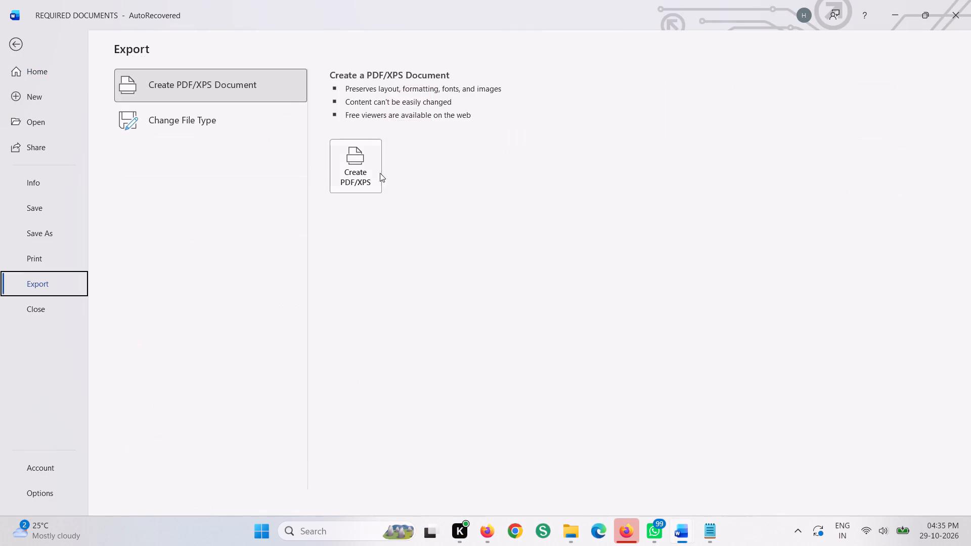
left_click(381, 168)
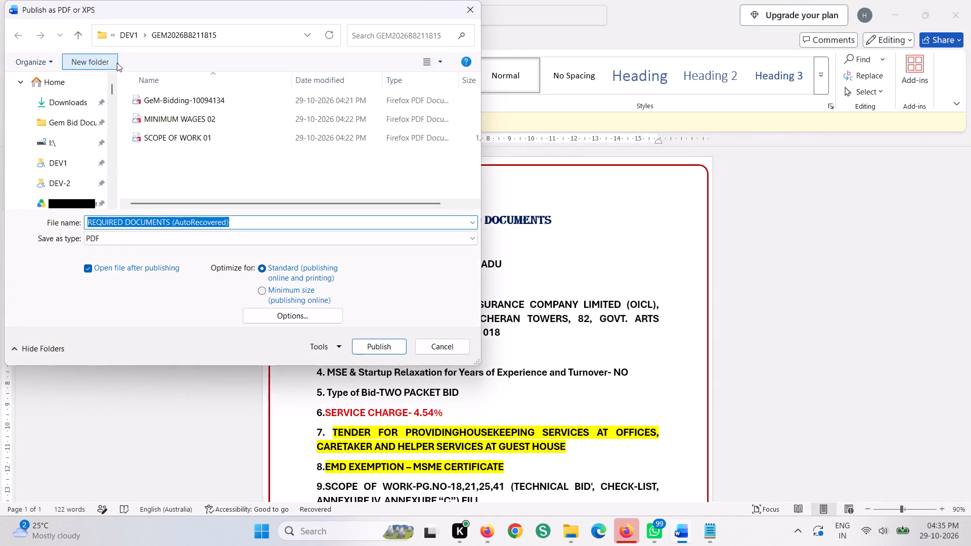
double_click(249, 218)
key("BackSpace")
key("Return")
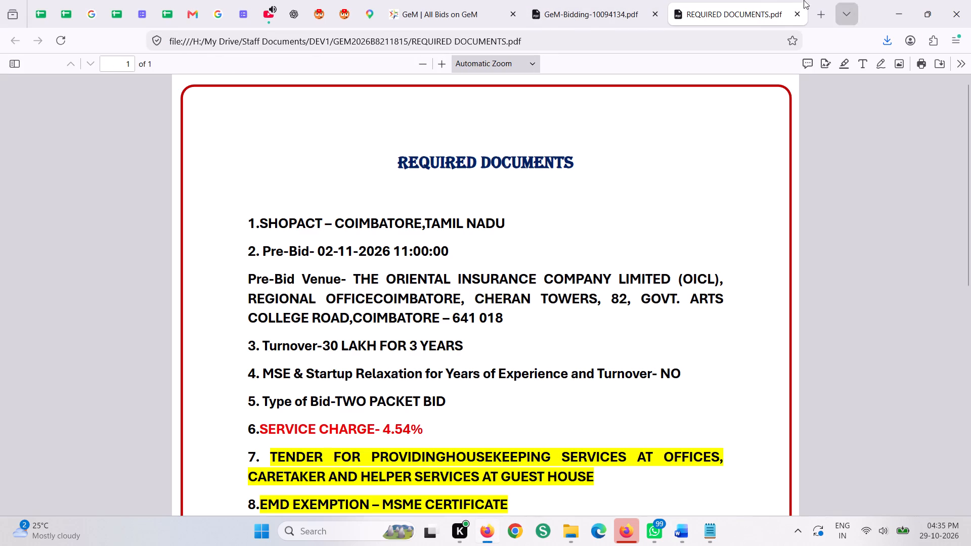
left_click(786, 0)
left_click(798, 12)
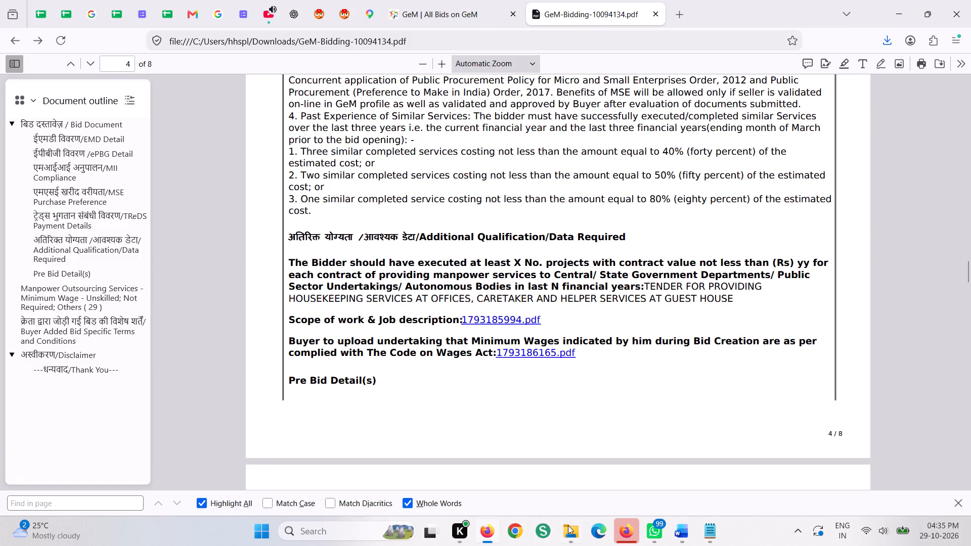
Check the files in the GEM2026B8211815 folder in File Explorer and go back up to the DEV1 folder.
left_click(568, 525)
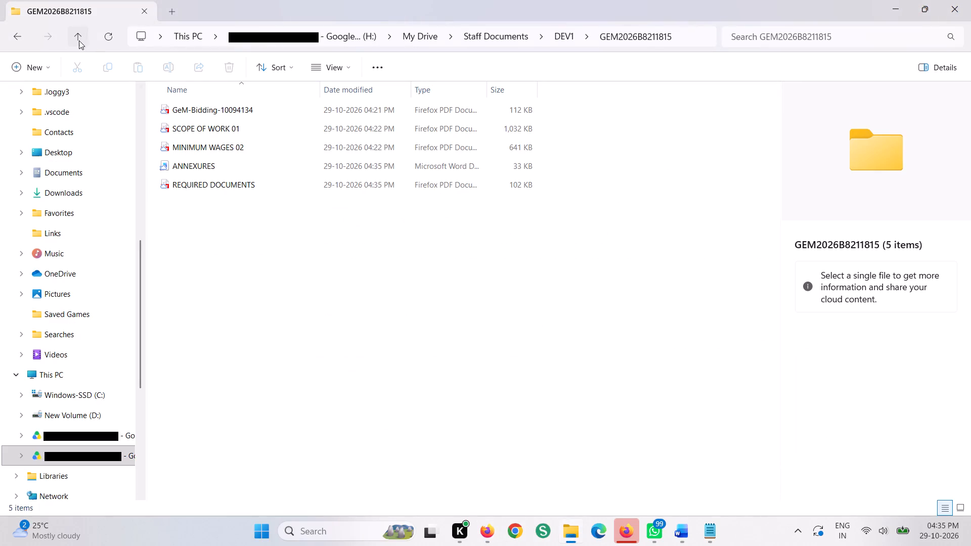
left_click(76, 36)
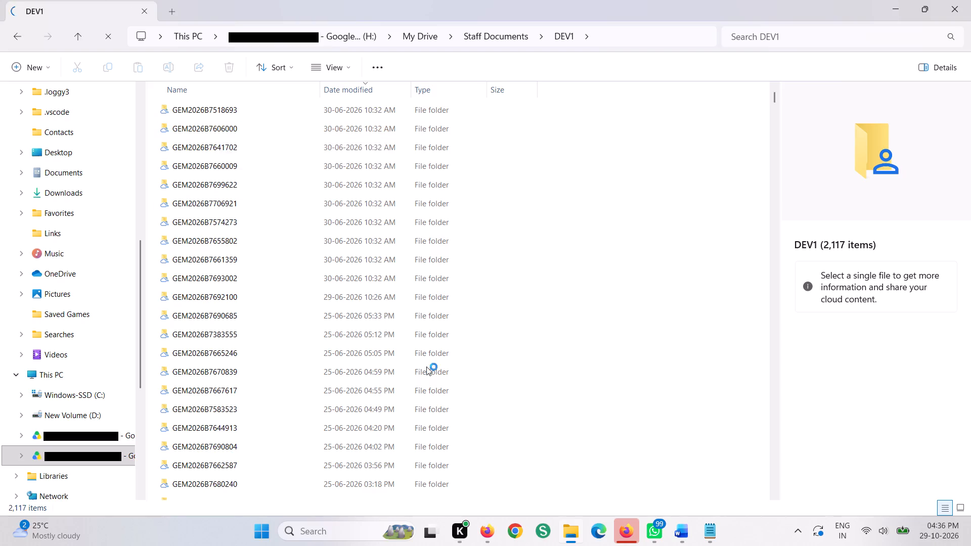
Copy GEM/2026/B/8202720 from row 758 of the Daily Tender Sheet, search the GeM bid listing for it and open its bid document.
left_click(481, 530)
left_click(163, 16)
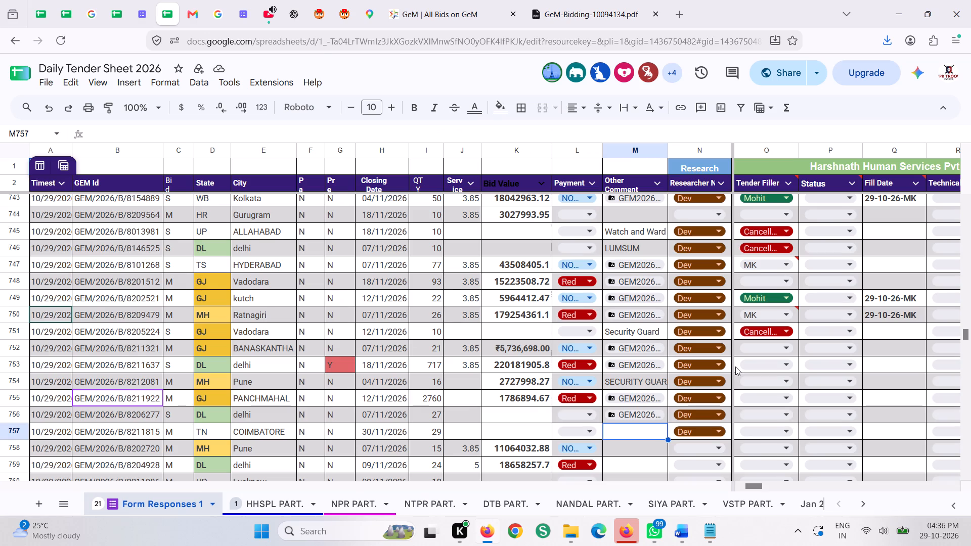
scroll(728, 401, "down", 1)
scroll(700, 356, "up", 1)
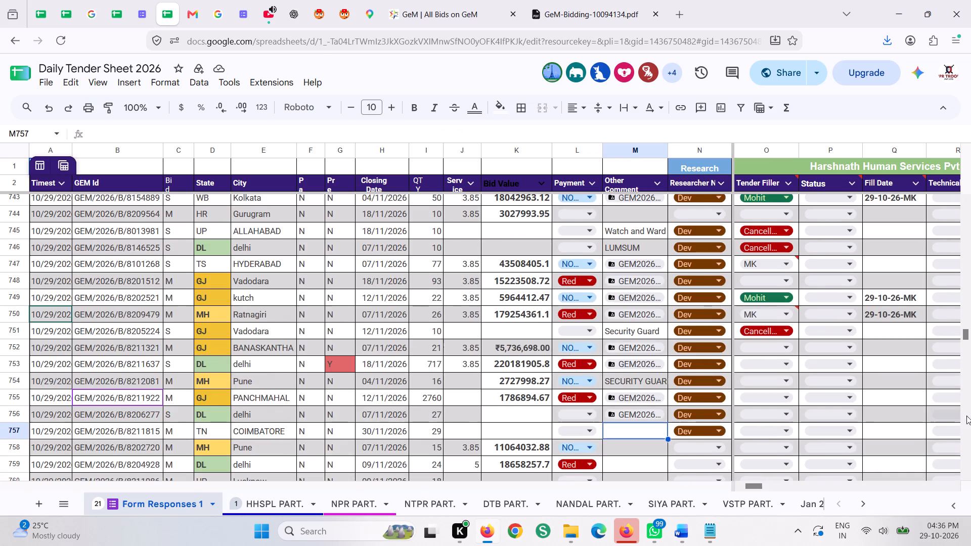
triple_click(962, 473)
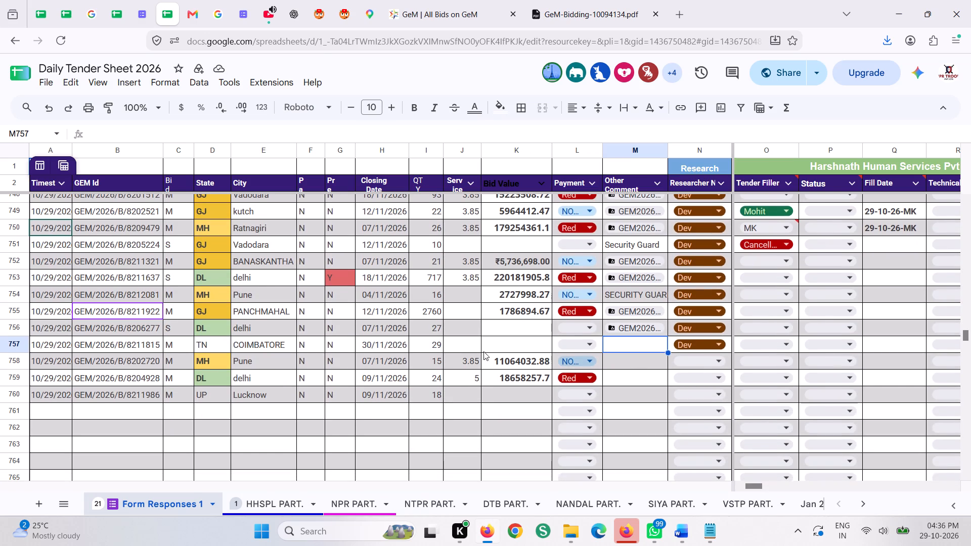
left_click(145, 362)
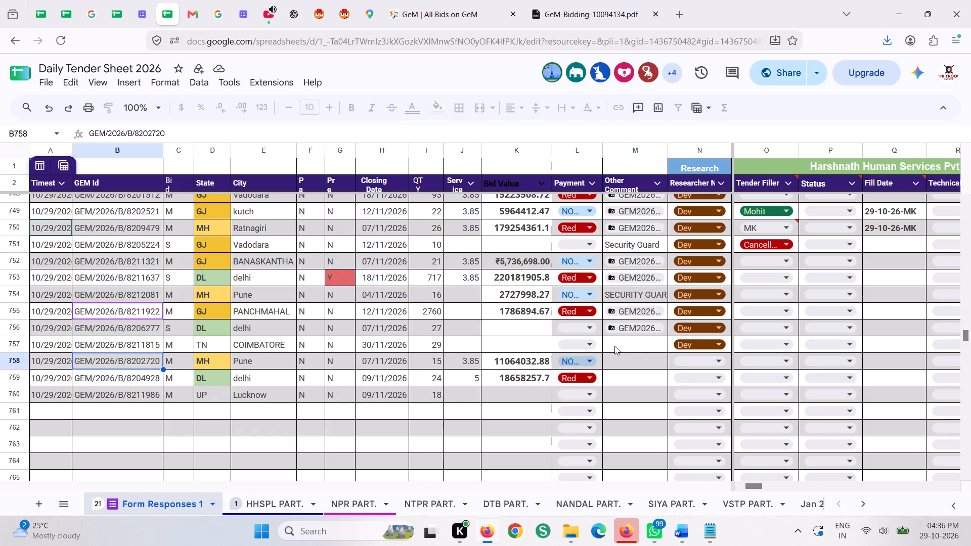
left_click(616, 345)
left_click(140, 363)
key("ctrl+c")
left_click(573, 0)
left_click(654, 11)
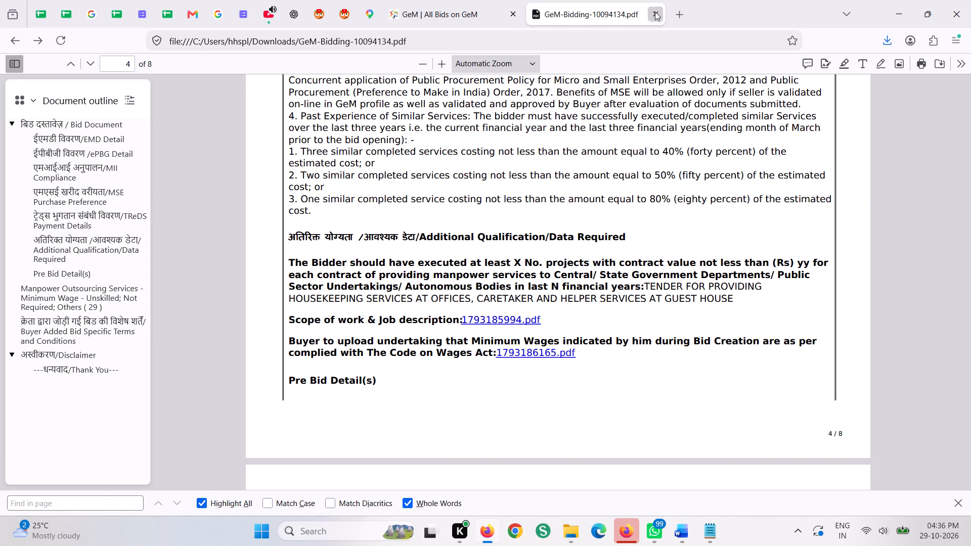
key("ctrl+v")
key("Return")
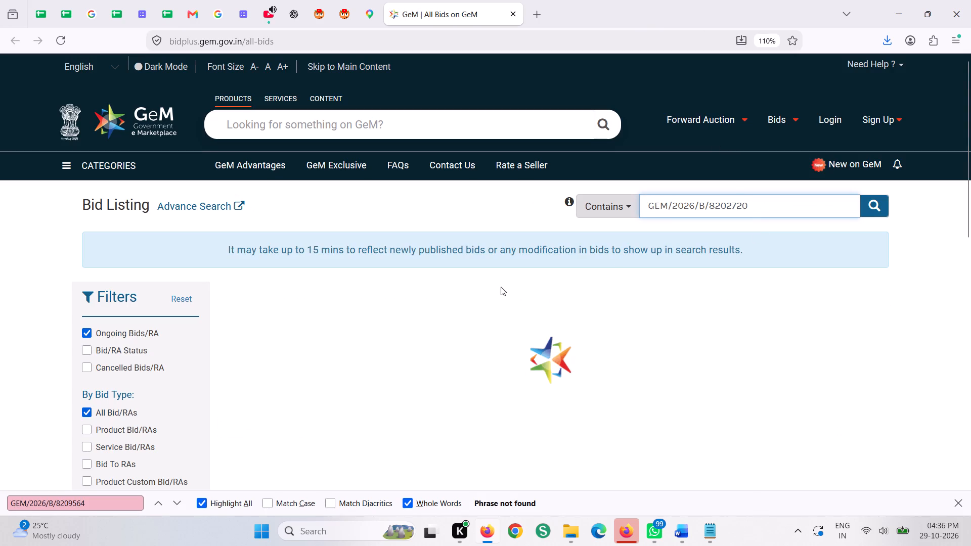
left_click(346, 327)
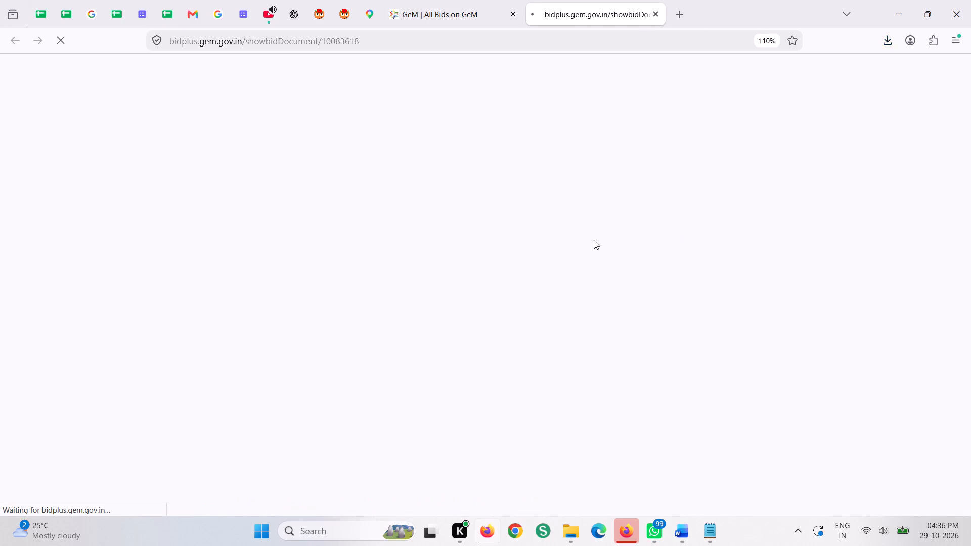
Compare the GEM/2026/B/8202720 bid document and listing with row 758 of the tender sheet, and close the bid document.
left_click(168, 18)
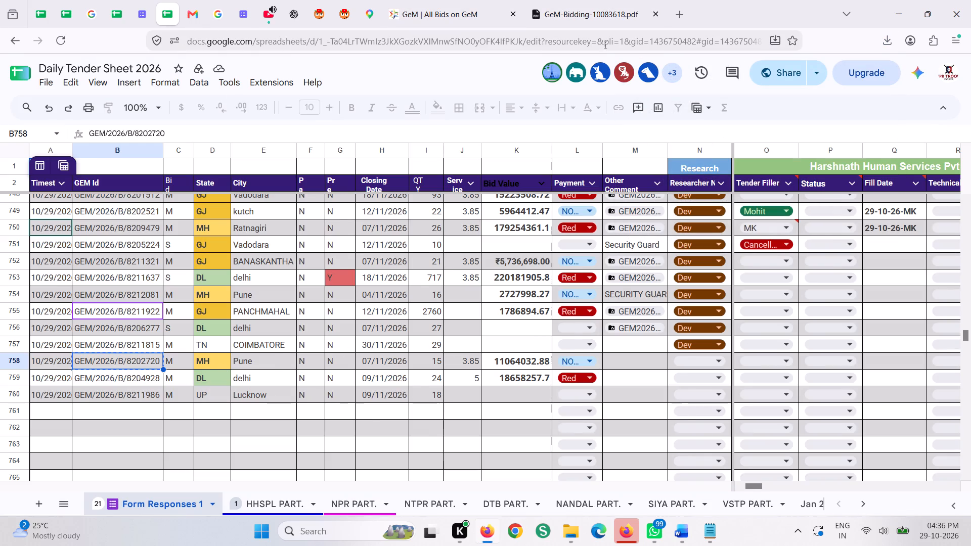
left_click(584, 0)
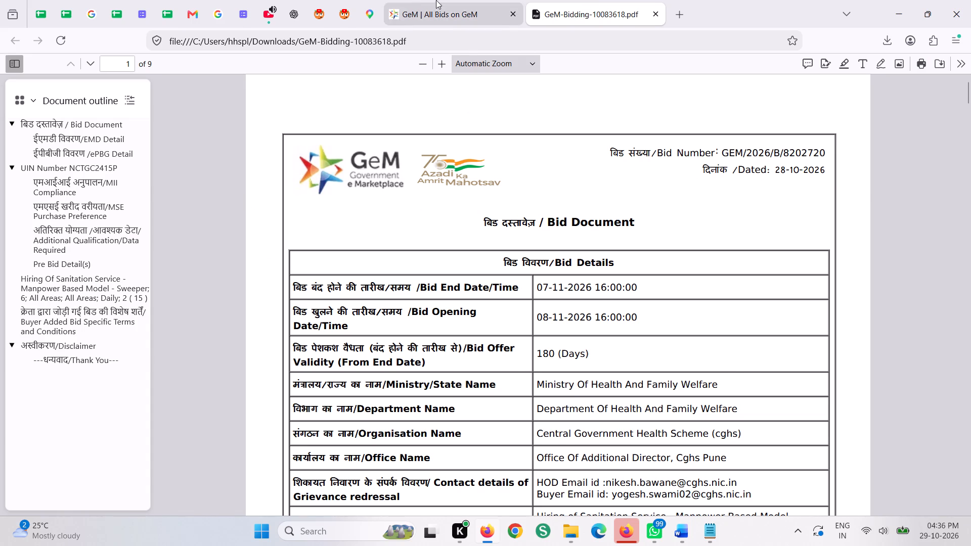
left_click(446, 0)
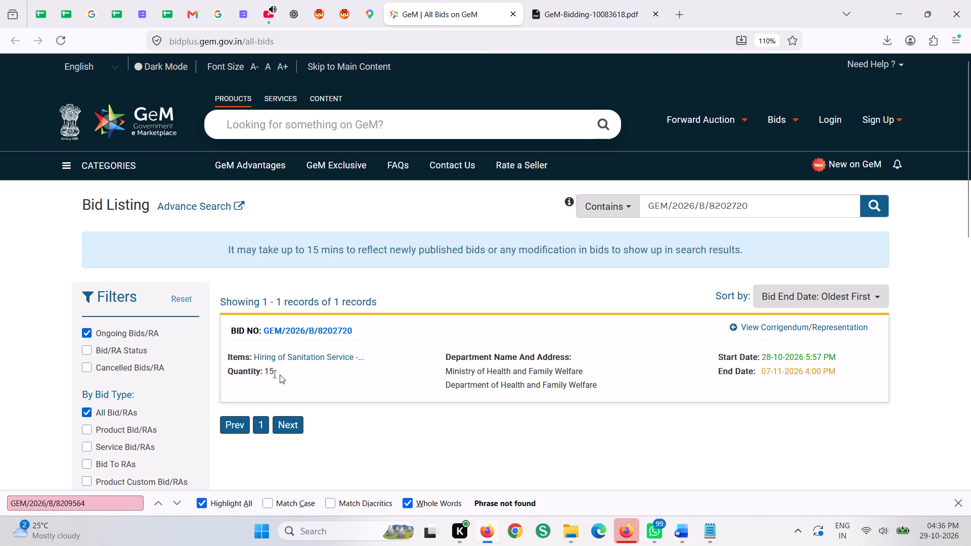
left_click(166, 11)
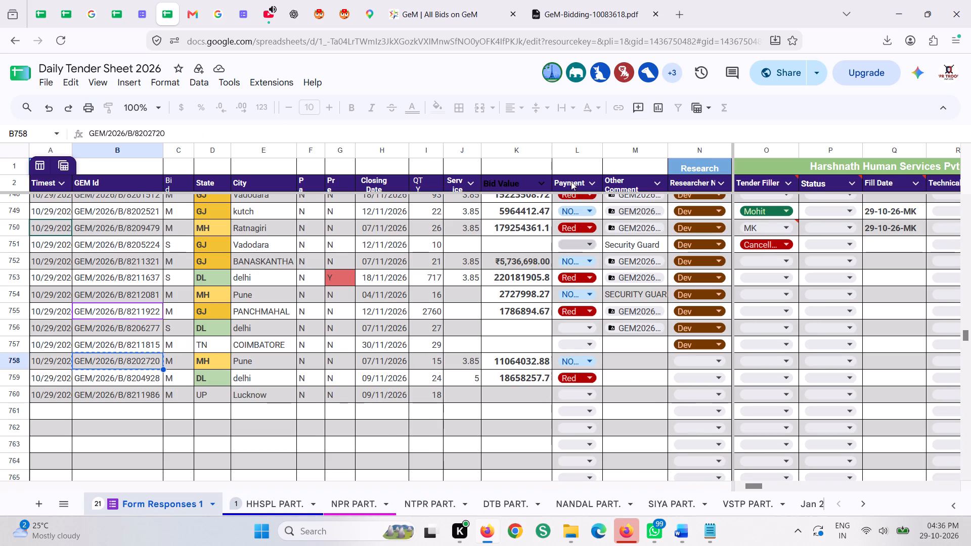
left_click(638, 0)
left_click(657, 12)
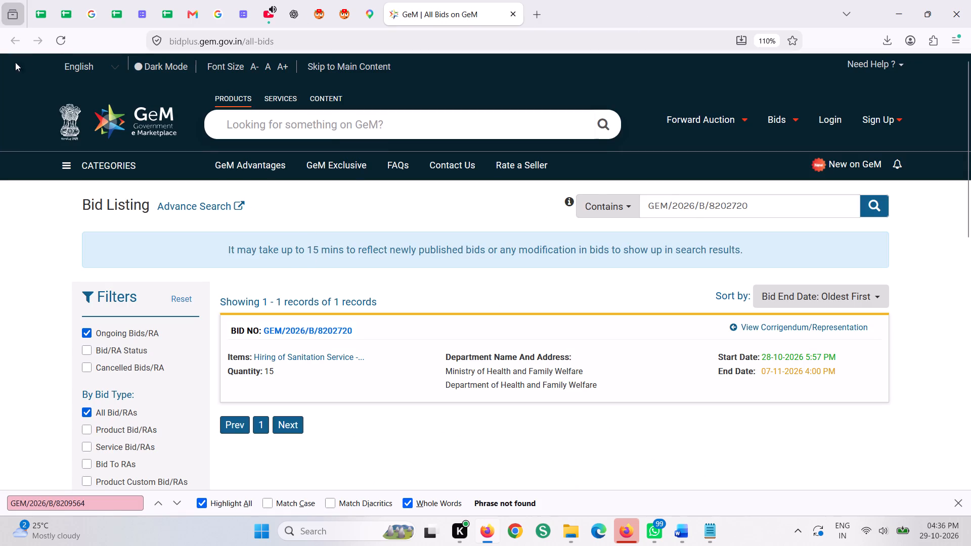
Reload the GeM bid listing to clear the previous bid search and return to the Daily Tender Sheet.
triple_click(52, 43)
double_click(52, 43)
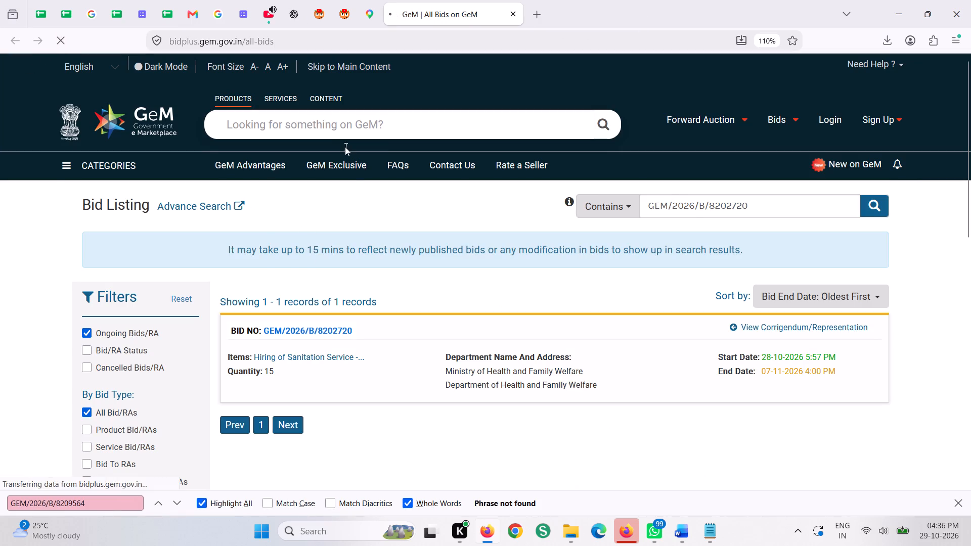
triple_click(56, 42)
triple_click(56, 42)
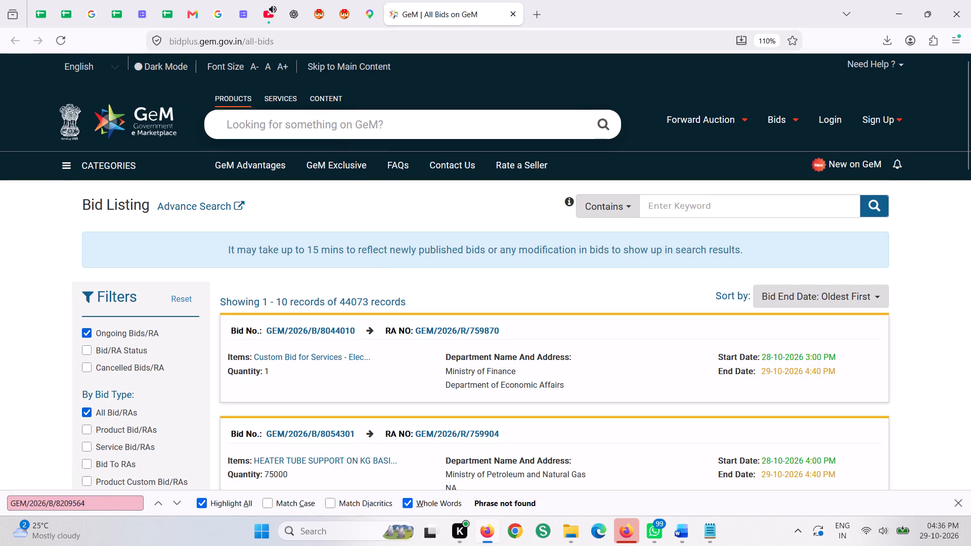
left_click(682, 207)
left_click(160, 16)
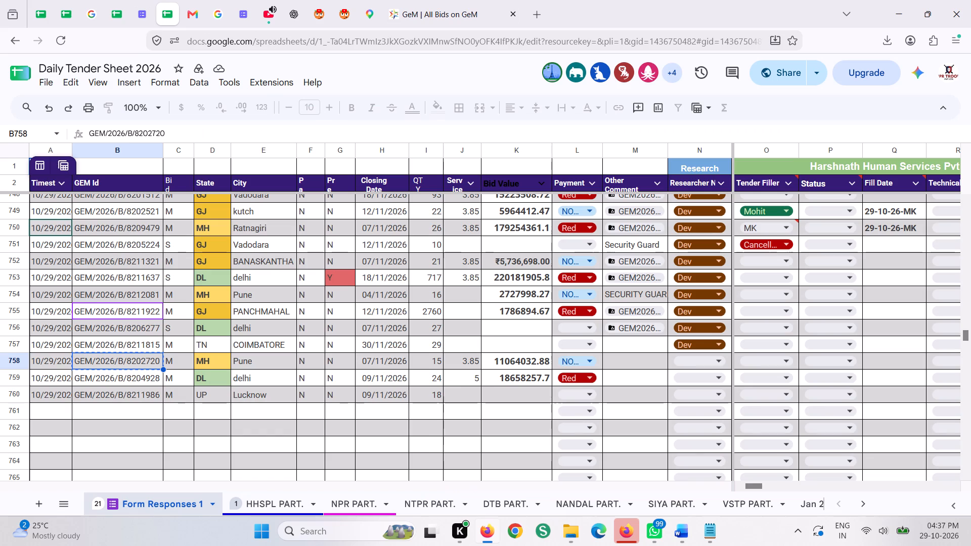
Copy the Google Drive link of the DEV1 folder GEM2026B8211815 and paste it into the Other Comment cell of row 757.
left_click(566, 532)
scroll(207, 179, "up", 3)
right_click(233, 106)
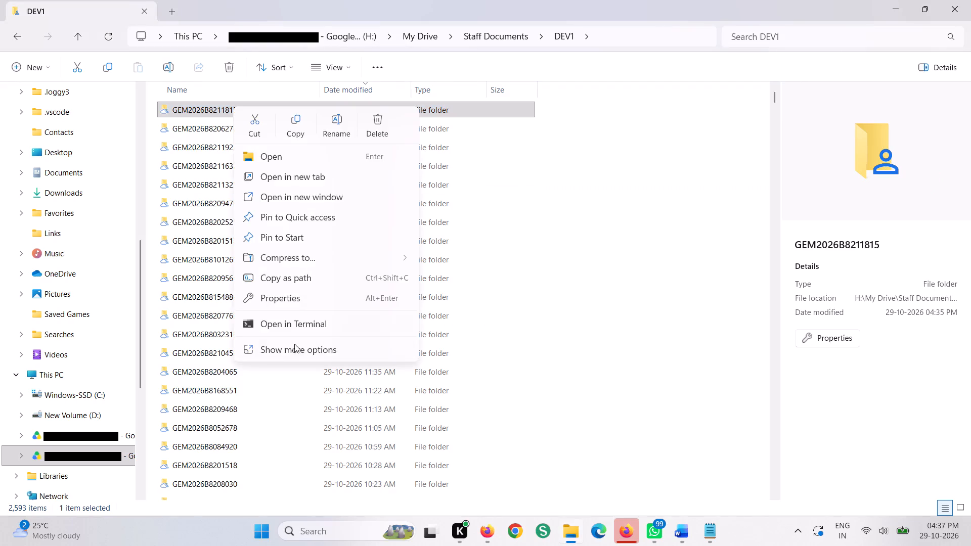
left_click(271, 350)
left_click(271, 238)
key("alt+Tab")
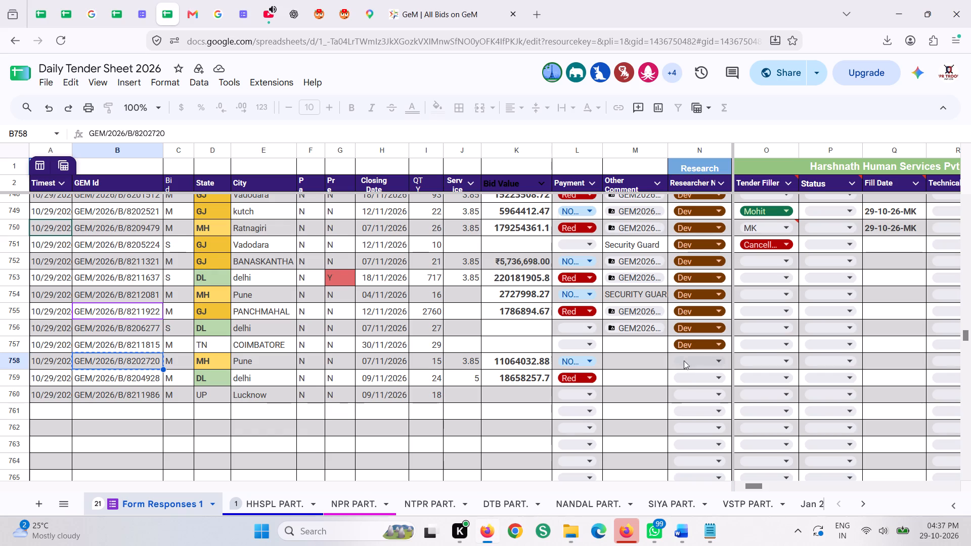
triple_click(622, 343)
key("ctrl+v")
key("Tab")
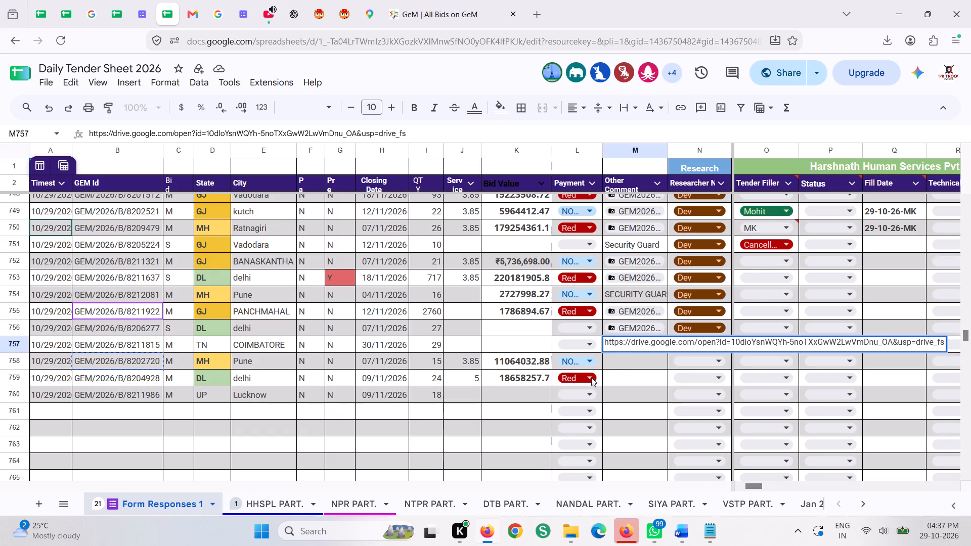
left_click(446, 371)
left_click(635, 360)
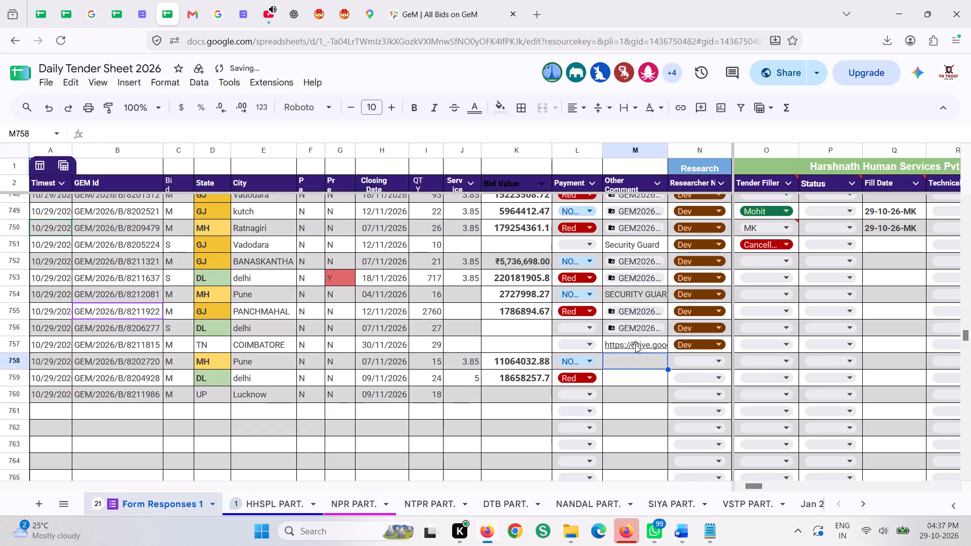
Copy GEM/2026/B/8202720 from row 758 of the Daily Tender Sheet and set that row's Researcher Name to Dev.
left_click(383, 349)
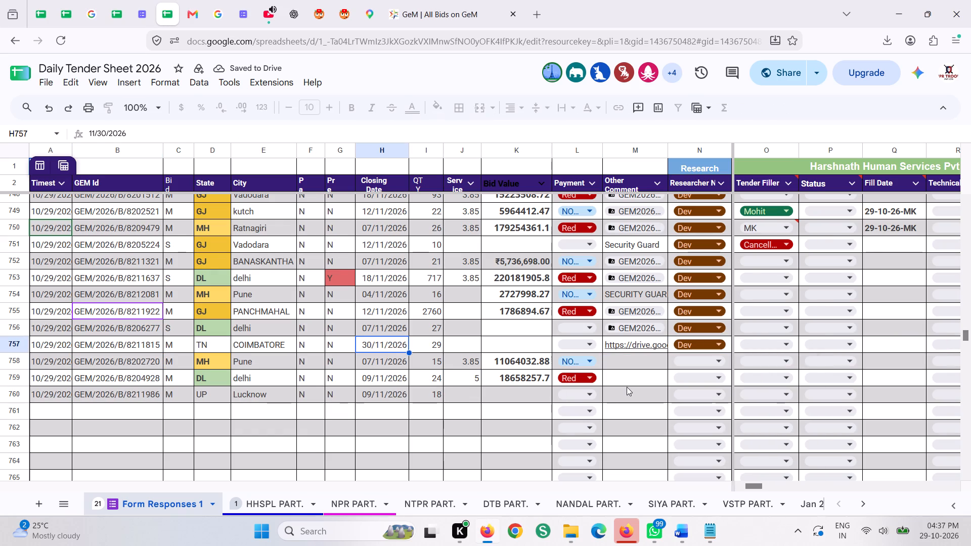
left_click(148, 363)
key("ctrl+c")
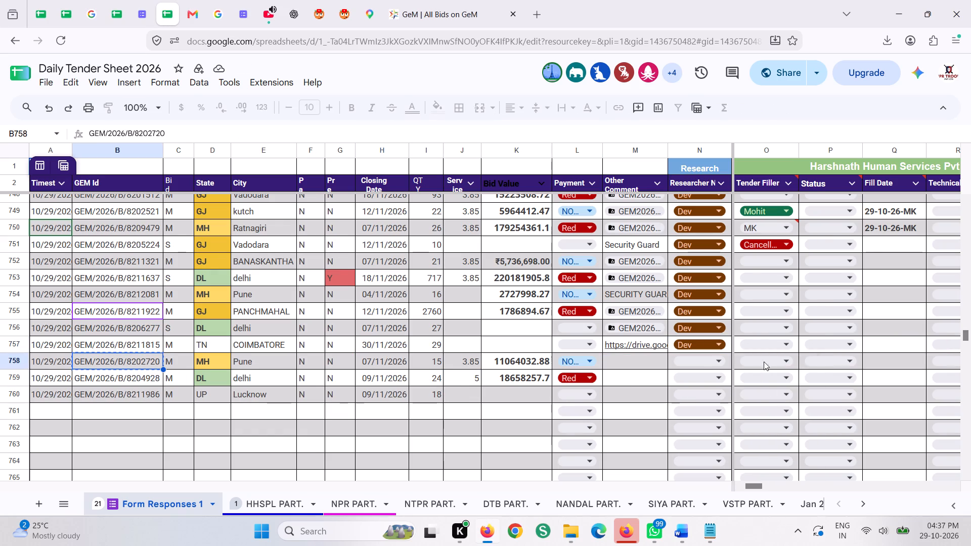
left_click(690, 362)
left_click(688, 374)
left_click(635, 362)
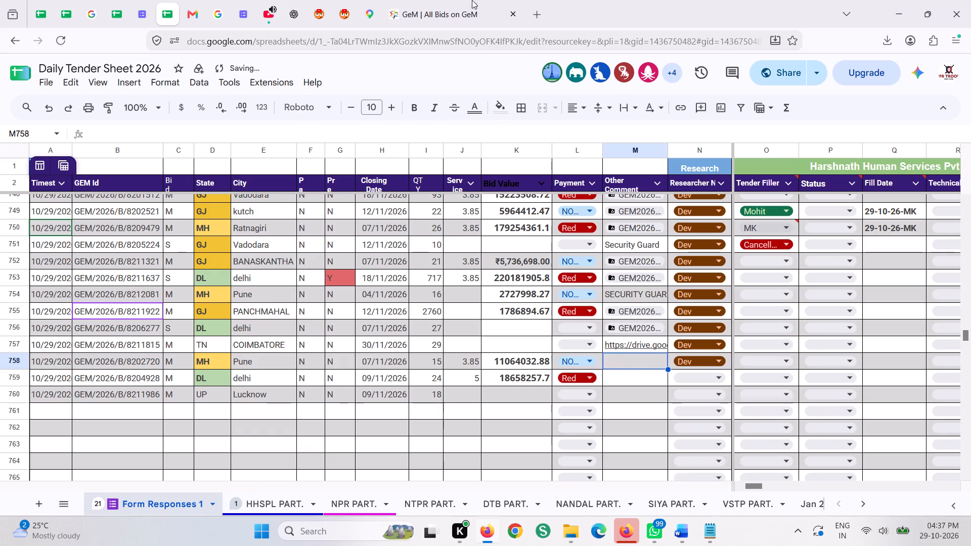
Search the GeM bid listing for GEM/2026/B/8202720 and open its bid document.
left_click(463, 0)
left_click_drag(734, 202, 695, 204)
key("ctrl+v")
key("Return")
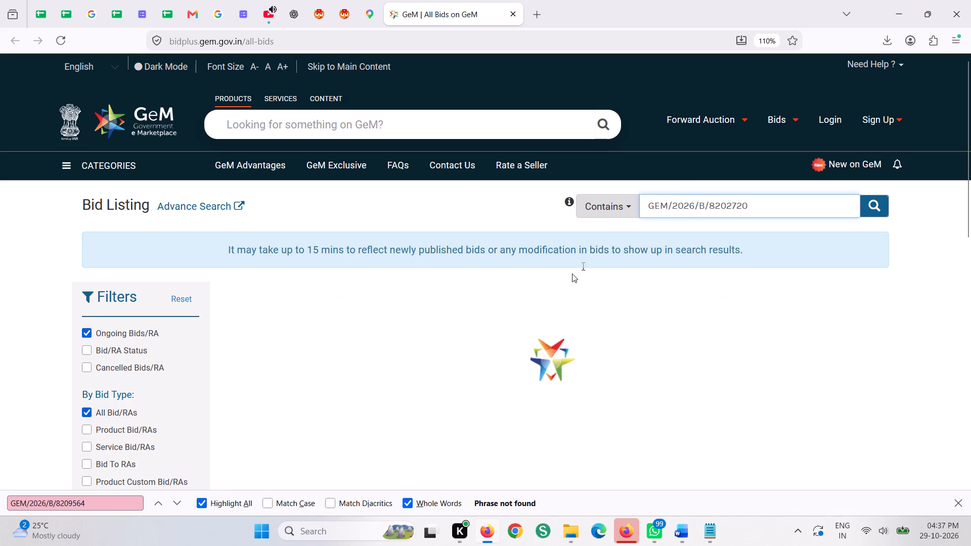
left_click(320, 328)
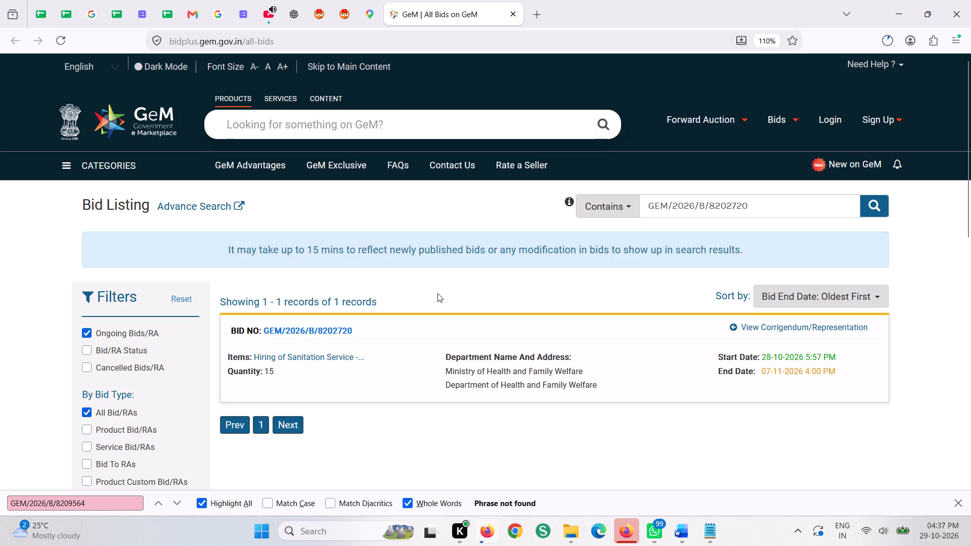
left_click(359, 267)
scroll(550, 345, "down", 1)
left_click(612, 342)
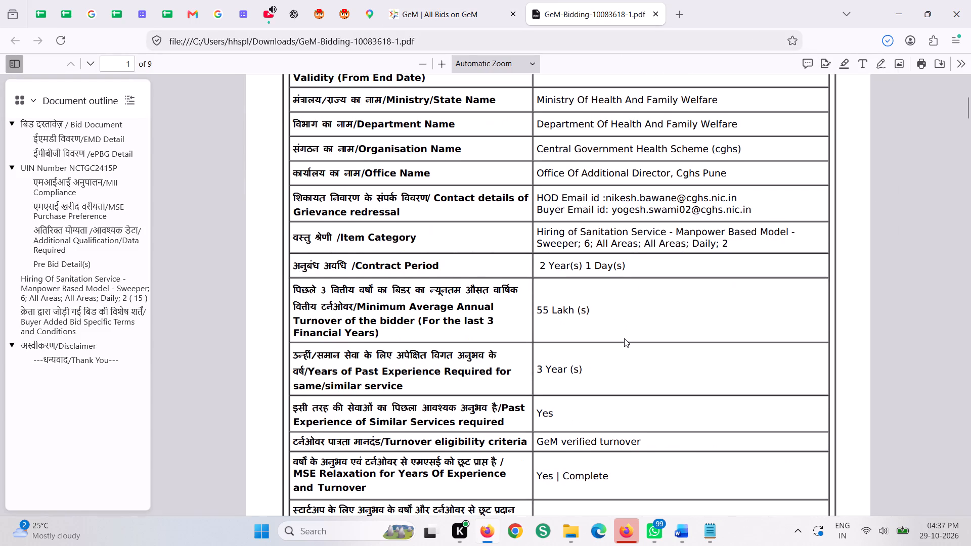
Search the bid document for SECURITY and go through the matches.
key("ctrl+f")
type("SECURITY")
key("Return")
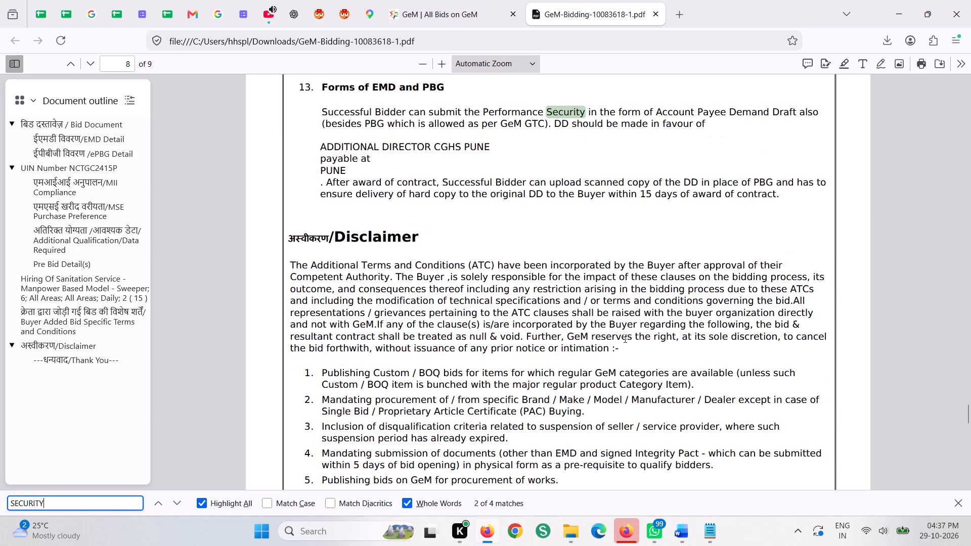
key("Return")
key("Return")
key("Return")
key("Return")
key("Return")
Search the bid document for WATCH and CHOWKIDAR, and clear the search text.
key("BackSpace")
key("BackSpace")
key("BackSpace")
key("BackSpace")
key("BackSpace")
key("BackSpace")
key("BackSpace")
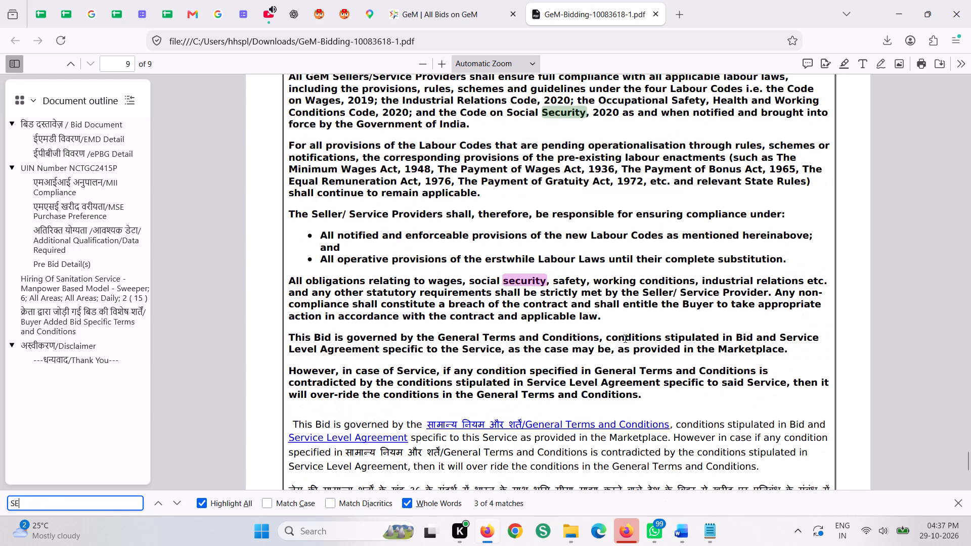
key("BackSpace")
key("BackSpace")
key("BackSpace")
type("WATCH")
key("BackSpace")
key("BackSpace")
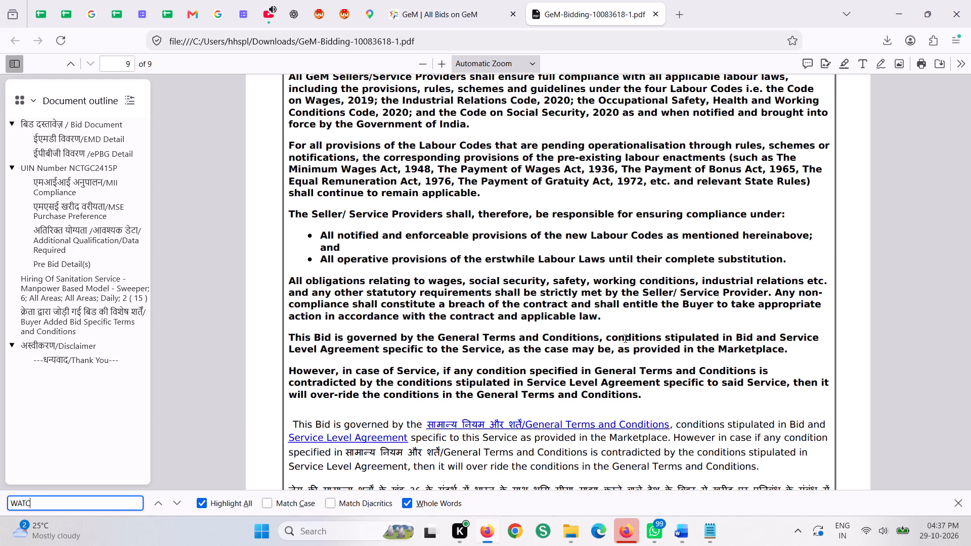
key("BackSpace")
key("BackSpace")
key("BackSpace")
key("BackSpace")
key("BackSpace")
type("CHOWKIDAR")
key("BackSpace")
key("BackSpace")
key("BackSpace")
key("BackSpace")
key("BackSpace")
key("BackSpace")
key("BackSpace")
key("BackSpace")
key("BackSpace")
key("BackSpace")
key("BackSpace")
key("BackSpace")
key("BackSpace")
key("BackSpace")
Open the Additional Scope of Work attachment 1793015651.pdf from the bid document and review its pages.
scroll(624, 338, "up", 4)
left_click(447, 0)
left_click(587, 4)
scroll(649, 230, "up", 9)
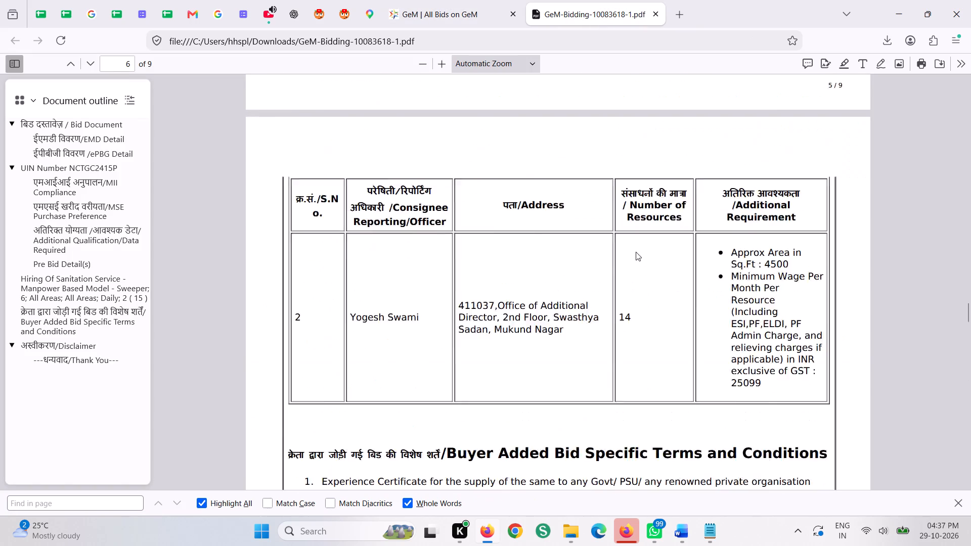
scroll(636, 252, "up", 2)
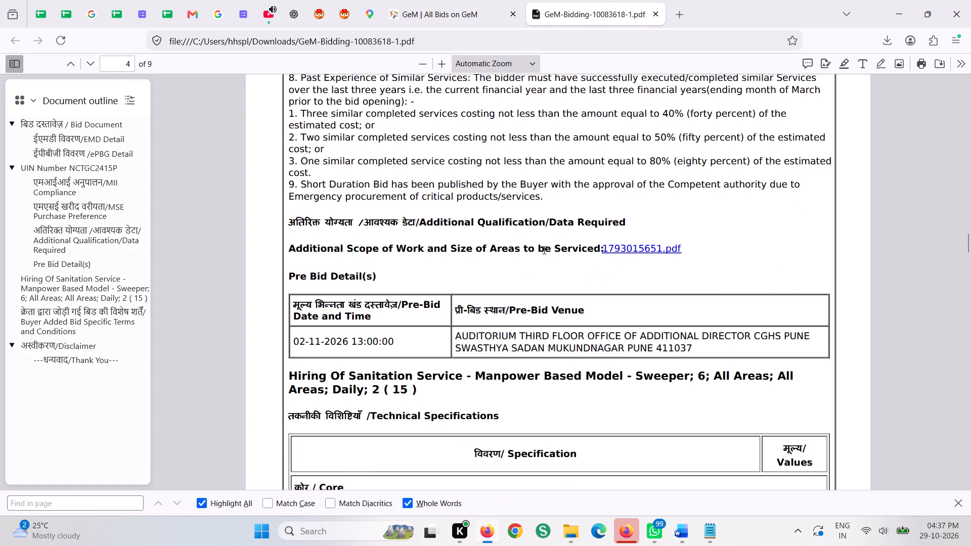
left_click(612, 248)
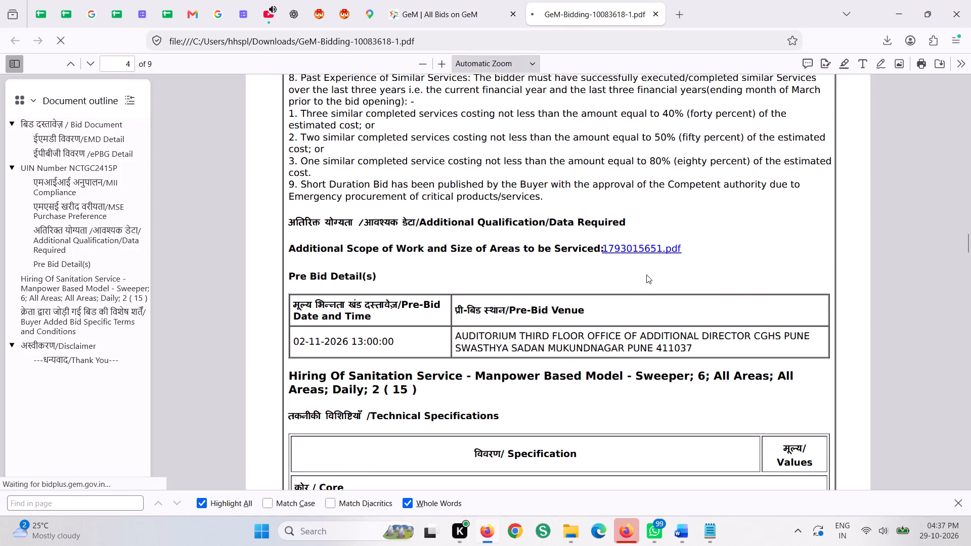
left_click(501, 308)
scroll(501, 308, "down", 2)
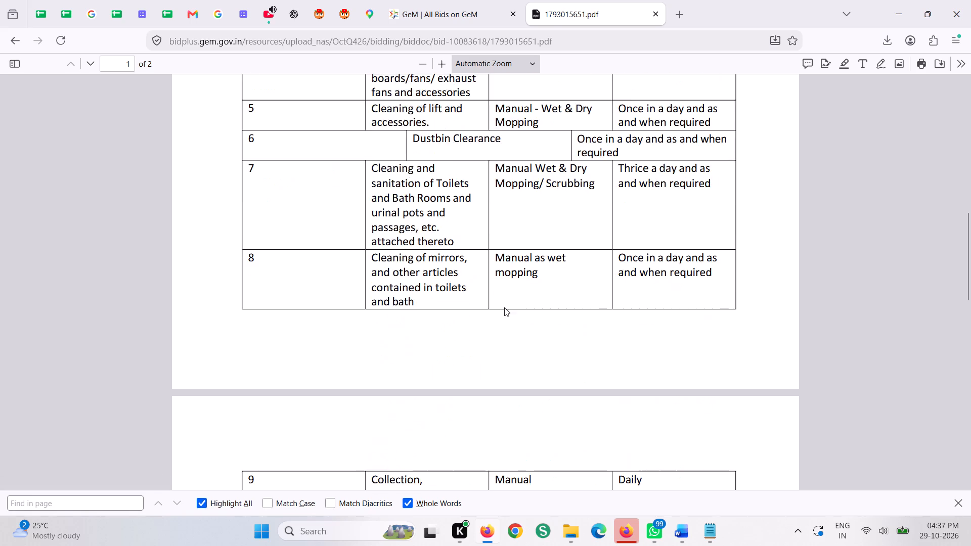
scroll(503, 306, "down", 4)
scroll(503, 306, "up", 4)
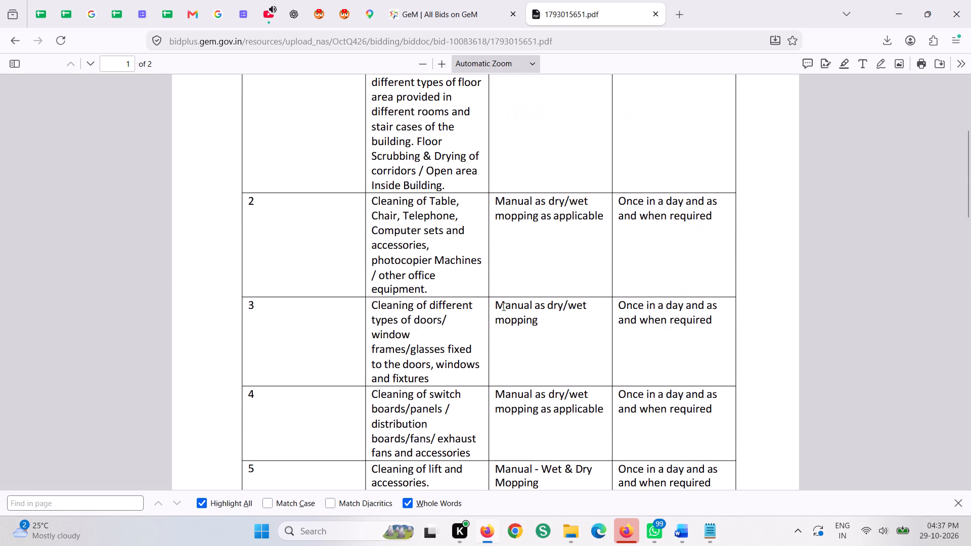
scroll(504, 307, "up", 1)
left_click(480, 0)
left_click(606, 0)
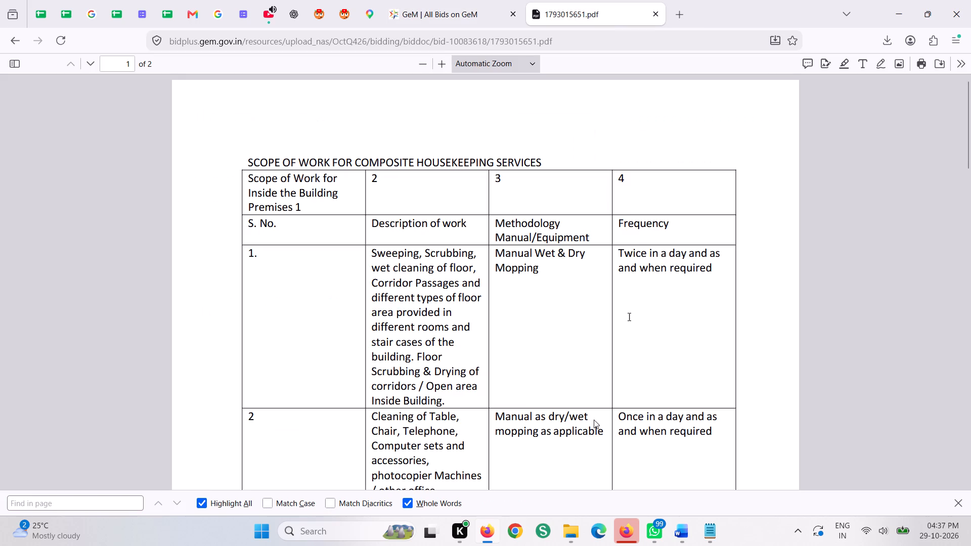
Create a folder named GEM2026B8202720 in the DEV1 folder and open it.
left_click(561, 525)
right_click(559, 226)
left_click(604, 332)
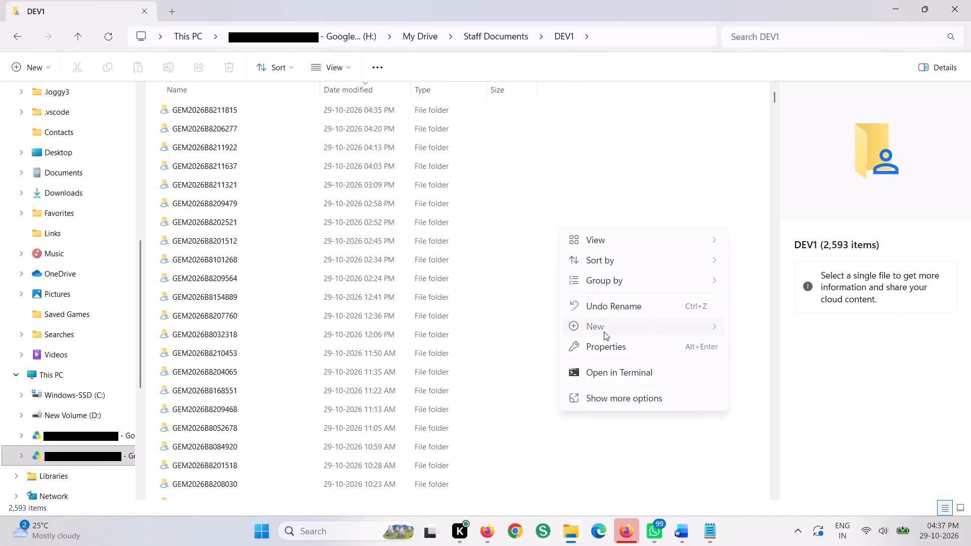
left_click(766, 120)
key("ctrl+v")
key("Return")
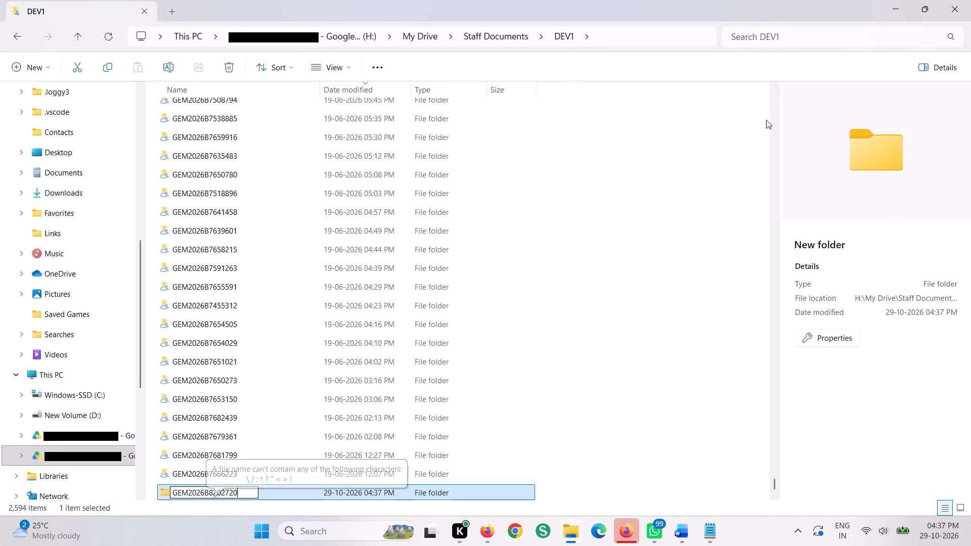
double_click(227, 488)
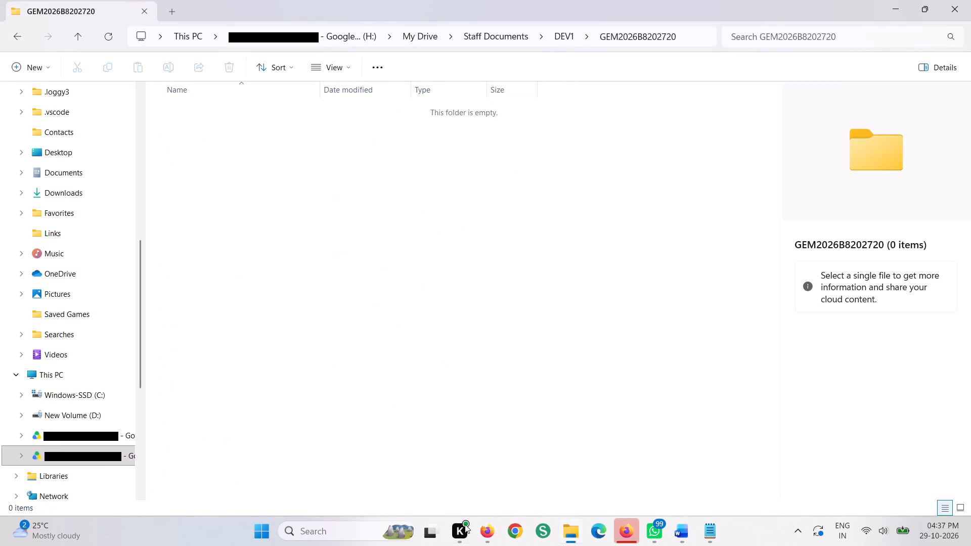
Save the 1793015651.pdf attachment into DEV1's GEM2026B8202720 folder as SCOPE OF WORK01.
left_click(482, 527)
scroll(622, 336, "up", 2)
left_click(940, 63)
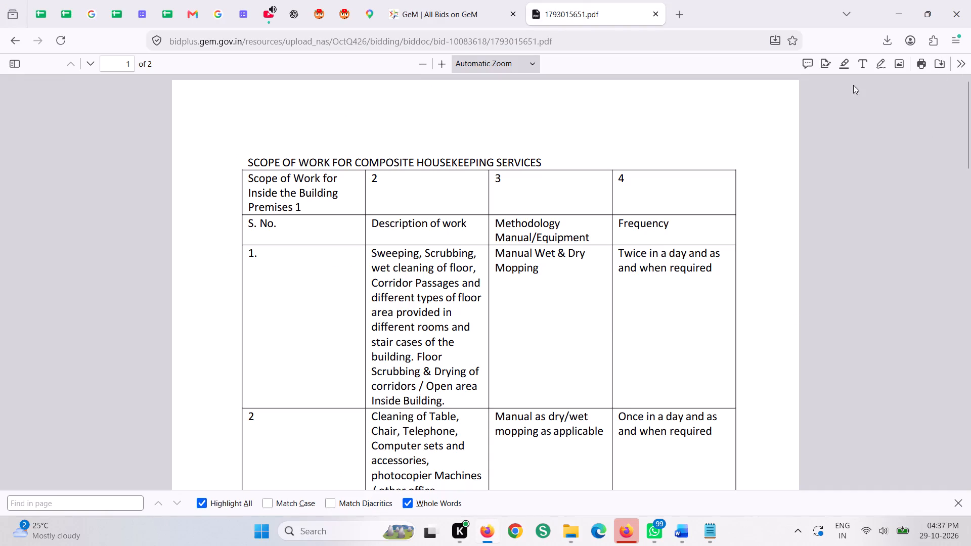
scroll(258, 162, "up", 3)
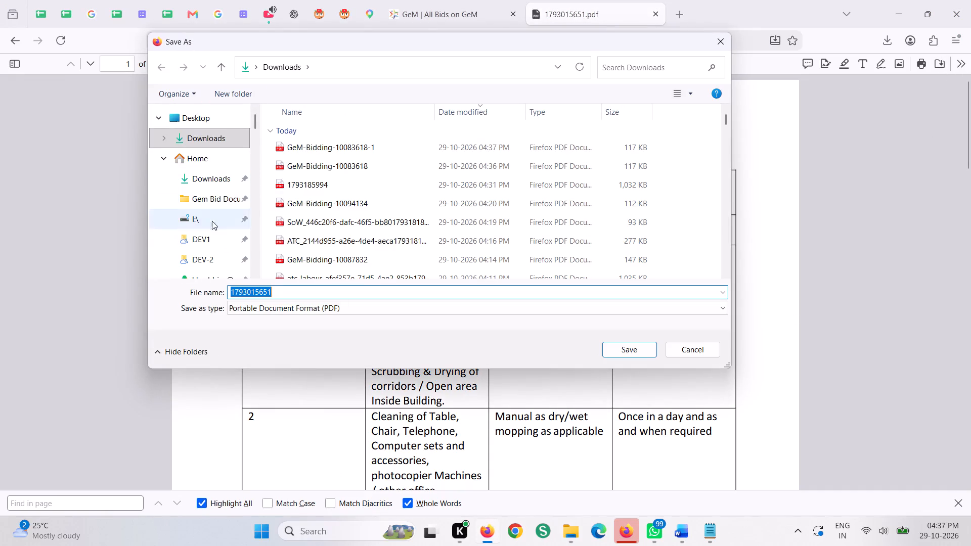
left_click(211, 233)
scroll(352, 172, "up", 7)
double_click(342, 135)
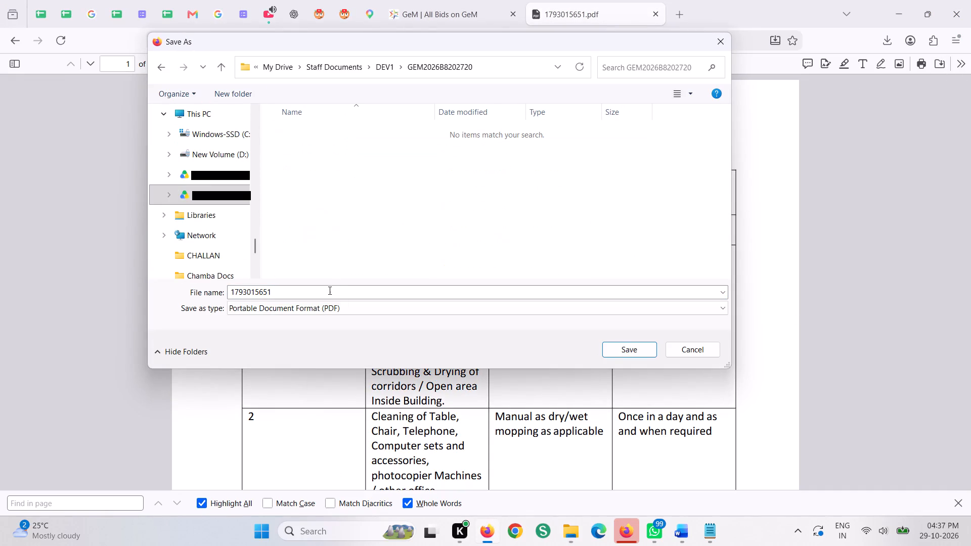
left_click(326, 290)
type("SCOPE OF WORKL")
key("space")
key("BackSpace")
key("BackSpace")
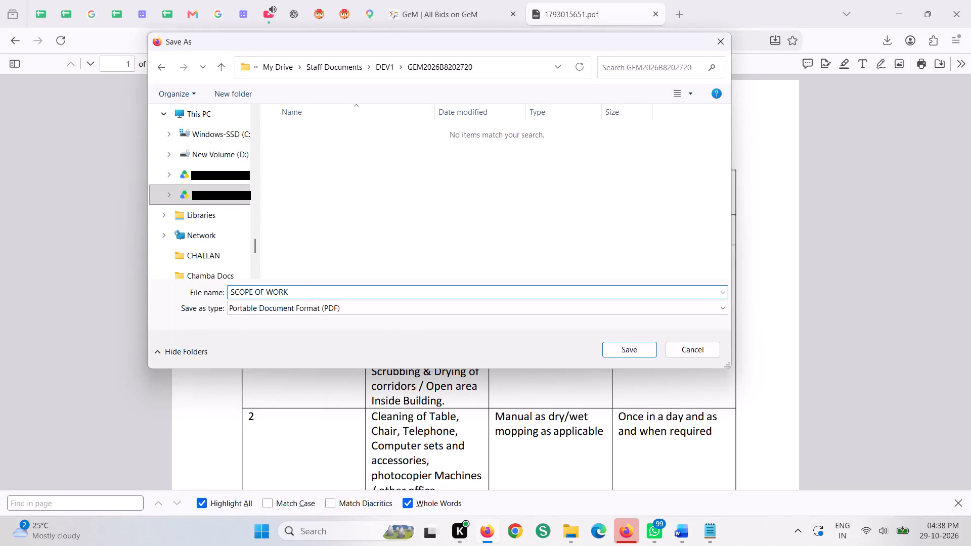
type("01")
key("Return")
scroll(326, 290, "down", 17)
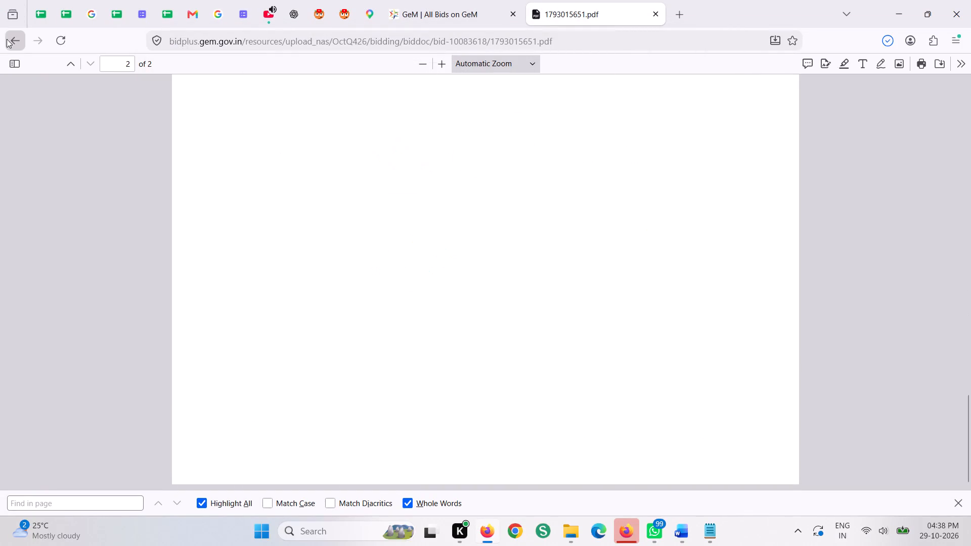
Copy the Pre-Bid label from the bid document and clear everything after 1.SHOPACT in the REQUIRED DOCUMENTS Word file.
left_click(7, 38)
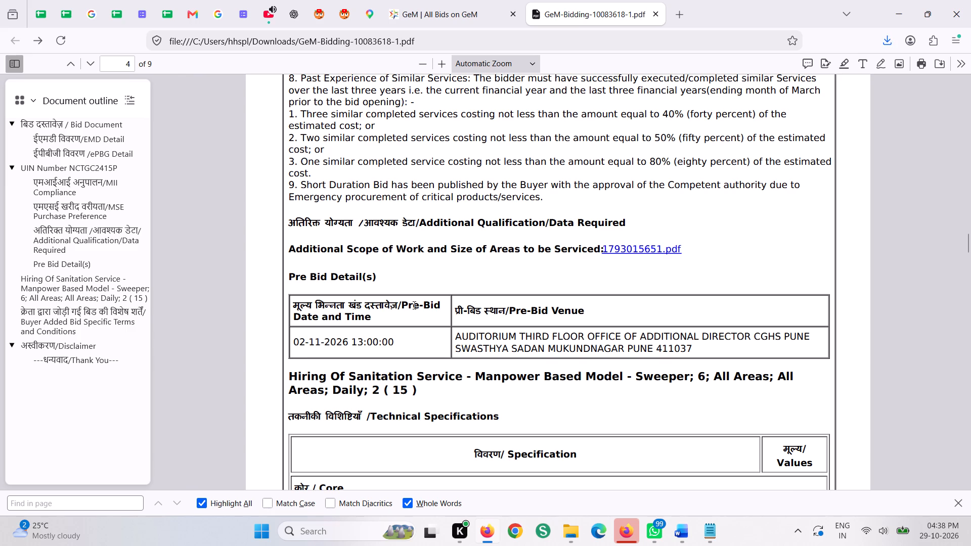
left_click(408, 303)
left_click_drag(408, 303, 441, 302)
key("ctrl+c")
key("ctrl+c")
left_click(679, 528)
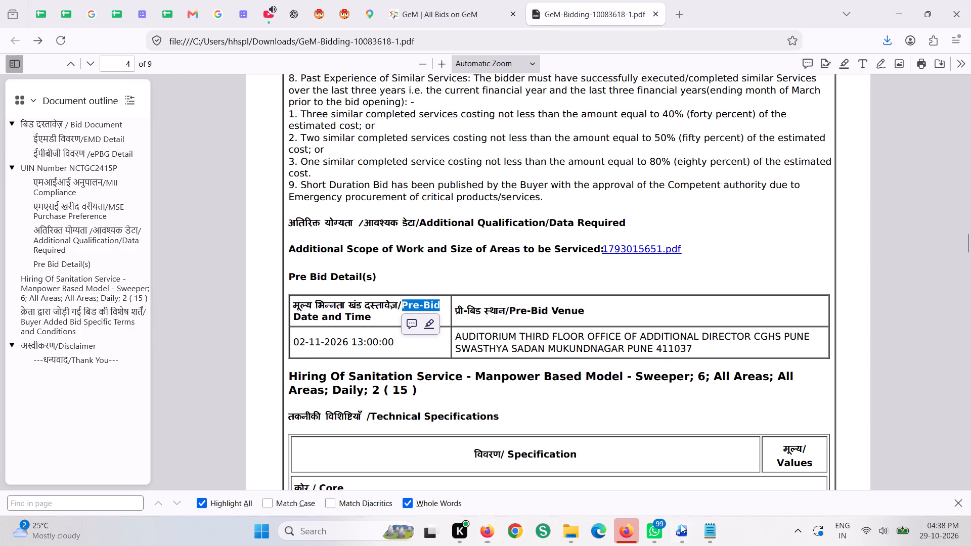
left_click(45, 469)
scroll(282, 366, "up", 2)
left_click_drag(384, 267, 675, 545)
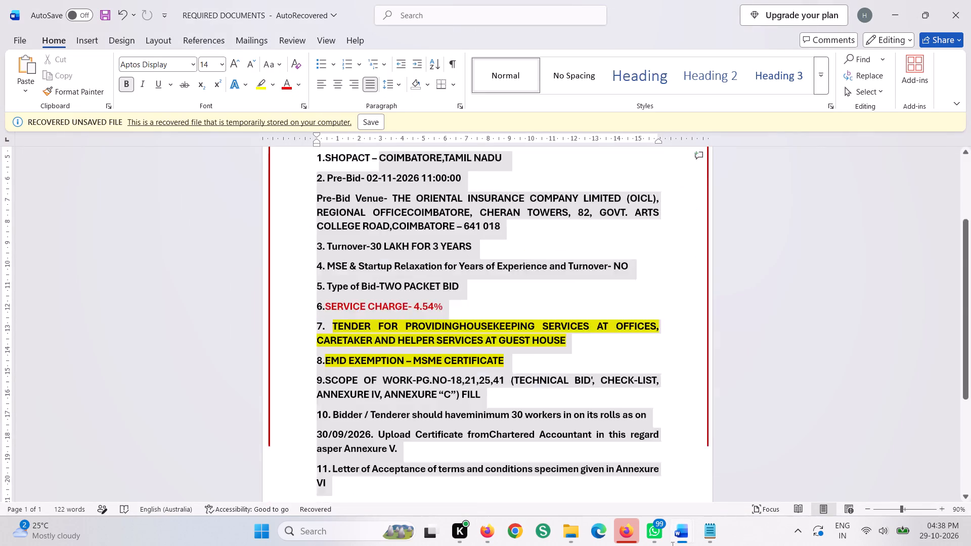
left_click_drag(675, 545, 797, 539)
key("BackSpace")
key("BackSpace")
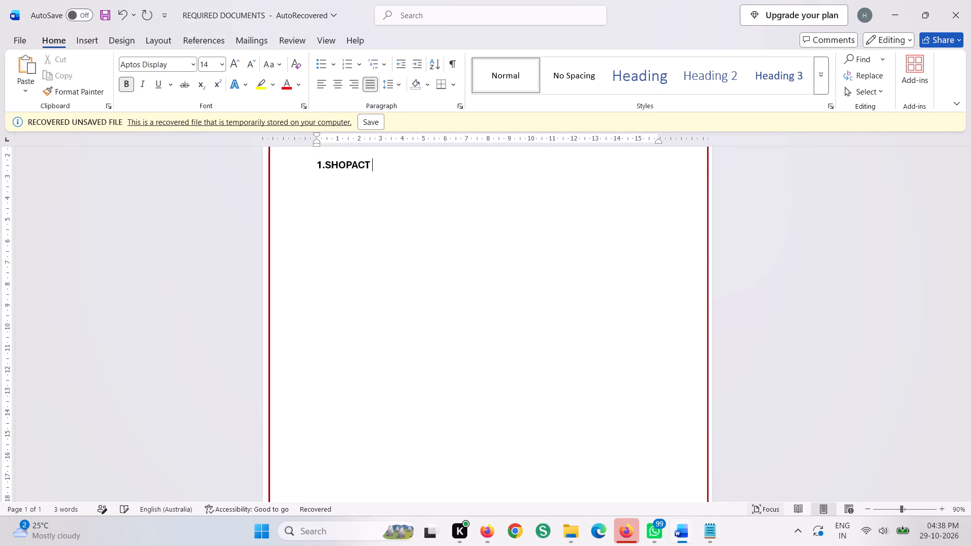
key("minus")
key("Return")
type("2.")
key("ctrl+v")
key("ctrl+minus")
key("alt+Tab")
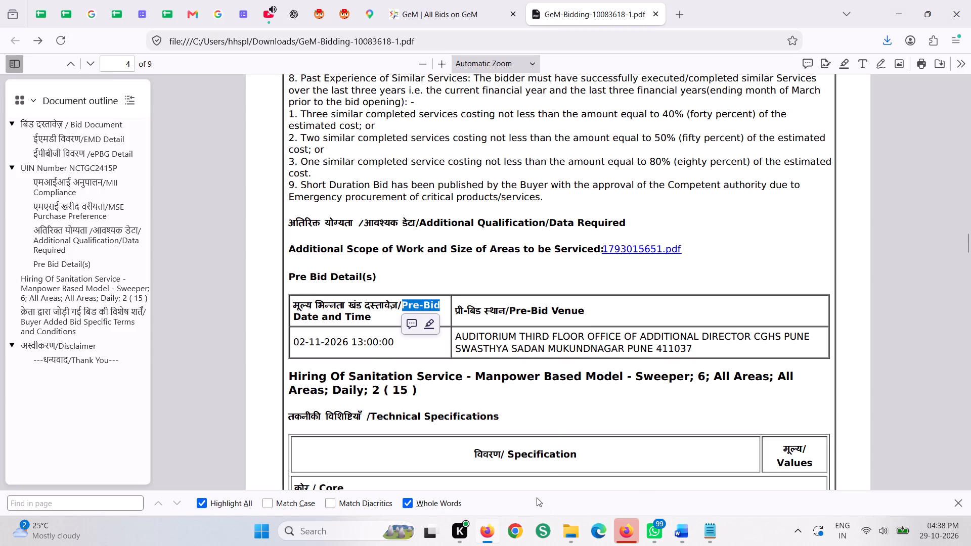
triple_click(357, 345)
key("ctrl+c")
key("alt+Tab")
key("ctrl+v")
key("Return")
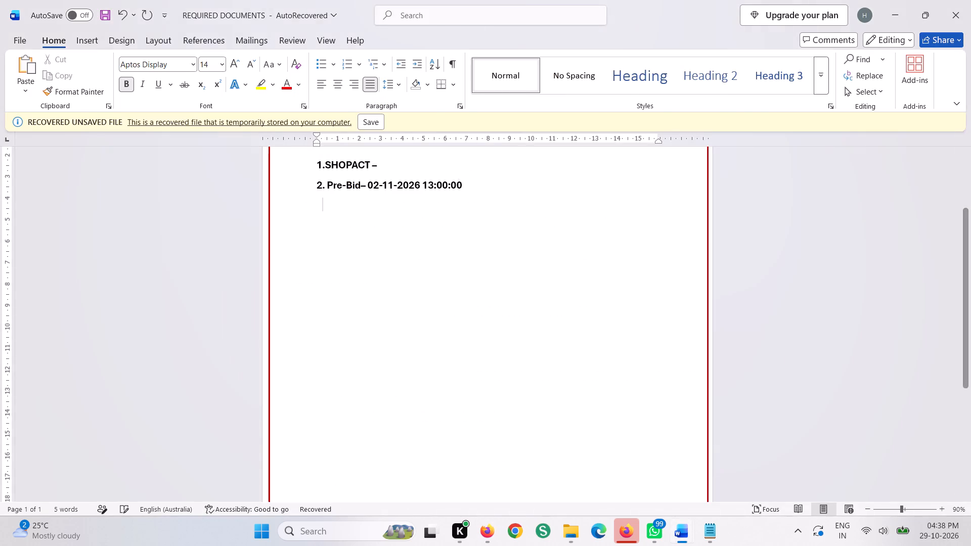
Add a Pre-Bid Venue line with the CGHS Pune auditorium address copied from the bid document, removing the extra blank line.
key("alt+Tab")
left_click(520, 308)
left_click_drag(520, 308, 597, 313, "ctrl")
key("ctrl+c")
key("ctrl+c")
key("alt+Tab")
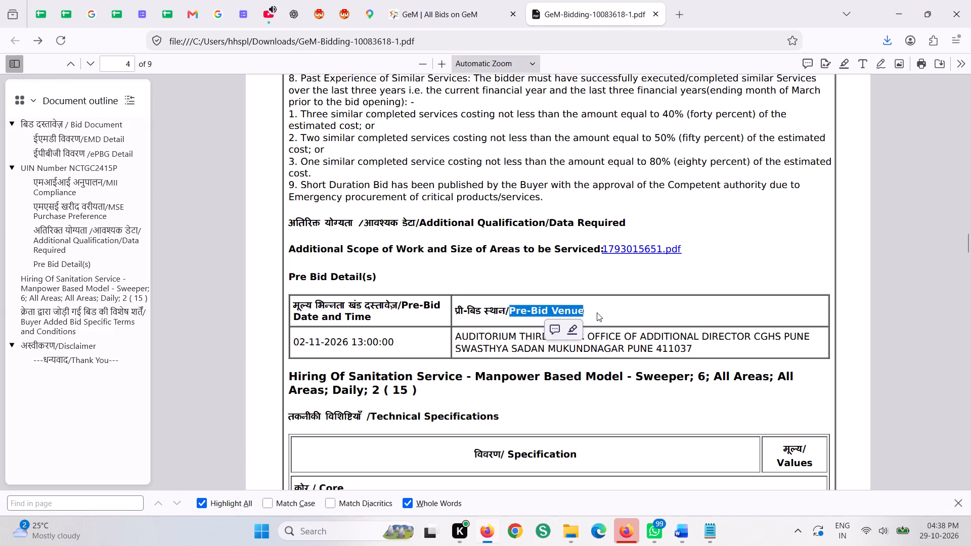
key("ctrl+v")
key("ctrl+minus")
key("alt+Tab")
left_click(472, 334)
left_click_drag(472, 334, 721, 351)
key("ctrl+c")
key("ctrl+c")
key("alt+Tab")
key("ctrl+v")
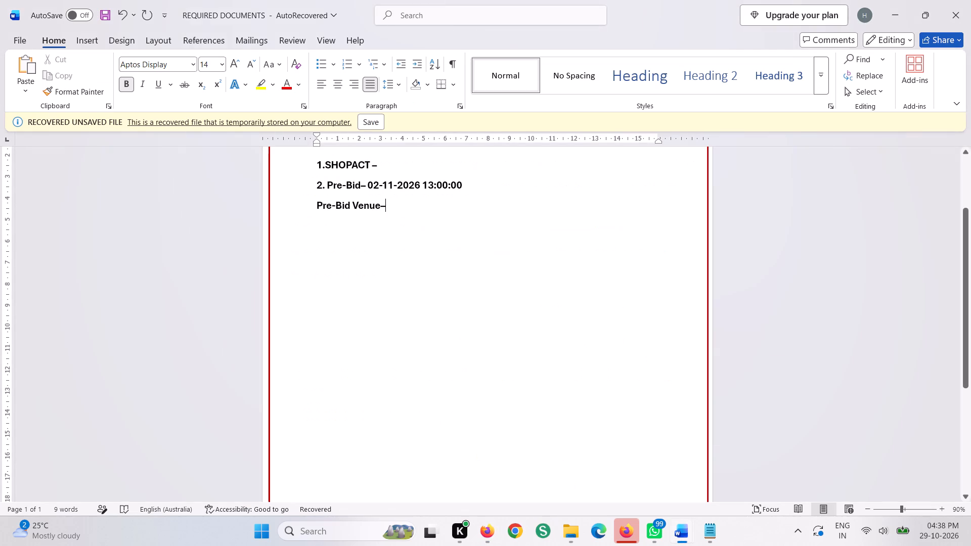
left_click(316, 239)
key("BackSpace")
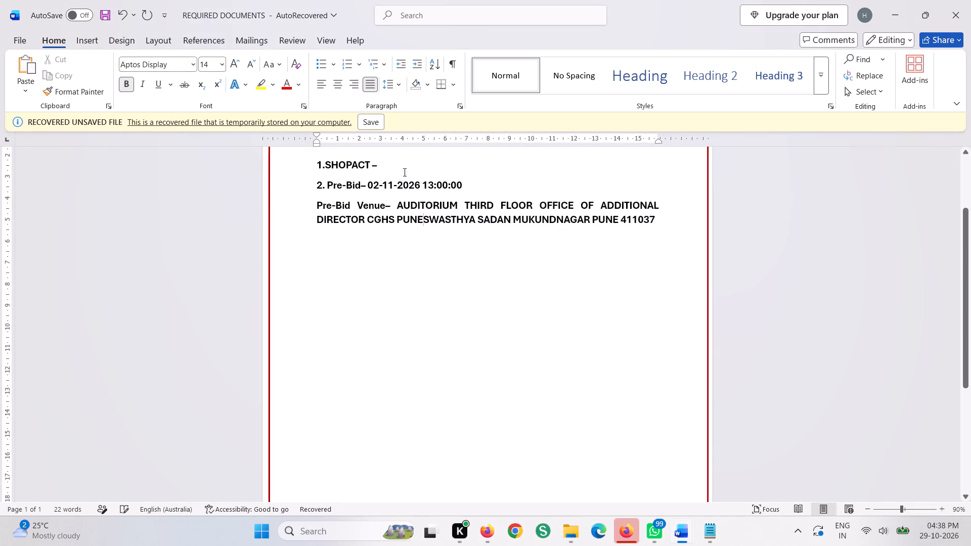
Enter "PUNE ,MH" as the SHOPACT location in item 1 of the required documents list.
left_click(381, 165)
type("PIU")
key("BackSpace")
key("BackSpace")
type("UNE ,MH")
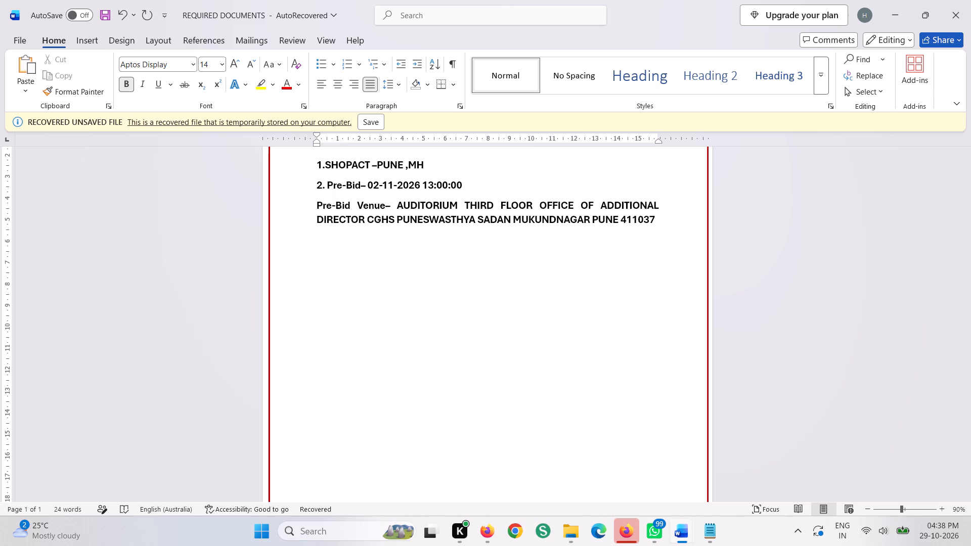
Add item 3, "TYPE OF BID- TWO PACKET BID", below the Pre-Bid Venue, taking the bid type from the bid document.
left_click(671, 211)
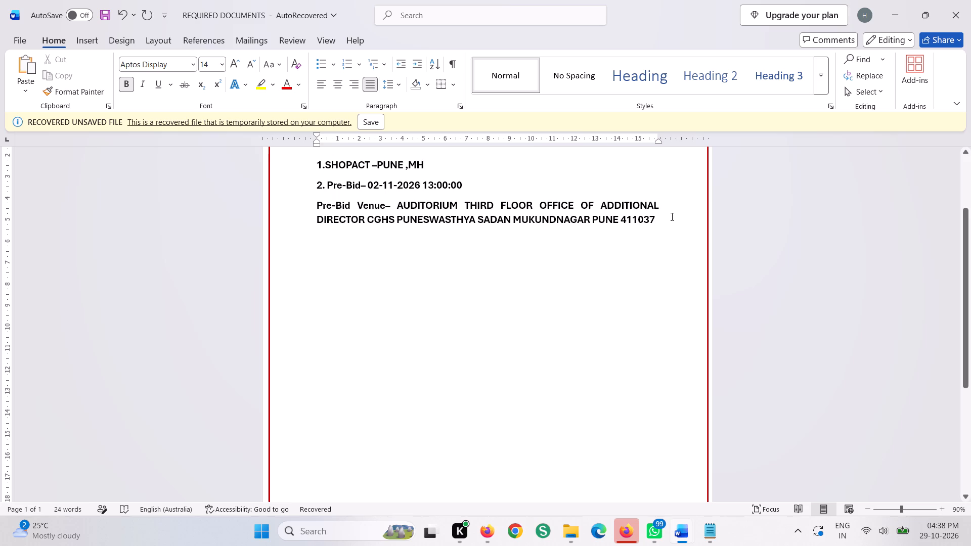
left_click(672, 218)
key("Return")
type("3.")
key("alt+Tab")
scroll(672, 218, "up", 4)
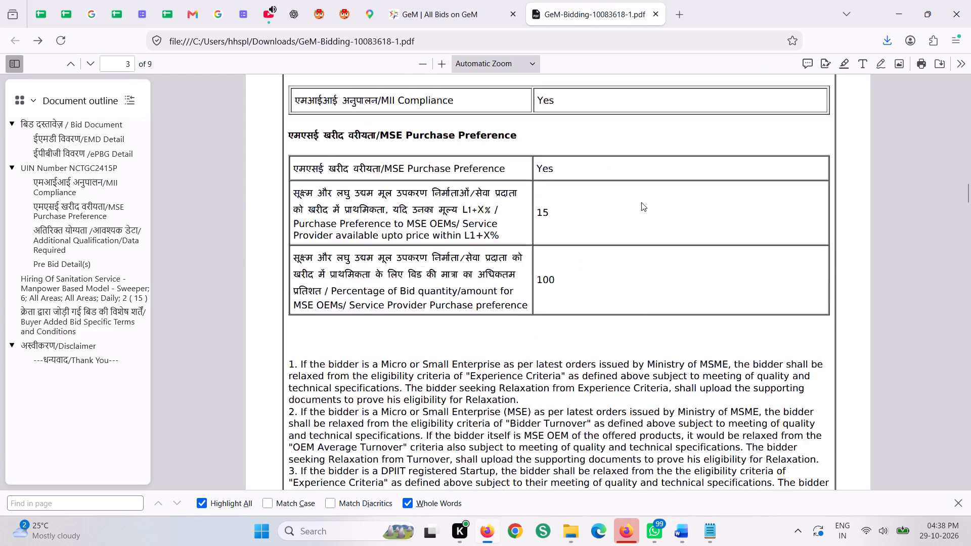
scroll(641, 202, "up", 2)
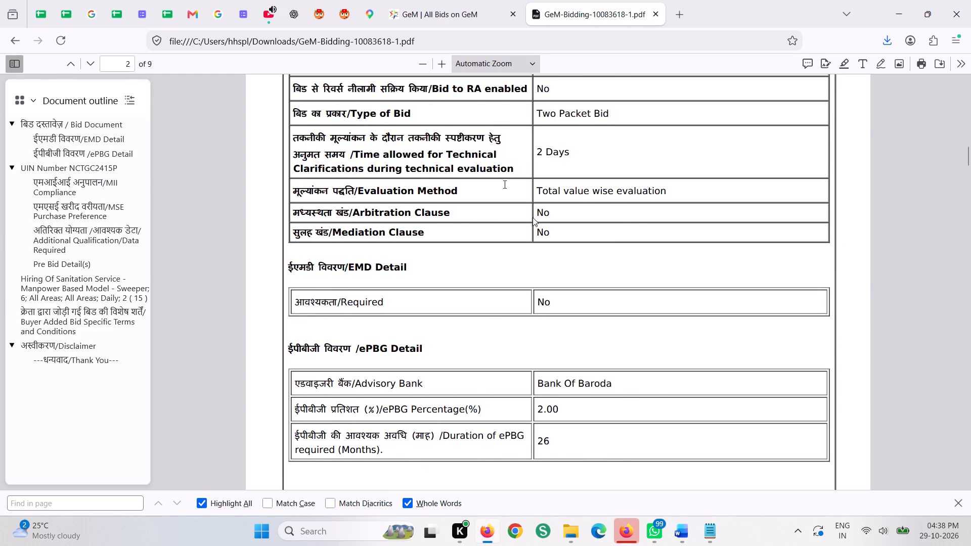
key("alt+Tab")
type("TYPE OF BID- TWO PACKET BID")
key("space")
key("Return")
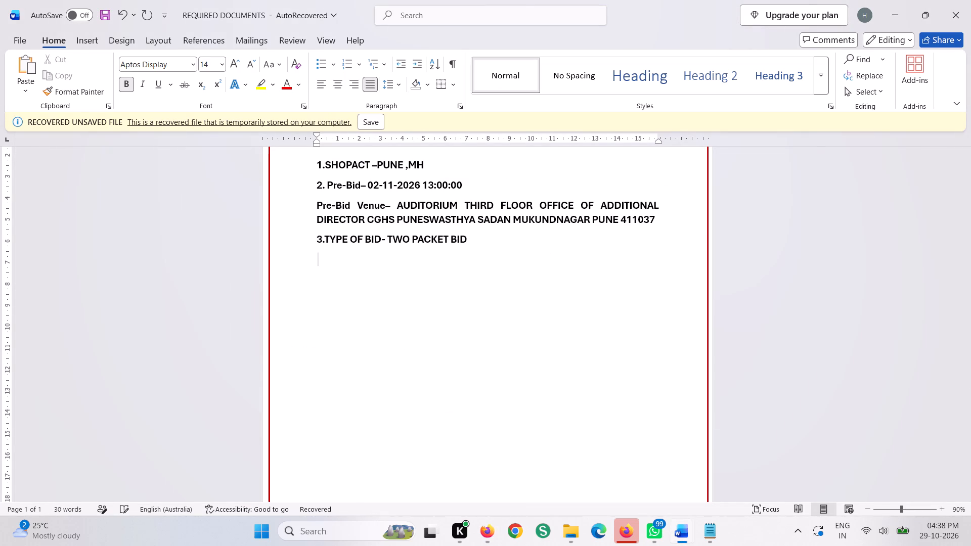
Add item 4, "TURNOVER-55 LAKH FOR 3 YEARS", using the minimum average annual turnover in the bid document.
type("4.")
key("alt+Tab")
scroll(566, 325, "up", 1)
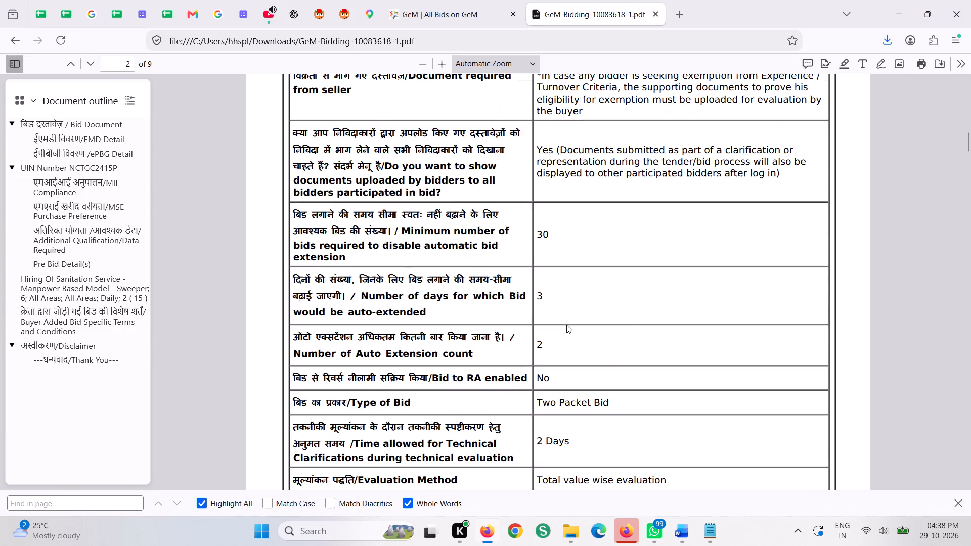
scroll(566, 325, "up", 1)
scroll(523, 284, "up", 1)
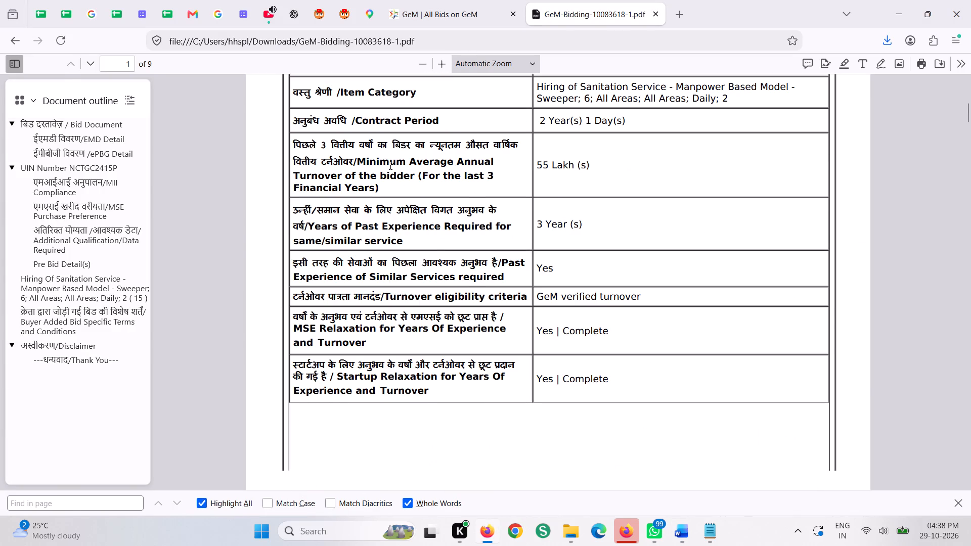
key("alt+Tab")
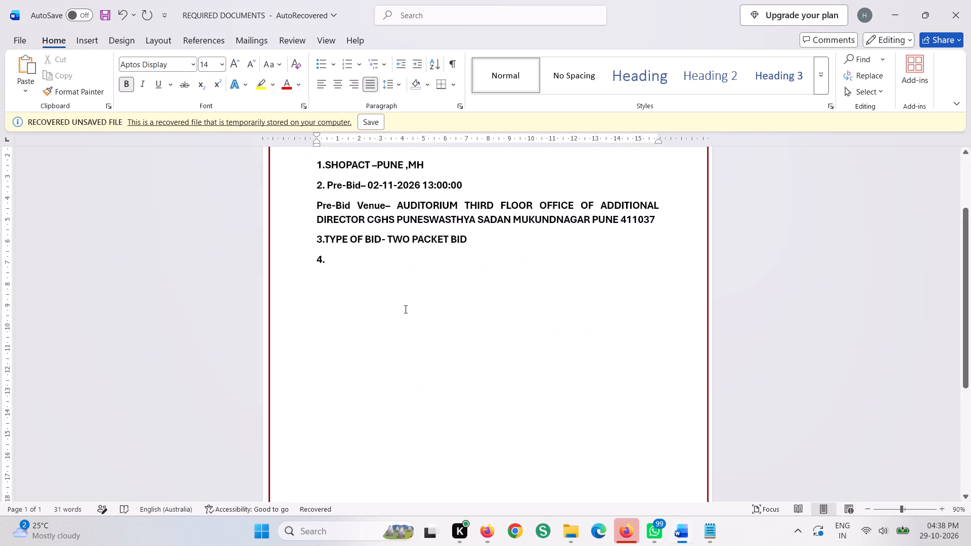
type("TURNOVER-55 LAKH FOR 3 YEARS")
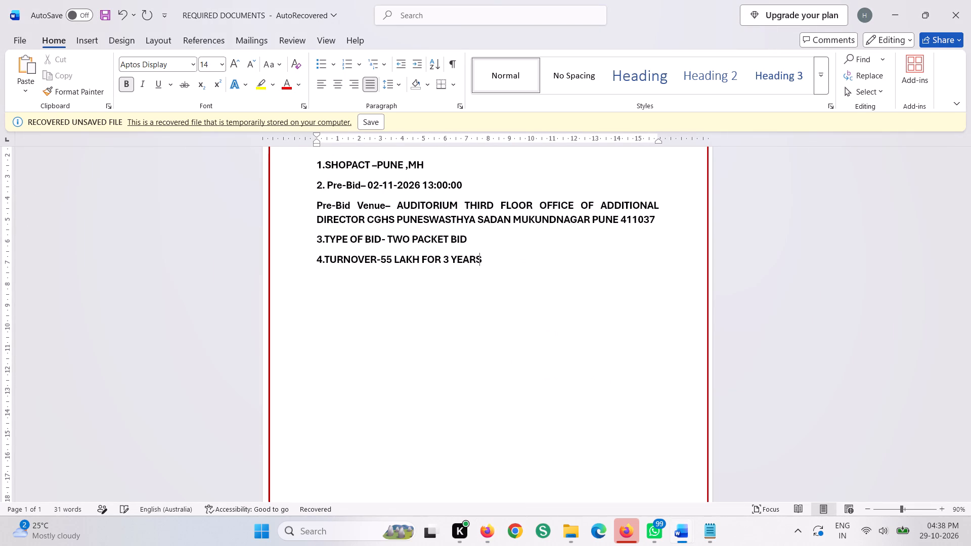
key("space")
key("Return")
Add item 5 for MSE relaxation for years of experience and turnover, following the wording in the bid document.
type("5.")
key("alt+Tab")
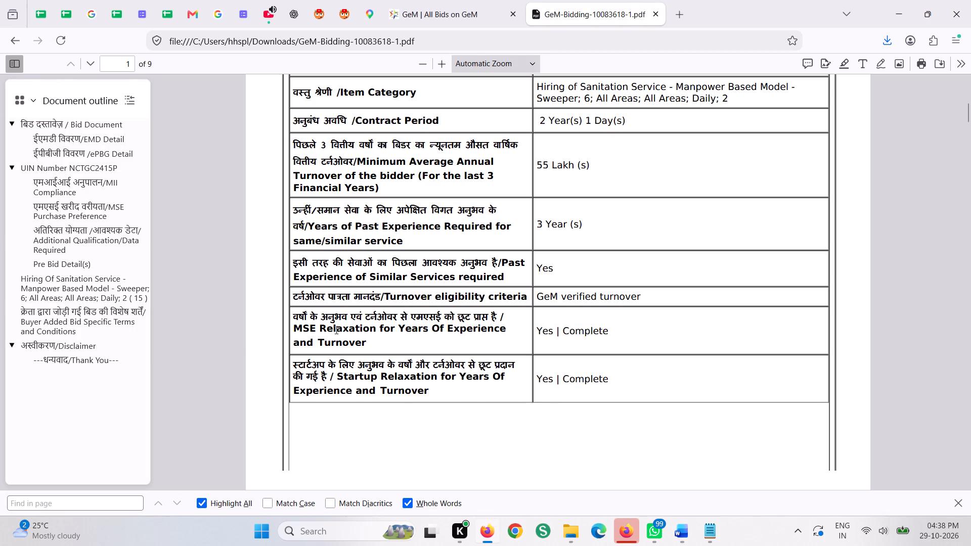
key("alt+Tab")
type("MS ERELAC")
key("BackSpace")
type("XATION")
key("space")
key("alt+Tab")
key("alt+Tab")
key("space")
type("FOR YERAS")
key("space")
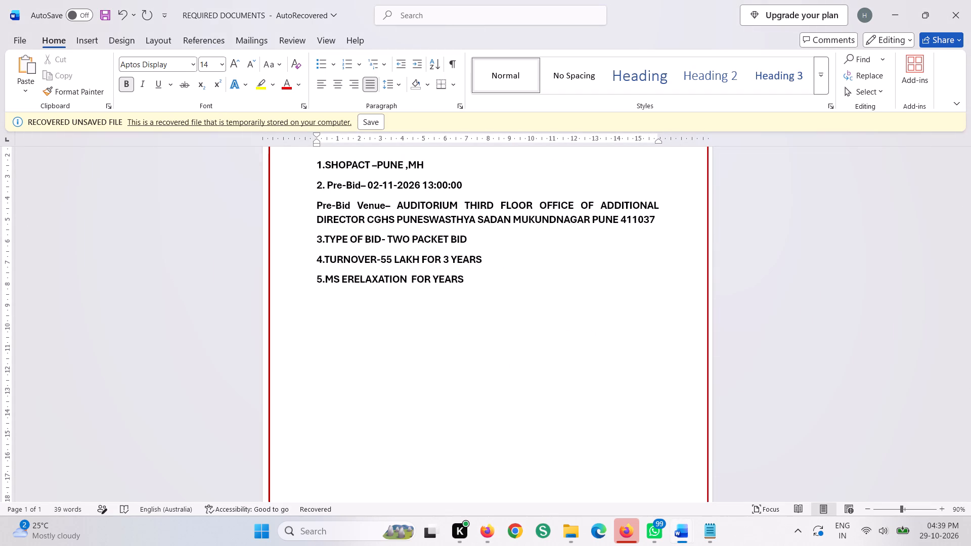
type("OF")
key("space")
key("alt+Tab")
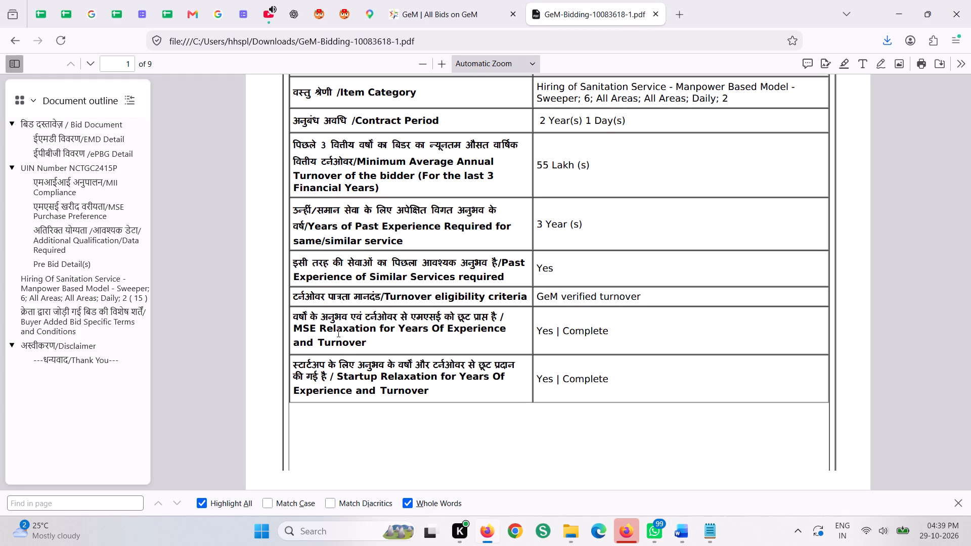
key("alt+Tab")
type("EXPERIEC")
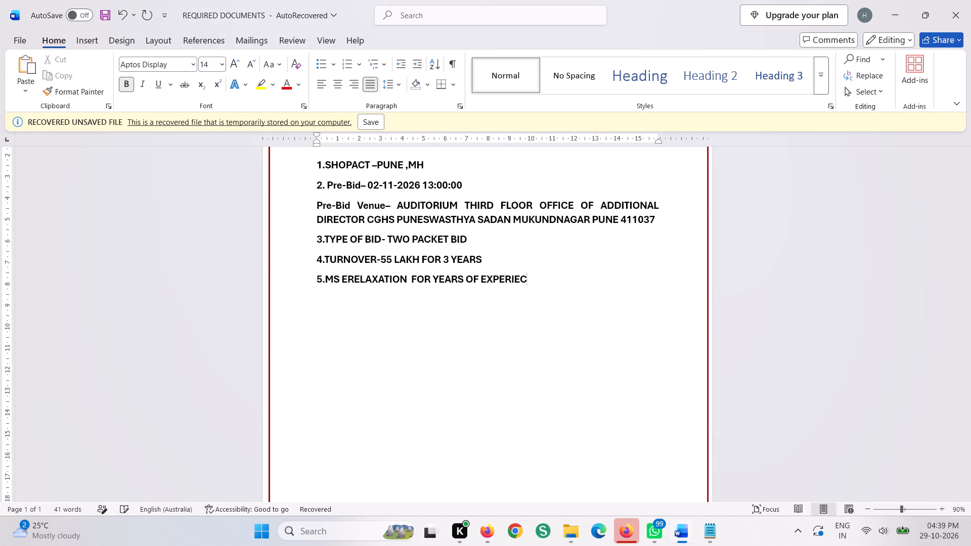
key("BackSpace")
type("NCE")
key("space")
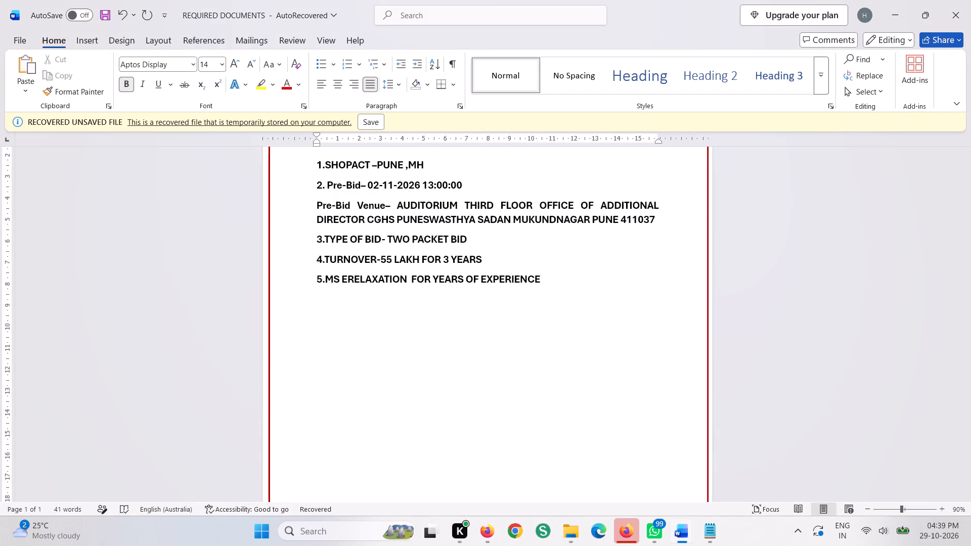
type("AND TURNOVER")
key("space")
Complete item 5 with "- YES" and check it against the bid document's relaxation rows.
key("alt+Tab")
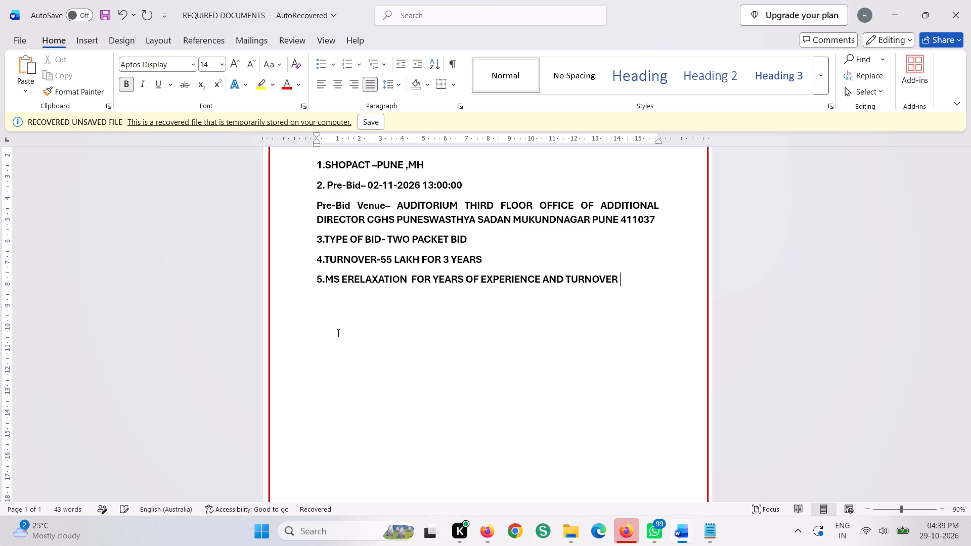
key("alt+Tab")
key("minus")
key("space")
type("YES")
key("alt+Tab")
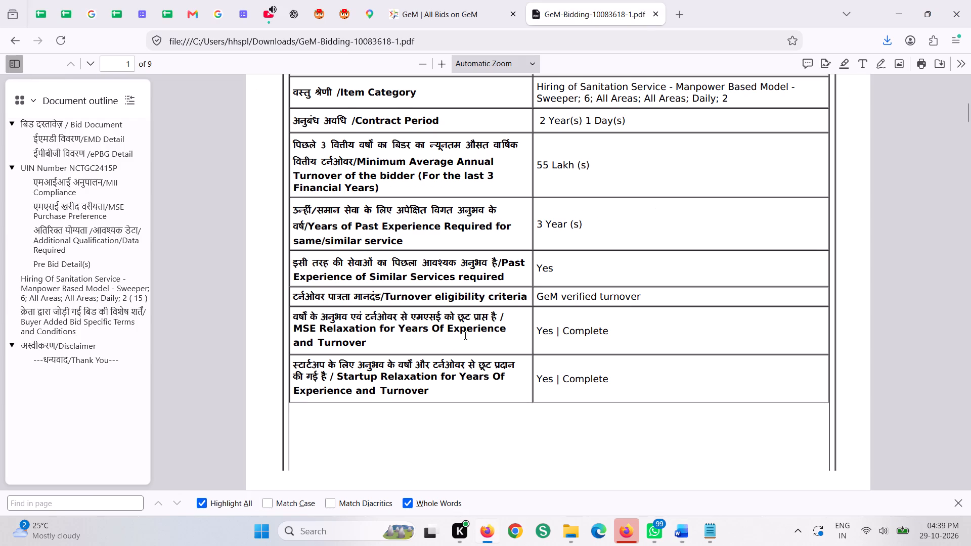
key("alt+Tab")
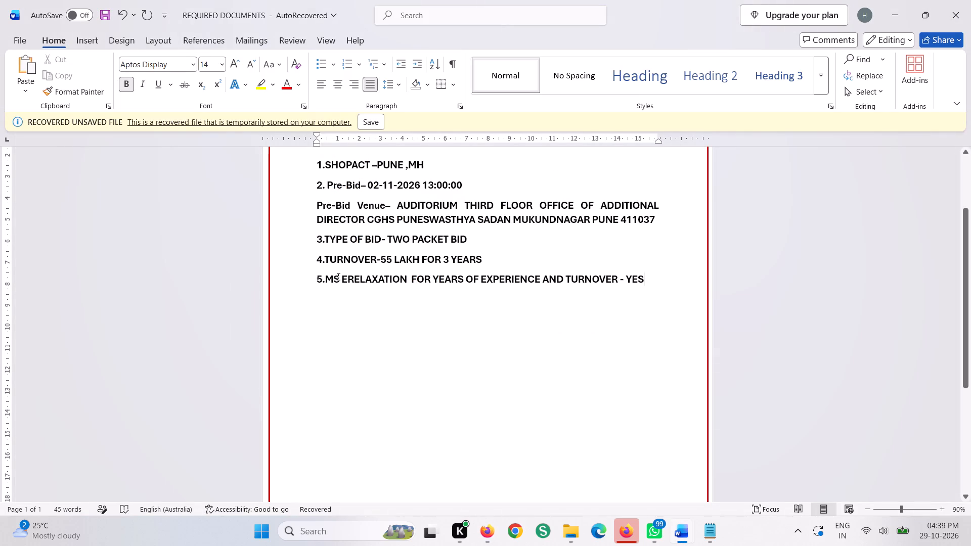
Correct the spacing in item 5 and extend its opening to read "MSE & STARTUP RELAXATION".
left_click(340, 278)
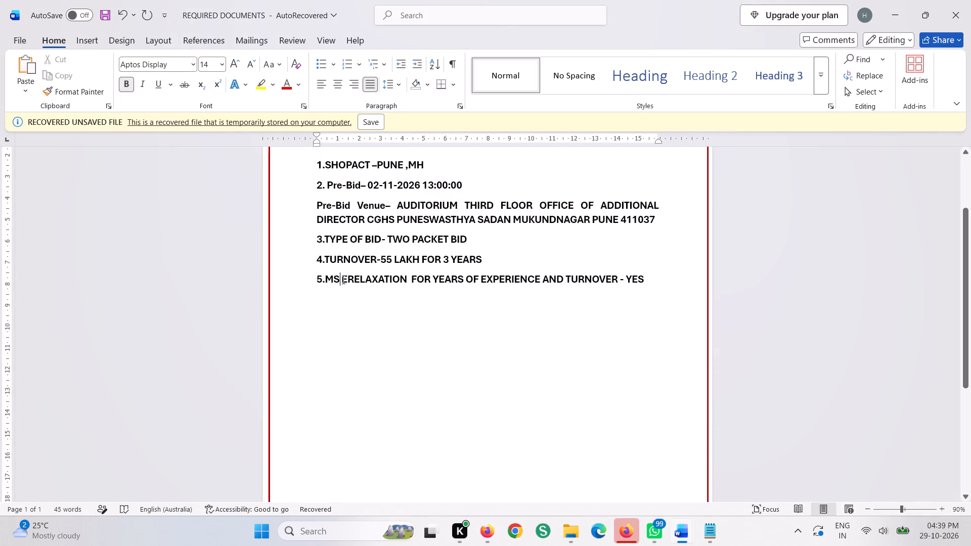
left_click(342, 280)
key("BackSpace")
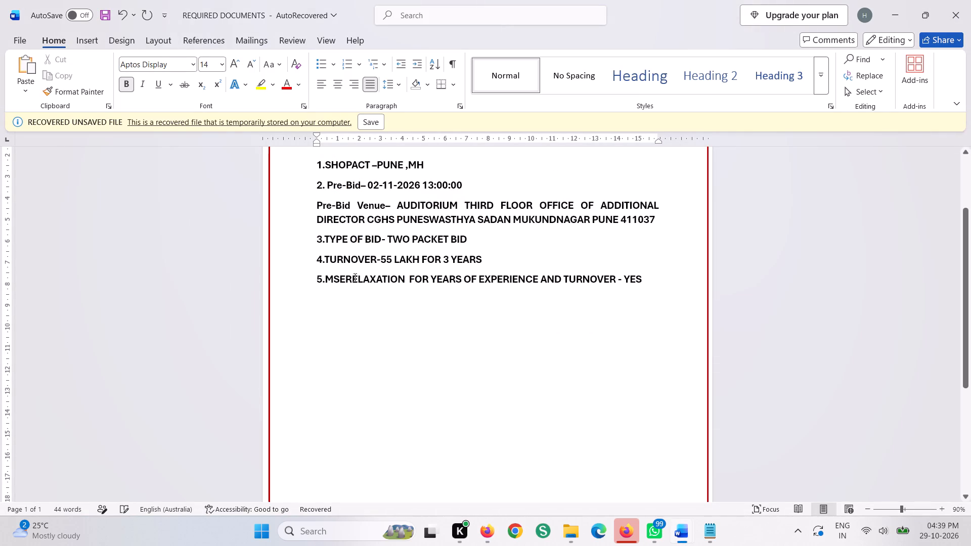
left_click(346, 278)
key("space")
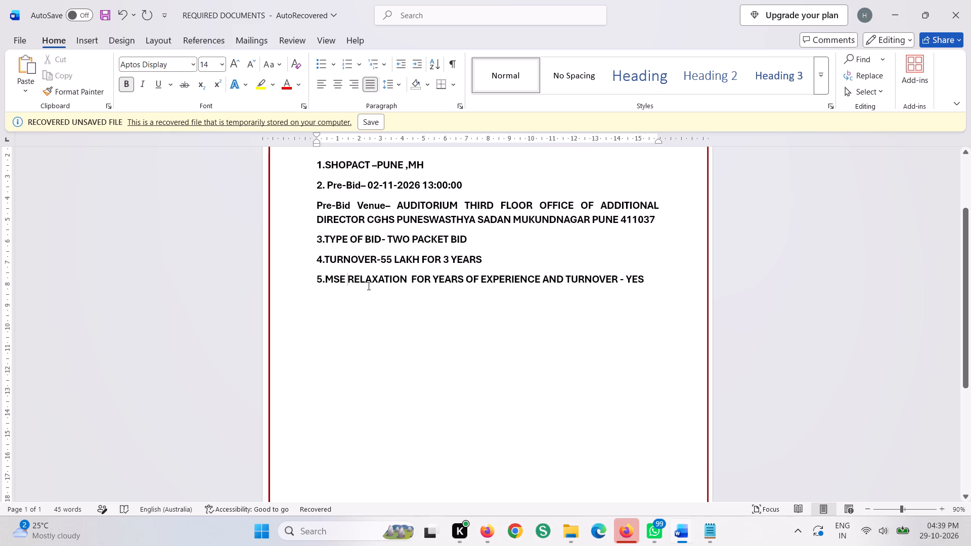
type("&")
key("space")
type("STATR")
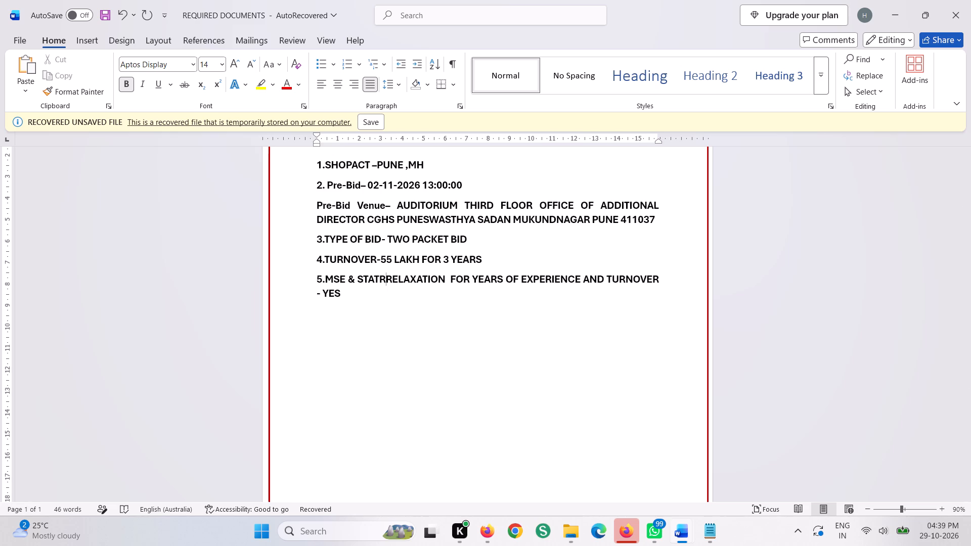
key("BackSpace")
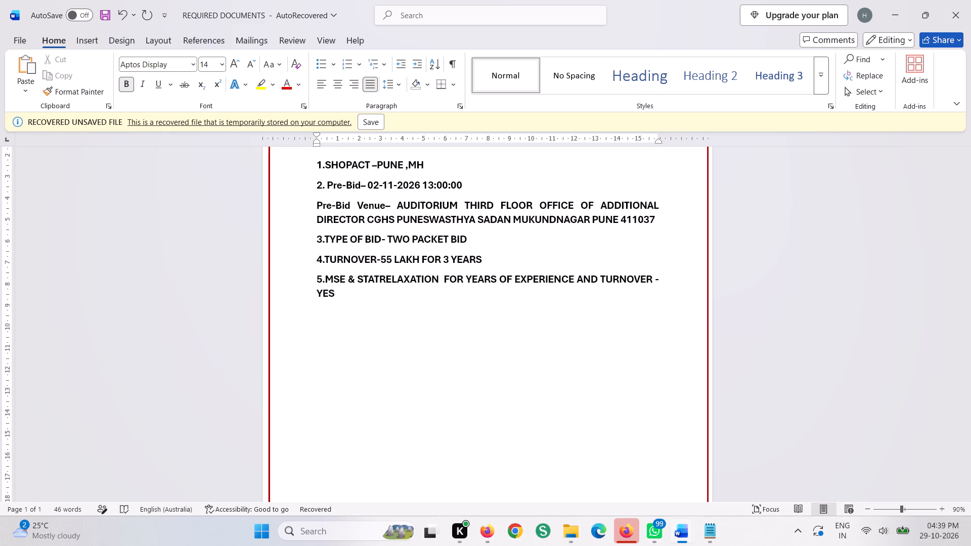
key("BackSpace")
type("RTUP")
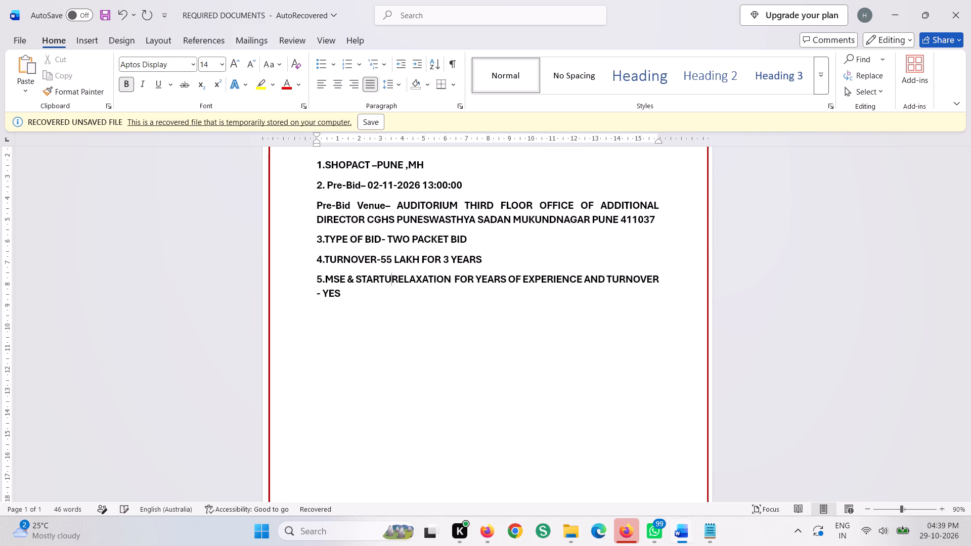
key("space")
key("alt+Tab")
key("alt+Tab")
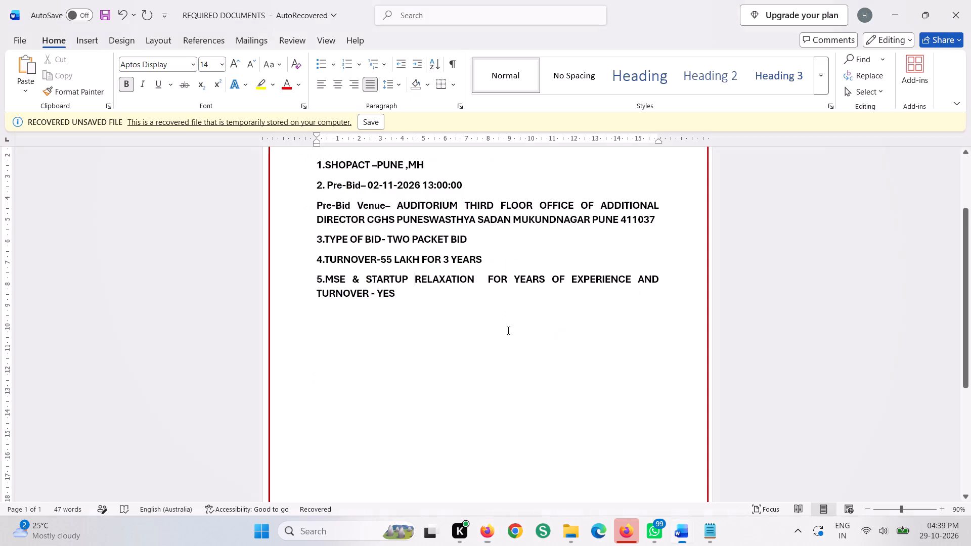
Copy the "Bidder financial standing" heading from the Buyer Added Bid Specific Terms and Conditions in the bid document.
key("alt+Tab")
scroll(525, 326, "down", 2)
scroll(588, 304, "down", 1)
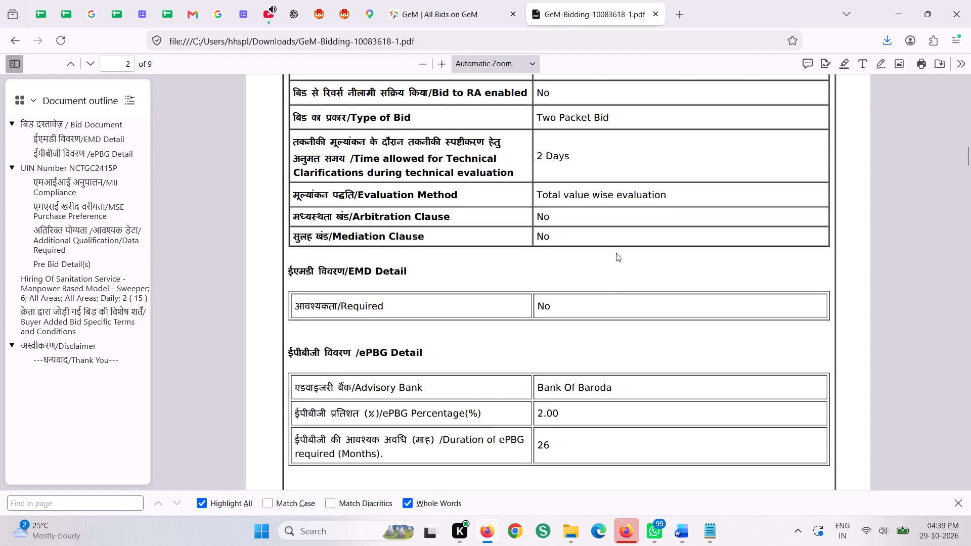
scroll(614, 256, "down", 11)
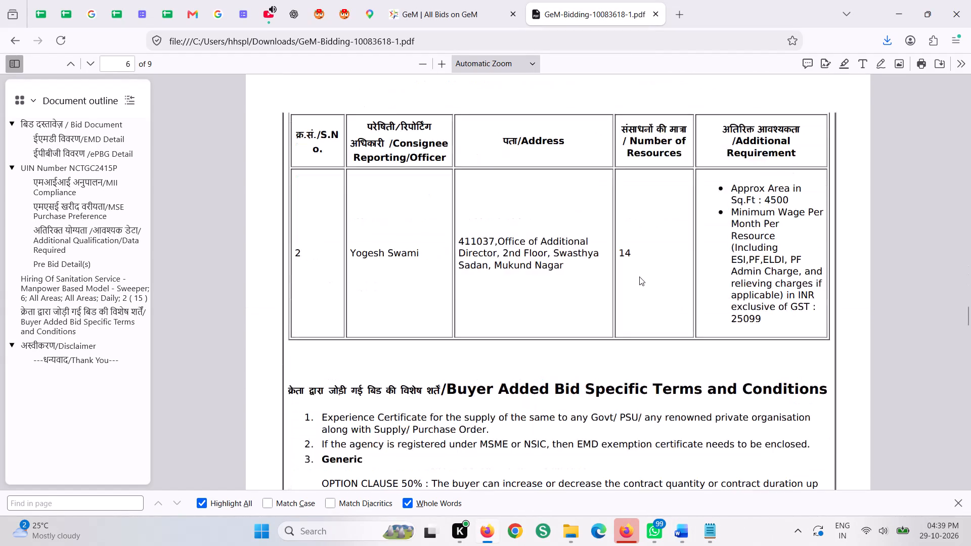
scroll(639, 277, "down", 3)
scroll(637, 269, "up", 3)
scroll(621, 276, "down", 2)
scroll(508, 233, "up", 1)
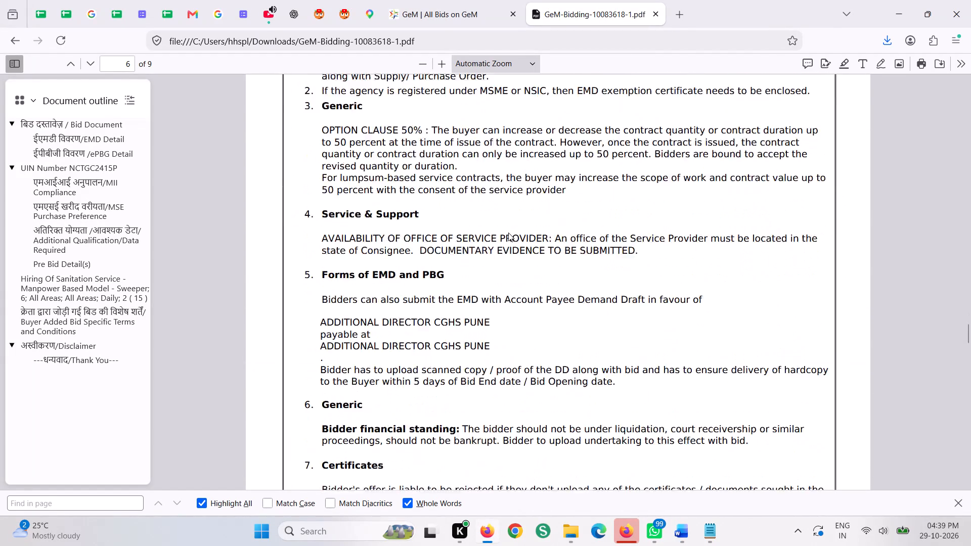
scroll(409, 285, "down", 1)
left_click(324, 206)
left_click_drag(324, 206, 385, 213)
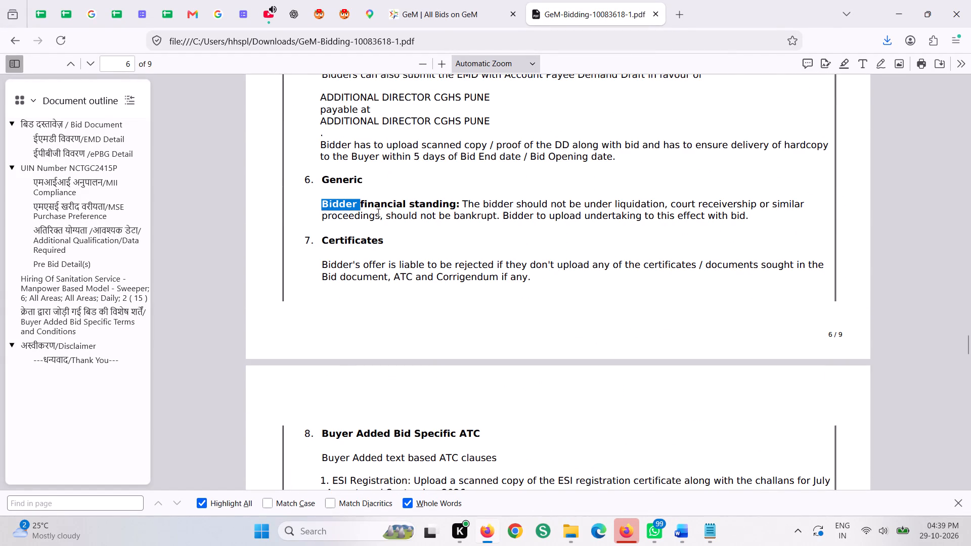
left_click_drag(385, 213, 445, 202)
key("ctrl+c")
key("ctrl+c")
key("ctrl+c")
key("ctrl+c")
Add item 6 to the required documents list with the copied "Bidder financial standing" text and a period after its number.
key("alt+Tab")
left_click(418, 300)
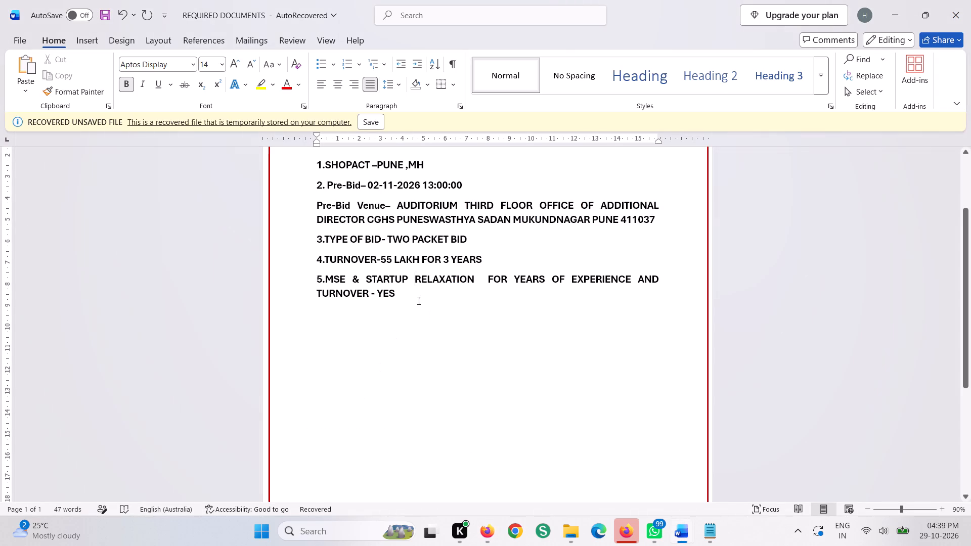
key("Return")
key("6")
key("ctrl+period")
key("ctrl+v")
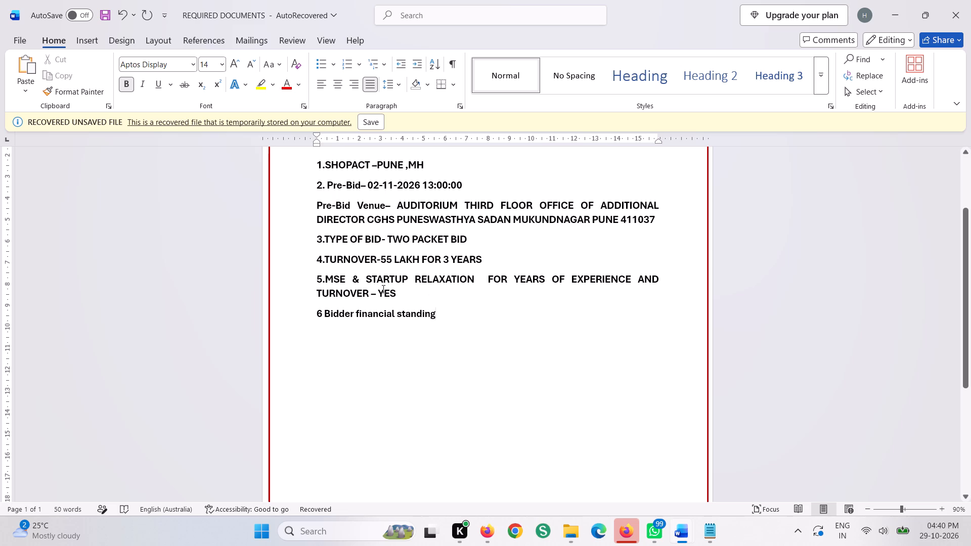
left_click(323, 311)
key("period")
Download the buyer uploaded ATC document linked under Buyer Added Bid Specific ATC in the bid document.
key("alt+Tab")
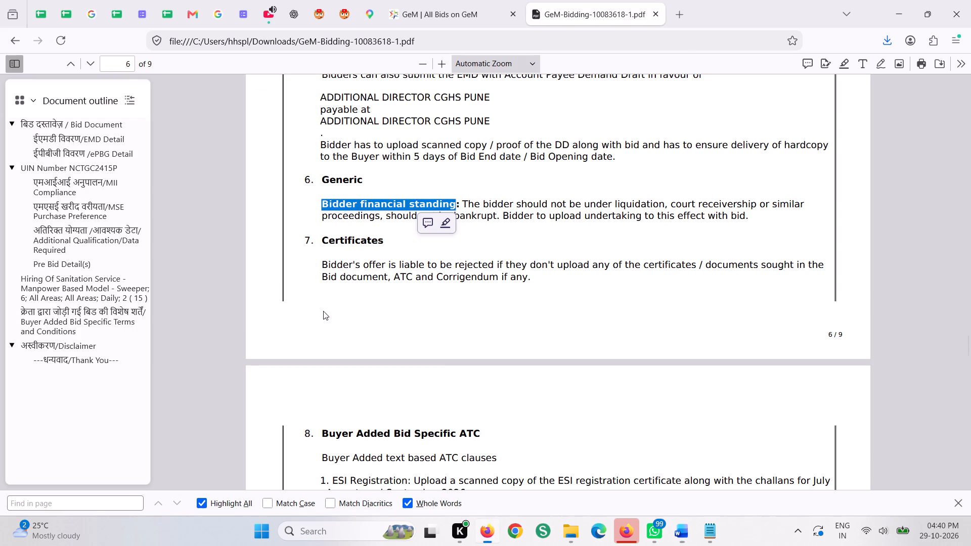
scroll(462, 355, "down", 1)
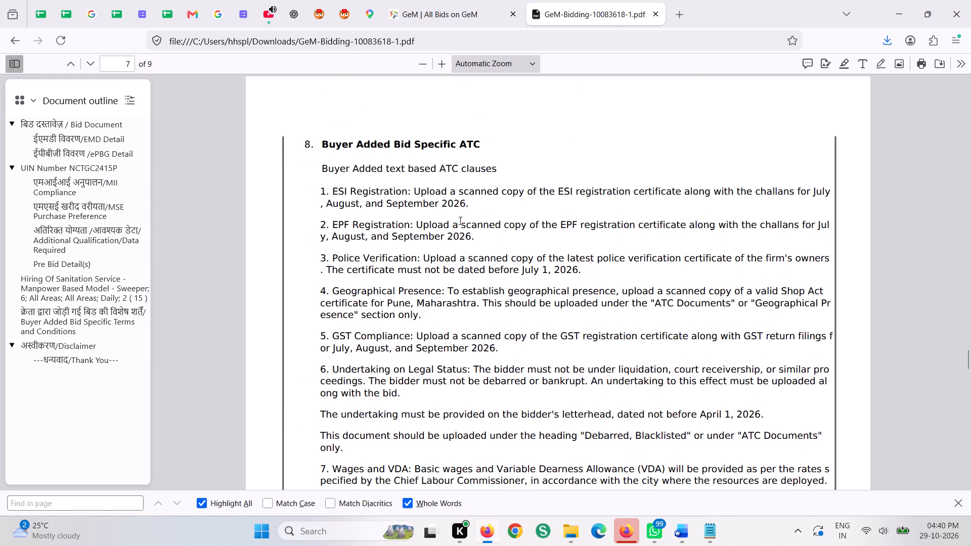
scroll(459, 224, "down", 2)
scroll(521, 205, "up", 1)
left_click(517, 314)
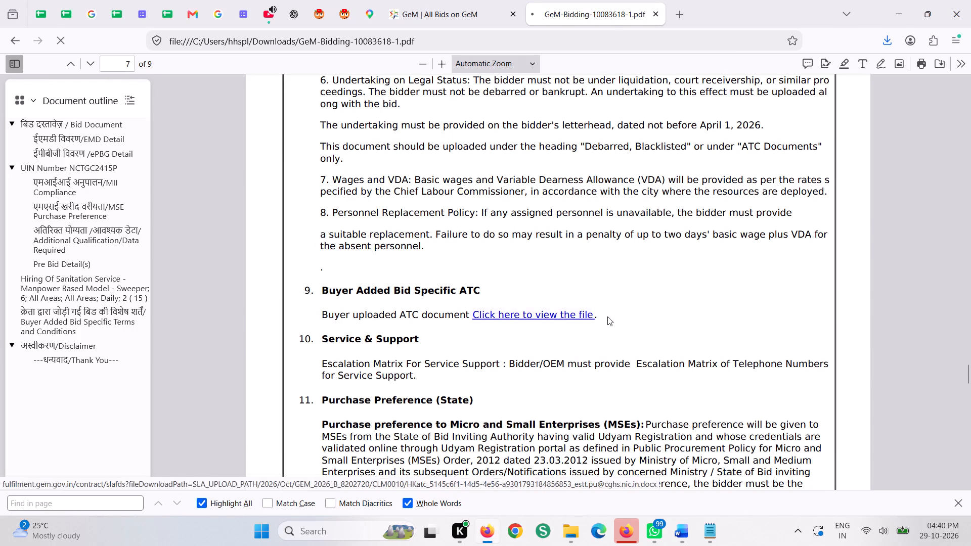
Open the downloaded buyer ATC document in Word and enable it for editing.
scroll(588, 311, "down", 3)
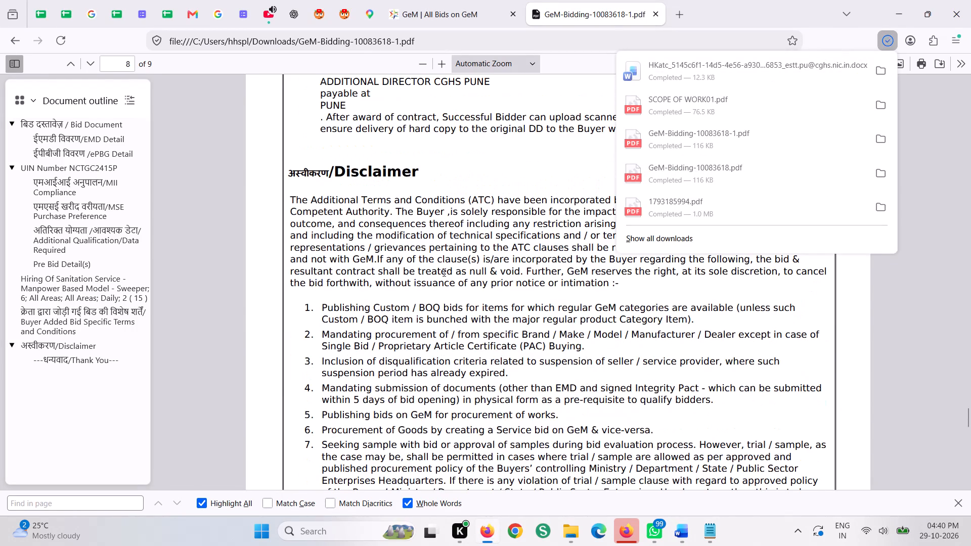
left_click(650, 66)
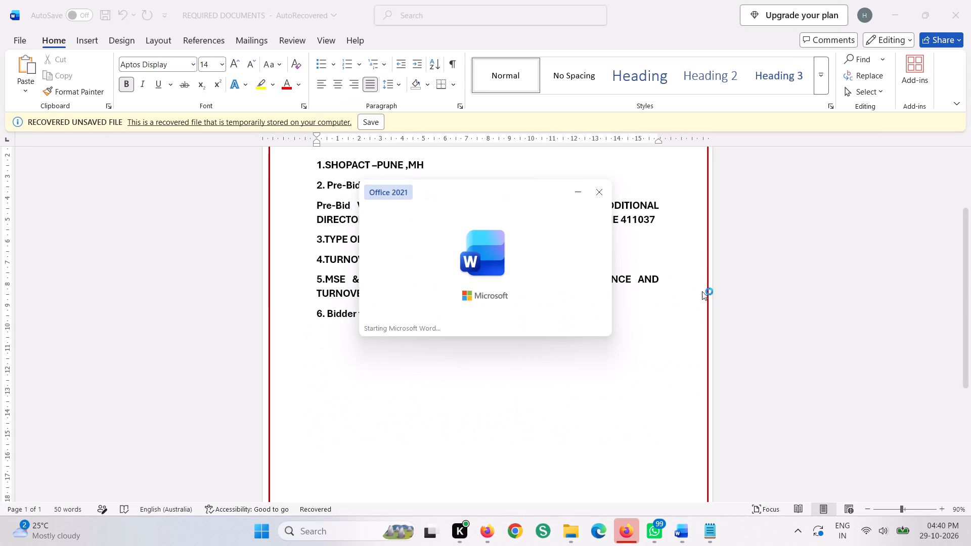
left_click(503, 65)
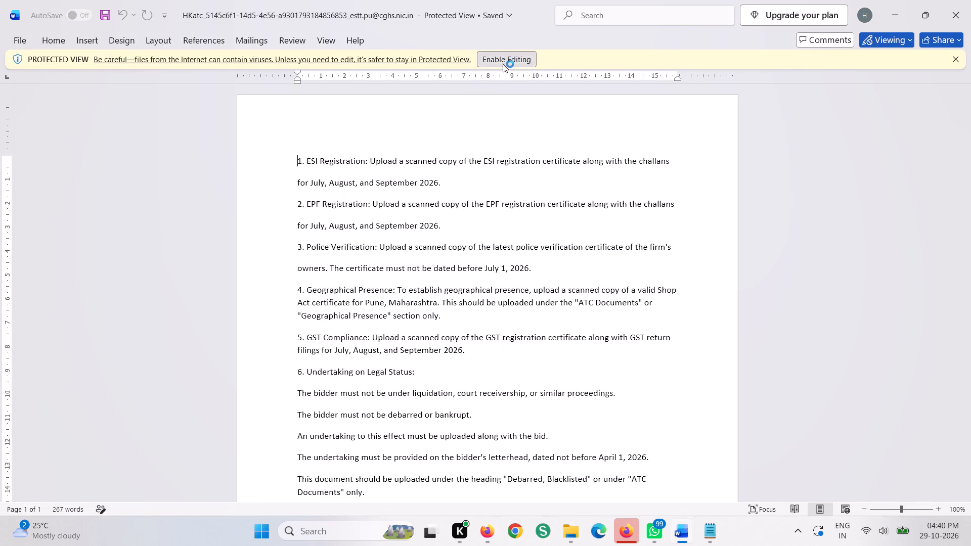
left_click(514, 361)
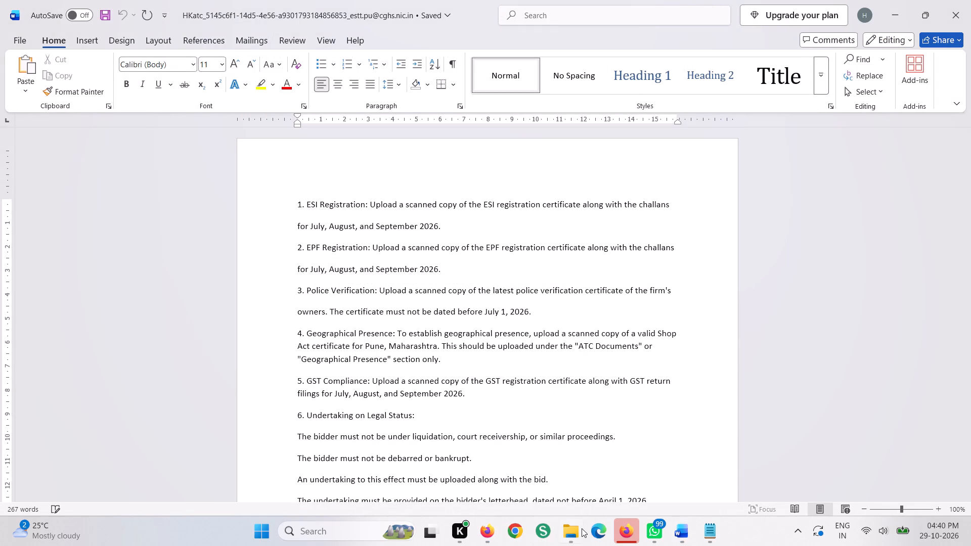
Export the ATC document as a PDF named "BUYER ADDED ATC 02" into the DEV1 folder GEM2026B8202720.
left_click(575, 531)
left_click(572, 529)
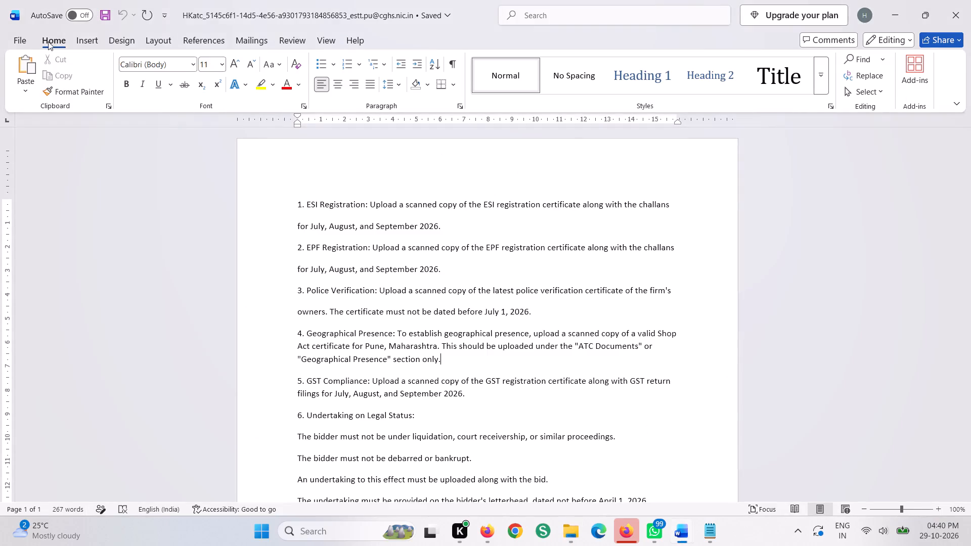
left_click(15, 42)
left_click(41, 284)
left_click(335, 173)
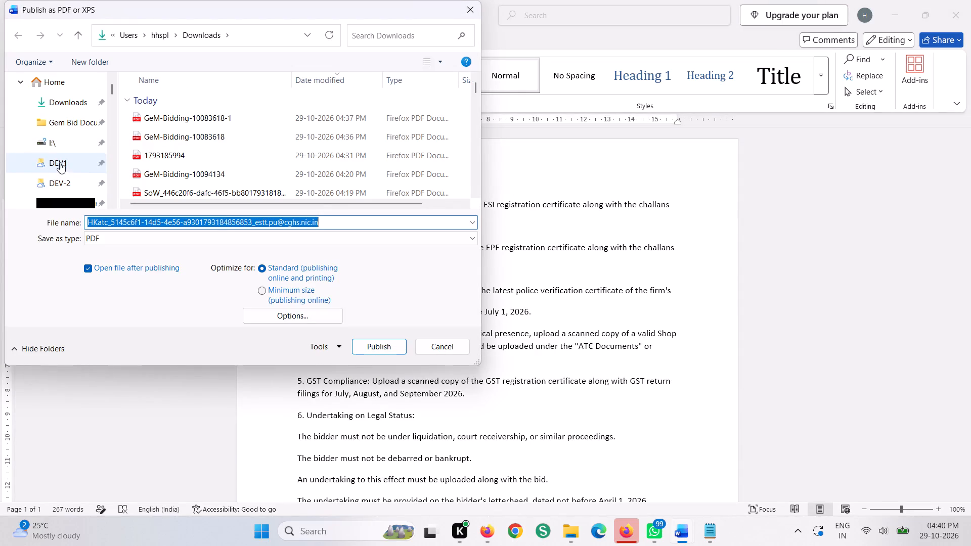
left_click(60, 161)
scroll(210, 119, "up", 7)
double_click(211, 103)
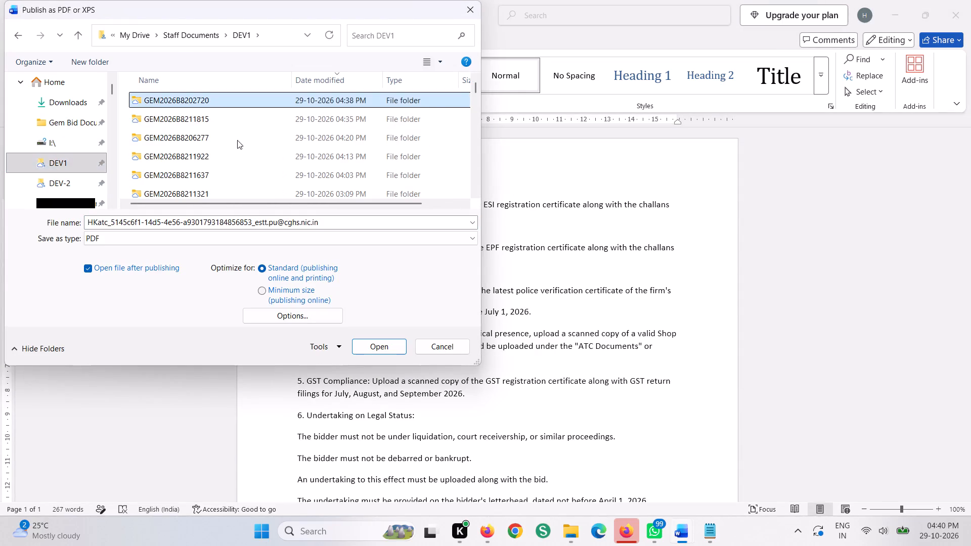
left_click(319, 219)
type("BUYER ADDED ATC 02")
key("Return")
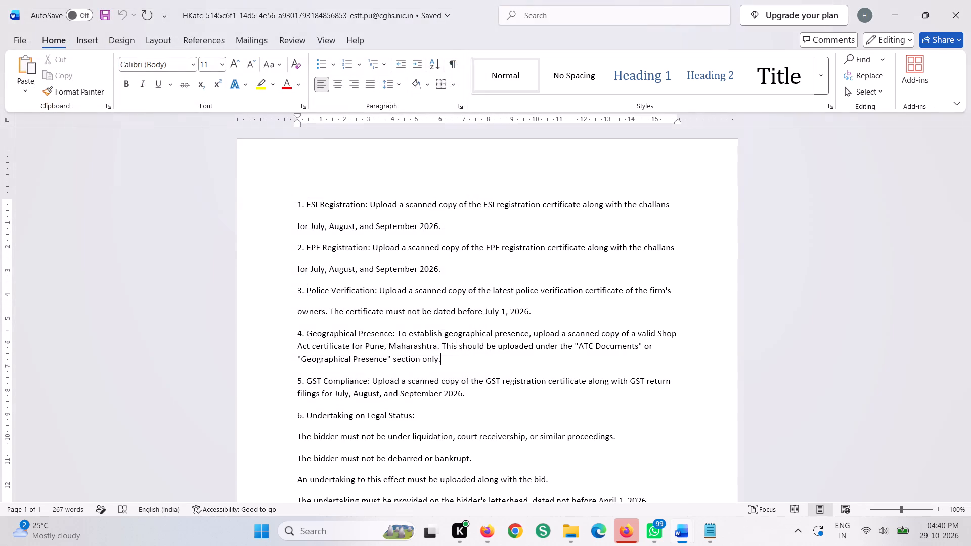
Read through the ATC clauses in the exported PDF, from ESI registration to the personnel replacement policy.
left_click(423, 229)
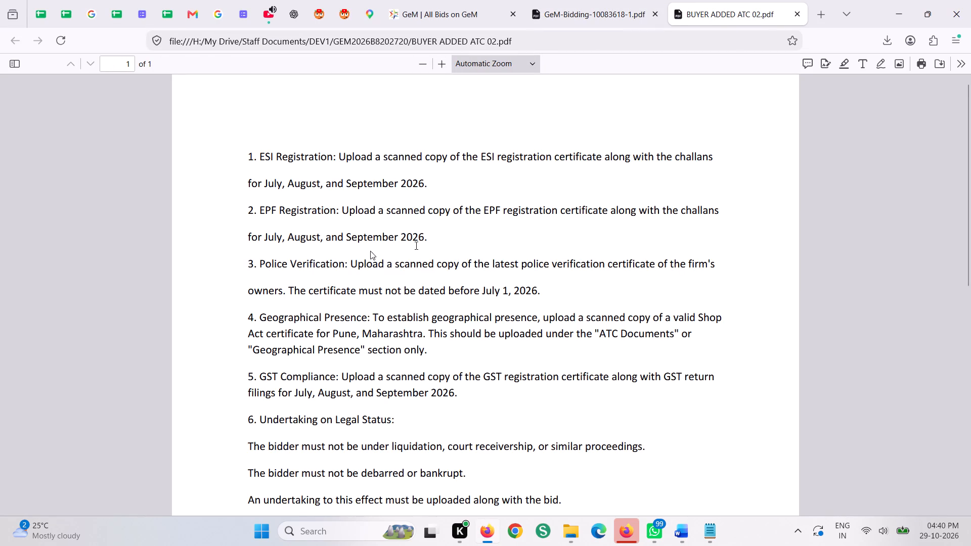
scroll(375, 239, "down", 4)
scroll(499, 229, "up", 1)
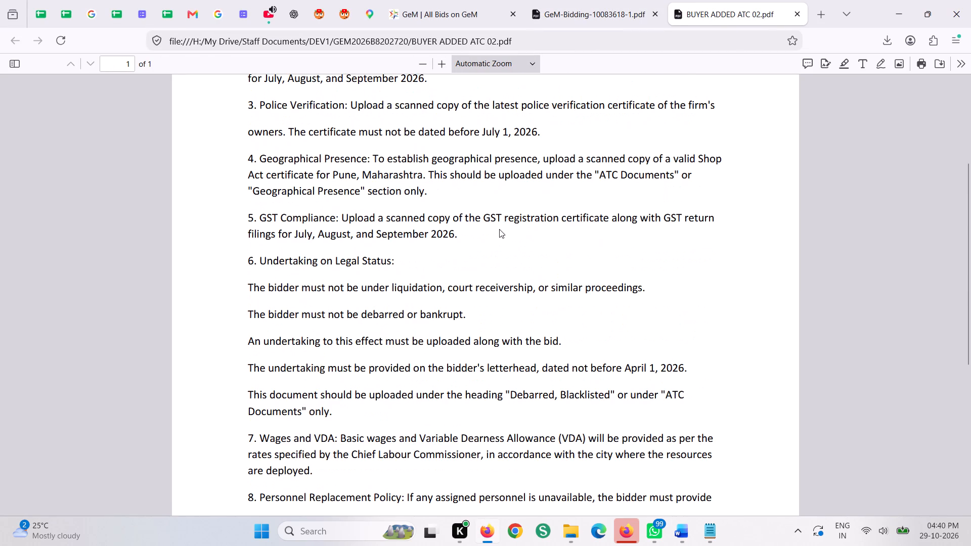
scroll(500, 230, "up", 2)
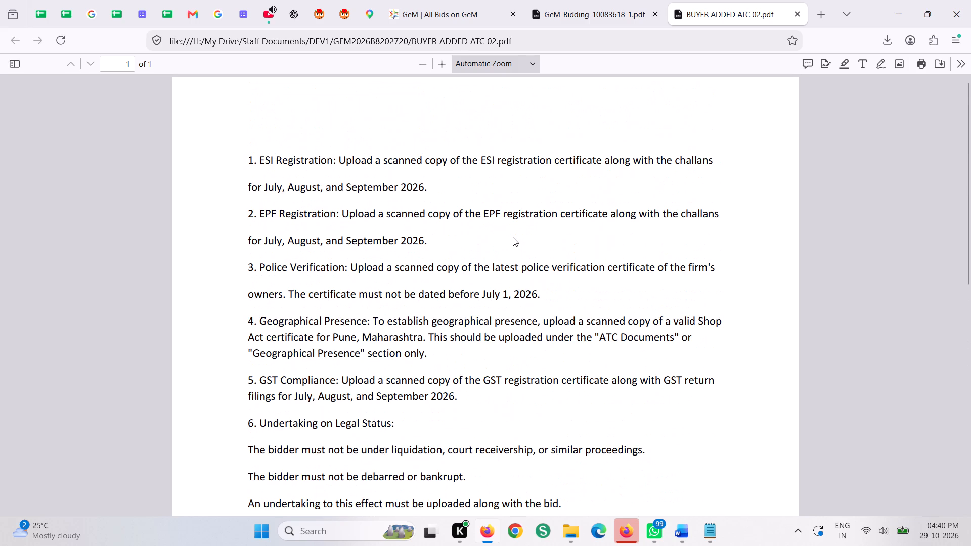
scroll(513, 237, "down", 3)
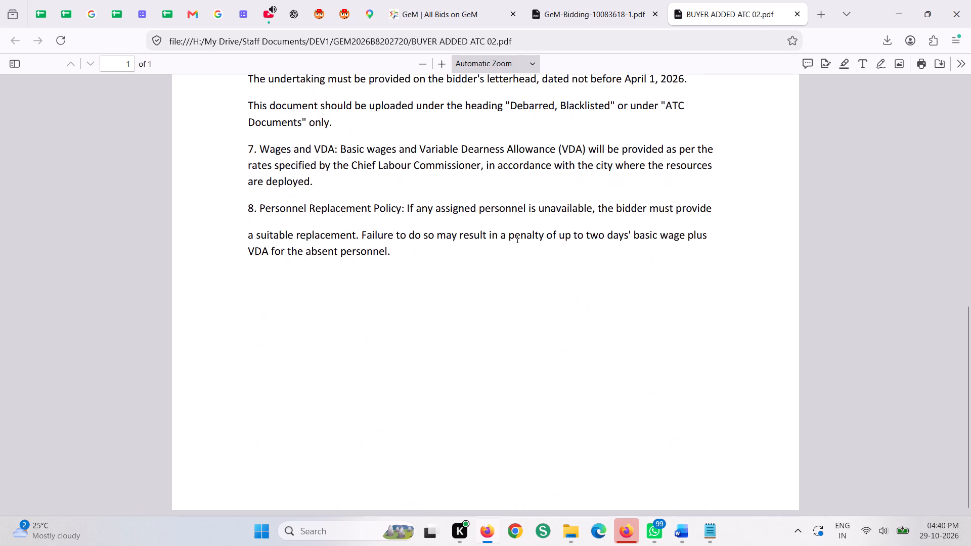
scroll(516, 239, "up", 2)
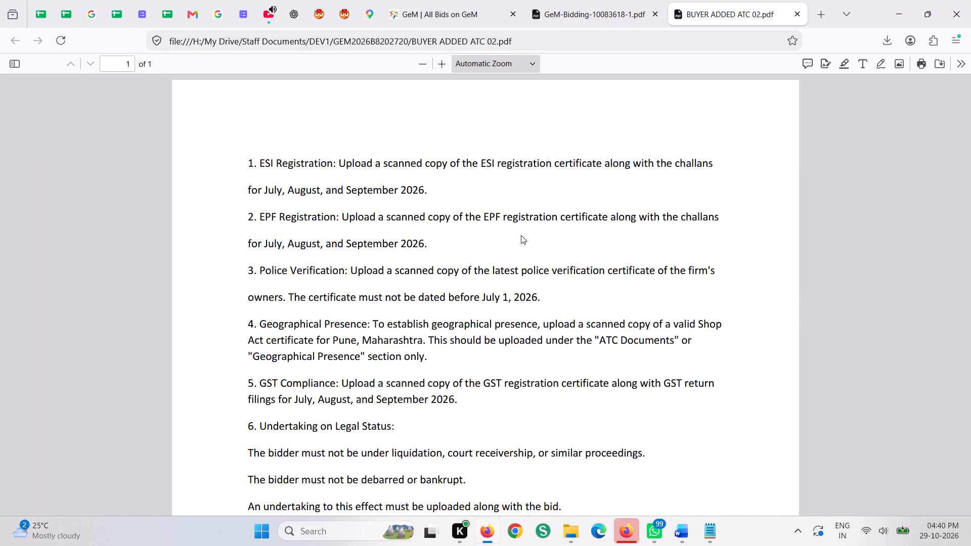
scroll(524, 224, "up", 2)
Start a new line numbered "7." below "Bidder financial standing" in the REQUIRED DOCUMENTS Word file.
left_click(598, 0)
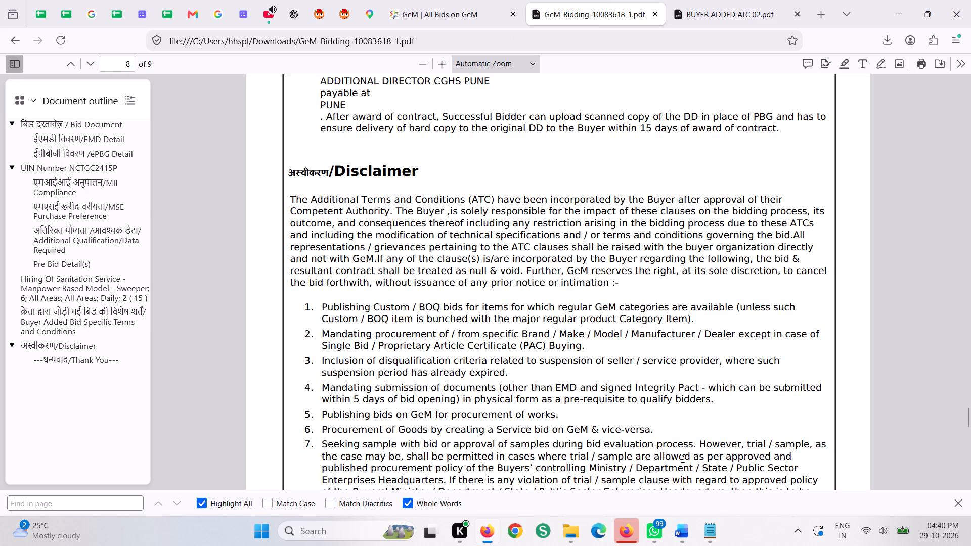
left_click(678, 536)
left_click(48, 470)
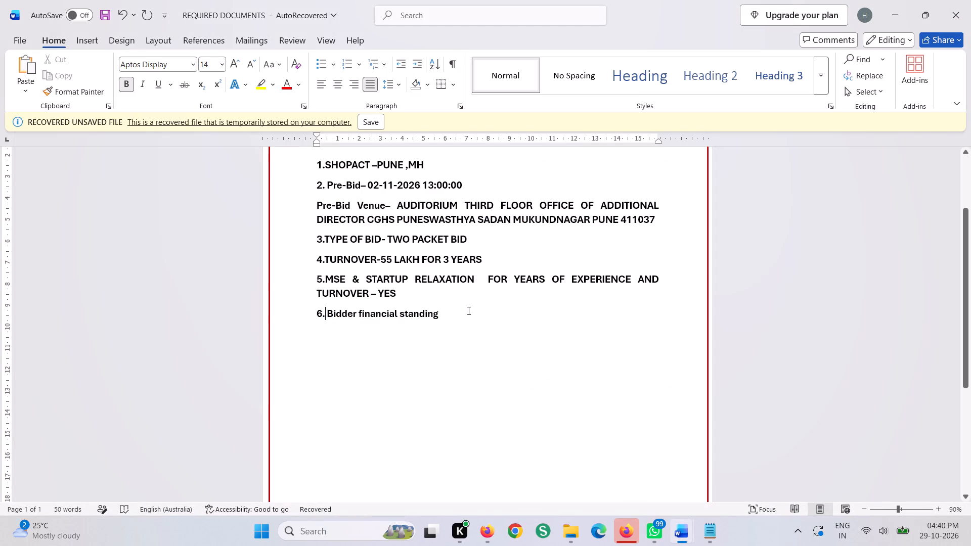
left_click(469, 310)
key("Return")
type("7.")
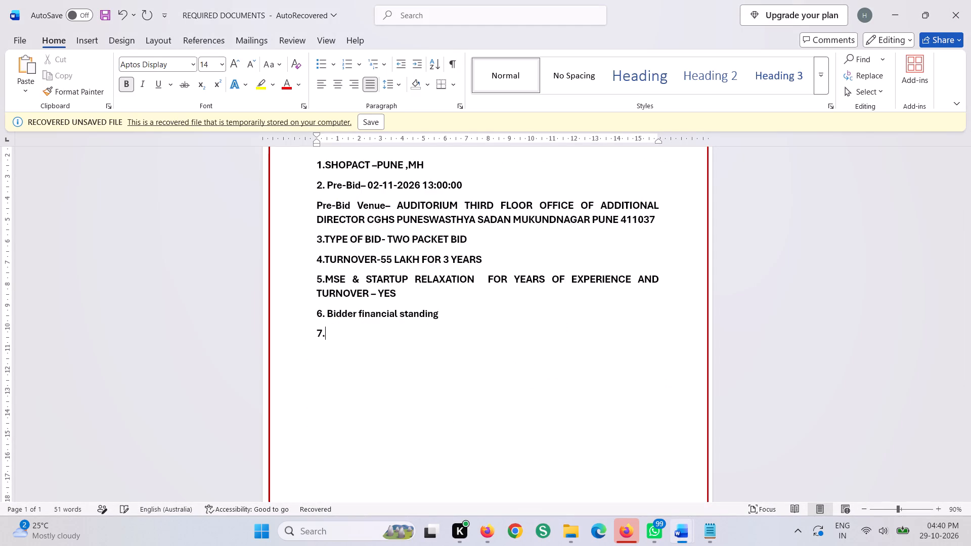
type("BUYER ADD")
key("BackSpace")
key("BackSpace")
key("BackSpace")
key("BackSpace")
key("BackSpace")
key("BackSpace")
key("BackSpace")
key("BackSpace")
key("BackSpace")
Word item 7 as "FOR ALL TERMS & CONDITIONS PLEASE READ CAREFULLY (BUYER ADDED ATC FILE)".
type("FOR ALL TERMS & CONDITIONS")
key("space")
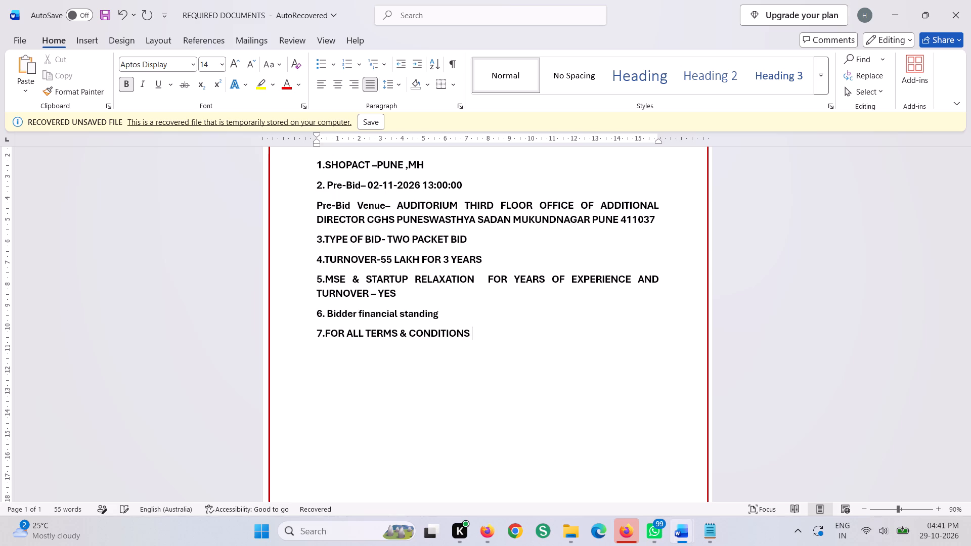
type("PLEASE READ CAREFULLY")
key("space")
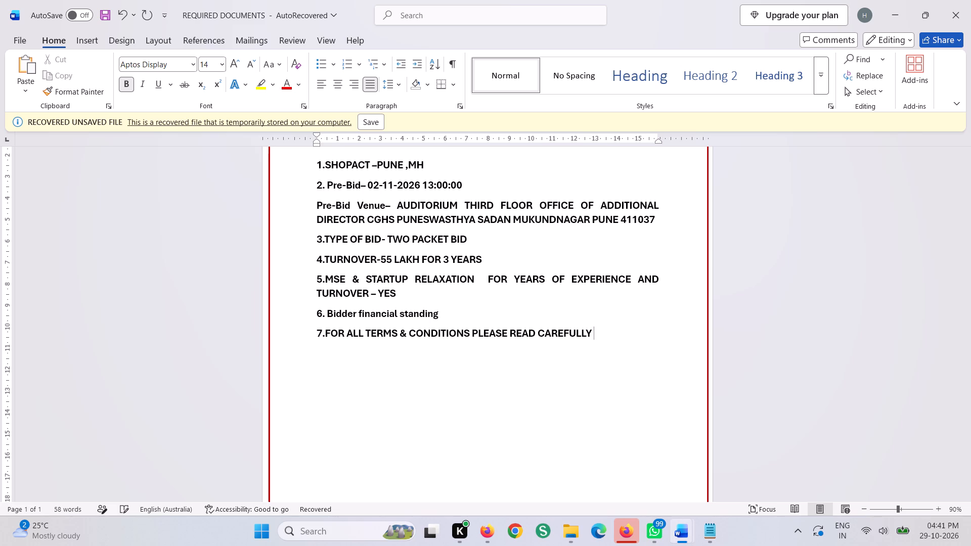
type("(BUYER ADDED ATC")
key("space")
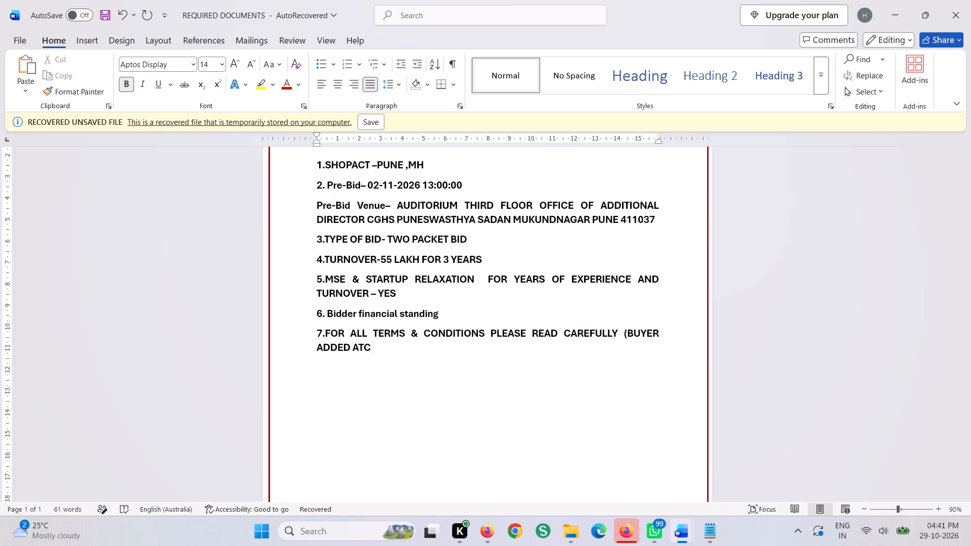
type("FILE")
key("shift+parenright")
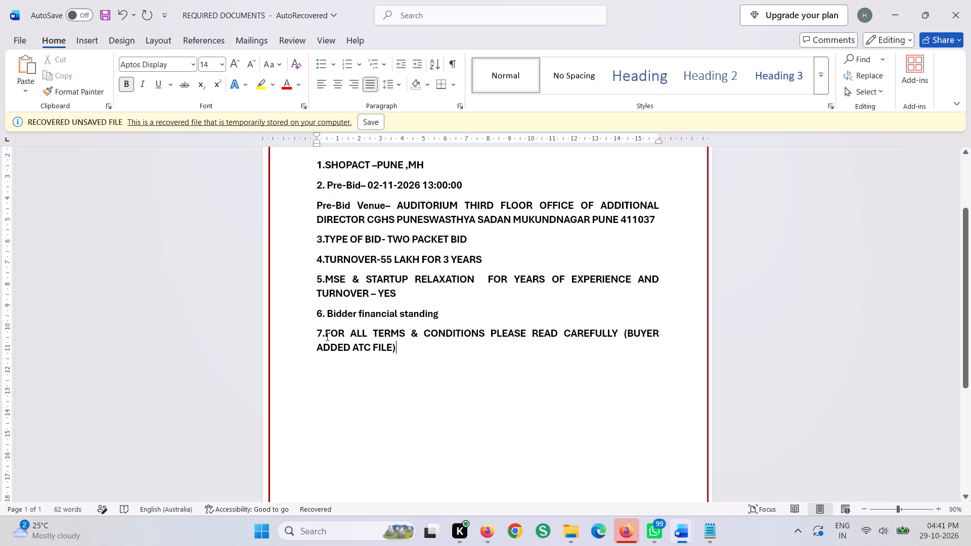
Highlight the text of item 7 in yellow, leaving its number unhighlighted.
left_click_drag(325, 333, 402, 353)
left_click(453, 333)
left_click(423, 371)
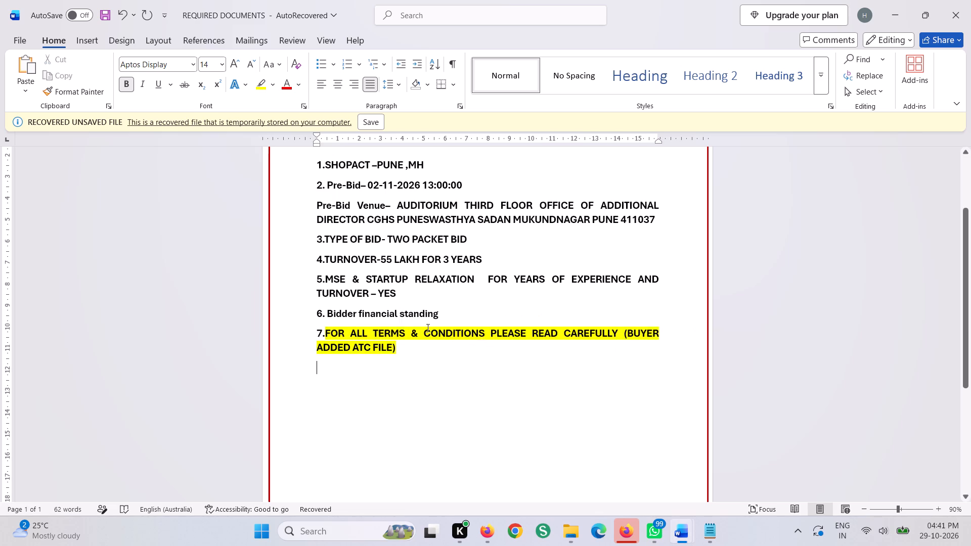
scroll(427, 329, "up", 1)
Search the BUYER ADDED ATC 02 PDF in Firefox for "EMD", and clear the search text.
key("alt+Tab")
left_click(764, 0)
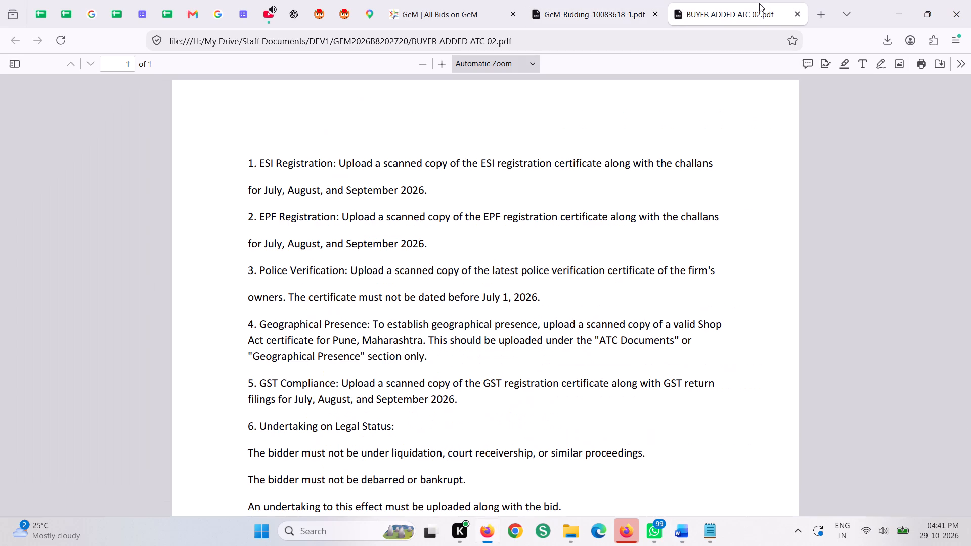
key("ctrl+f")
type("EMD")
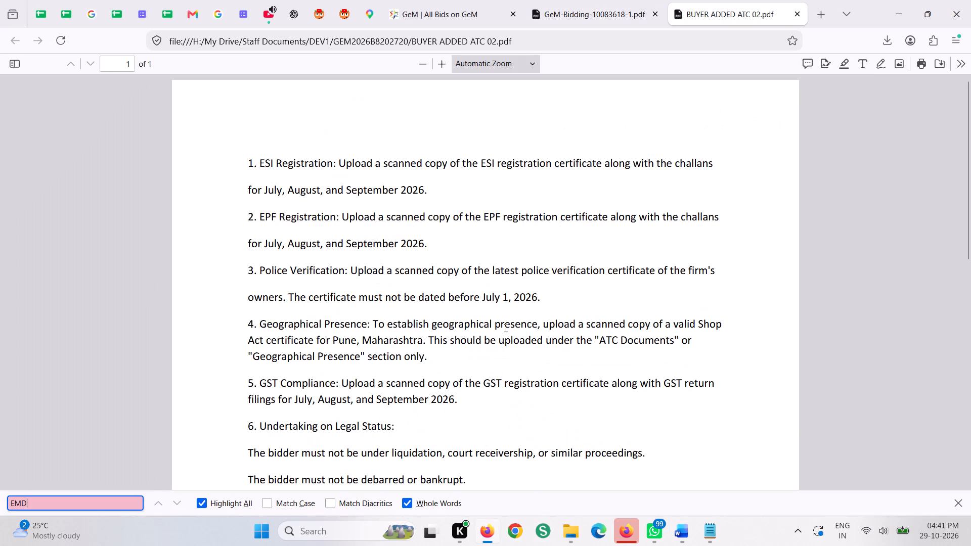
key("Return")
key("Return")
key("BackSpace")
key("BackSpace")
key("Insert")
key("BackSpace")
key("BackSpace")
key("BackSpace")
key("BackSpace")
key("BackSpace")
key("BackSpace")
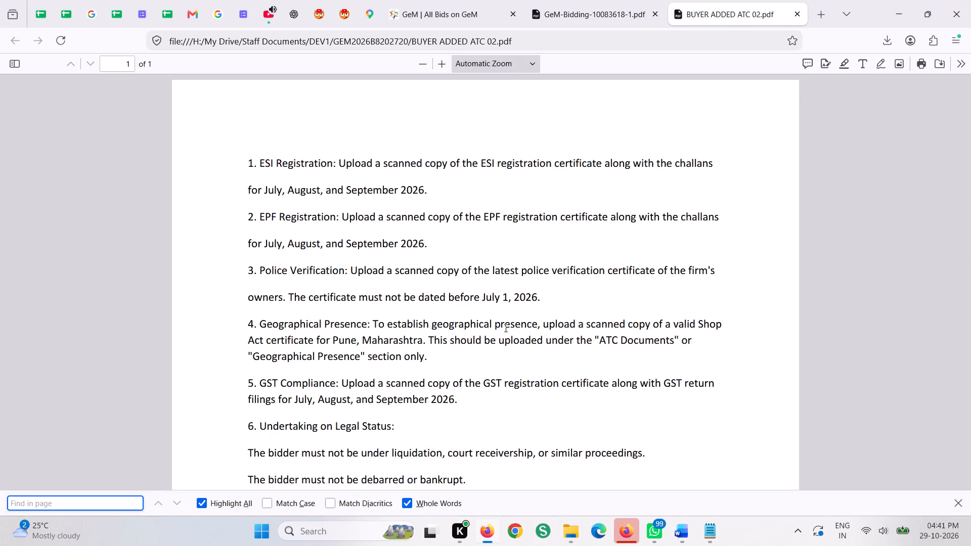
Skim the ATC clauses once more and close the BUYER ADDED ATC 02 PDF.
scroll(505, 328, "down", 5)
scroll(488, 313, "up", 7)
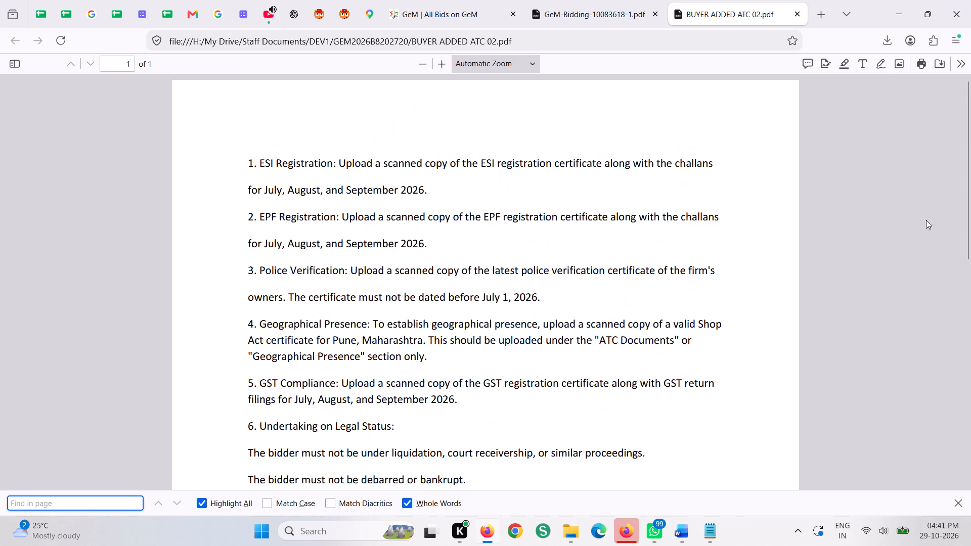
scroll(926, 220, "up", 1)
scroll(732, 230, "down", 3)
scroll(692, 269, "up", 5)
left_click(746, 0)
left_click(798, 14)
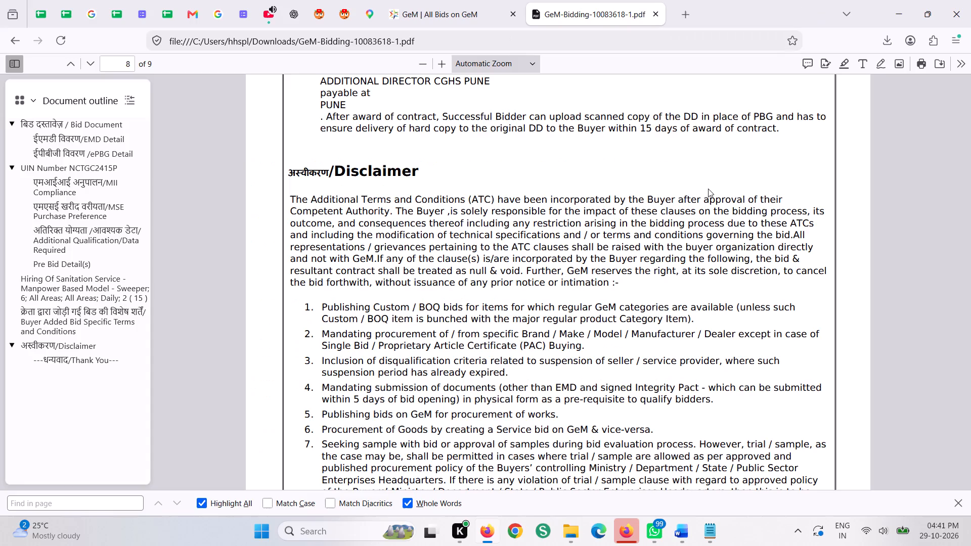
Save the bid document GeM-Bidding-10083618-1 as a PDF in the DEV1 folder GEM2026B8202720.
left_click(566, 531)
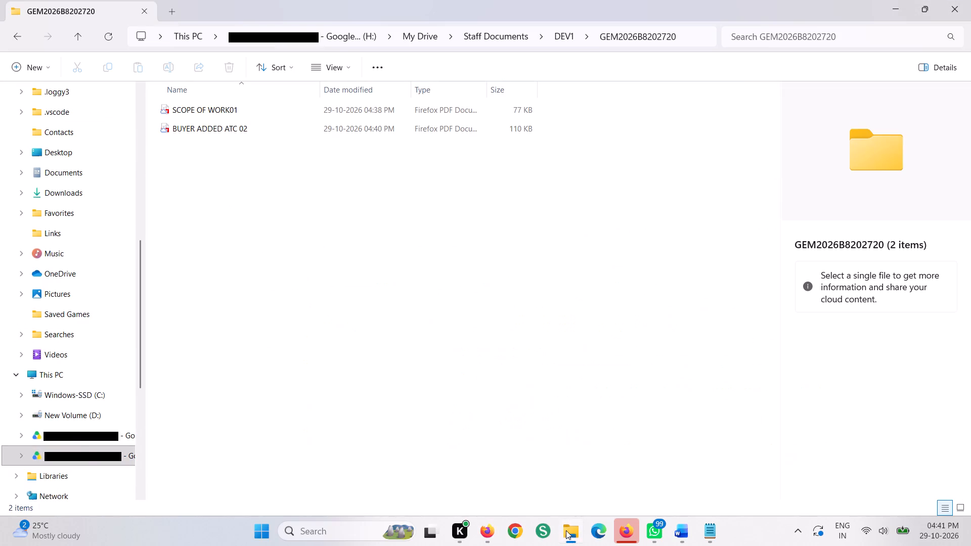
left_click(566, 530)
left_click(474, 0)
left_click(592, 2)
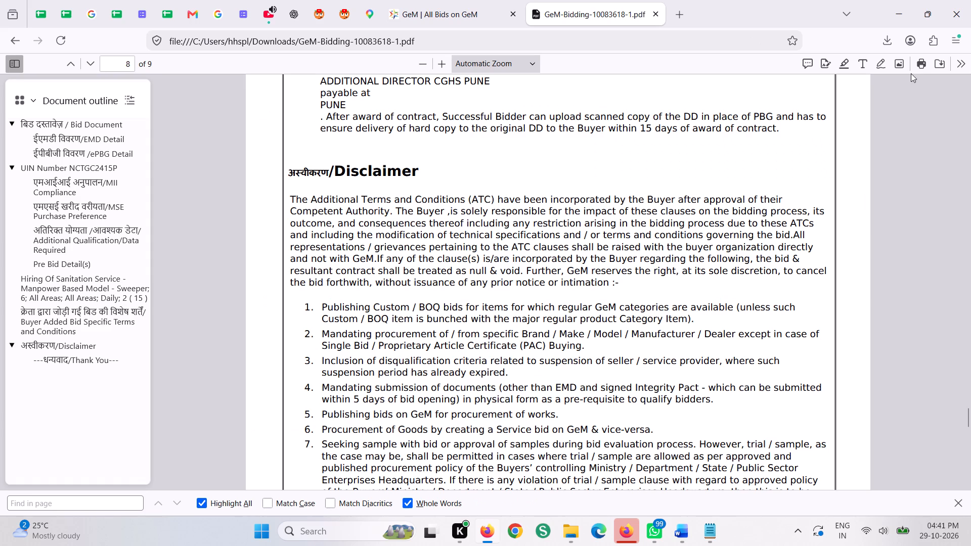
left_click(937, 63)
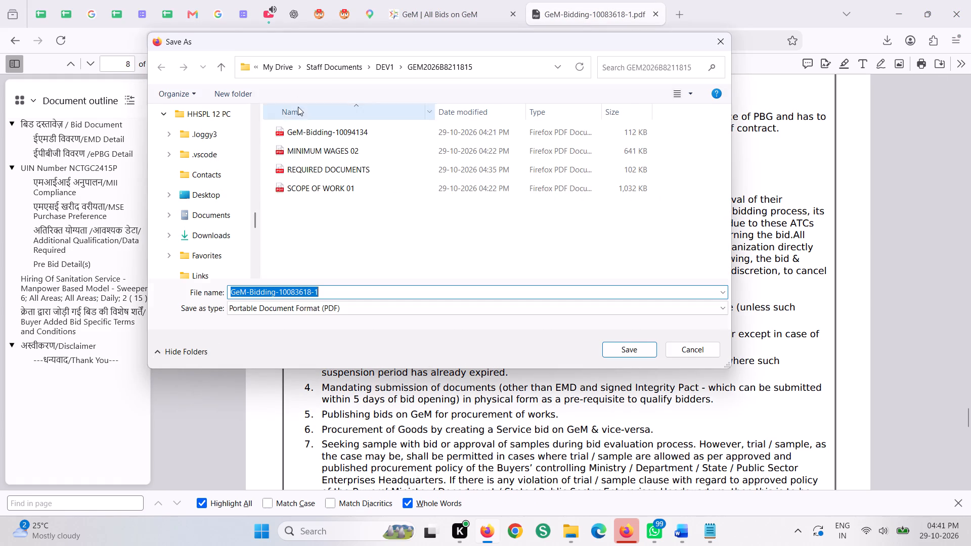
left_click(227, 68)
scroll(320, 143, "up", 4)
double_click(332, 135)
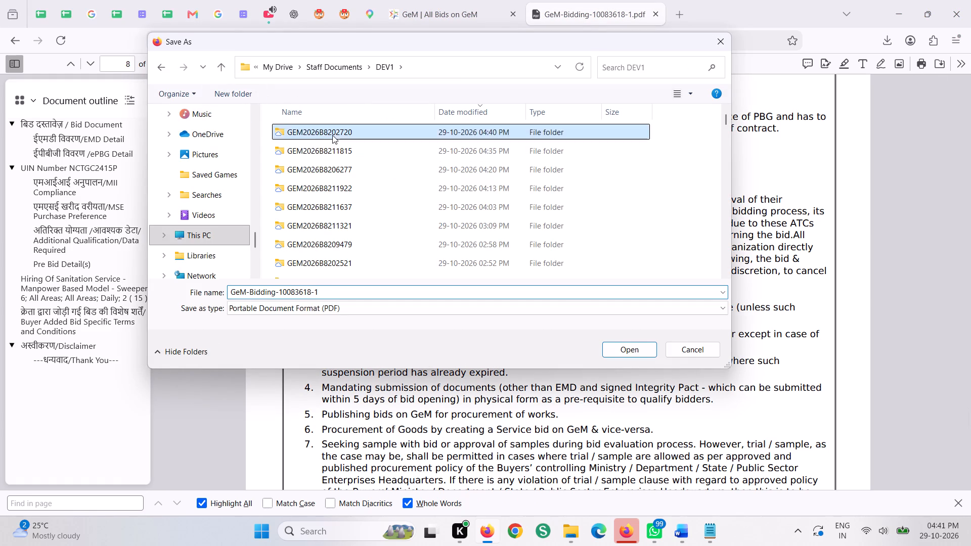
left_click(333, 290)
left_click(620, 346)
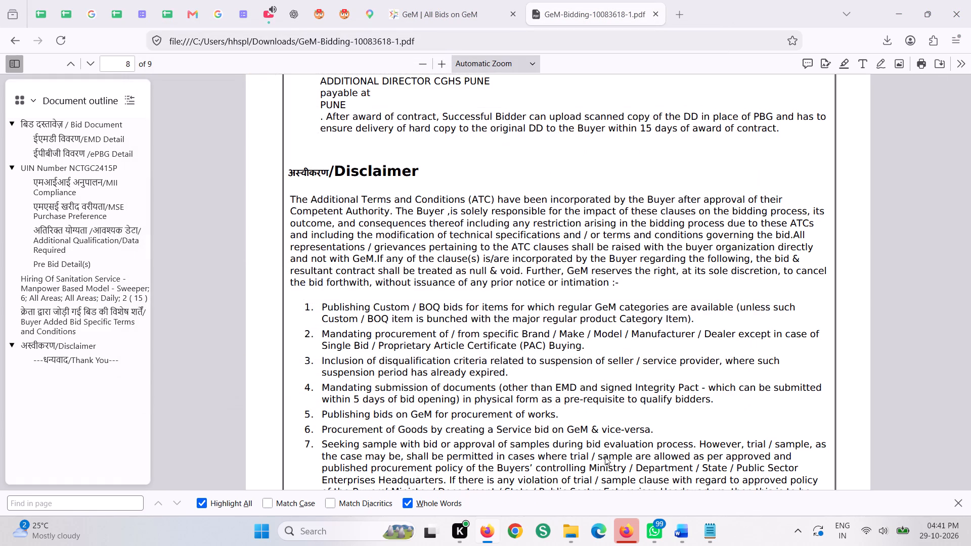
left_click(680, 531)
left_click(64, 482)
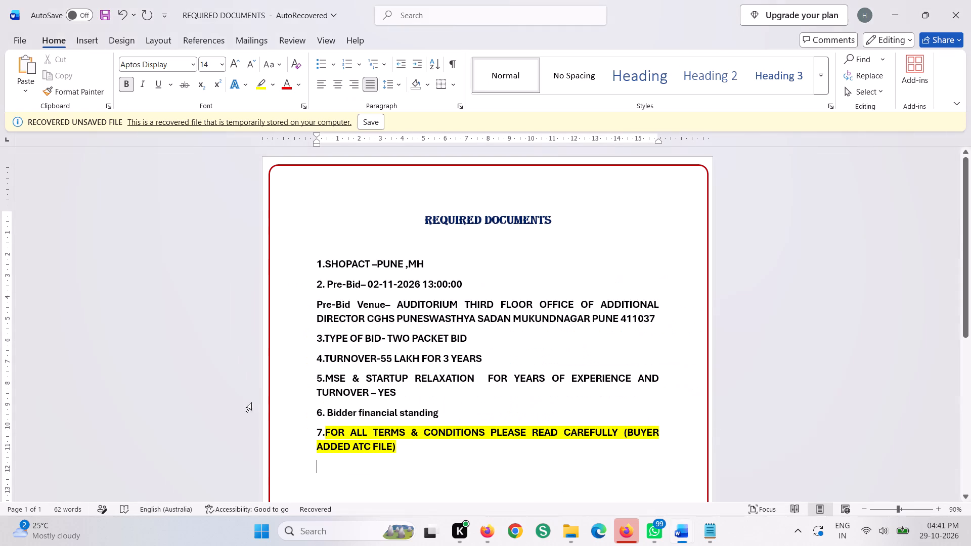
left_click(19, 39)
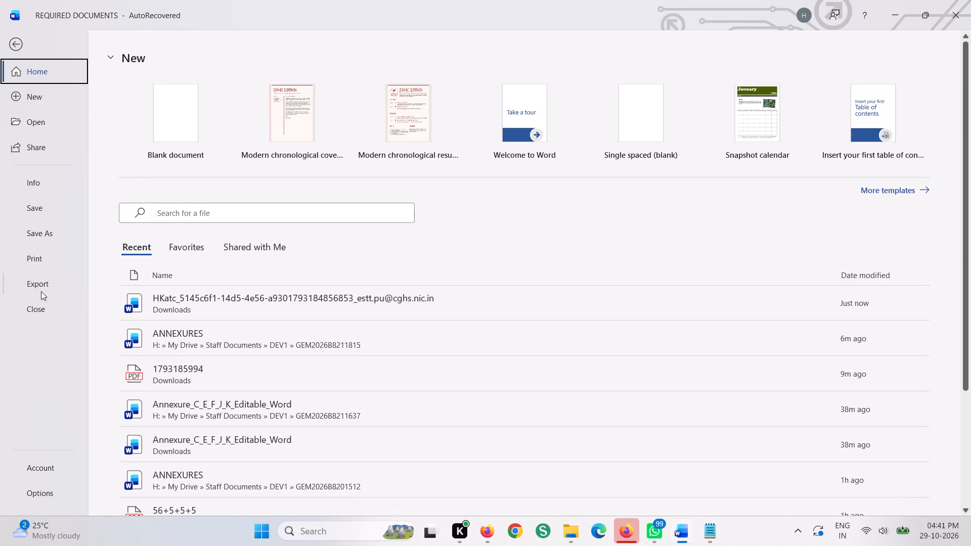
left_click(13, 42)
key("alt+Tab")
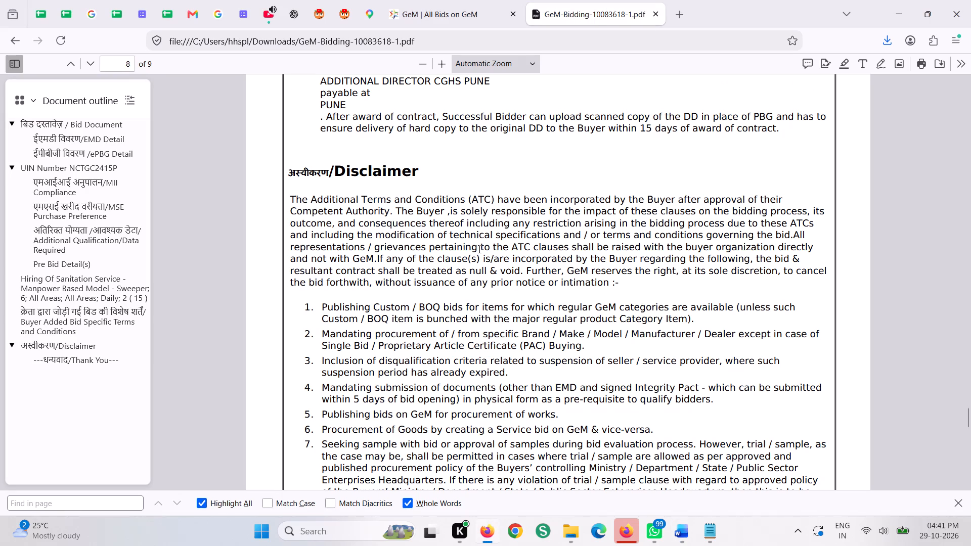
Reopen the closed BUYER ADDED ATC 02 PDF in Firefox, search it for "PRE-BID", and clear the search text.
key("ctrl+shift+t")
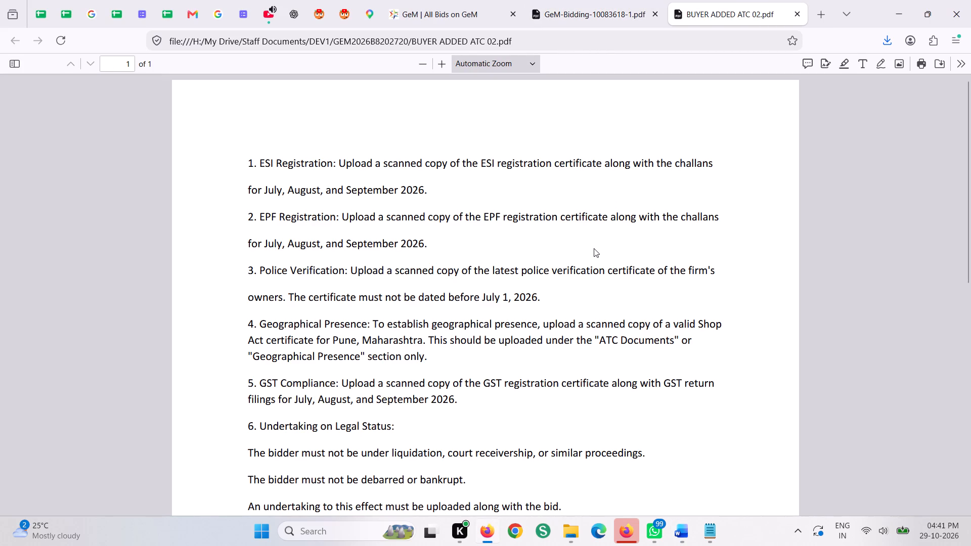
key("ctrl+f")
type("PRE-BID")
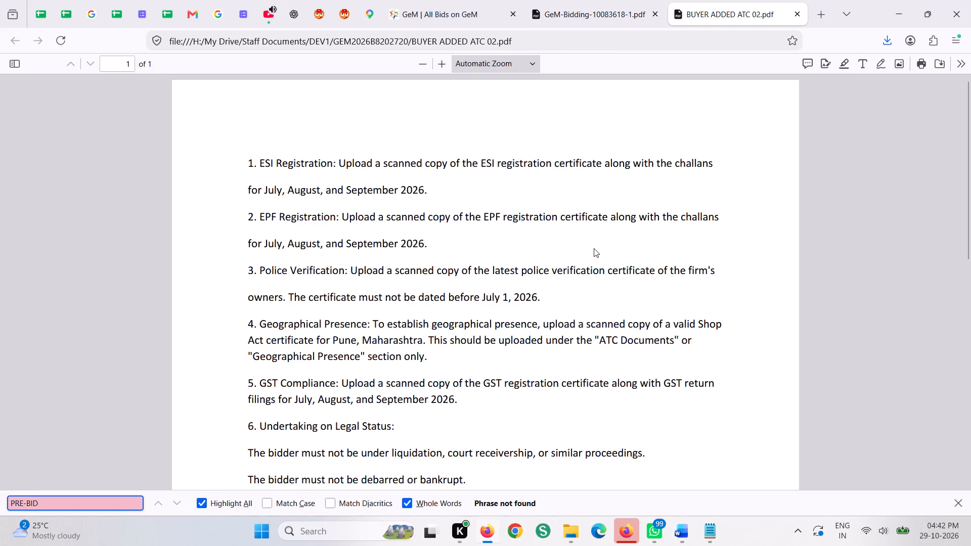
key("Return")
key("BackSpace")
key("BackSpace")
key("BackSpace")
key("BackSpace")
key("BackSpace")
key("BackSpace")
key("BackSpace")
key("BackSpace")
key("BackSpace")
Search the BUYER ADDED ATC 02 PDF for "SITE VISIT", clear the search text, and close the PDF.
type("SITE VISIT")
key("BackSpace")
key("BackSpace")
key("BackSpace")
key("BackSpace")
key("BackSpace")
key("BackSpace")
key("BackSpace")
key("BackSpace")
key("BackSpace")
key("BackSpace")
key("BackSpace")
key("BackSpace")
key("BackSpace")
key("BackSpace")
key("BackSpace")
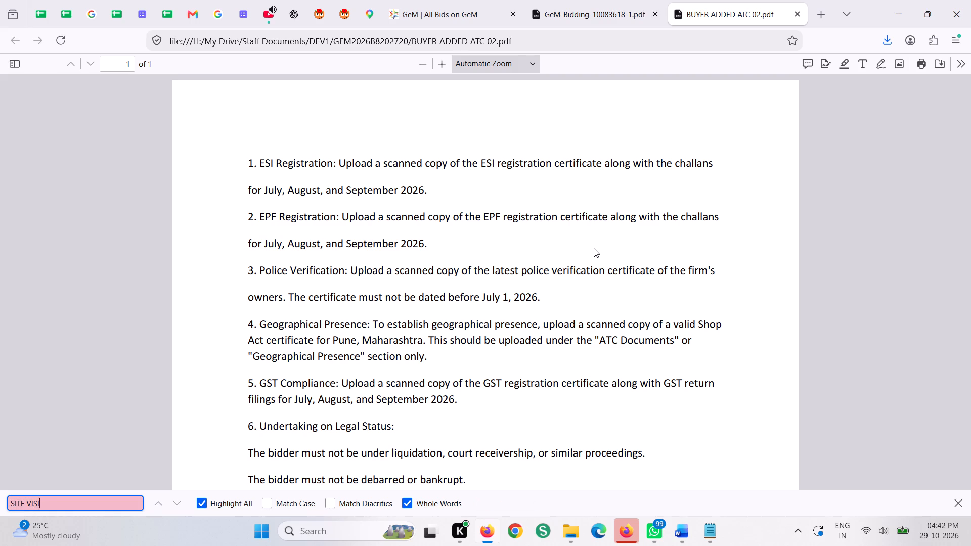
left_click(757, 0)
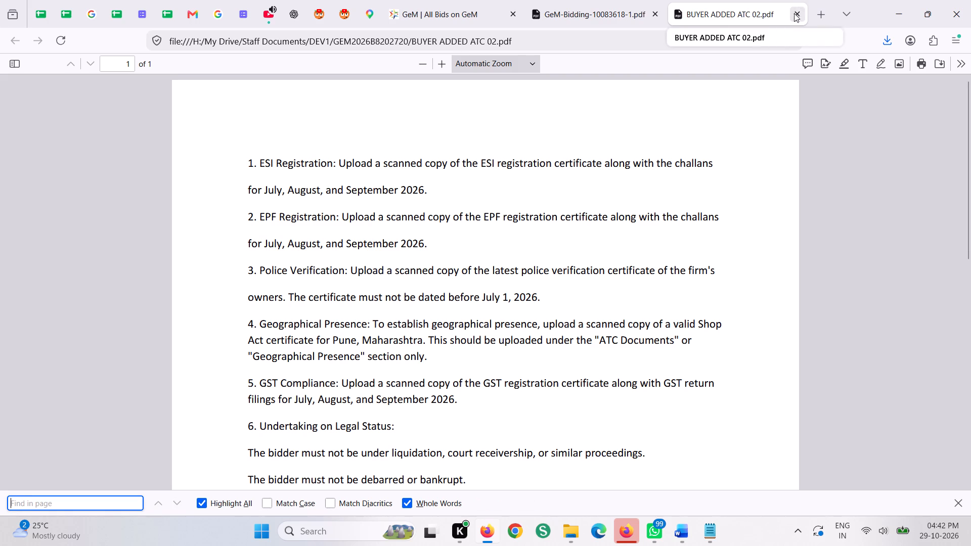
left_click(795, 13)
left_click(468, 0)
left_click(580, 0)
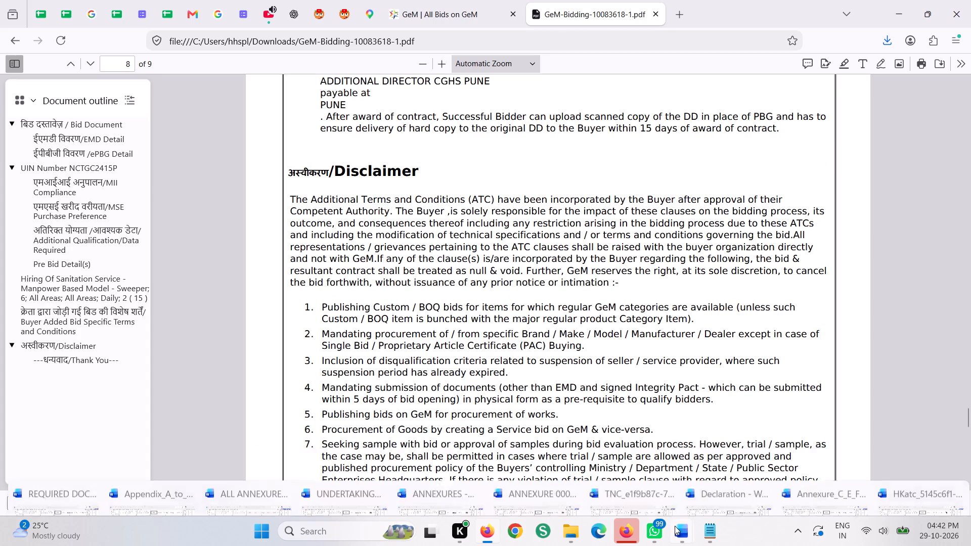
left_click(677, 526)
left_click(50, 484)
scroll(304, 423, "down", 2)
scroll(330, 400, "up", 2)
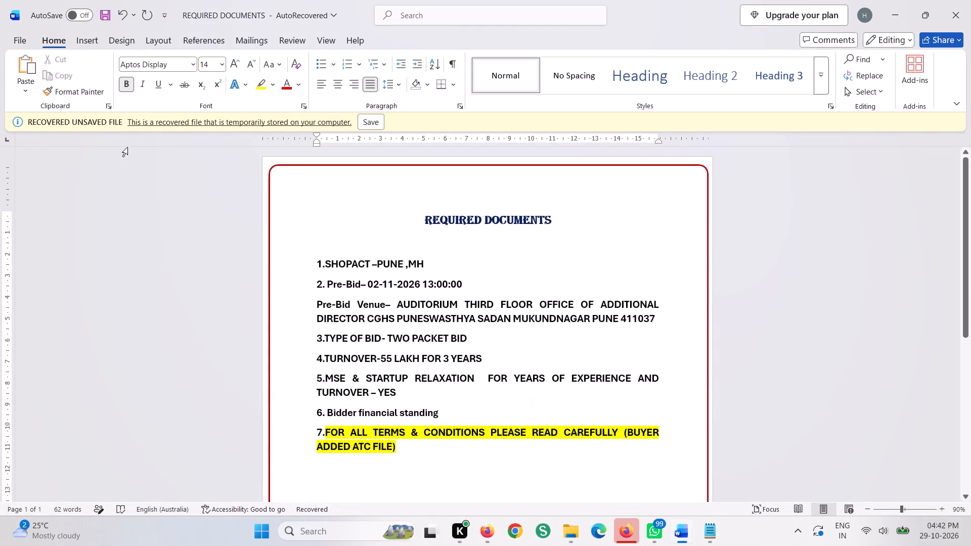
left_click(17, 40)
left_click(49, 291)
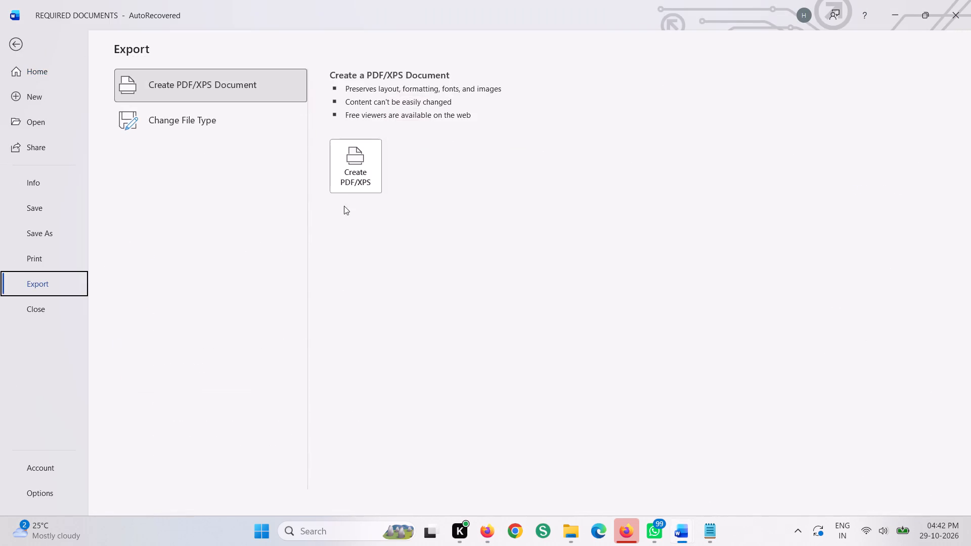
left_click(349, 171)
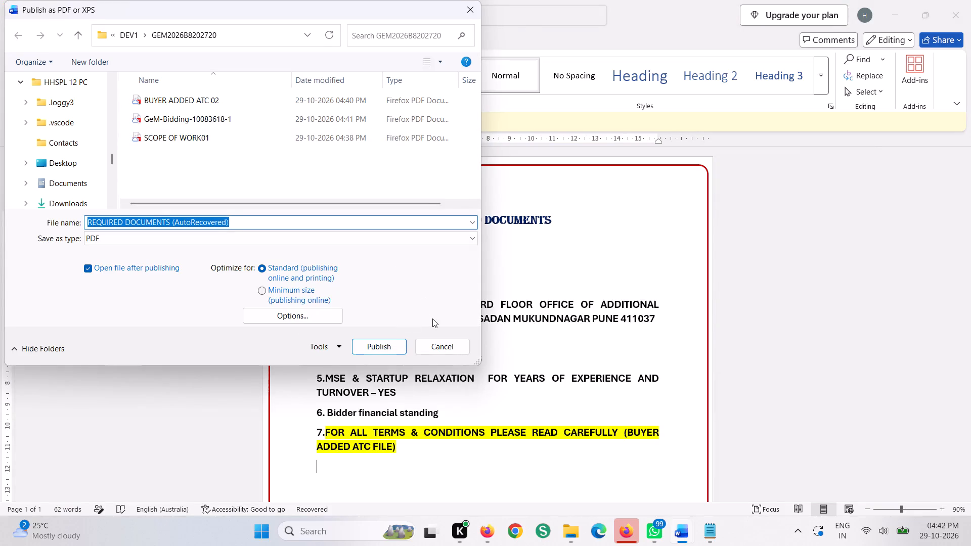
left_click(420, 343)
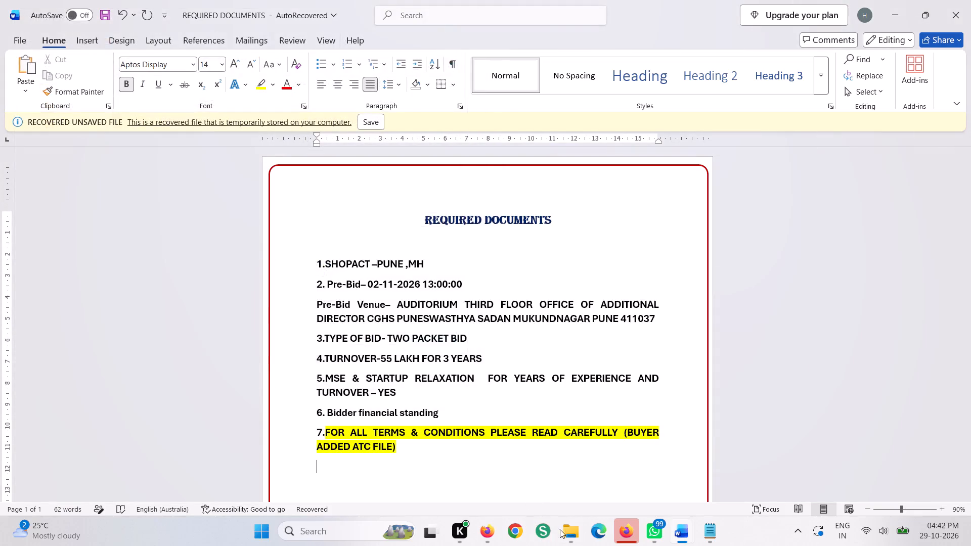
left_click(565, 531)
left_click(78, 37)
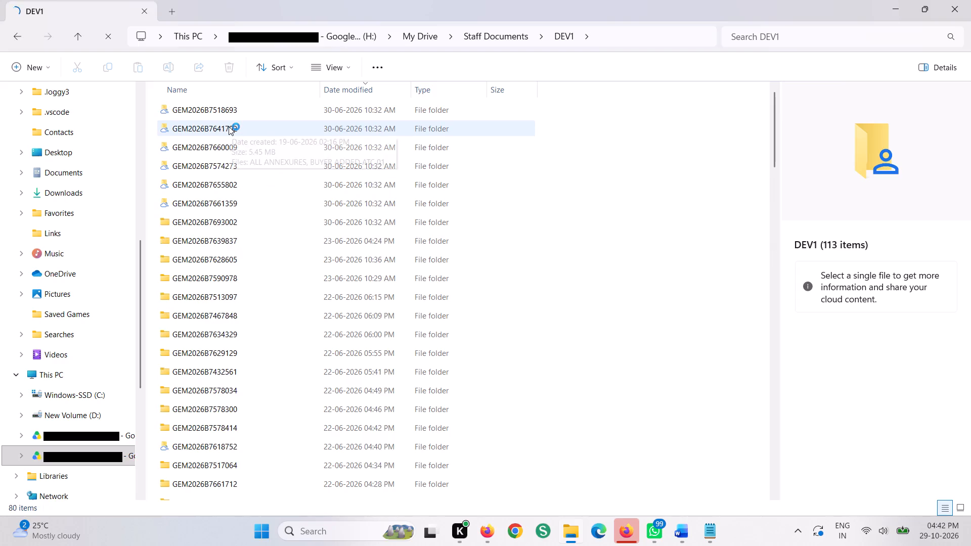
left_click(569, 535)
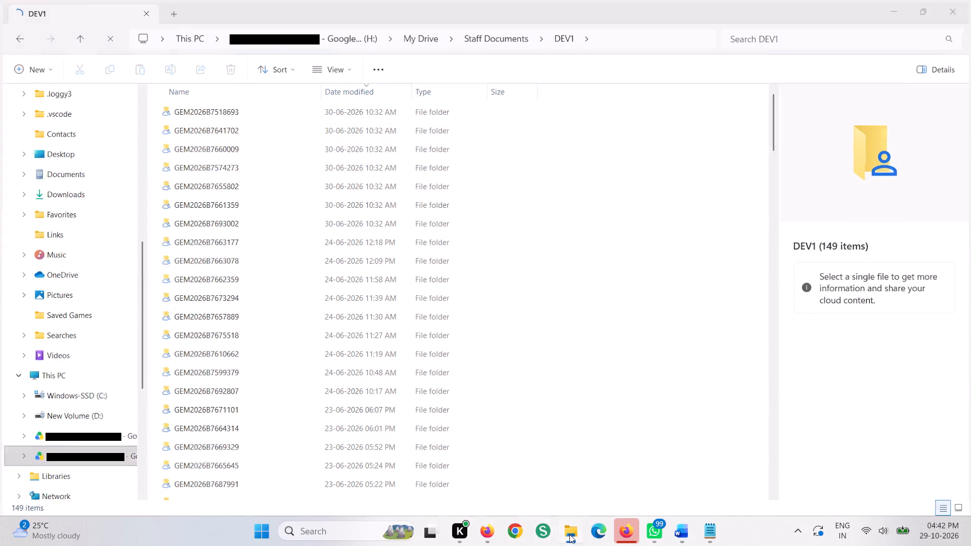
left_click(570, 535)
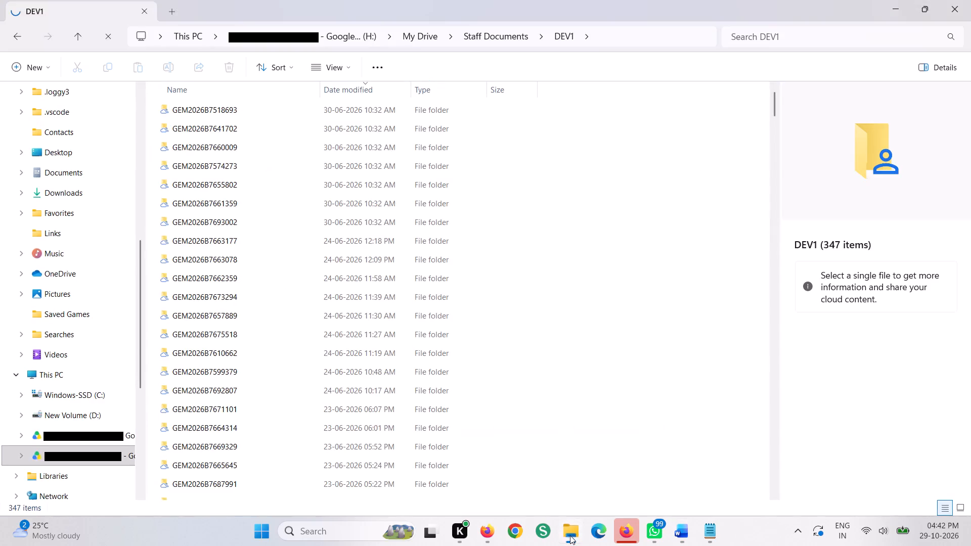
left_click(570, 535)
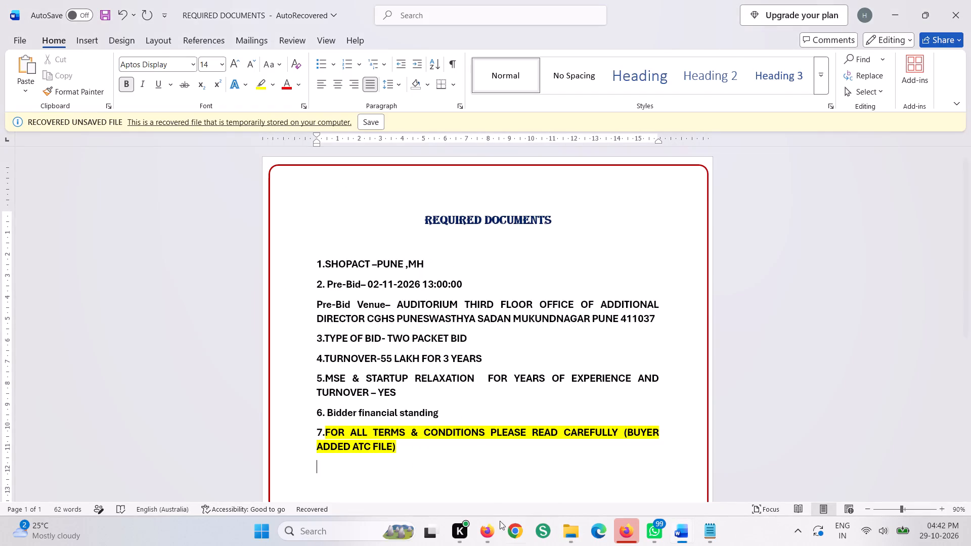
In the Daily Tender Sheet in Firefox, set the researcher name for tender GEM/2026/B/8204928 to Dev.
left_click(485, 531)
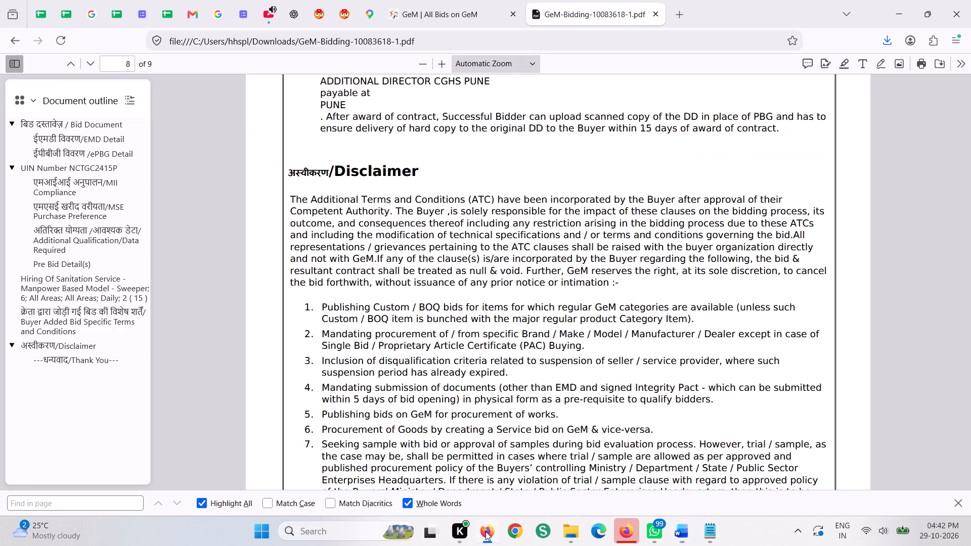
left_click(168, 19)
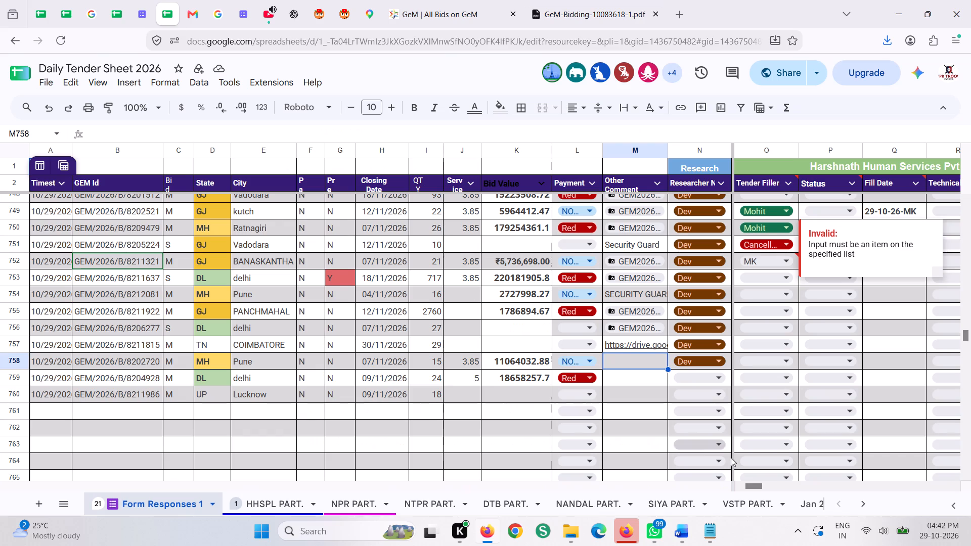
left_click(683, 378)
left_click(685, 396)
left_click(642, 382)
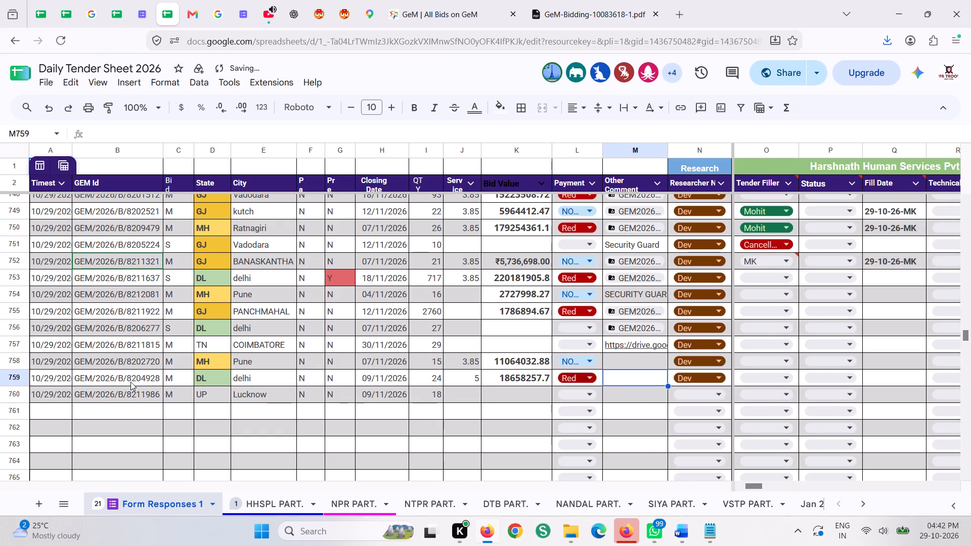
Copy GeM Id GEM/2026/B/8204928, close the previous bid PDF, search the GeM bid listing for the copied ID, and open its bid document.
left_click(127, 375)
key("ctrl+c")
left_click(620, 377)
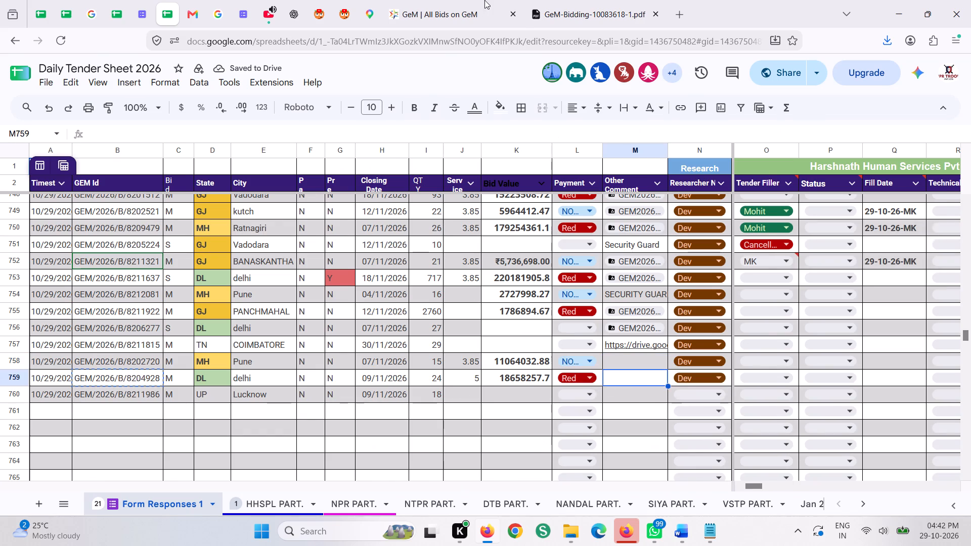
left_click(561, 0)
left_click(654, 13)
left_click_drag(768, 201, 548, 208)
key("ctrl+v")
key("Return")
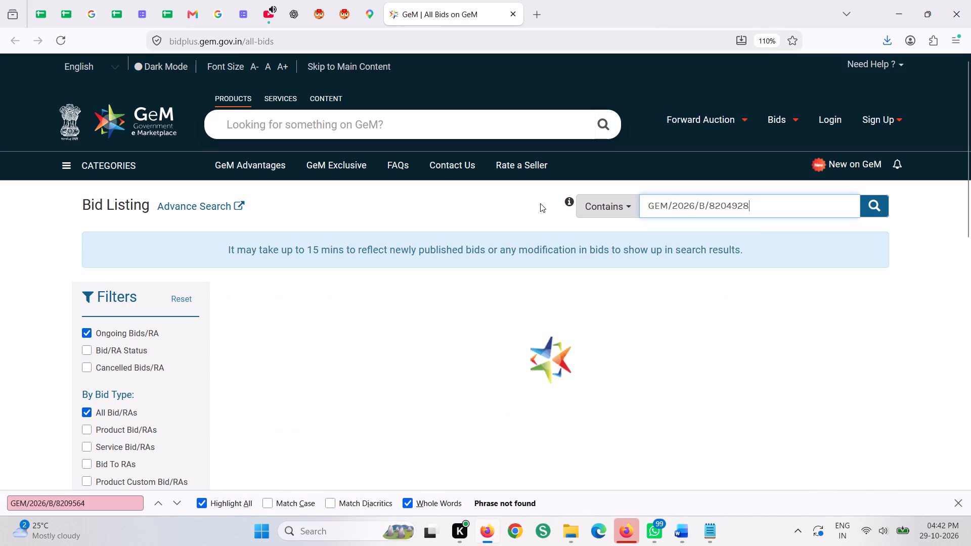
left_click(334, 331)
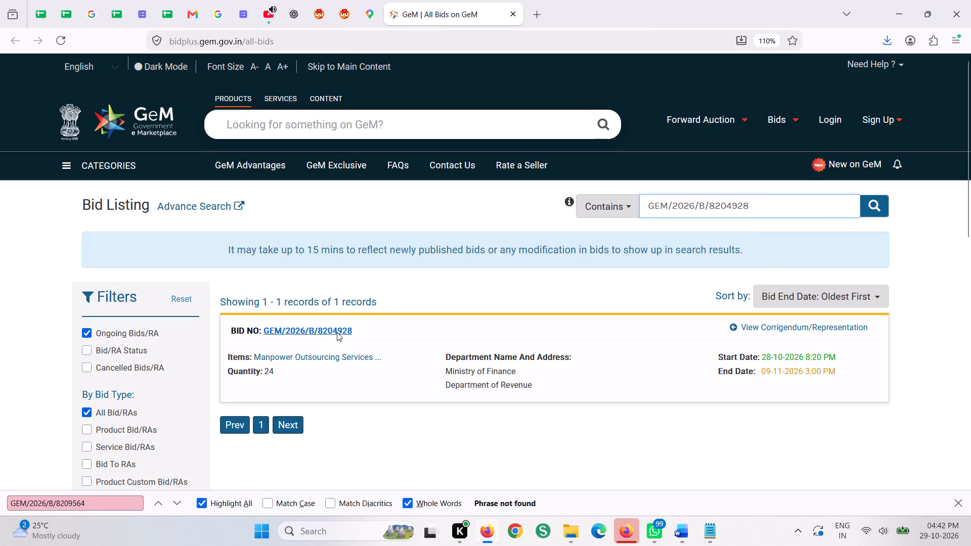
Search the GeM-Bidding-10086289 document for "SECURITY", step through the matches, and clear the search text.
left_click(453, 272)
scroll(554, 329, "down", 1)
left_click(611, 329)
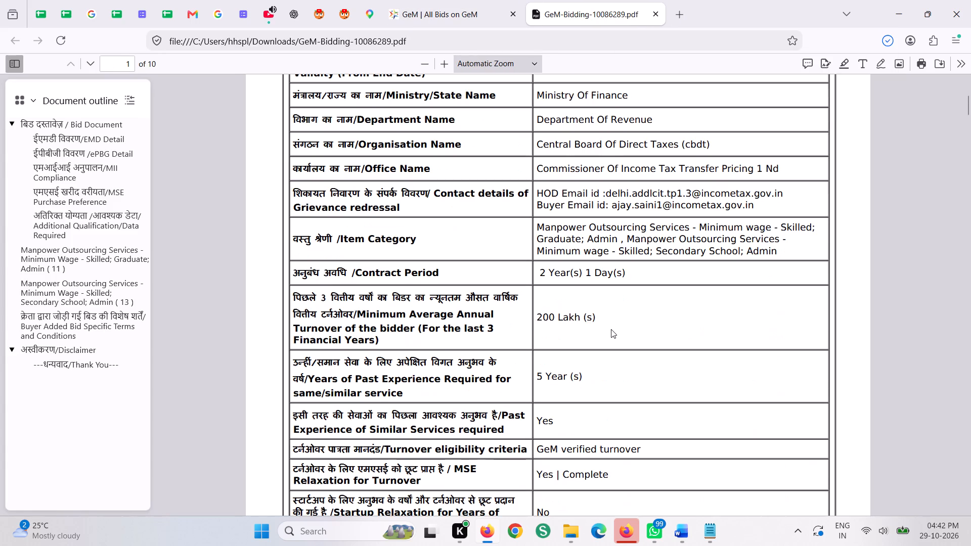
key("ctrl+f")
type("SEC")
type("URITY")
key("Return")
key("Return")
key("Return")
key("Return")
key("Return")
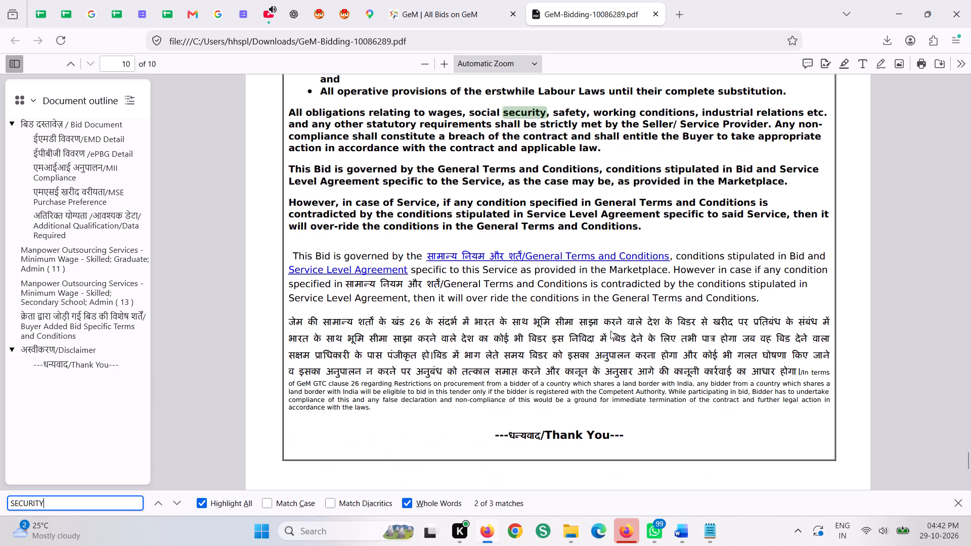
key("BackSpace")
key("BackSpace")
key("BackSpace")
key("BackSpace")
key("BackSpace")
key("BackSpace")
key("BackSpace")
key("BackSpace")
key("BackSpace")
key("BackSpace")
key("BackSpace")
key("BackSpace")
key("BackSpace")
key("BackSpace")
key("BackSpace")
Search the bid document for "WATCH", and clear the search text.
type("WATCH")
key("BackSpace")
key("BackSpace")
key("BackSpace")
key("BackSpace")
key("BackSpace")
key("BackSpace")
key("BackSpace")
key("BackSpace")
key("BackSpace")
key("BackSpace")
key("BackSpace")
key("BackSpace")
key("BackSpace")
Search the bid document for "CHOWKIDAR", clear the search text, and return to the GeM bid listing.
type("CHOWKIDAR")
key("BackSpace")
key("BackSpace")
key("BackSpace")
key("BackSpace")
key("BackSpace")
key("BackSpace")
key("BackSpace")
key("BackSpace")
key("BackSpace")
key("BackSpace")
key("BackSpace")
key("BackSpace")
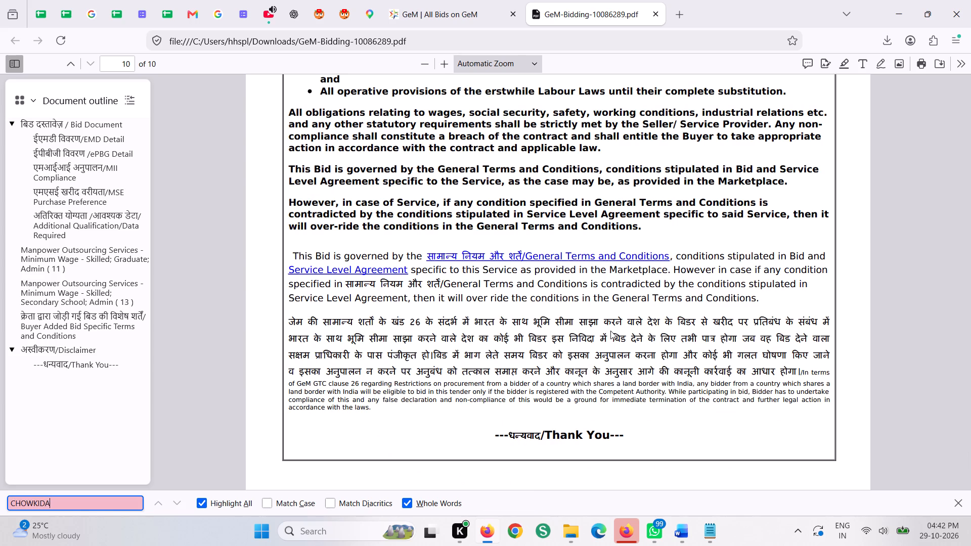
scroll(610, 331, "up", 20)
scroll(610, 331, "up", 1)
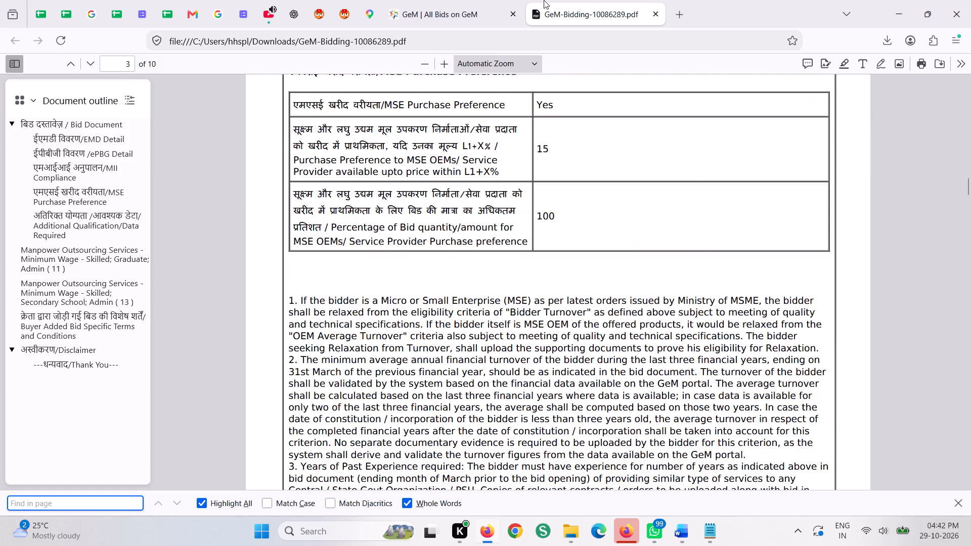
left_click(512, 0)
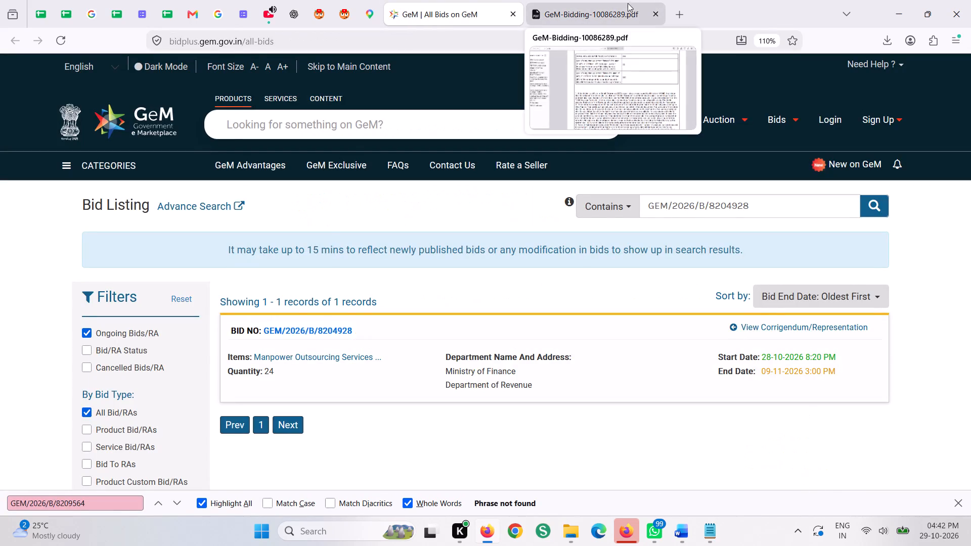
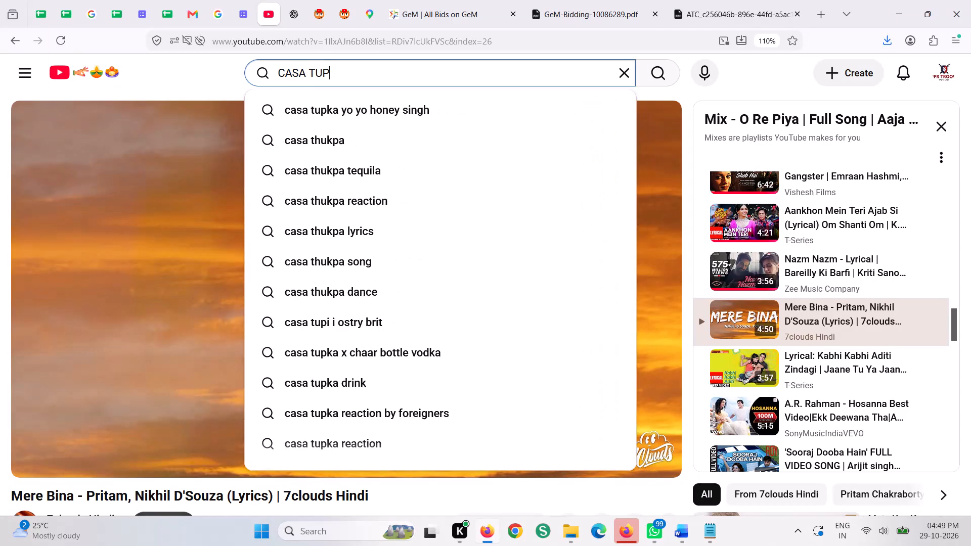
Search YouTube for the suggested "casa tupka yo yo honey singh" and play the Casa Tupka Anthemo full video.
left_click(334, 108)
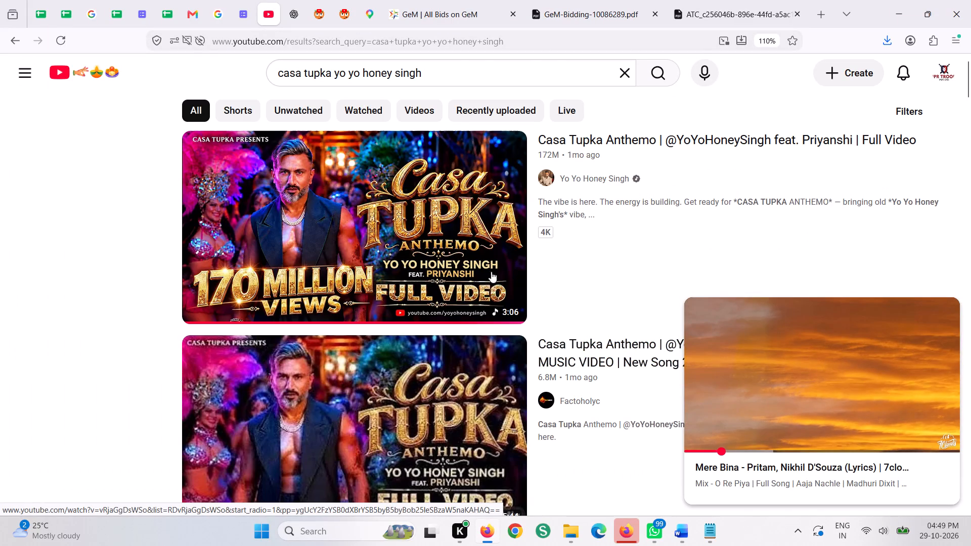
left_click(377, 238)
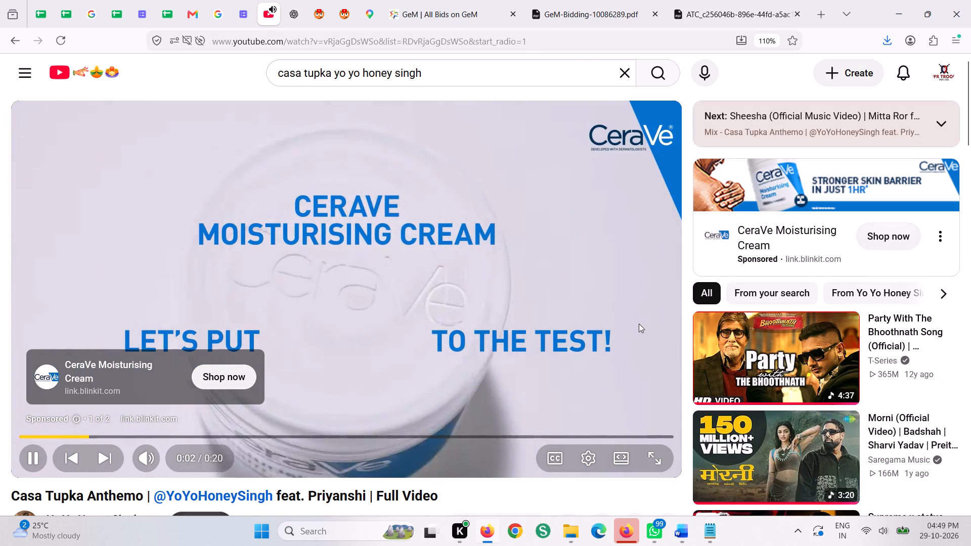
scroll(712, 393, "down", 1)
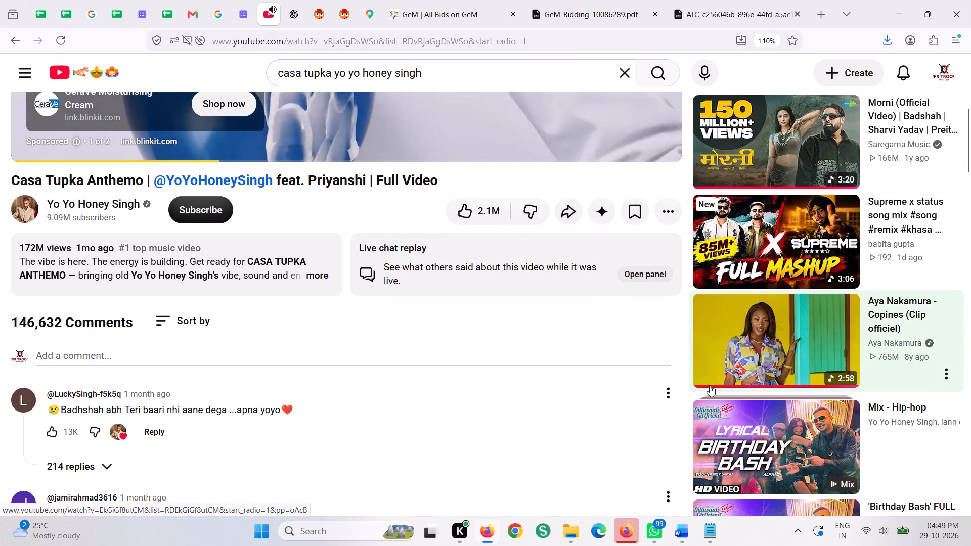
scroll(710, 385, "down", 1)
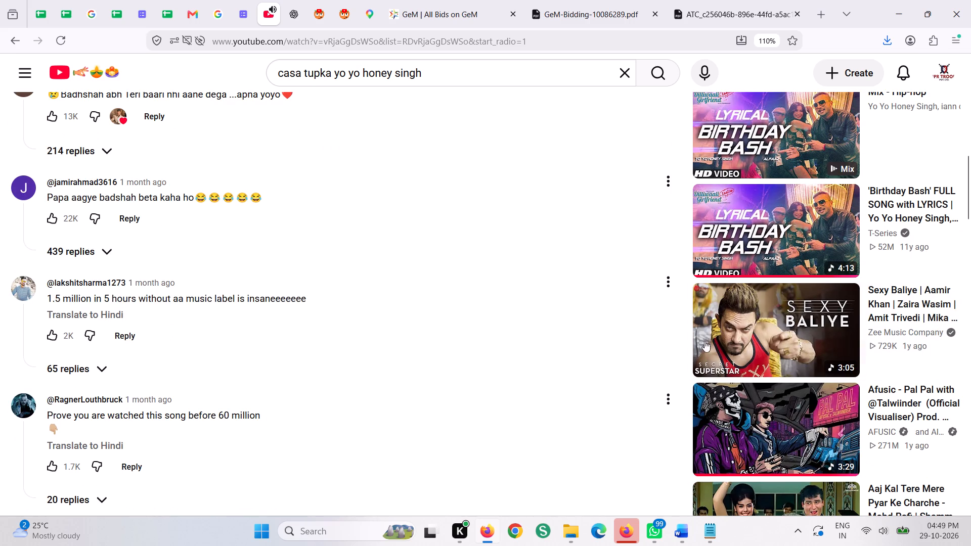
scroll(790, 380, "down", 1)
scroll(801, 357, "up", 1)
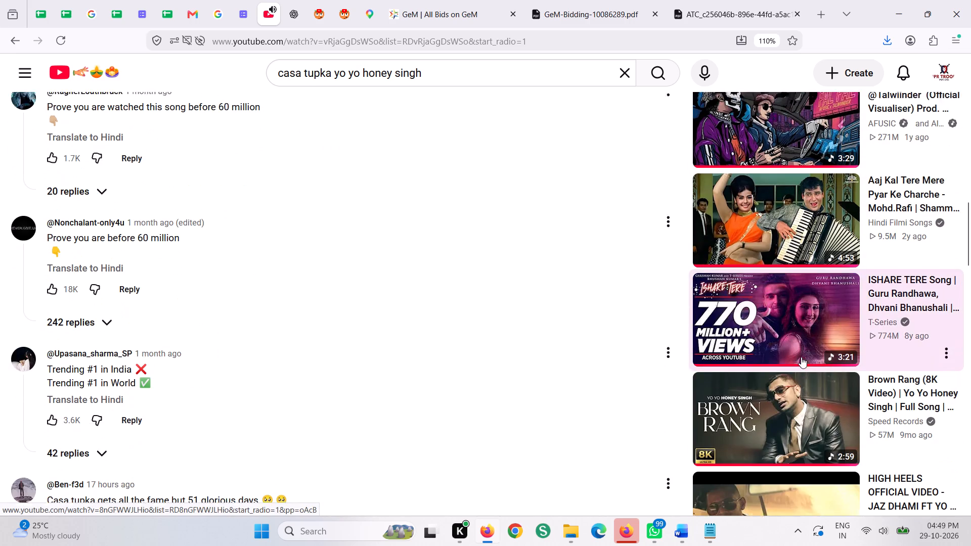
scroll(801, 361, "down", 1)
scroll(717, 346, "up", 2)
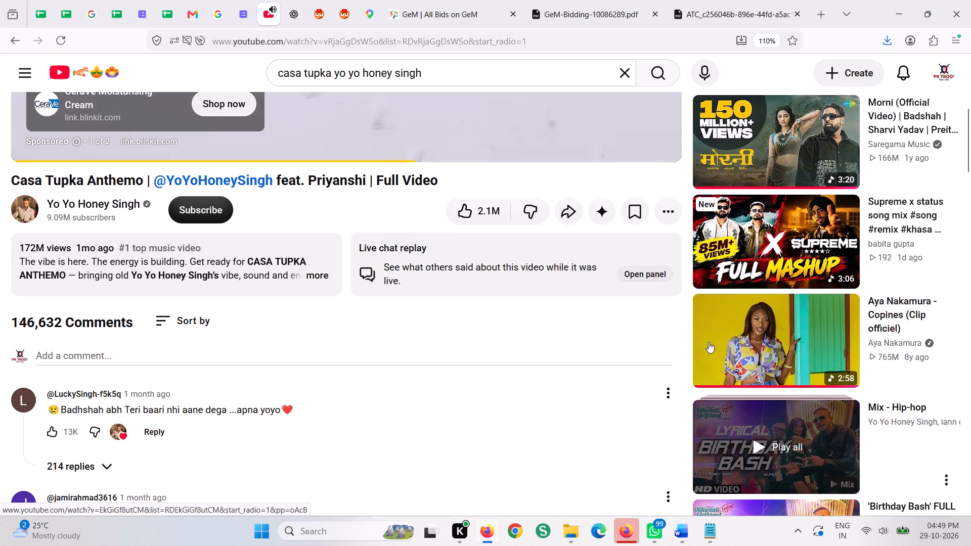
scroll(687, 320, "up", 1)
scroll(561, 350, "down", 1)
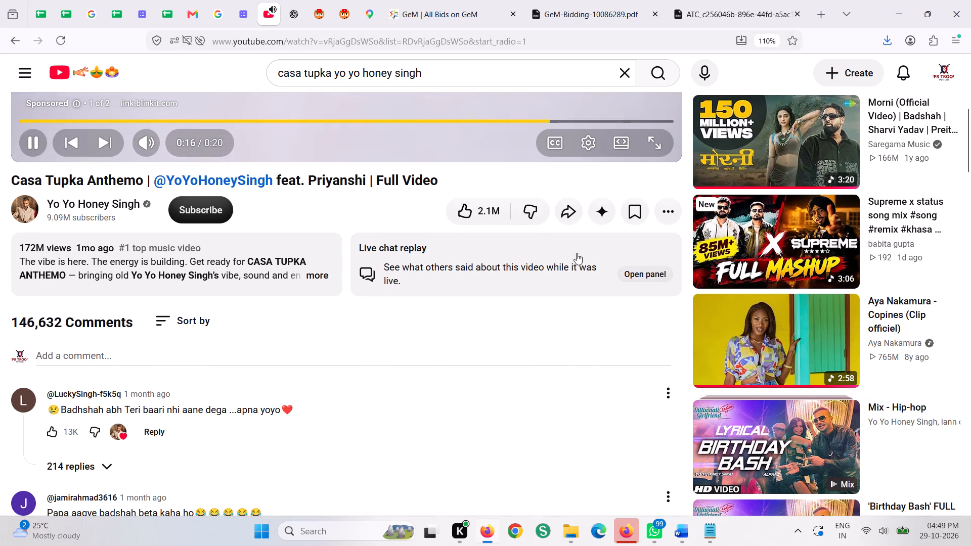
Skip the advert playing before the Casa Tupka Anthemo video.
scroll(594, 260, "up", 1)
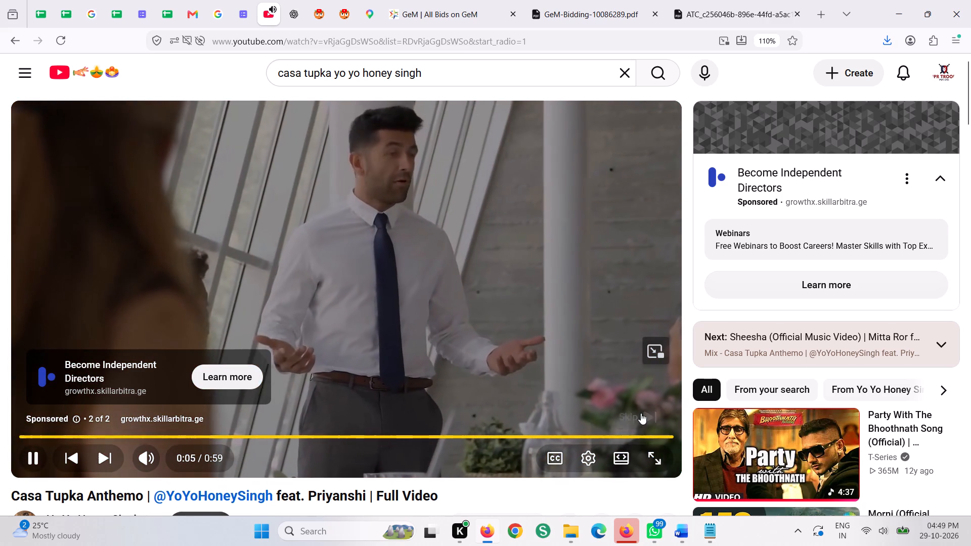
left_click(638, 417)
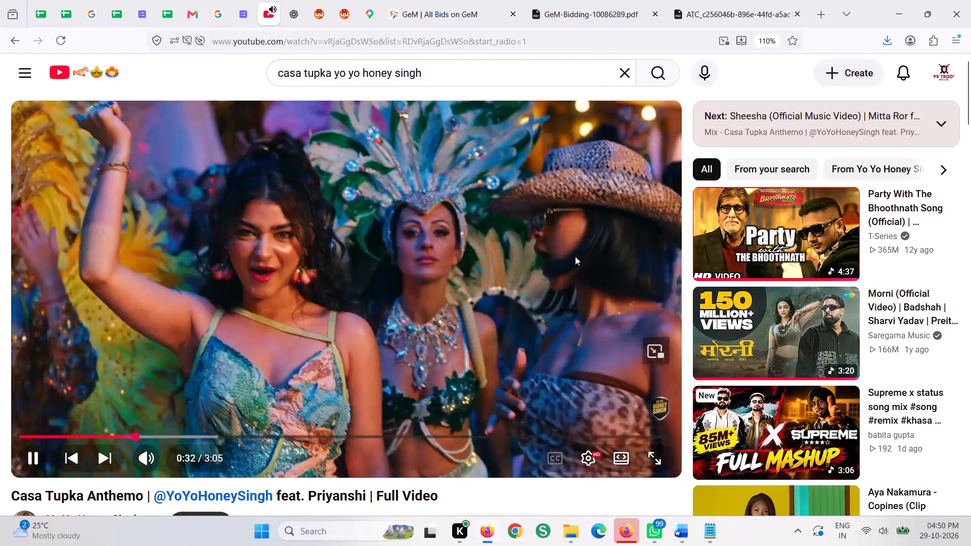
Switch to the ATC tender PDF and examine the committee letter, report background and bidder eligibility pages.
left_click(721, 0)
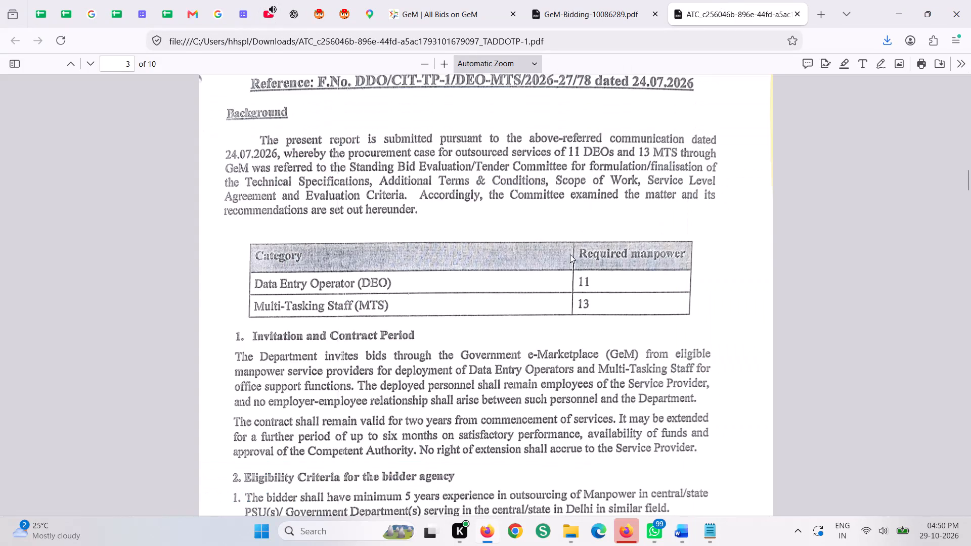
scroll(565, 260, "up", 16)
scroll(577, 263, "down", 4)
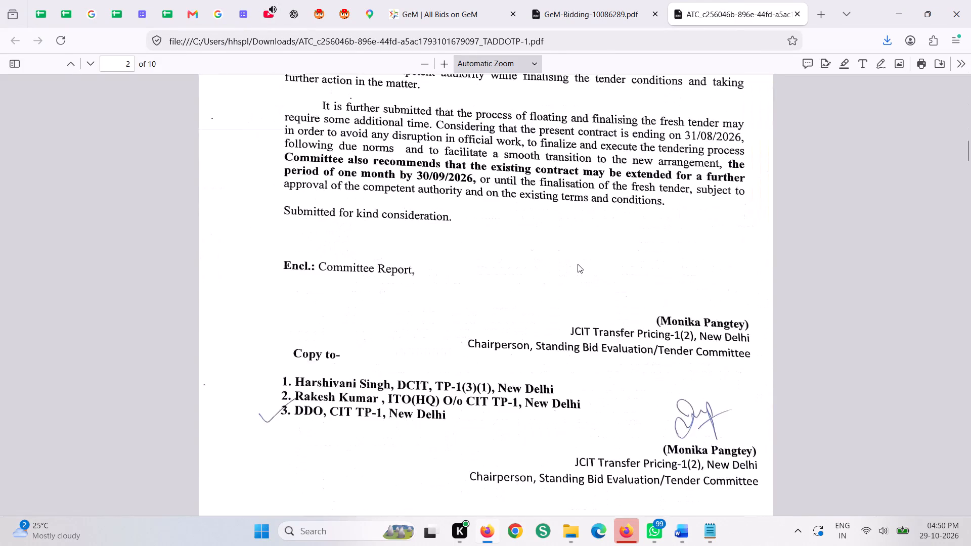
scroll(578, 264, "down", 7)
scroll(572, 269, "up", 6)
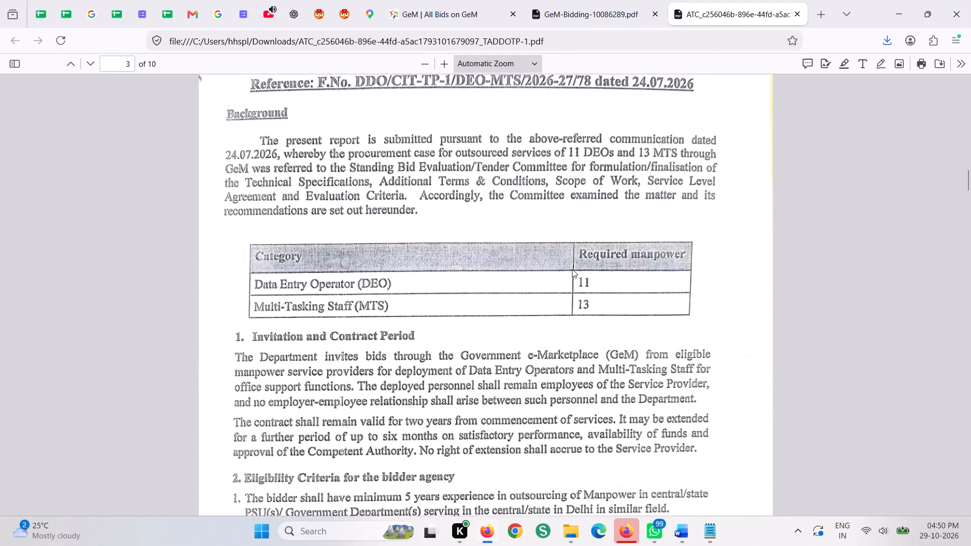
scroll(572, 269, "up", 1)
scroll(572, 269, "down", 6)
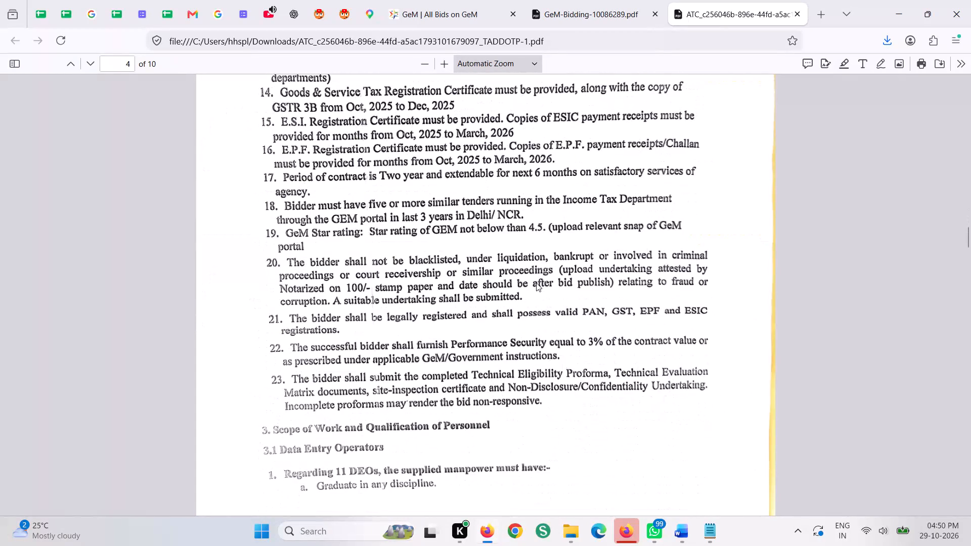
scroll(511, 281, "up", 4)
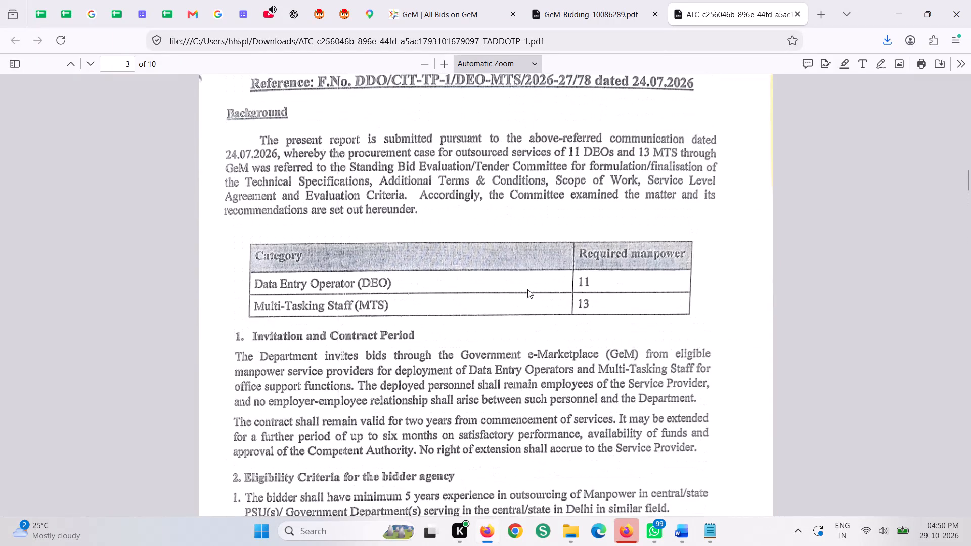
scroll(527, 289, "up", 5)
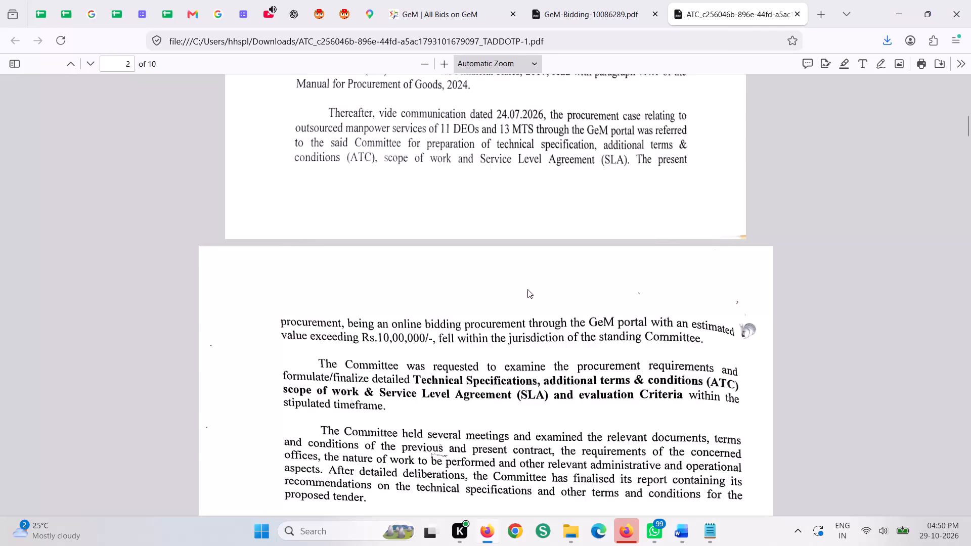
scroll(527, 289, "up", 6)
scroll(527, 289, "down", 5)
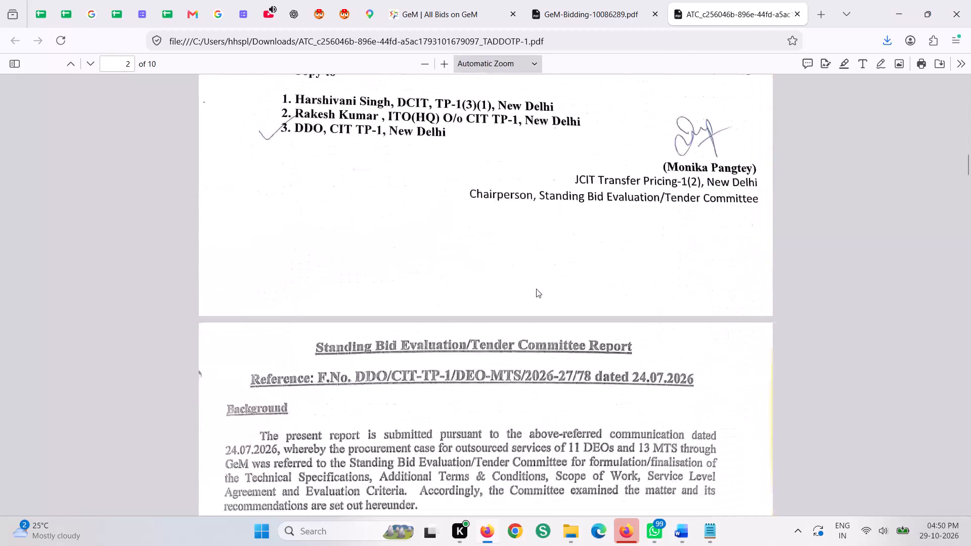
Capture points 1 to 6 of the "Eligibility Criteria for the bidder agency" section on page 3 as a copied screenshot.
scroll(534, 289, "down", 2)
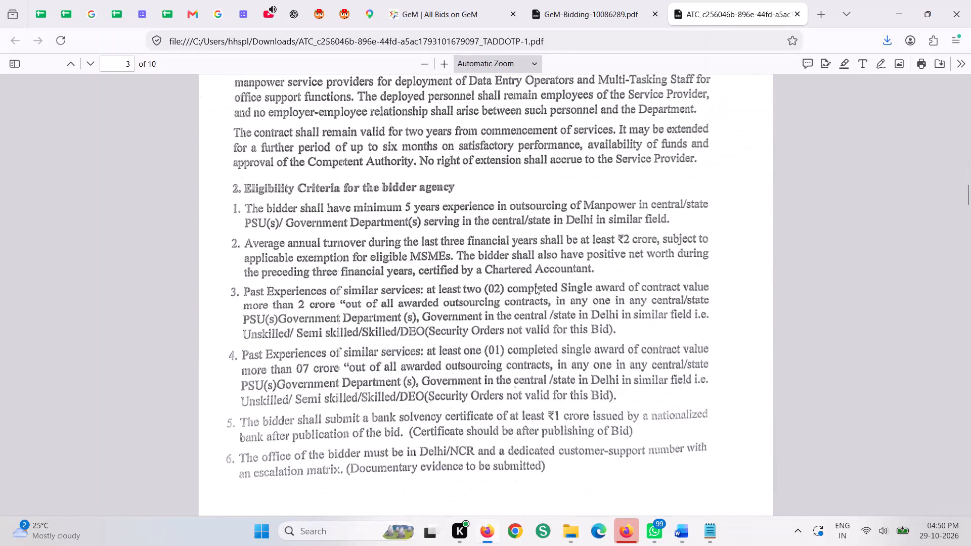
key("ctrl+shift+s")
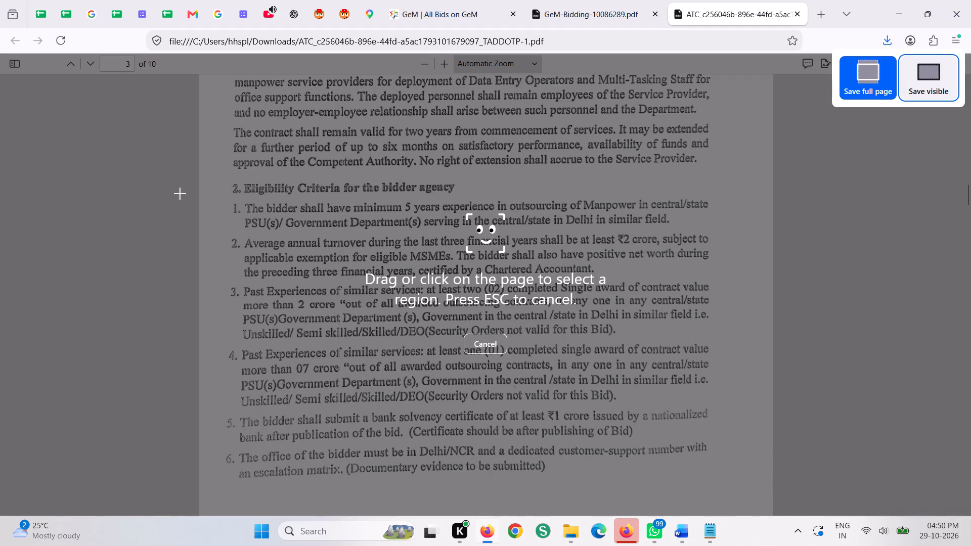
left_click_drag(195, 188, 796, 494)
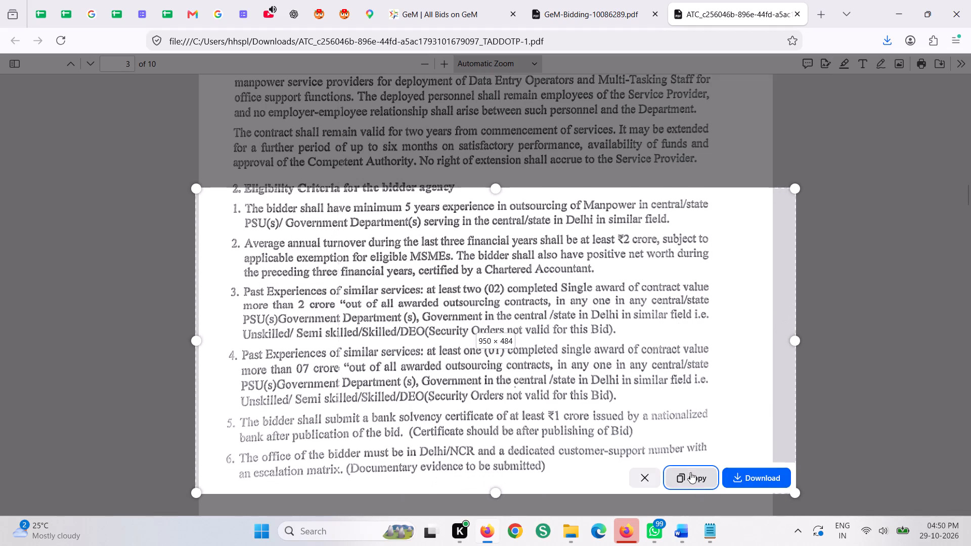
left_click(690, 471)
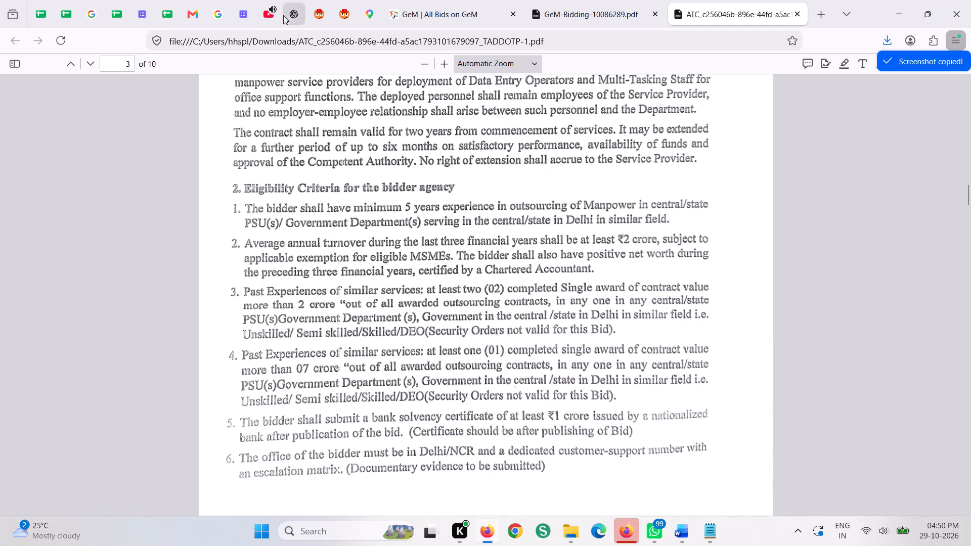
Run a Google Lens search on the copied eligibility criteria screenshot to make its text selectable.
left_click(219, 17)
left_click(768, 80)
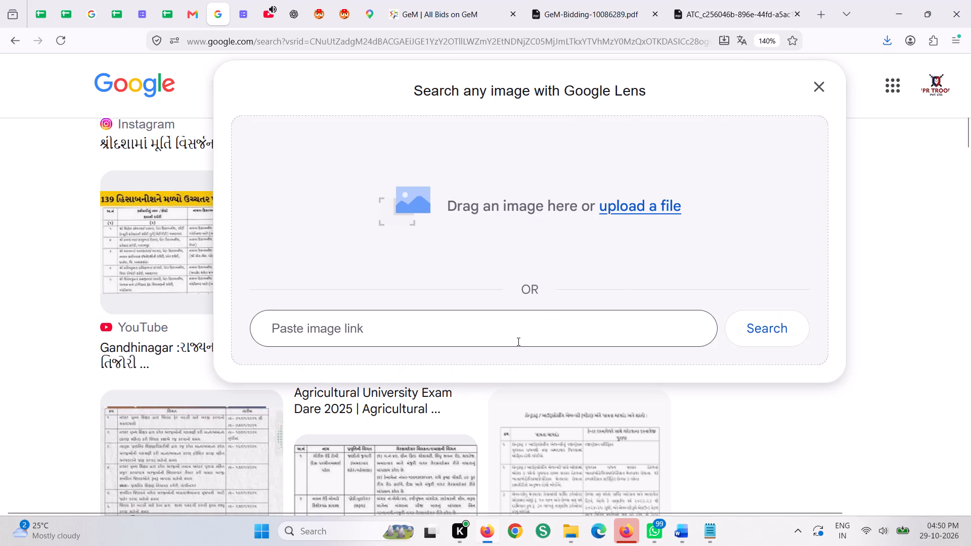
left_click(518, 344)
key("ctrl+v")
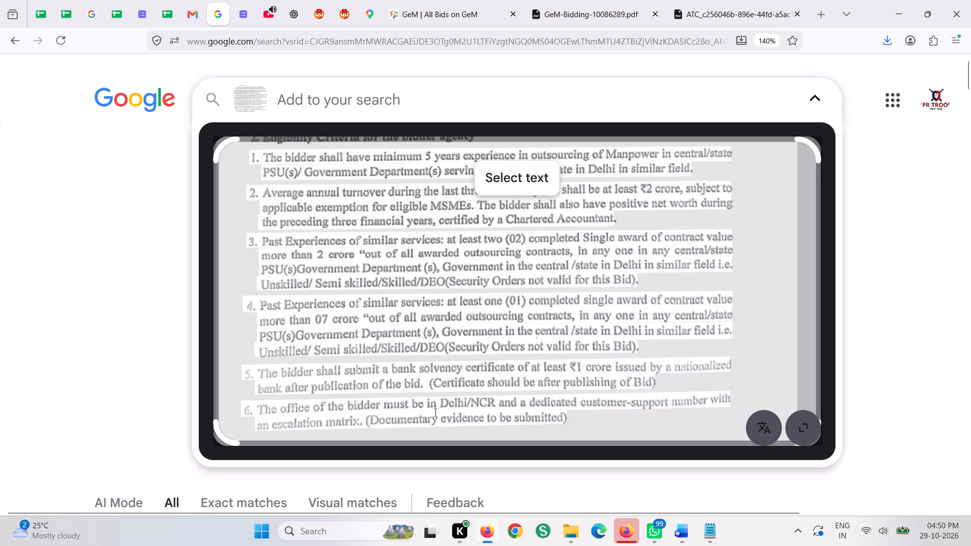
Copy the 1 crore solvency certificate requirement from point 5 into item 7 of the Word Required Documents list, and start item 8.
key("alt+Tab")
key("alt+Tab")
key("alt+Tab")
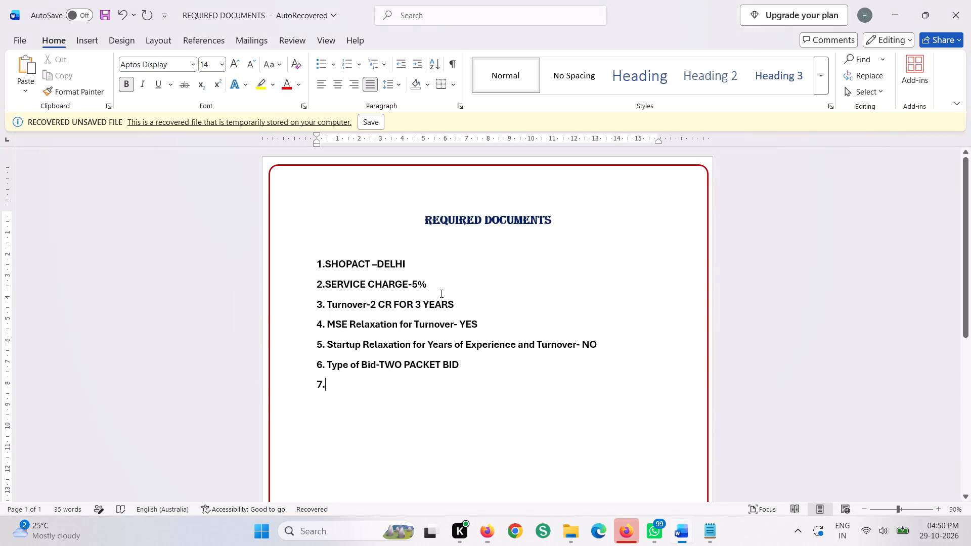
key("alt+Tab")
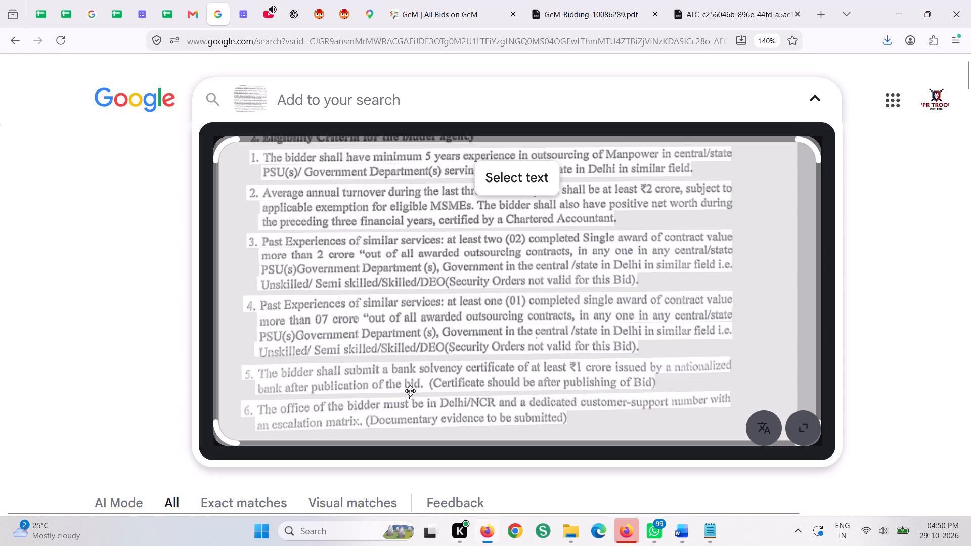
left_click_drag(421, 367, 426, 386)
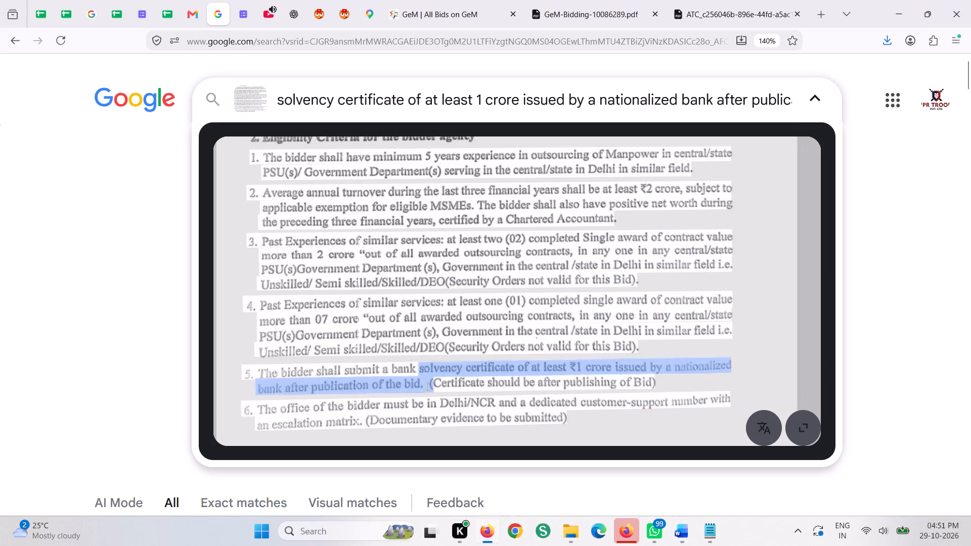
left_click_drag(426, 386, 652, 380)
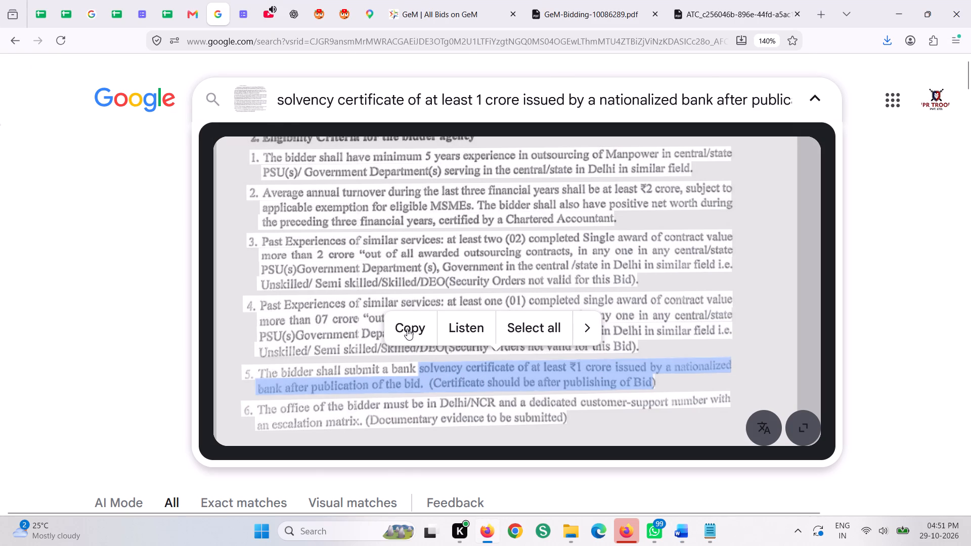
left_click(407, 329)
key("alt+Tab")
key("ctrl+v")
key("Return")
type("8.")
Copy point 4, the past experience requirement for one contract above 07 crore, into item 8 of the Word list, and start item 9.
key("alt+Tab")
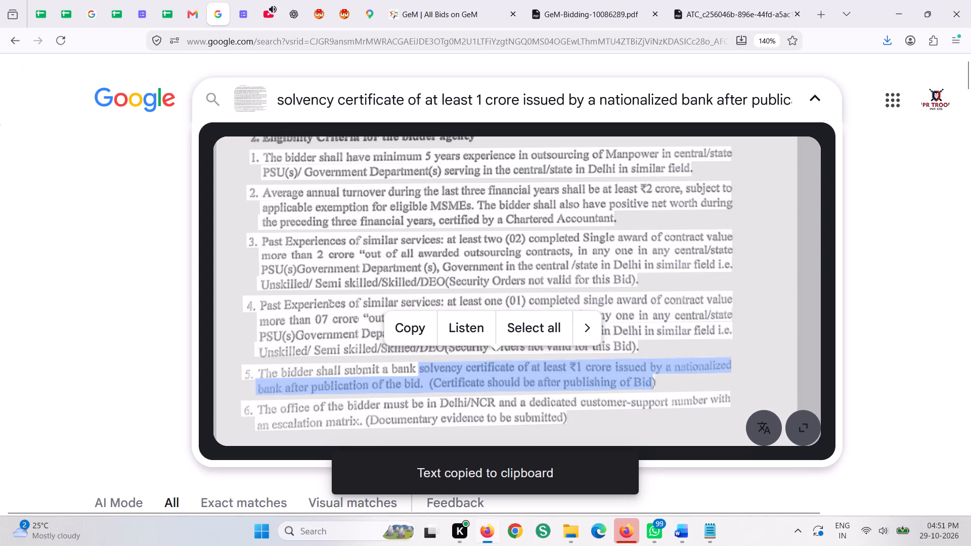
left_click_drag(270, 305, 564, 321)
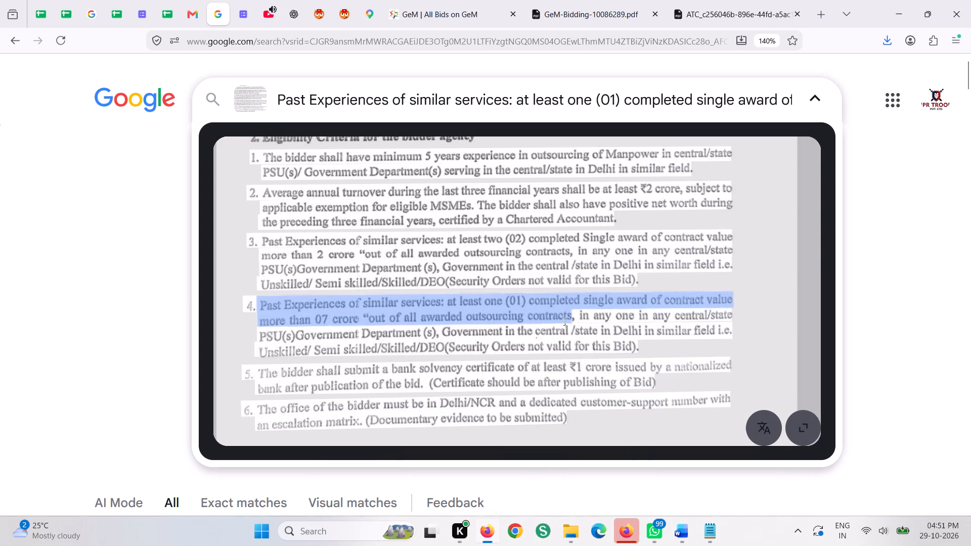
left_click_drag(564, 321, 636, 338)
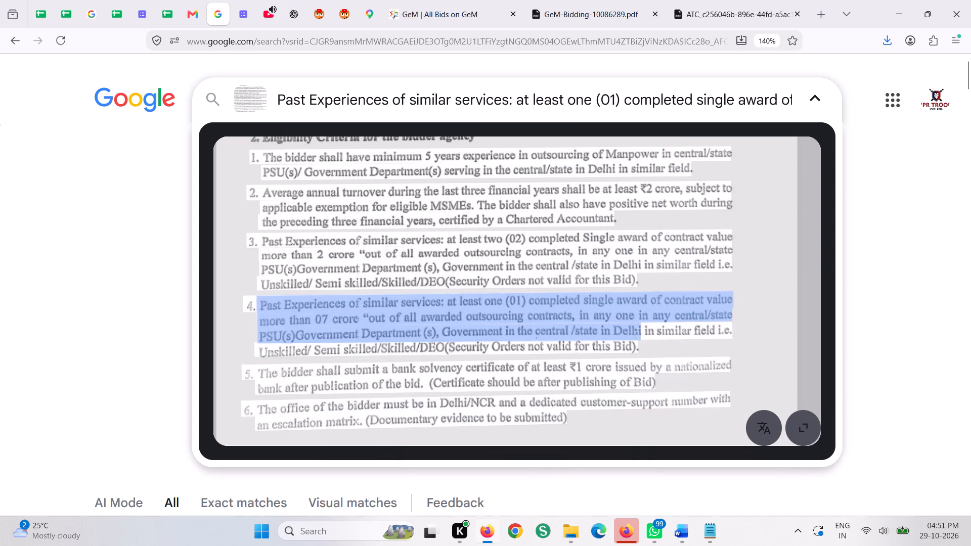
left_click_drag(266, 306, 598, 347)
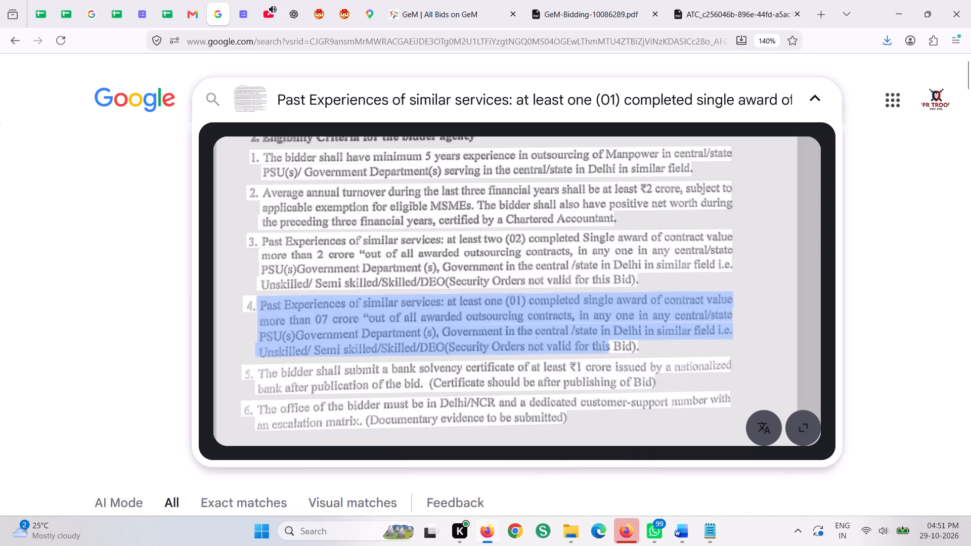
left_click_drag(598, 347, 628, 347)
left_click(413, 259)
key("alt+Tab")
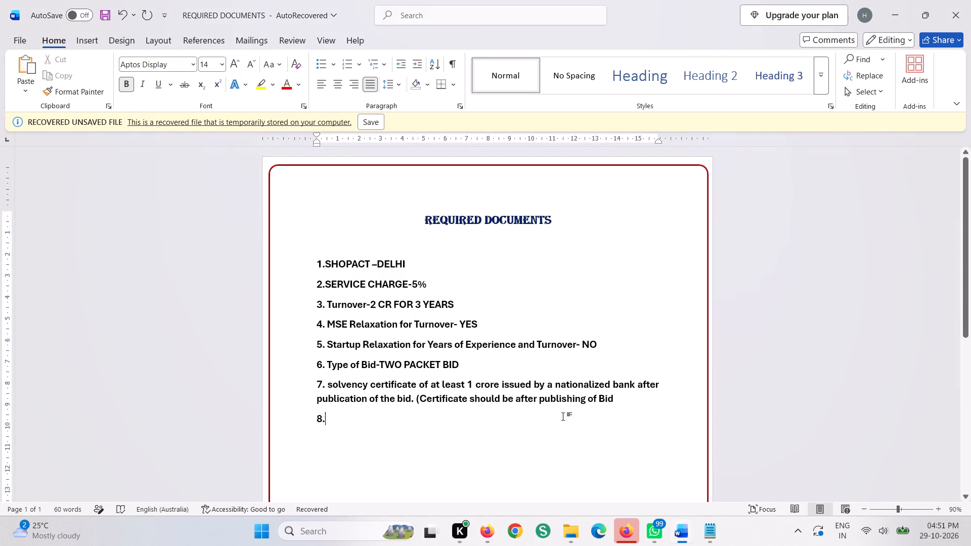
key("ctrl+v")
key("Return")
type("9.")
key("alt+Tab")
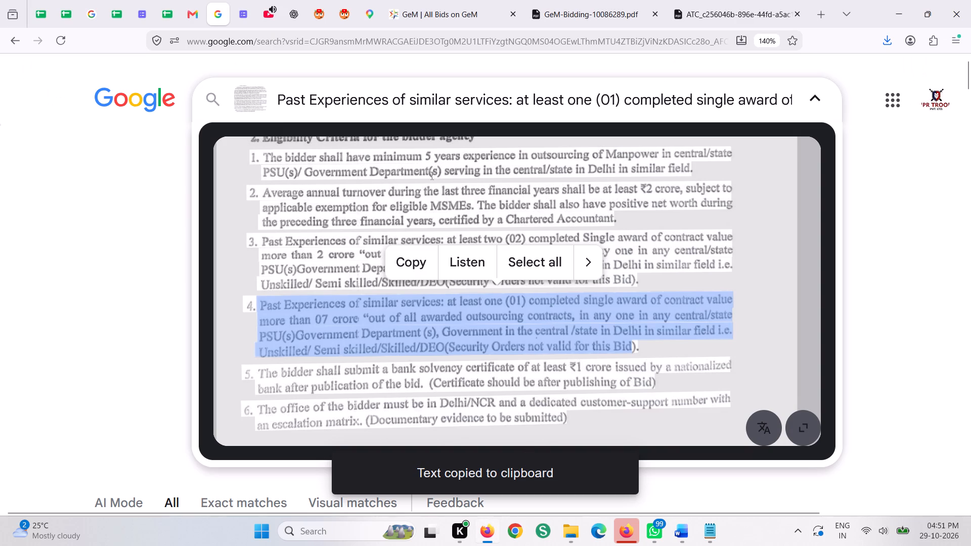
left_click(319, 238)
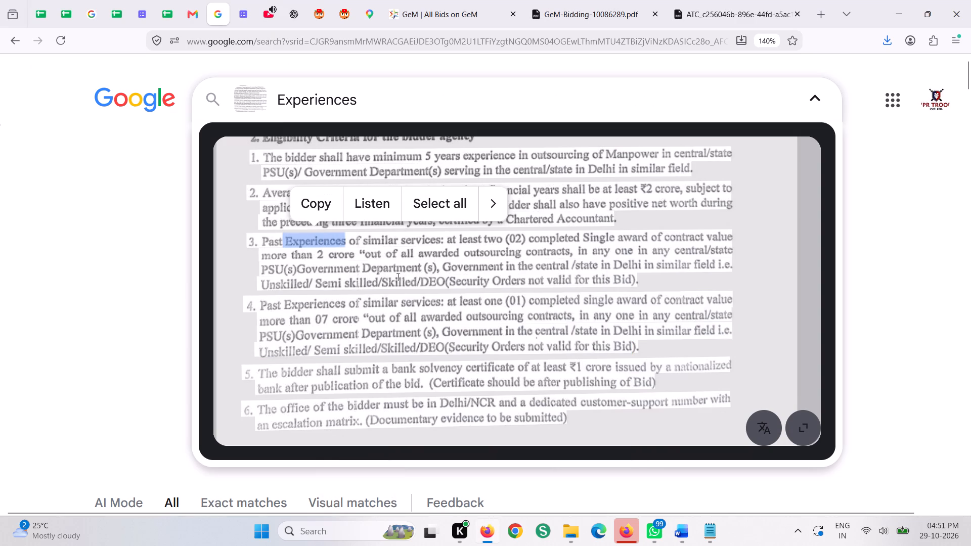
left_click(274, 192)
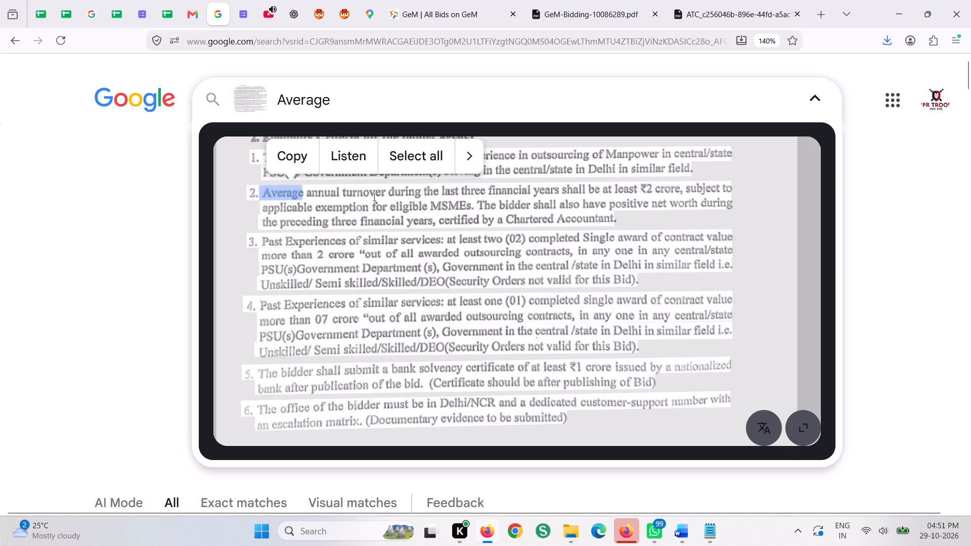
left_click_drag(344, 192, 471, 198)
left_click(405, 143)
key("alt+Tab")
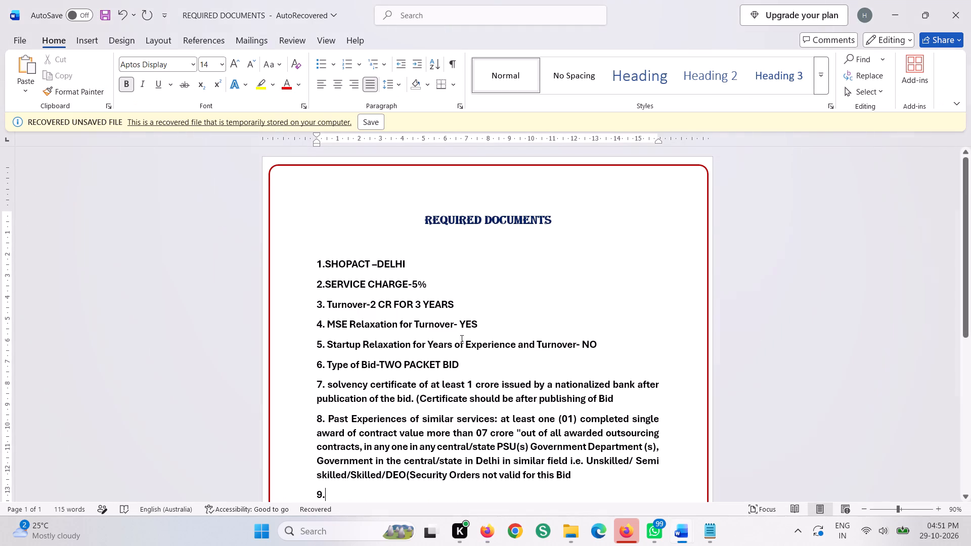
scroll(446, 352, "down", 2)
Copy "exemption for eligible MSMEs" from point 2 in Google Lens and append it in brackets to item 3 of the Word list.
key("alt+Tab")
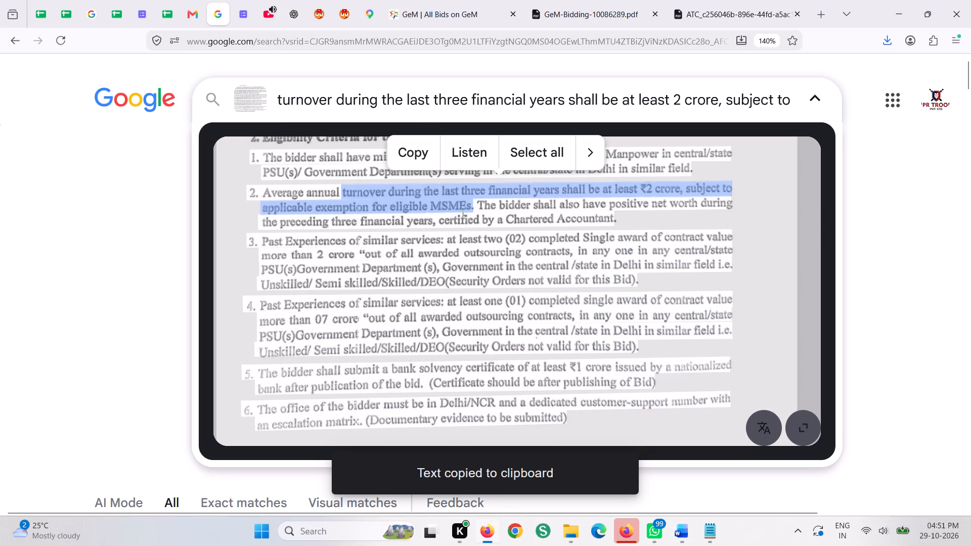
left_click(460, 212)
left_click_drag(318, 208, 345, 208)
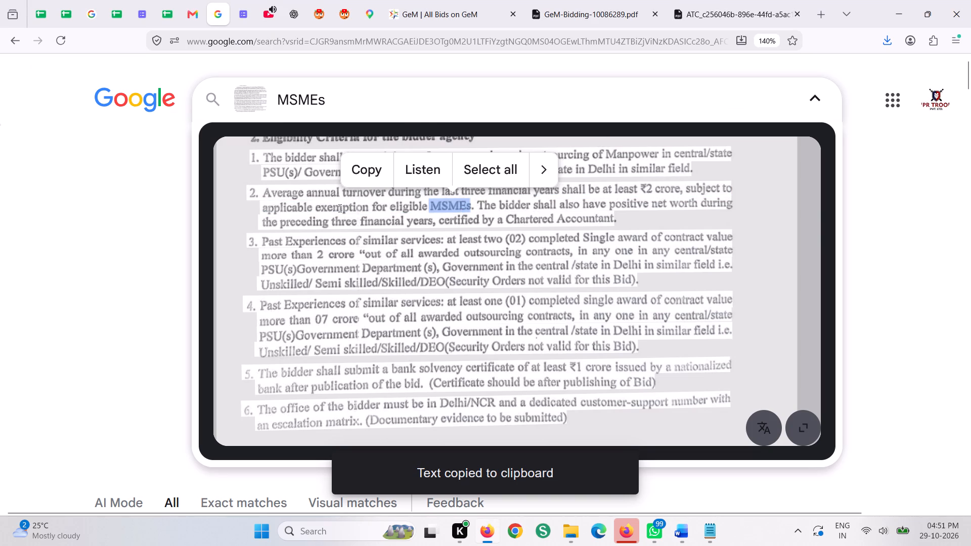
left_click_drag(345, 208, 460, 204)
left_click(313, 168)
key("alt+Tab")
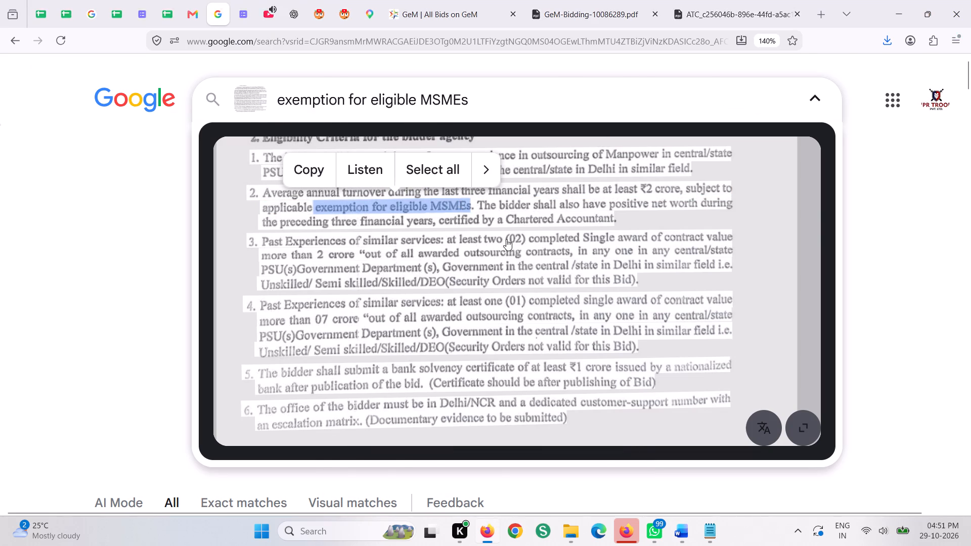
scroll(445, 247, "up", 2)
left_click(431, 286)
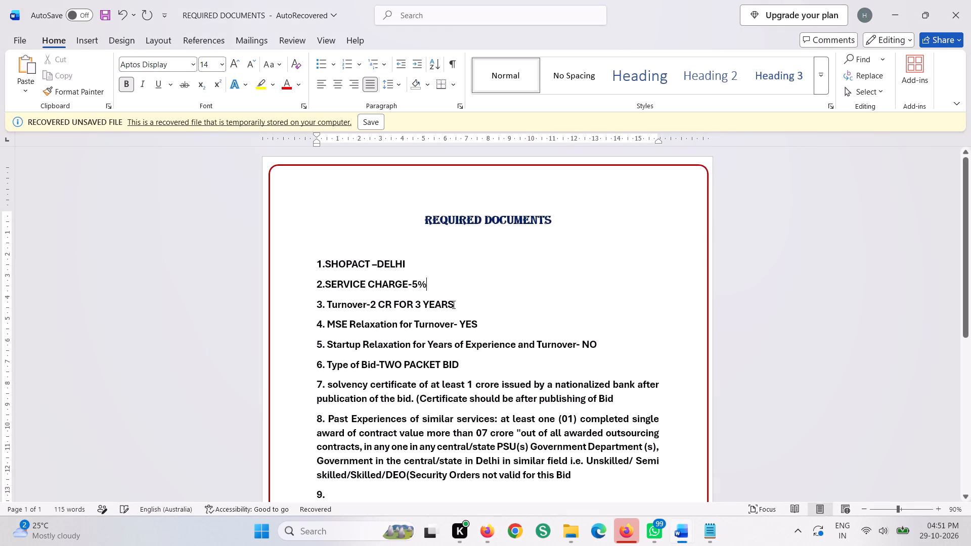
left_click(463, 306)
key("space")
key("shift+parenleft")
key("ctrl+shift+v")
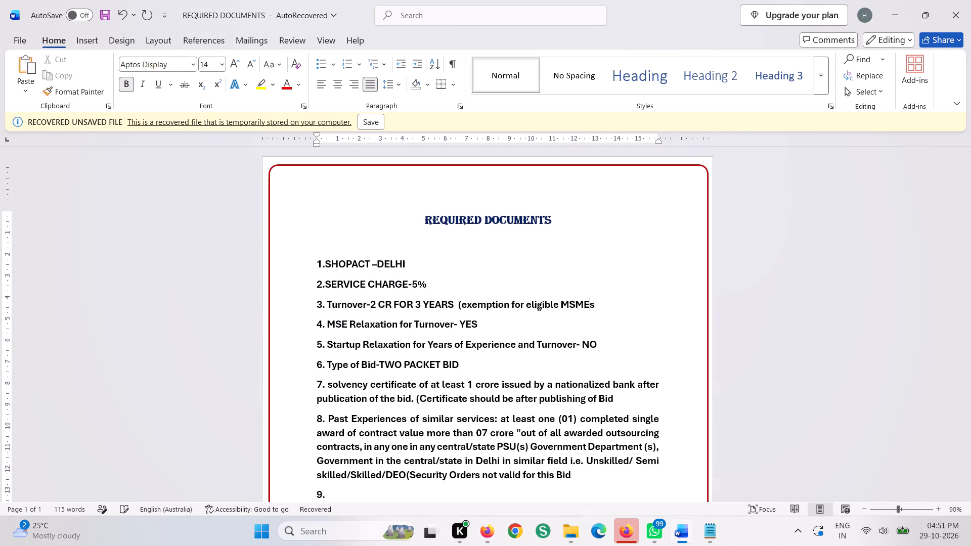
key("shift+parenright")
Copy the minimum 5 years manpower outsourcing experience requirement from point 1 into item 9 of the Word list, and start item 10.
key("alt+Tab")
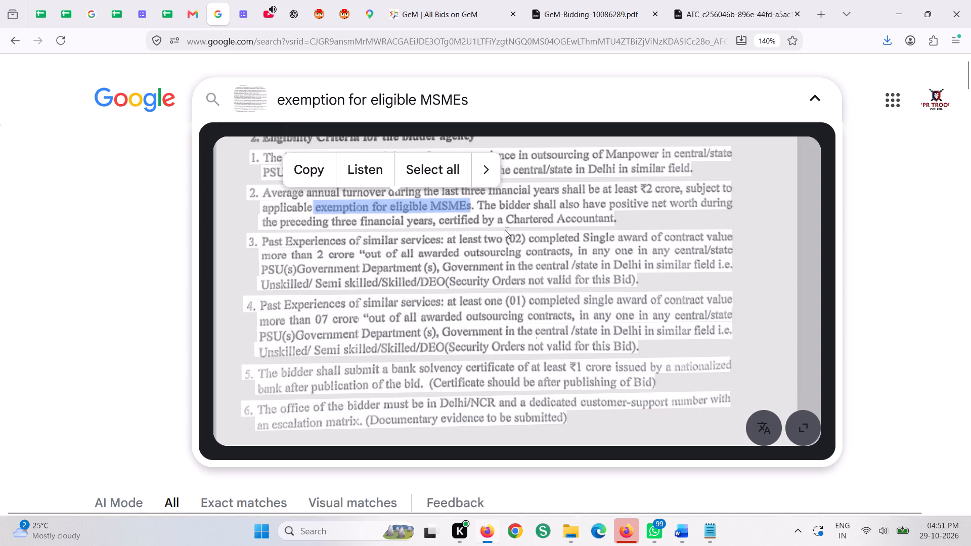
left_click(582, 151)
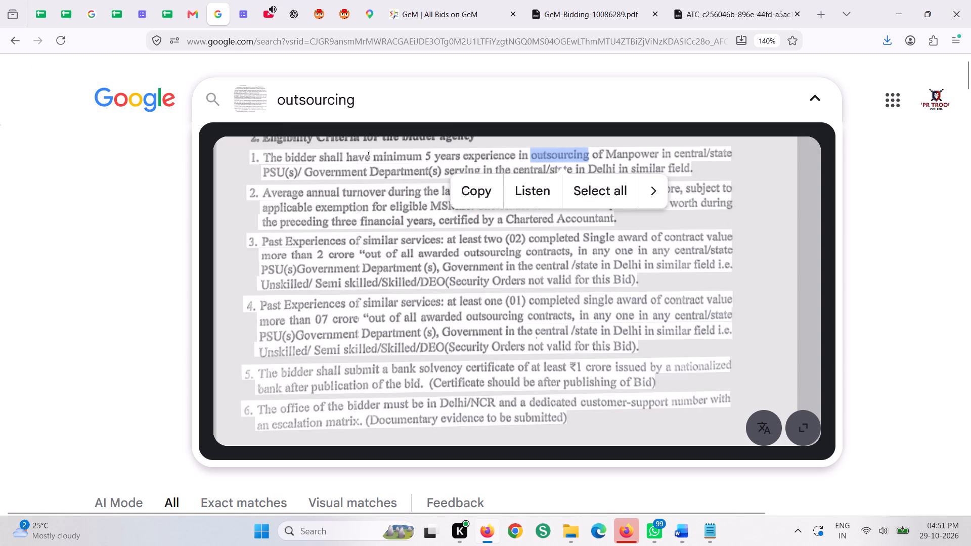
left_click_drag(375, 157, 679, 170)
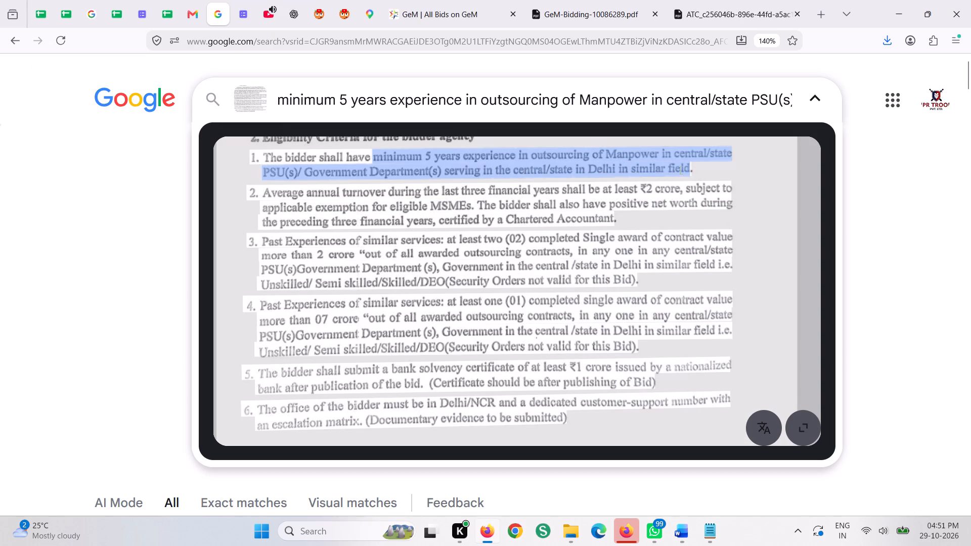
left_click_drag(679, 170, 681, 169)
left_click(408, 204)
key("alt+Tab")
scroll(486, 353, "down", 1)
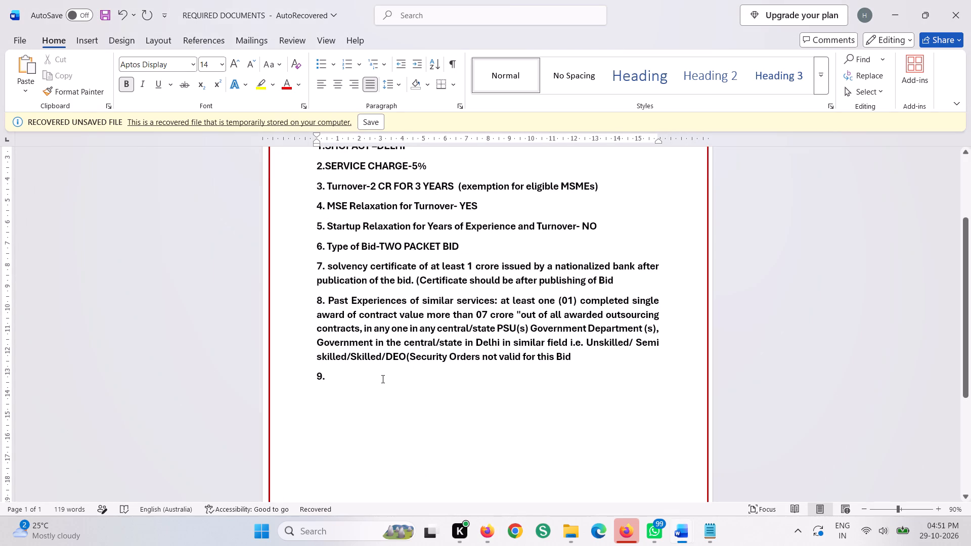
left_click(382, 379)
key("ctrl+v")
key("Return")
key("1")
key("0")
key("period")
key("alt+Tab")
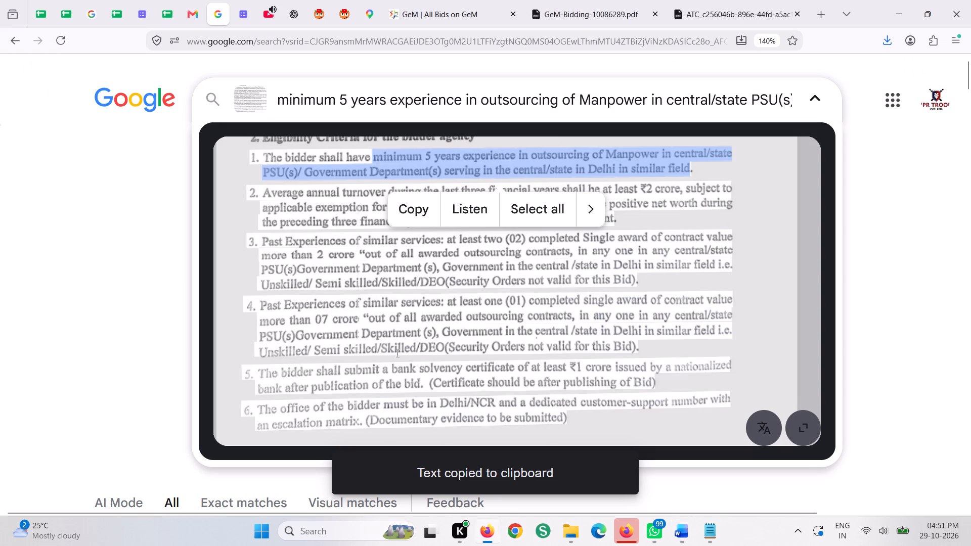
key("alt+Tab")
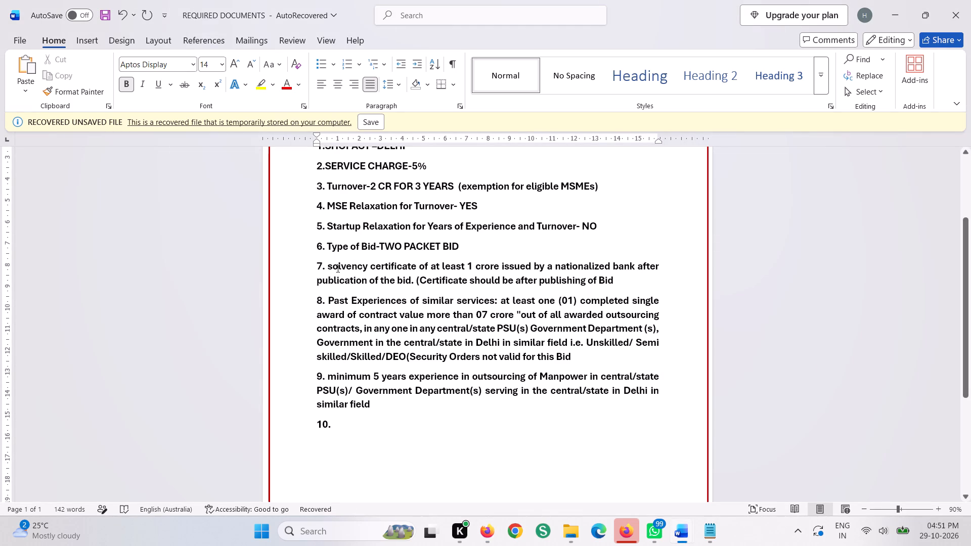
Highlight the solvency certificate text of item 7 in yellow.
left_click_drag(330, 266, 617, 276)
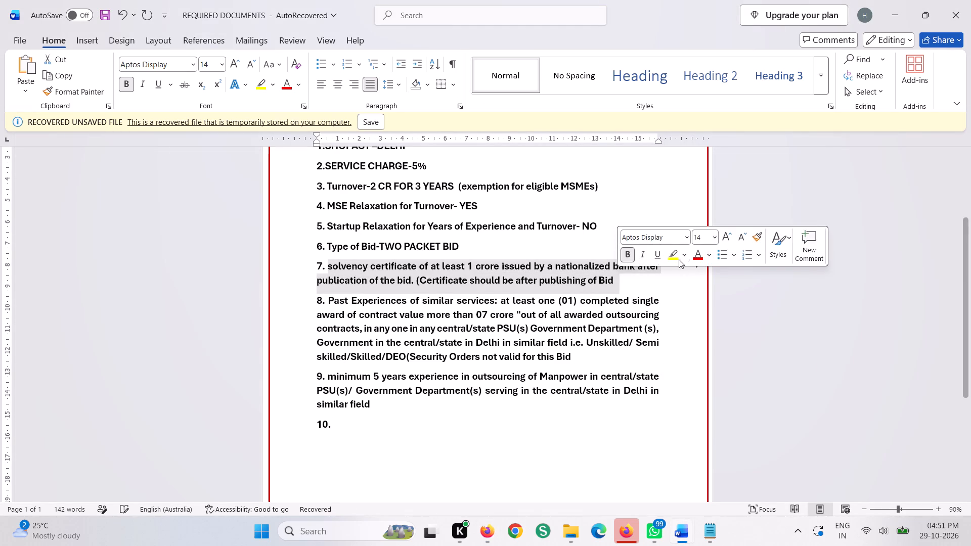
left_click(677, 256)
left_click(622, 327)
From point 7 of the ATC PDF, enter item 10 in Word as "FINANCIAL STANDING CERTIFICATE ON STAMP RS..100" and start item 11.
key("alt+Tab")
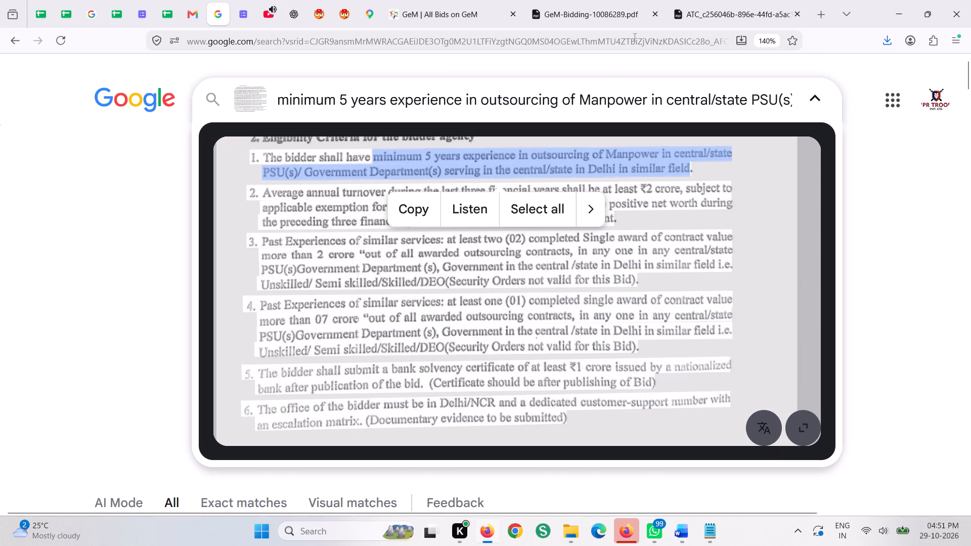
left_click(731, 0)
scroll(585, 248, "down", 1)
scroll(437, 248, "down", 1)
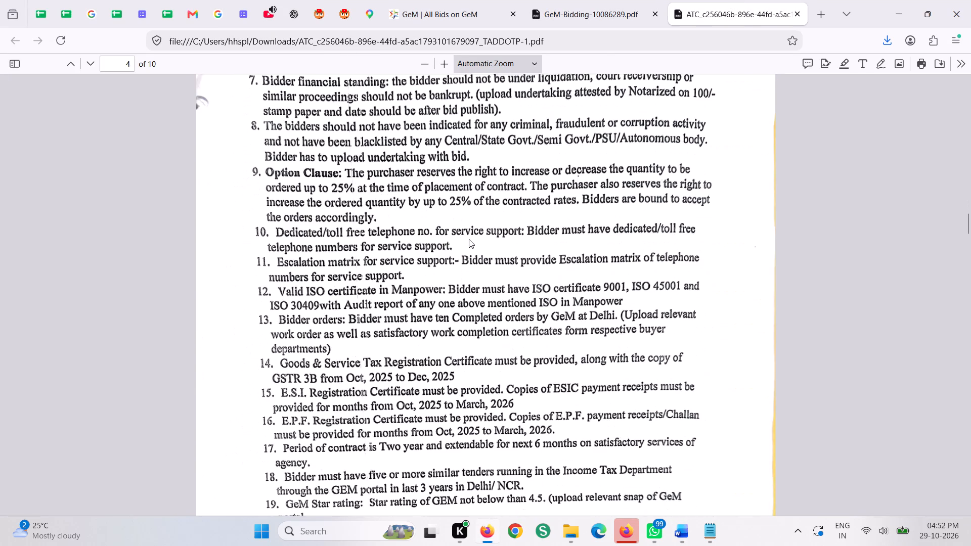
scroll(469, 239, "up", 1)
key("alt+Tab")
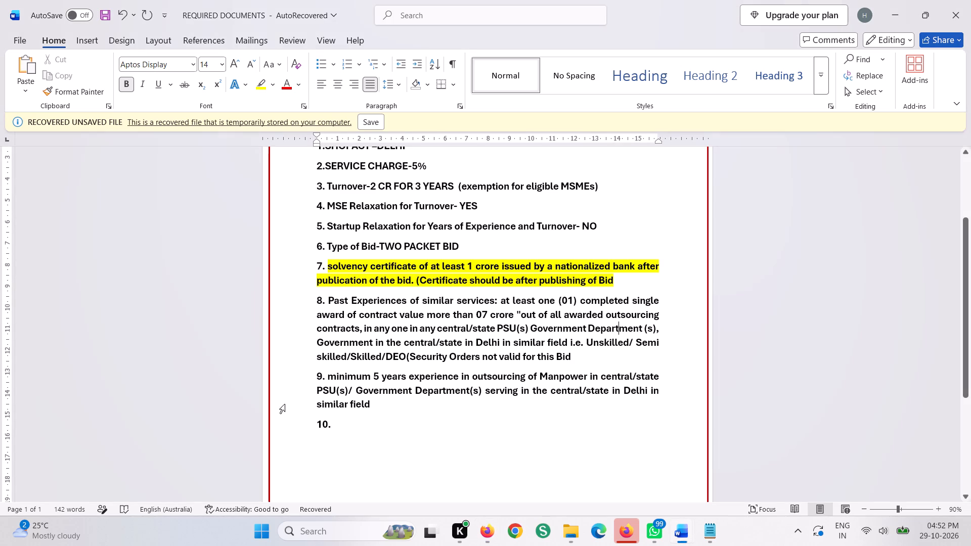
left_click(336, 428)
type("FINANCIAL S")
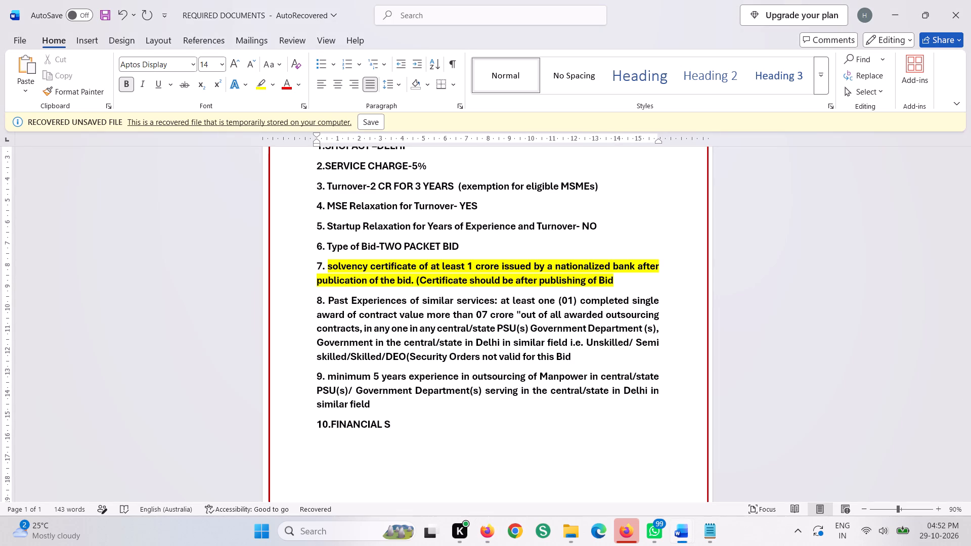
type("TANDING V")
key("BackSpace")
type("CER")
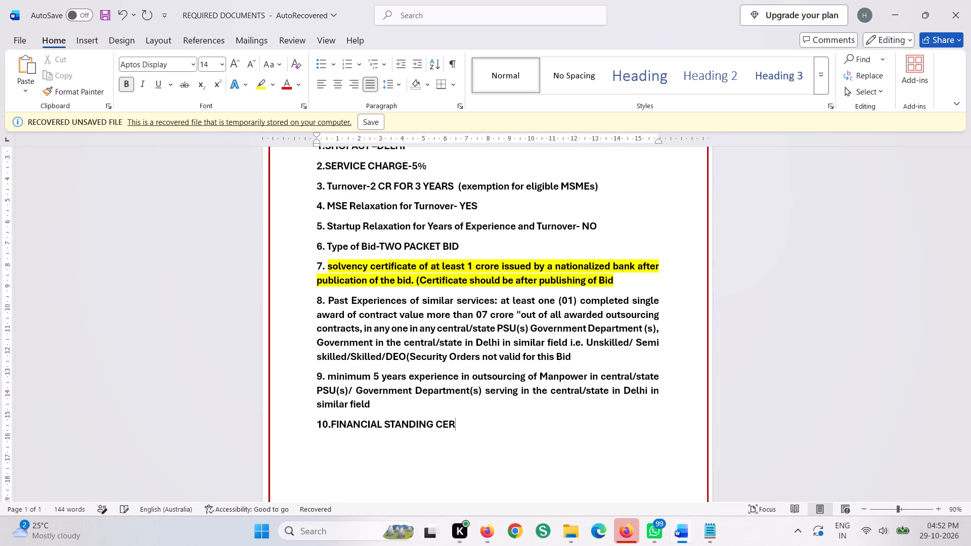
type("TII")
key("BackSpace")
type("FICATE ON STAMP RS..100")
key("Return")
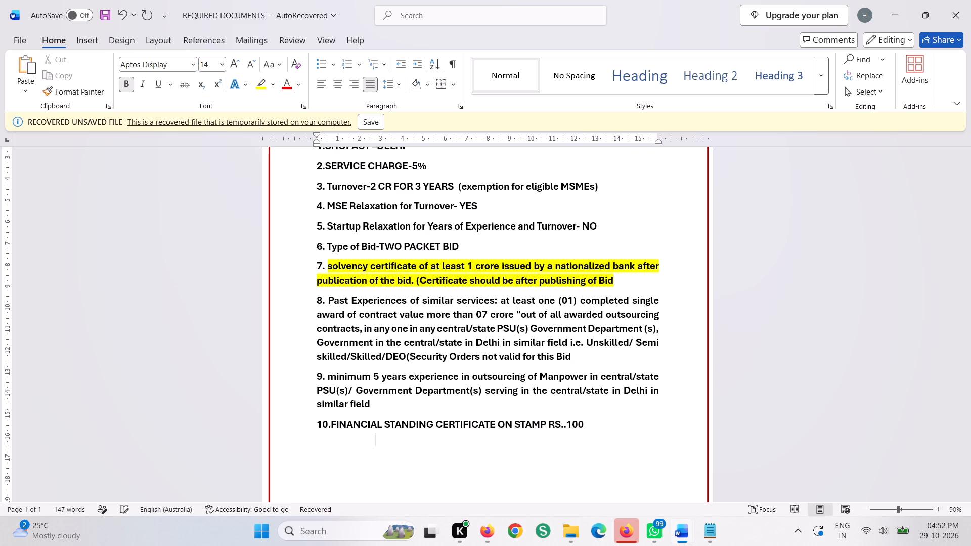
type("11.")
From point 8 of the ATC PDF, enter item 11 in Word as "BLACKLIST ON STAMP RS..100" and start item 12.
key("alt+Tab")
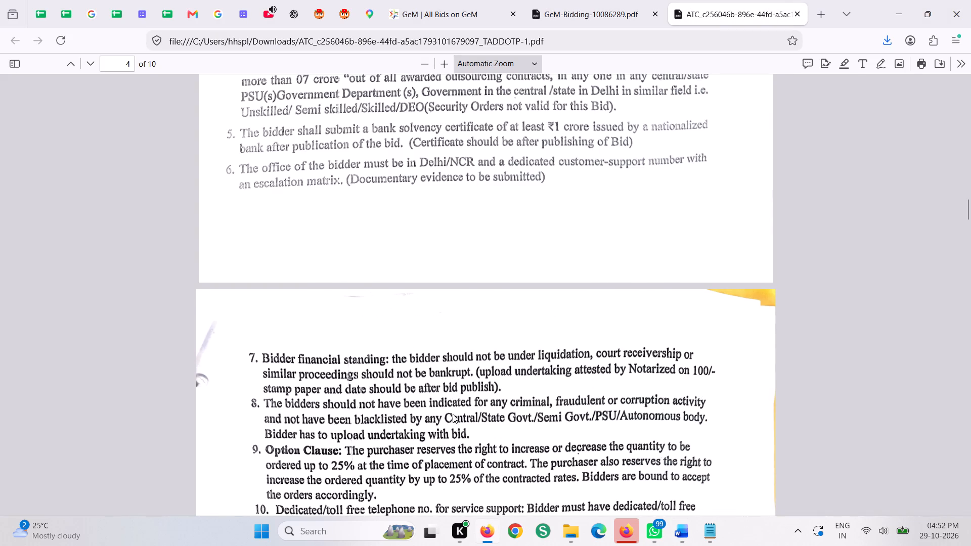
key("alt+Tab")
type("BLACKIST")
key("space")
key("BackSpace")
key("BackSpace")
key("BackSpace")
key("BackSpace")
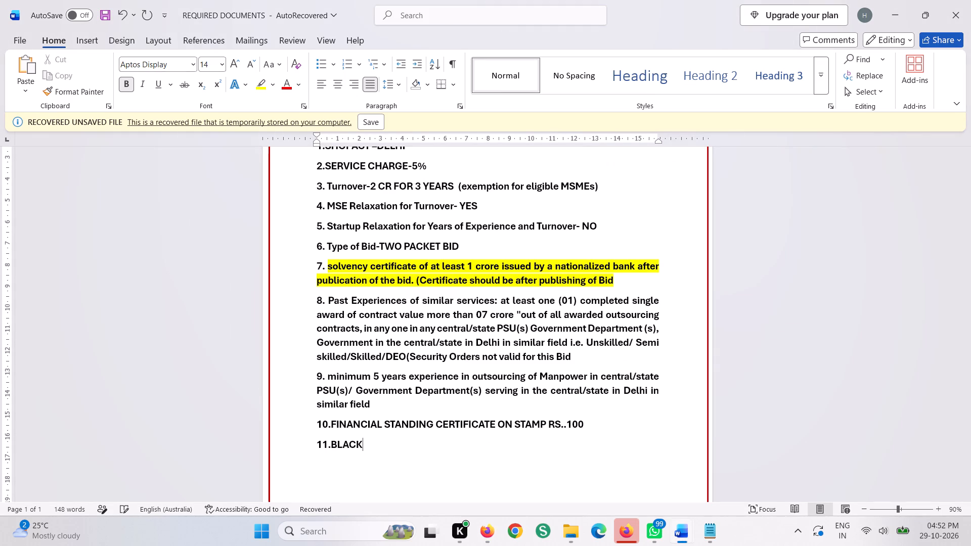
type("LIST ON STAMP RS..100")
key("Return")
type("12.")
From point 11 of the ATC PDF, enter item 12 in Word as "ESCALATION MATRIX" and start item 13.
key("alt+Tab")
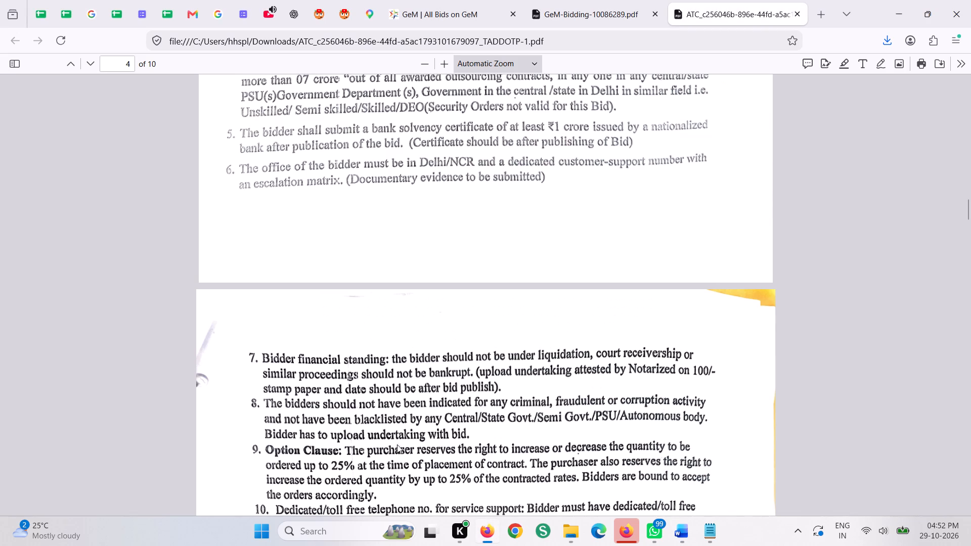
key("alt+Tab")
key("alt+Tab")
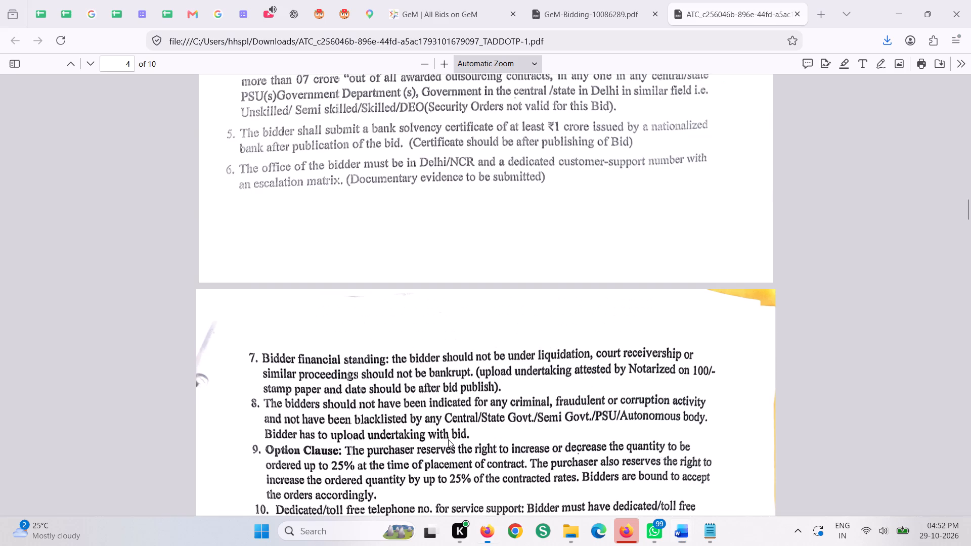
scroll(445, 433, "down", 1)
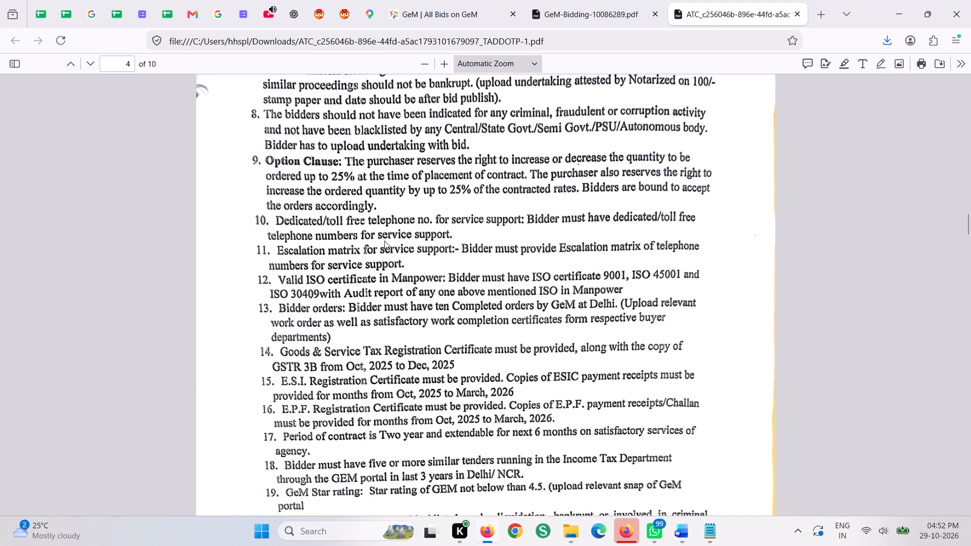
key("alt+Tab")
key("e")
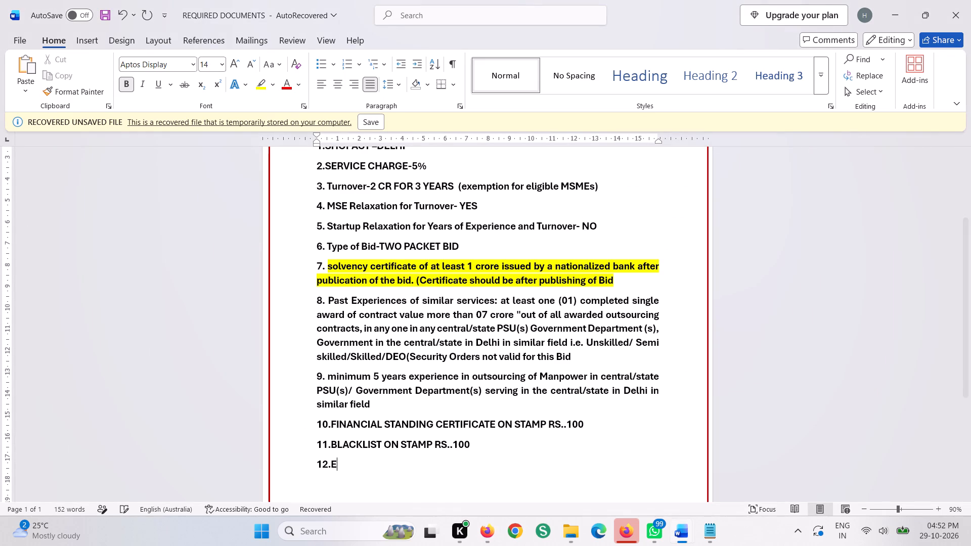
key("s")
key("c")
key("a")
key("l")
key("a")
key("t")
key("i")
key("o")
key("n")
key("space")
key("m")
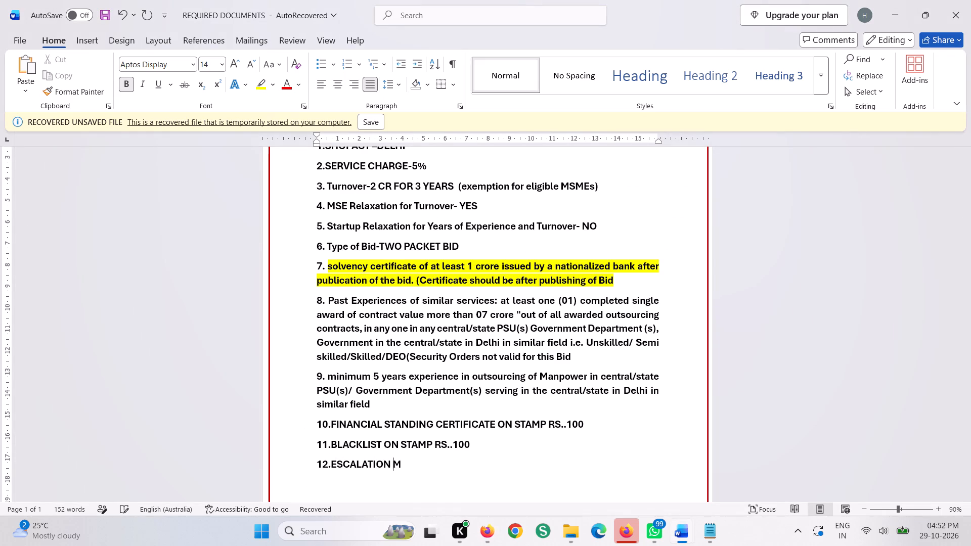
key("a")
key("t")
key("r")
key("i")
key("c")
key("BackSpace")
key("x")
key("Return")
key("1")
key("3")
key("period")
Capture points 9 to 23 on page 4 of the ATC PDF as one copied screenshot.
key("alt+Tab")
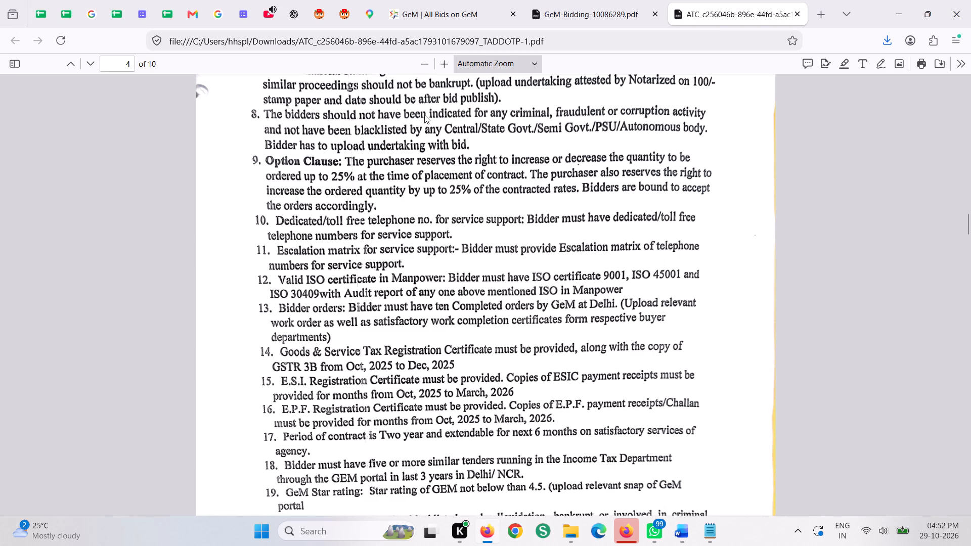
double_click(427, 62)
left_click(427, 62)
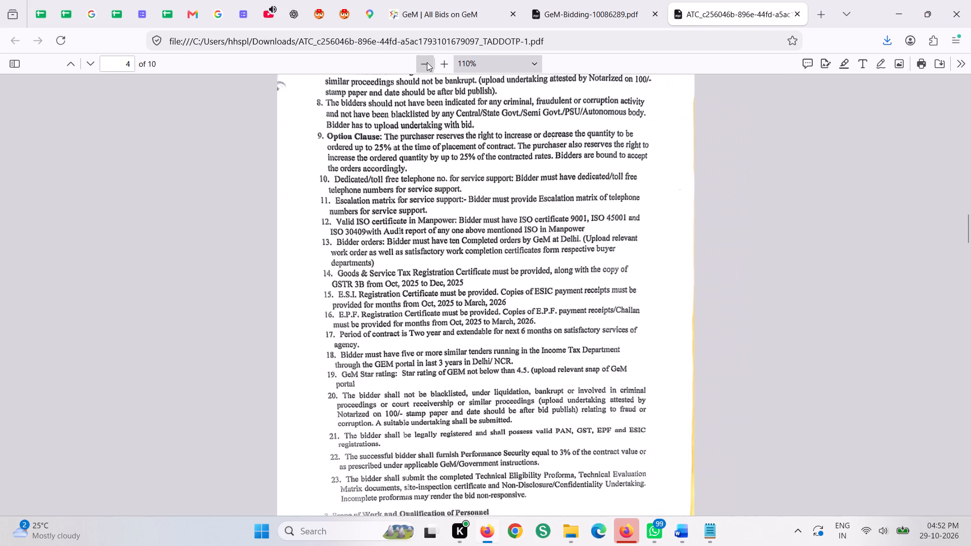
key("ctrl+shift+s")
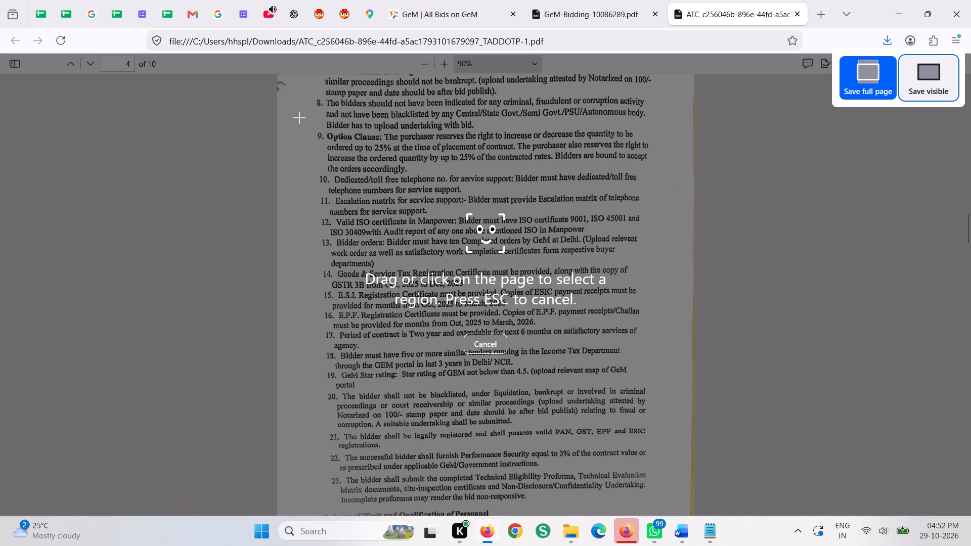
left_click_drag(299, 118, 729, 497)
left_click(629, 485)
Run a new Google Lens image search with the copied screenshot of points 9 to 23.
left_click(219, 22)
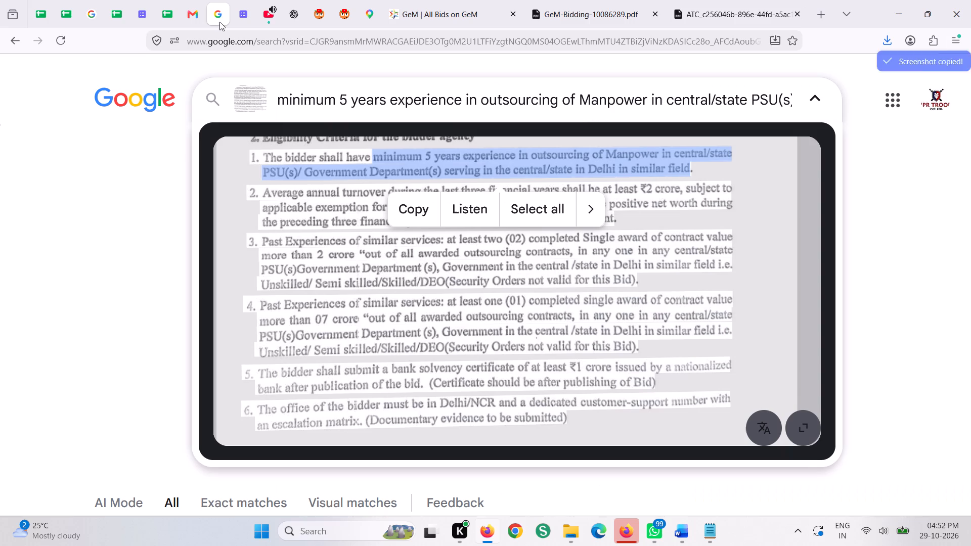
left_click(816, 98)
left_click(789, 101)
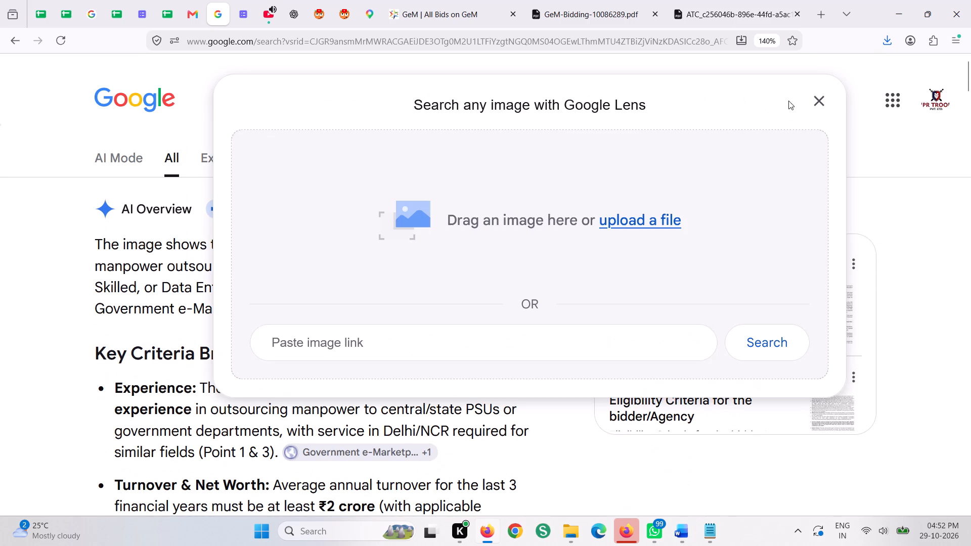
left_click(661, 335)
key("ctrl+v")
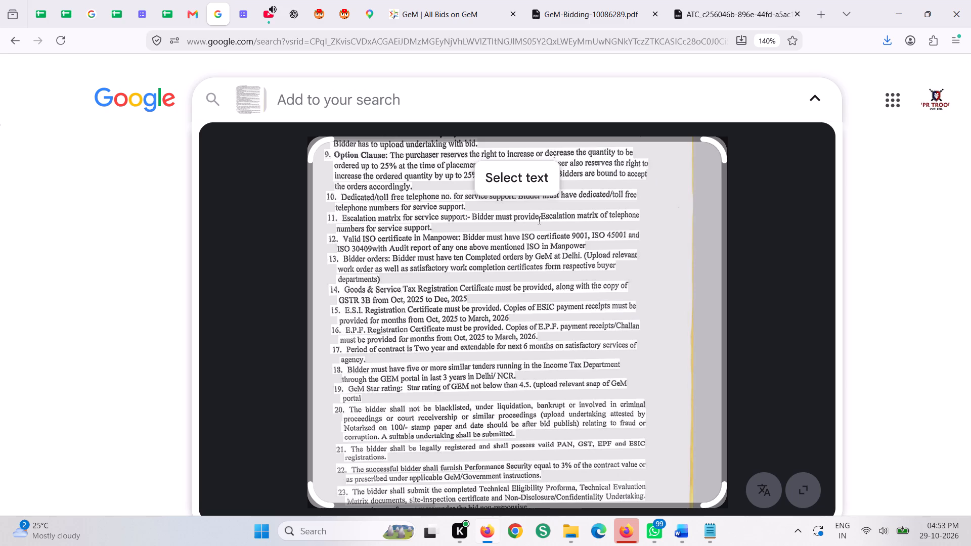
Copy point 12's text from "ISO certificate 9001" to "ISO in Manpower" into Word as item 13 and start item 14.
left_click(522, 237)
left_click_drag(522, 237, 601, 245)
left_click(407, 198)
key("alt+Tab")
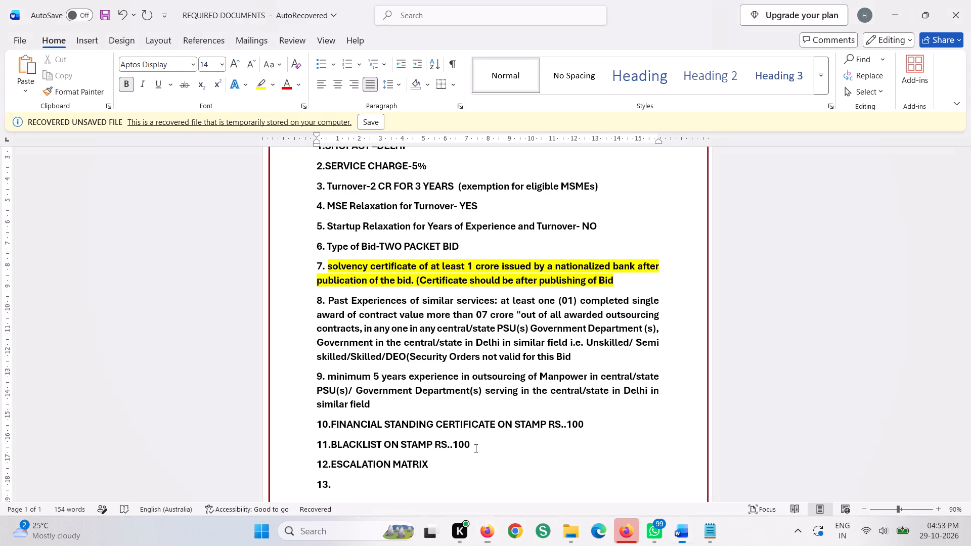
key("ctrl+v")
key("Return")
type("14.")
Copy point 14's Goods & Service Tax Registration Certificate and GSTR 3B text into Word as item 14 and start item 15.
key("alt+Tab")
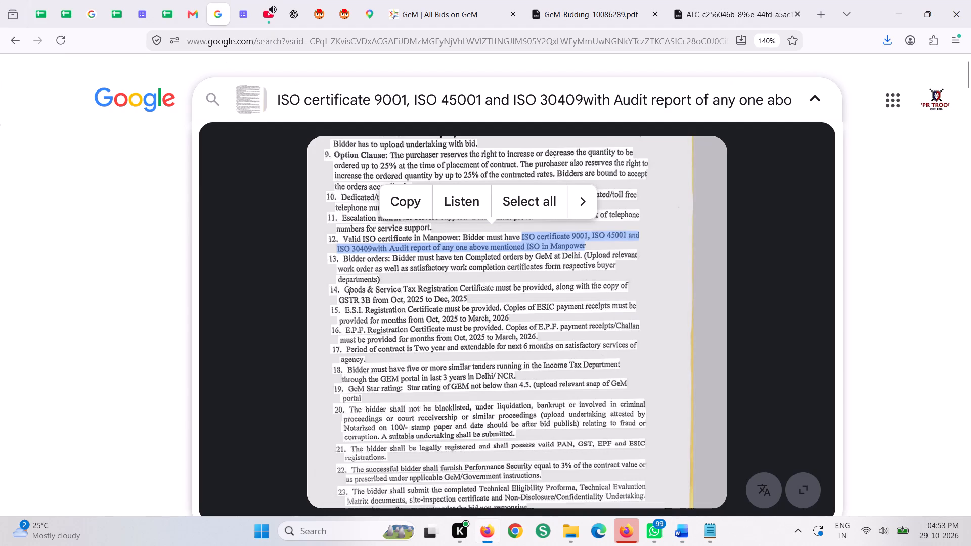
left_click_drag(347, 289, 462, 298)
left_click(402, 250)
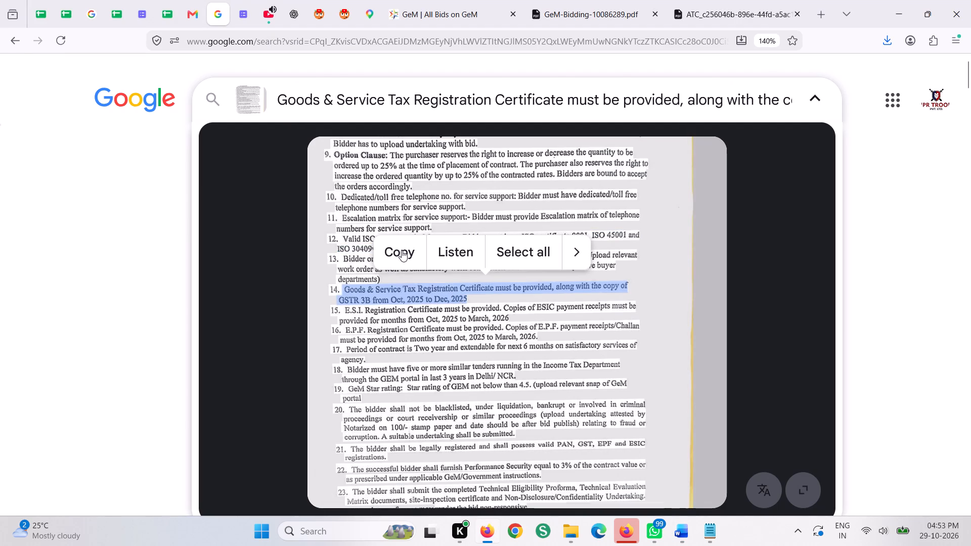
key("alt+Tab")
key("ctrl+v")
key("Return")
type("15.")
Copy points 15 and 16 on E.S.I. and E.P.F. registration together into Word at item 15, and start another line numbered 16.
key("alt+Tab")
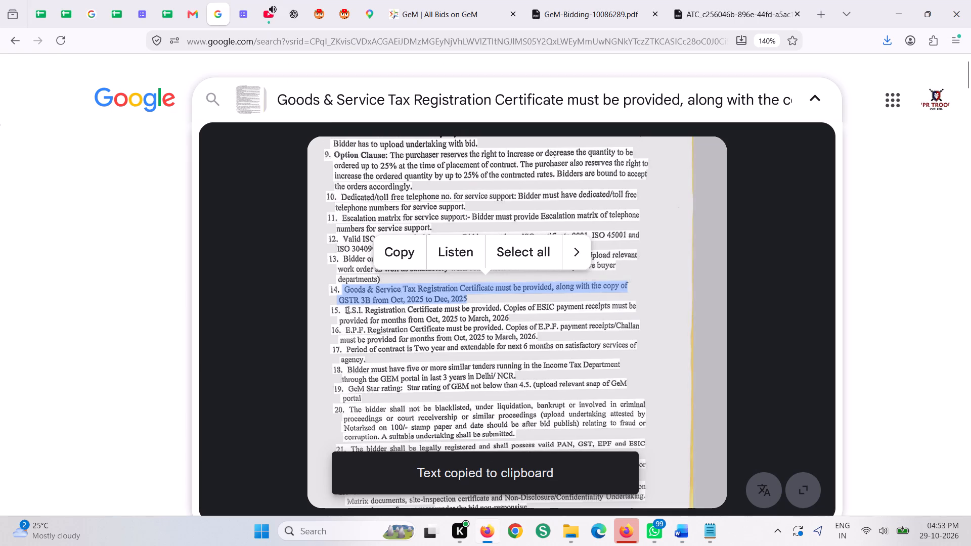
left_click_drag(346, 309, 542, 335)
left_click(399, 269)
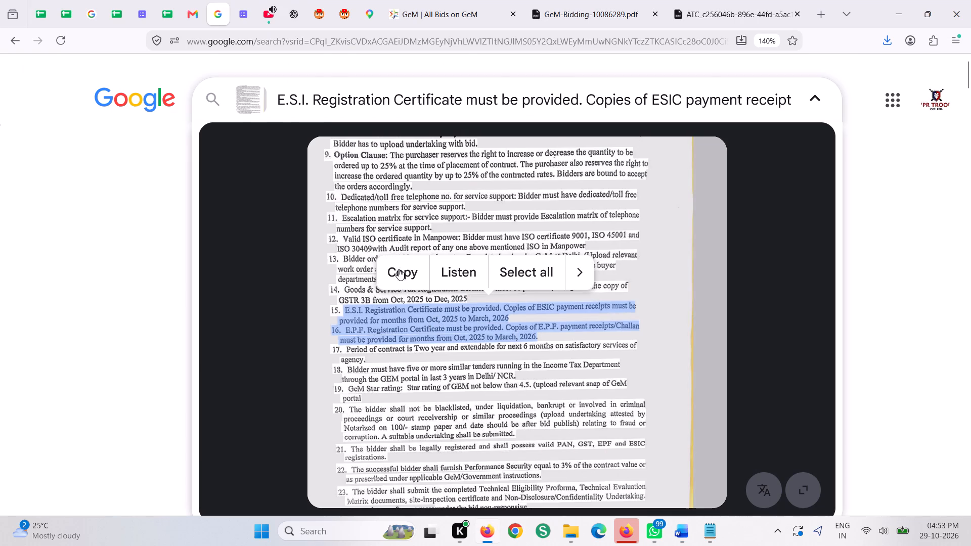
key("alt+Tab")
key("ctrl+v")
key("Return")
type("16.")
Copy "GEM not below than 4.5" from point 19 into Word after the new number 16 and start item 17.
key("alt+Tab")
left_click_drag(453, 387, 525, 385)
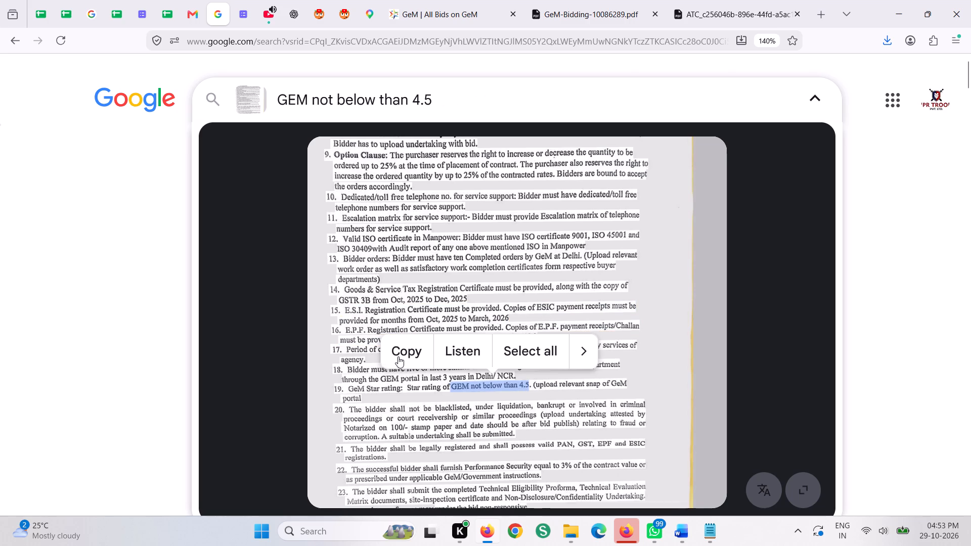
left_click(402, 351)
key("alt+Tab")
key("ctrl+v")
key("Return")
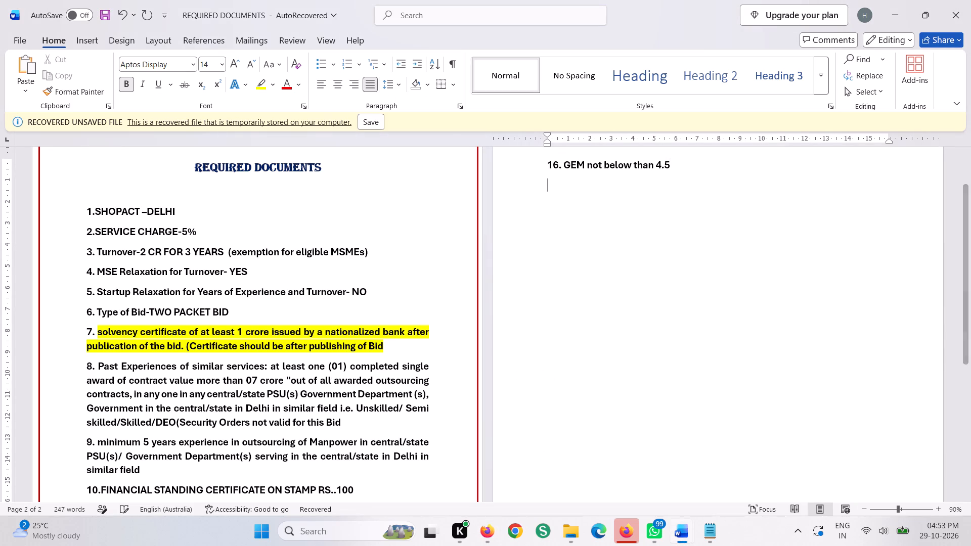
type("17.")
From point 20 of the extracted page, enter item 17 in Word as "BLACKLIST ON STAMP RS..100" and start item 18.
key("alt+Tab")
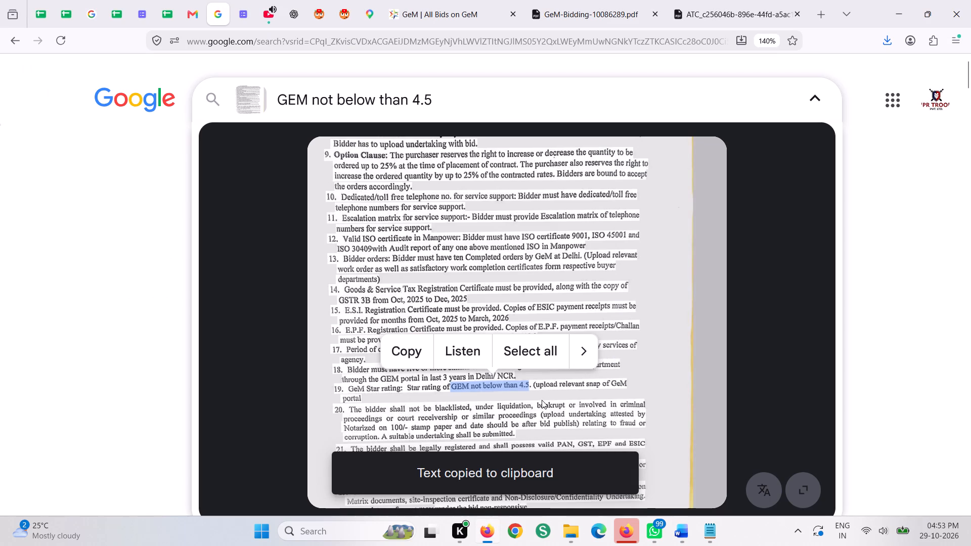
scroll(542, 400, "down", 1)
scroll(192, 88, "up", 2)
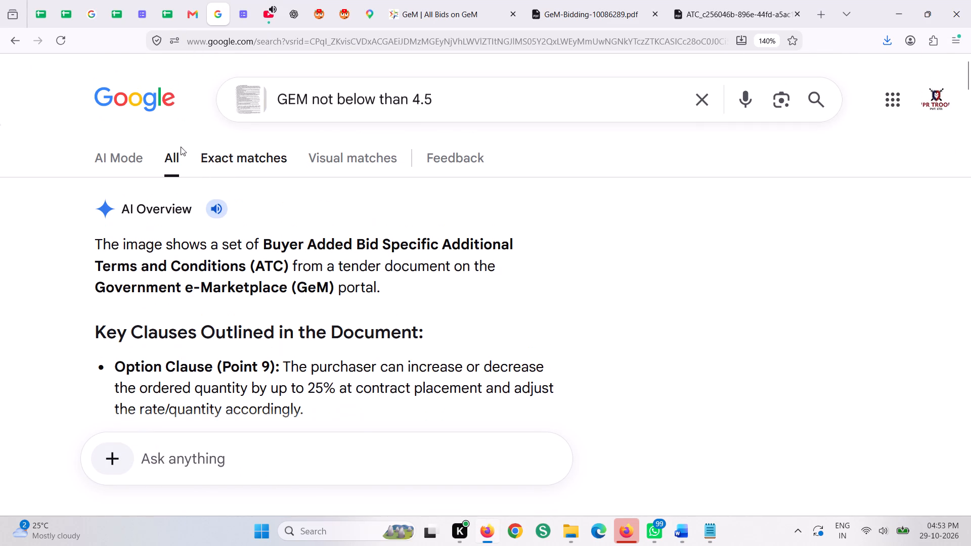
left_click(245, 110)
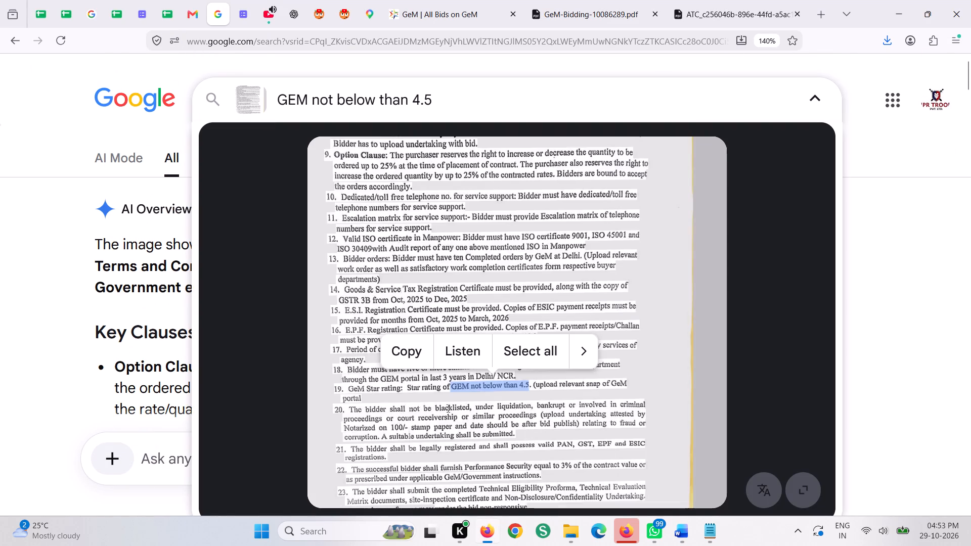
key("alt+Tab")
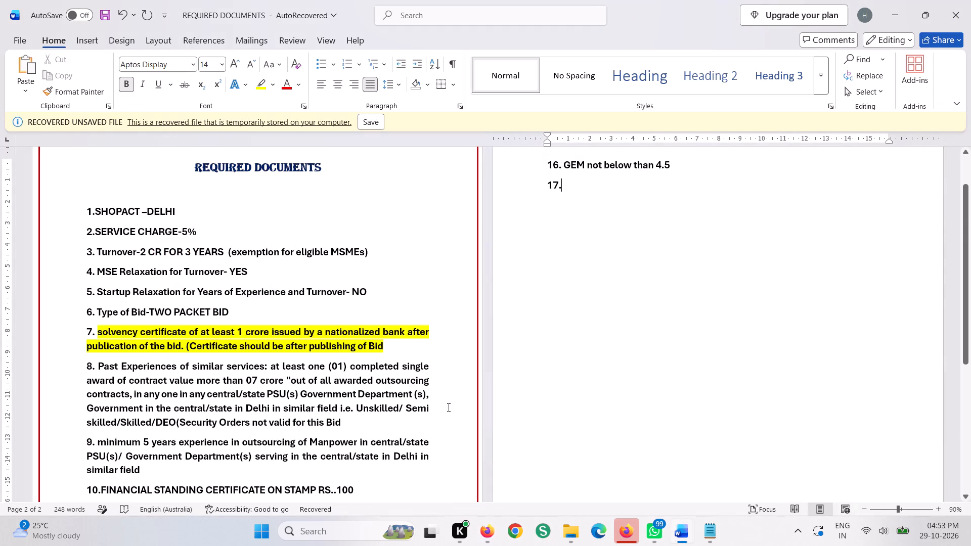
scroll(242, 417, "down", 1)
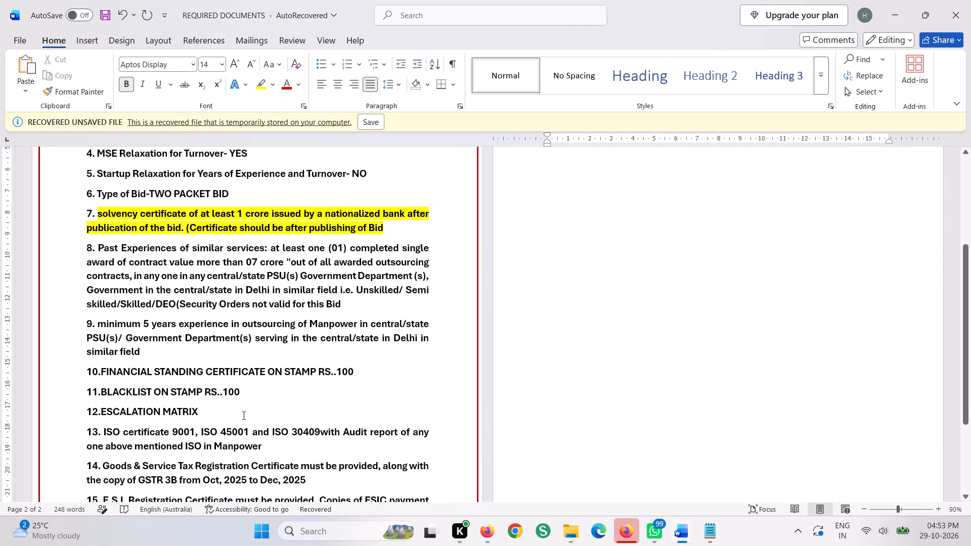
scroll(255, 416, "down", 1)
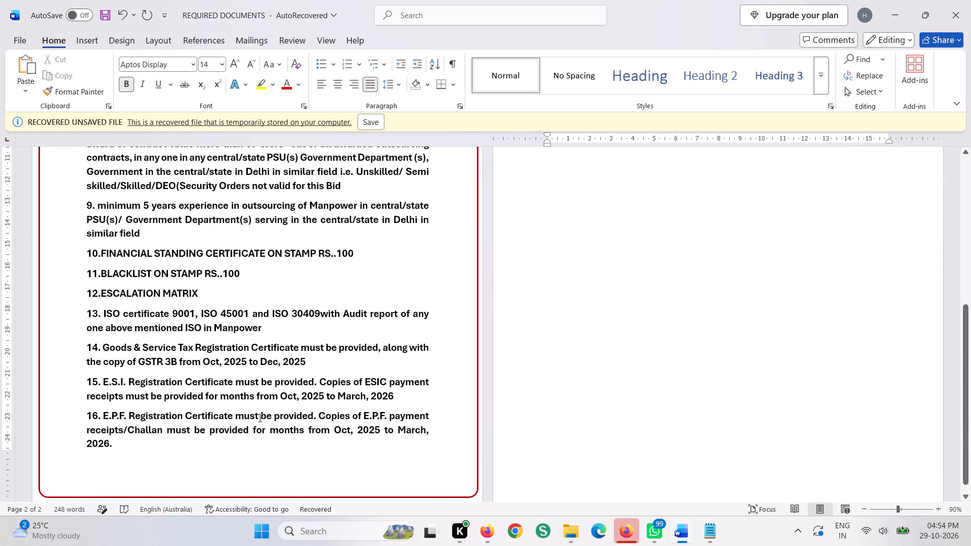
scroll(259, 418, "up", 1)
scroll(355, 417, "up", 1)
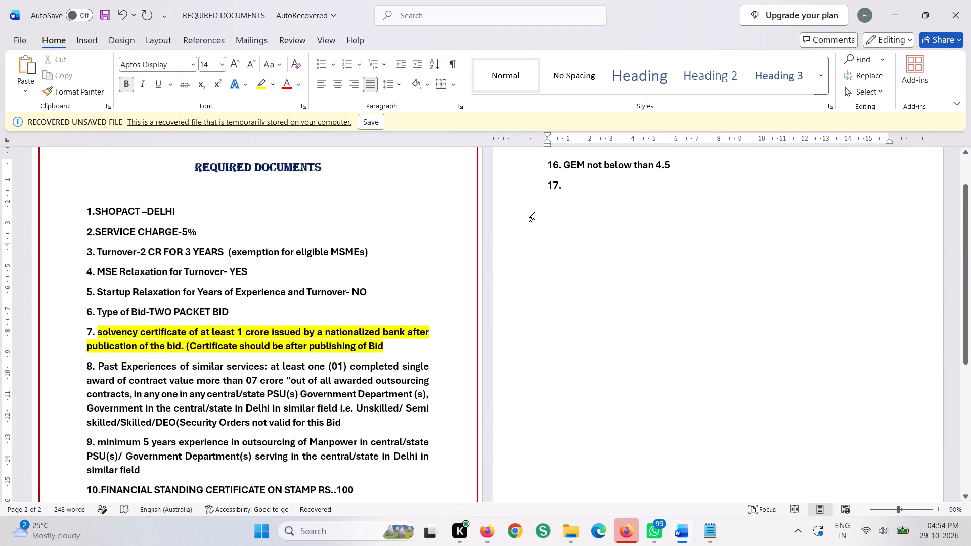
type("BLACKLI")
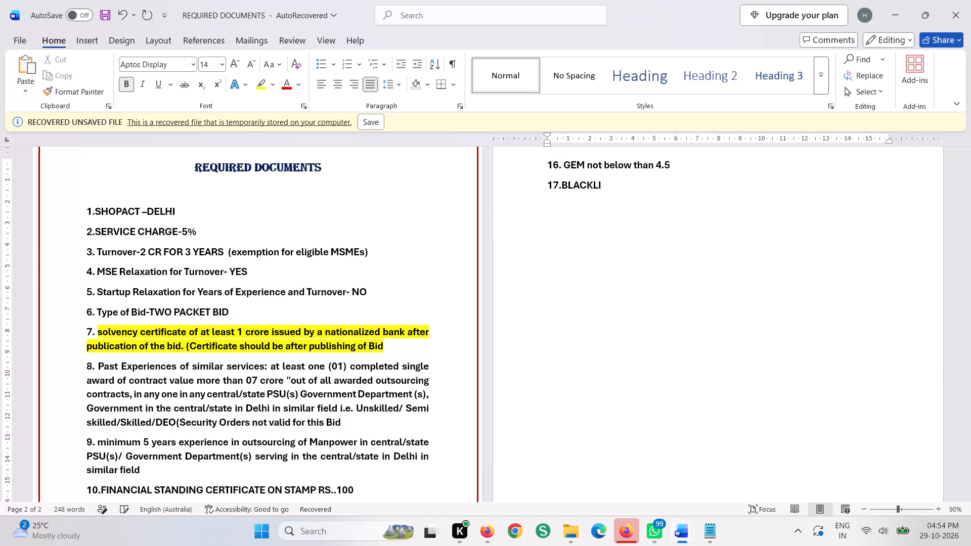
key("space")
key("BackSpace")
type("ST ON SRA")
key("BackSpace")
key("BackSpace")
type("TAMP RS..100")
key("Return")
type("18.")
Copy "PAN, GST, EPF and ESIC" from point 21 into Word as item 18 and start item 19.
key("alt+Tab")
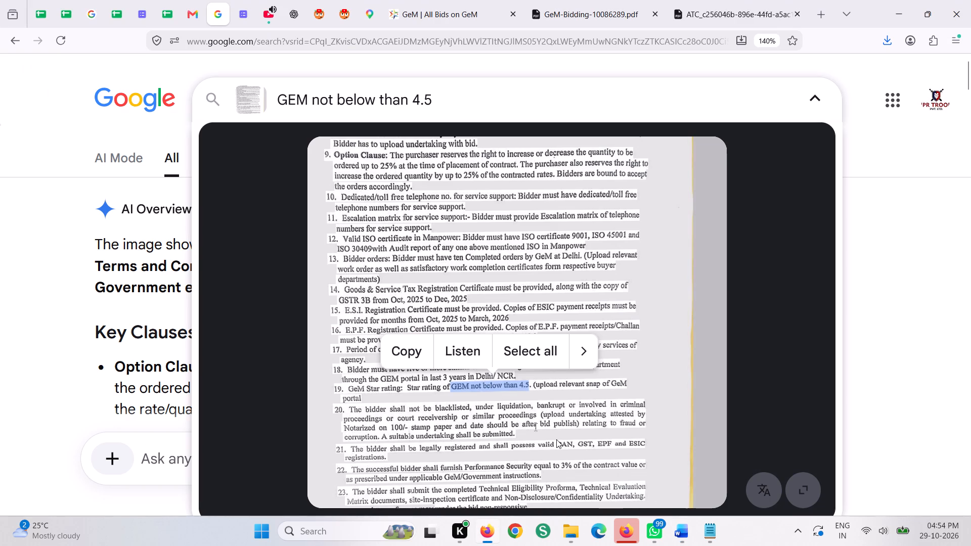
left_click_drag(558, 444, 640, 450)
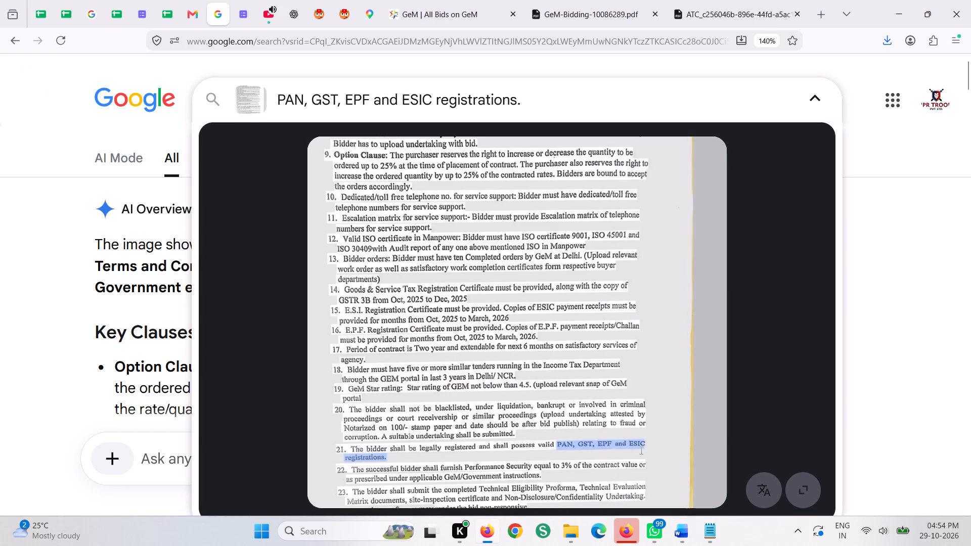
left_click_drag(640, 450, 646, 444)
left_click(510, 404)
key("alt+Tab")
key("ctrl+v")
key("Return")
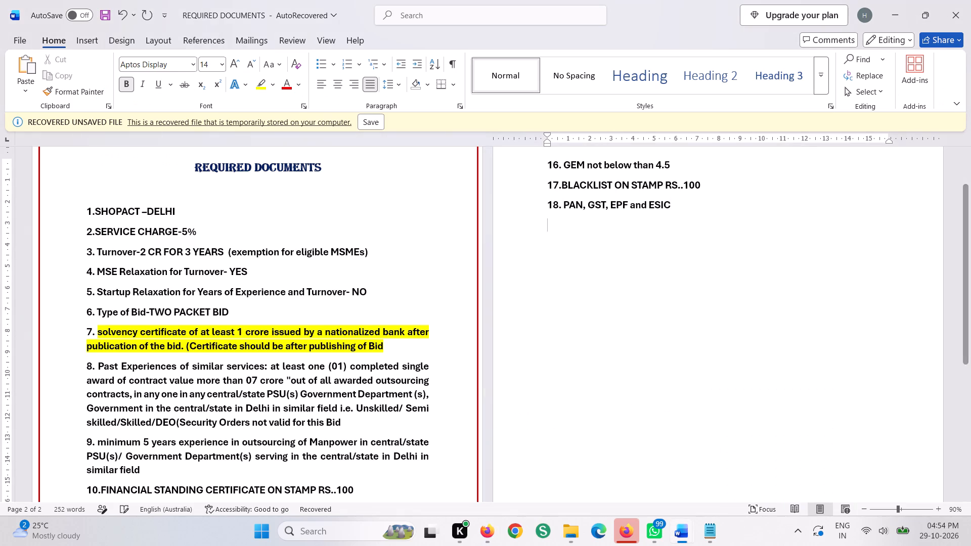
type("19.")
Copy point 23's text from "site-inspection certificate and Non-Disclosure/Confidentiality Undertaking" onward into Word as item 19.
key("alt+Tab")
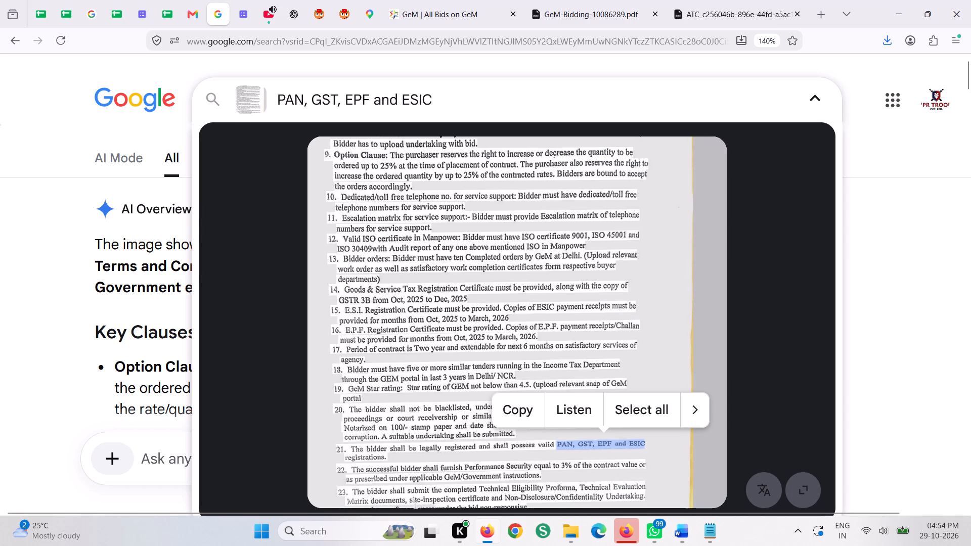
left_click_drag(409, 500, 516, 507)
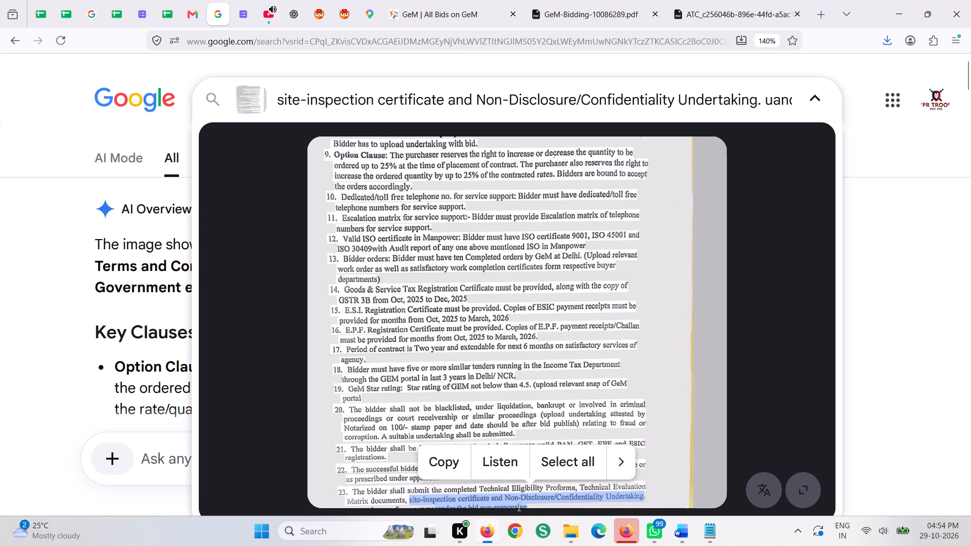
left_click(444, 457)
key("alt+Tab")
key("ctrl+v")
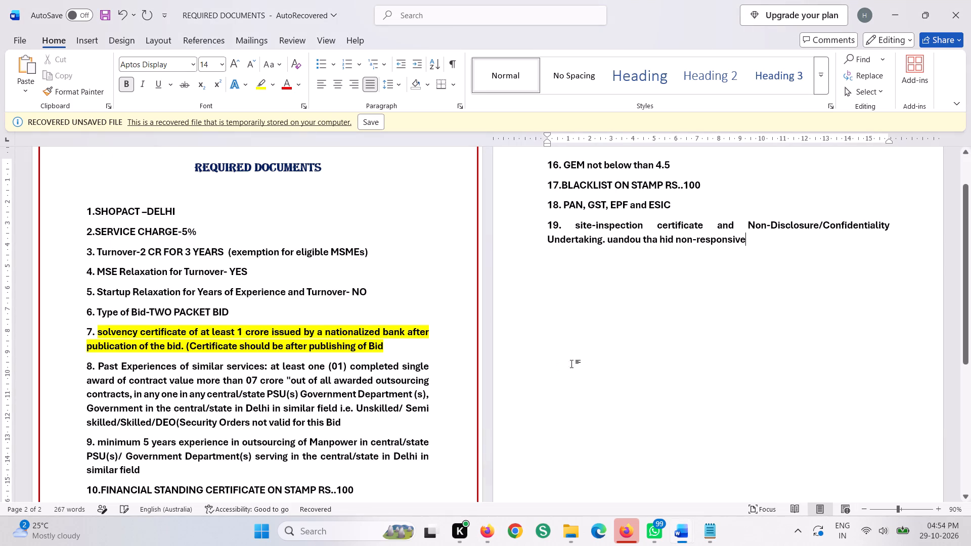
Check point 23 in the ATC PDF and delete the garbled ending "uandou tha hid non-responsive" from item 19 in Word.
key("alt+Tab")
left_click(748, 0)
scroll(461, 370, "down", 1)
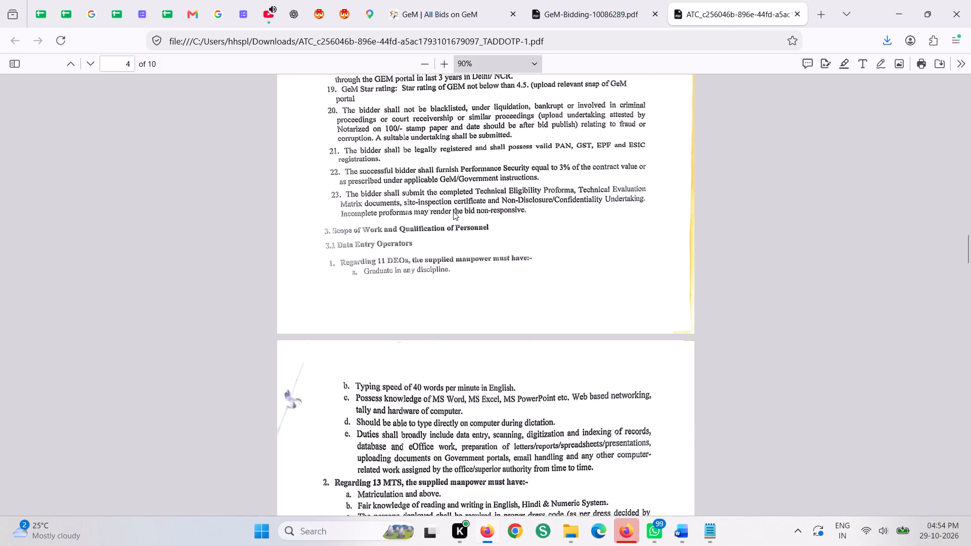
key("alt+Tab")
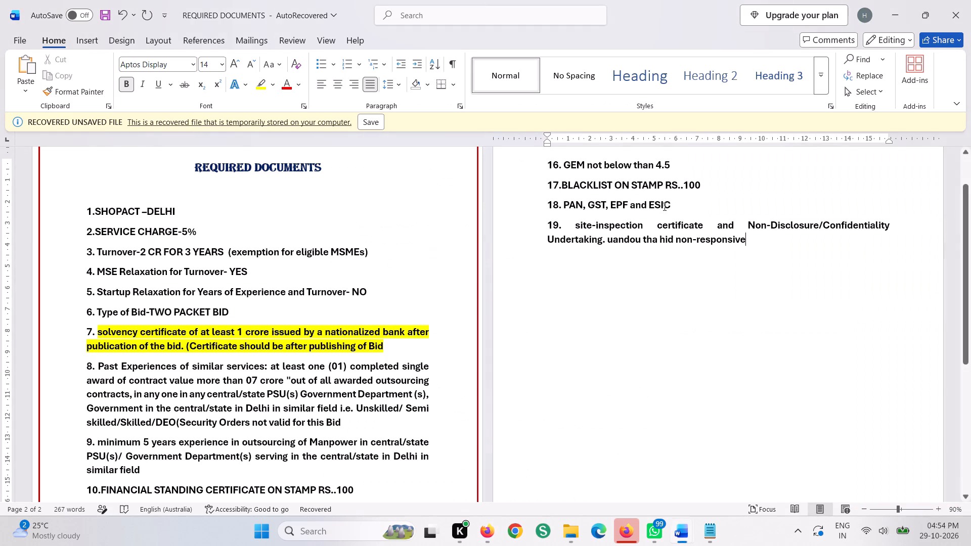
left_click_drag(760, 244, 624, 246)
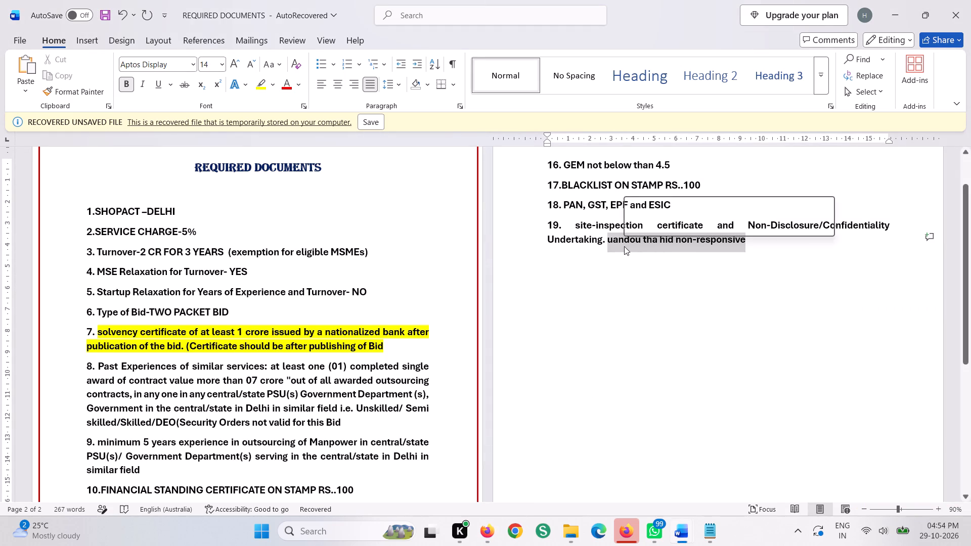
key("BackSpace")
Review the ATC PDF in Firefox from page 4 to page 8 for further bid requirements and the Technical Evaluation Proforma.
key("alt+Tab")
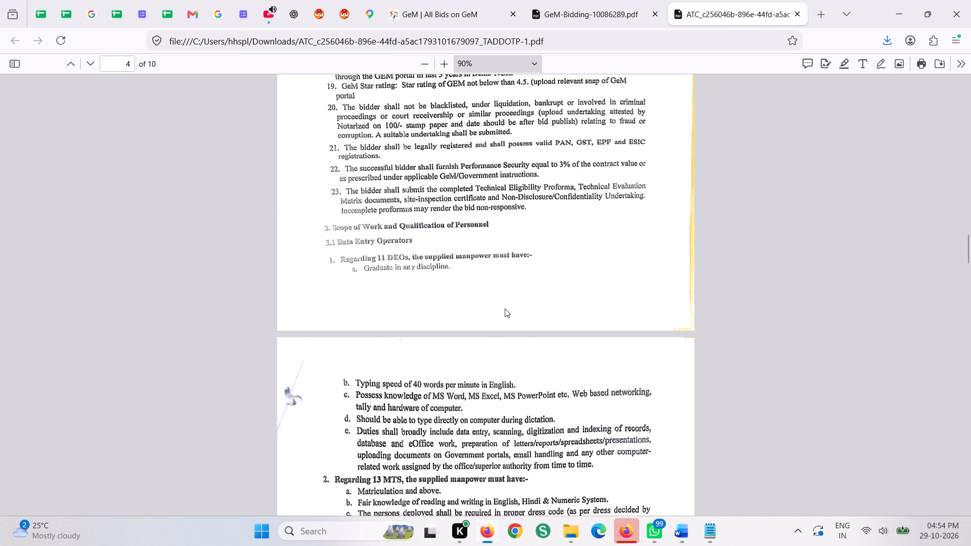
scroll(505, 308, "down", 1)
scroll(446, 310, "down", 1)
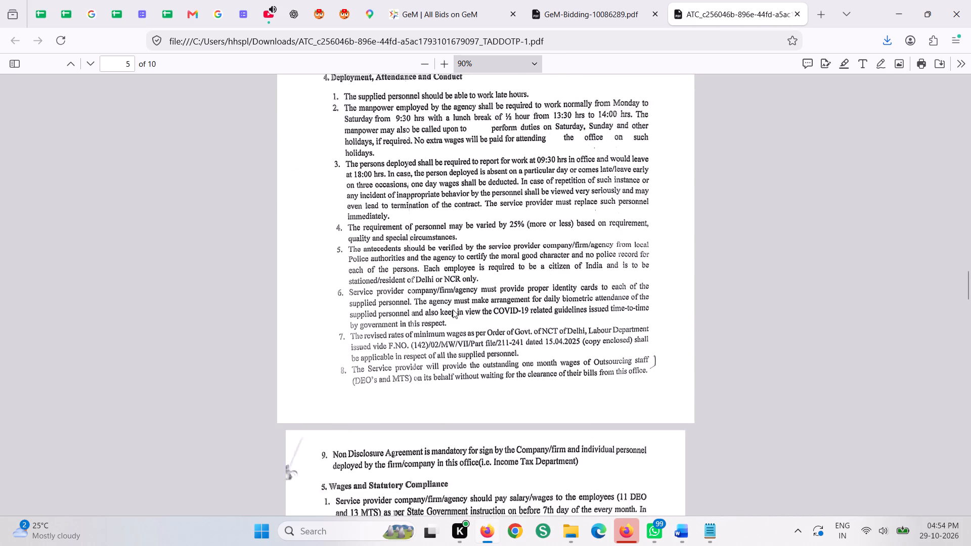
scroll(465, 290, "down", 4)
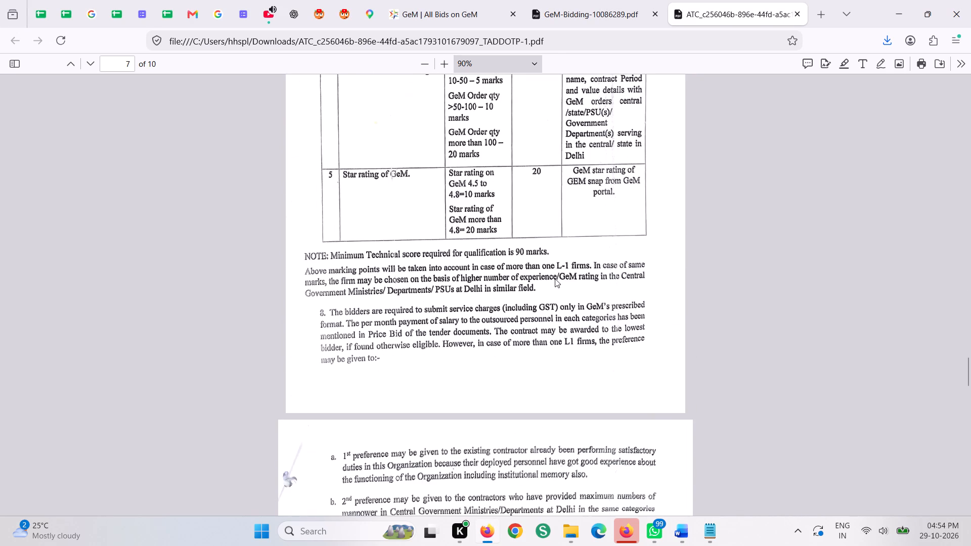
scroll(504, 282, "down", 2)
scroll(504, 282, "up", 1)
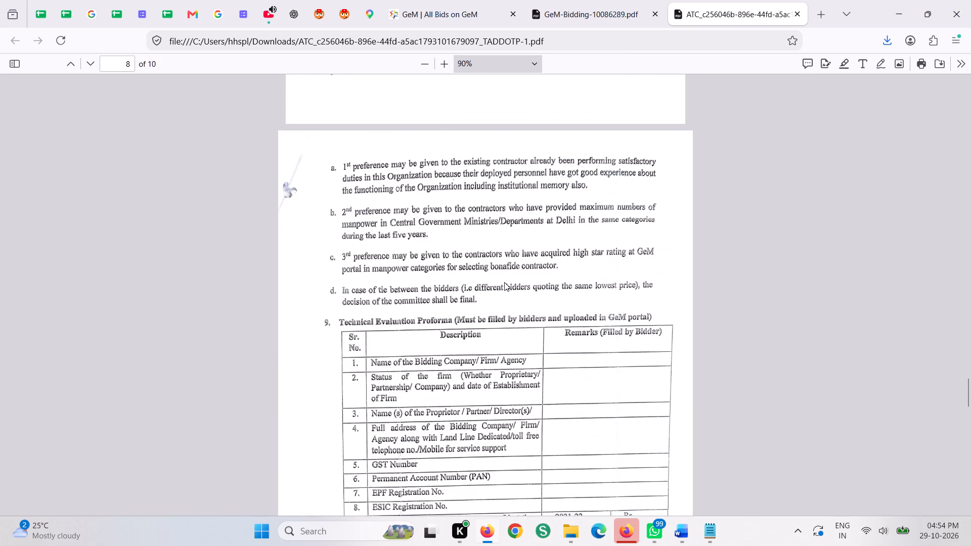
scroll(495, 279, "down", 1)
scroll(494, 279, "up", 1)
Check the GeM-Bidding PDF's linked scope of work file 1793085422.pdf and its Buyer Added Bid Specific Terms and Conditions.
left_click(616, 0)
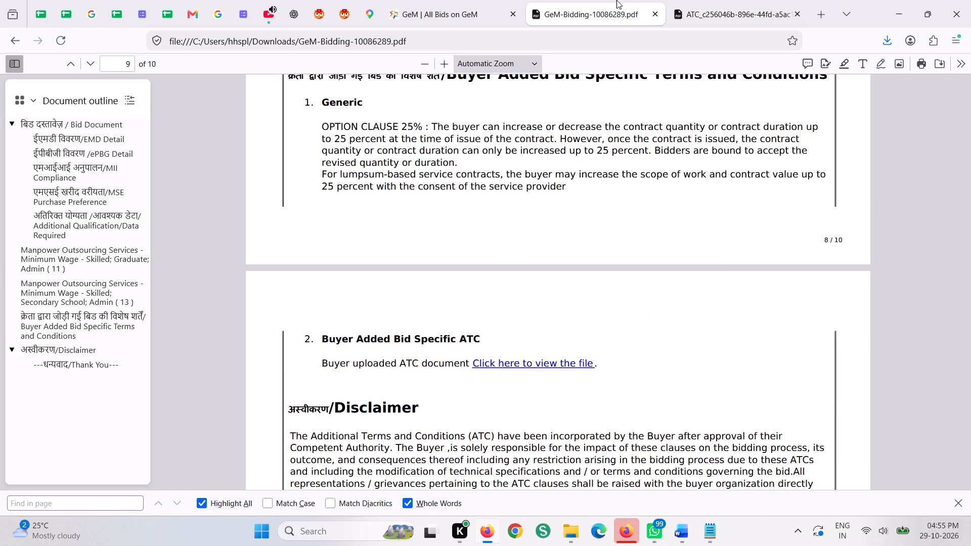
scroll(559, 251, "up", 14)
left_click(502, 343)
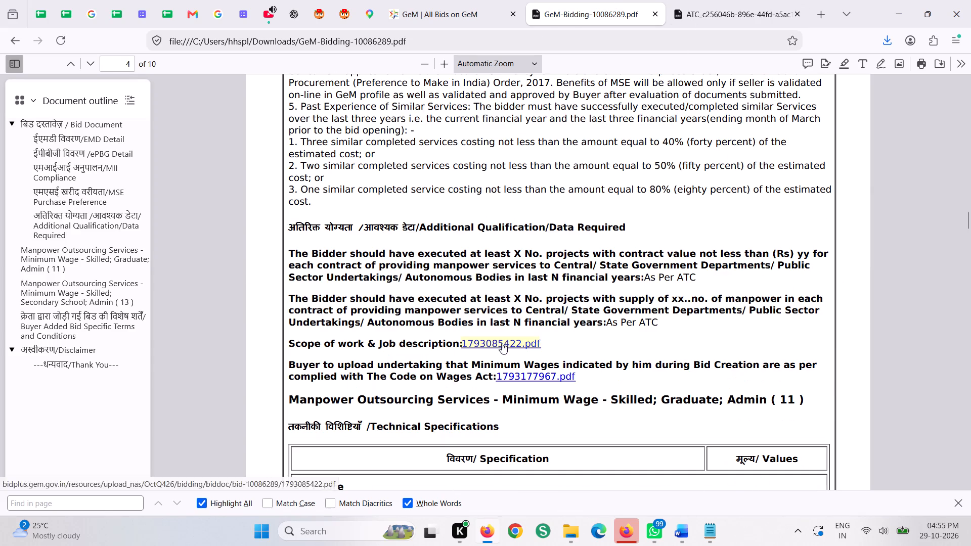
scroll(507, 268, "up", 20)
scroll(164, 193, "down", 12)
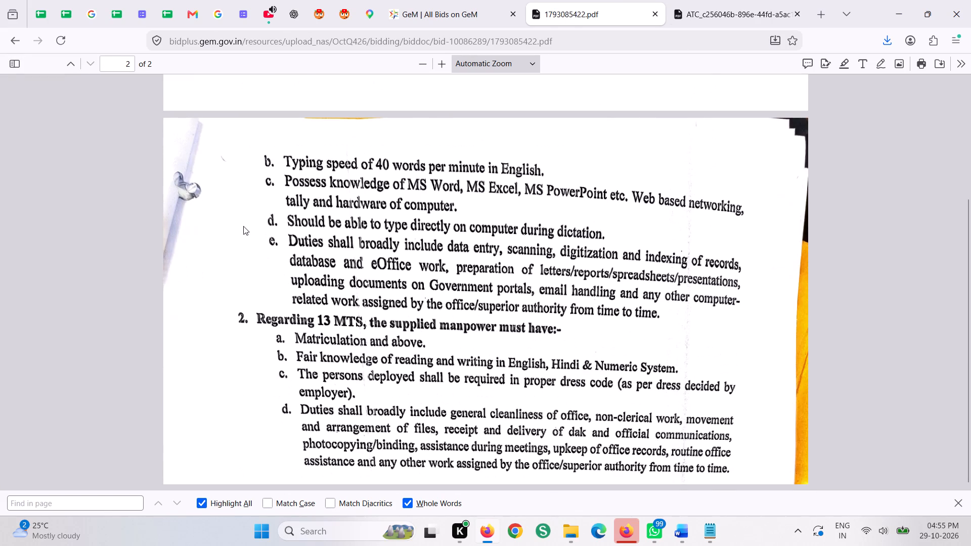
scroll(243, 226, "down", 4)
left_click(19, 39)
scroll(629, 272, "down", 17)
scroll(545, 280, "down", 1)
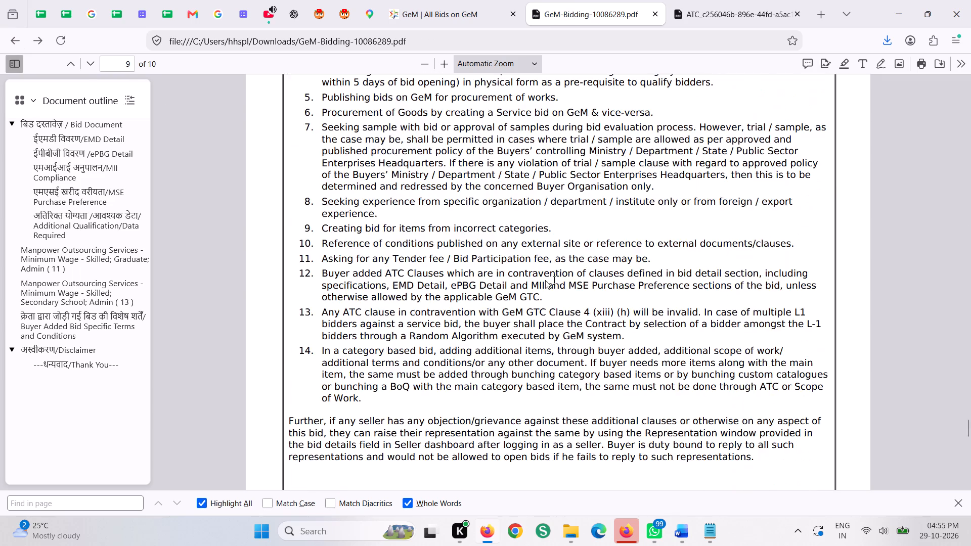
scroll(545, 280, "up", 4)
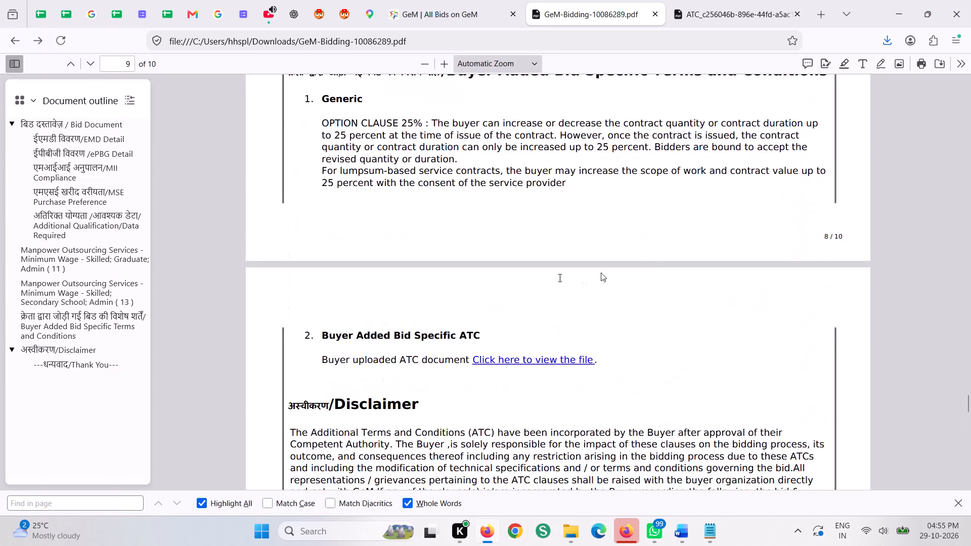
Using the proforma's page number in the ATC PDF, add item 20 in Word as "BUYER ADDED ATC -PG.NO-8".
left_click(731, 0)
scroll(456, 224, "down", 1)
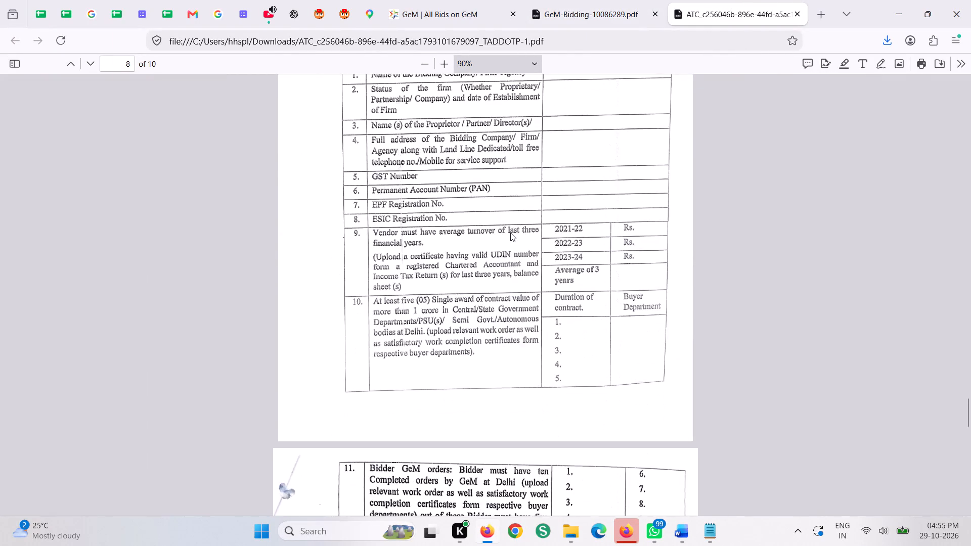
key("alt+Tab")
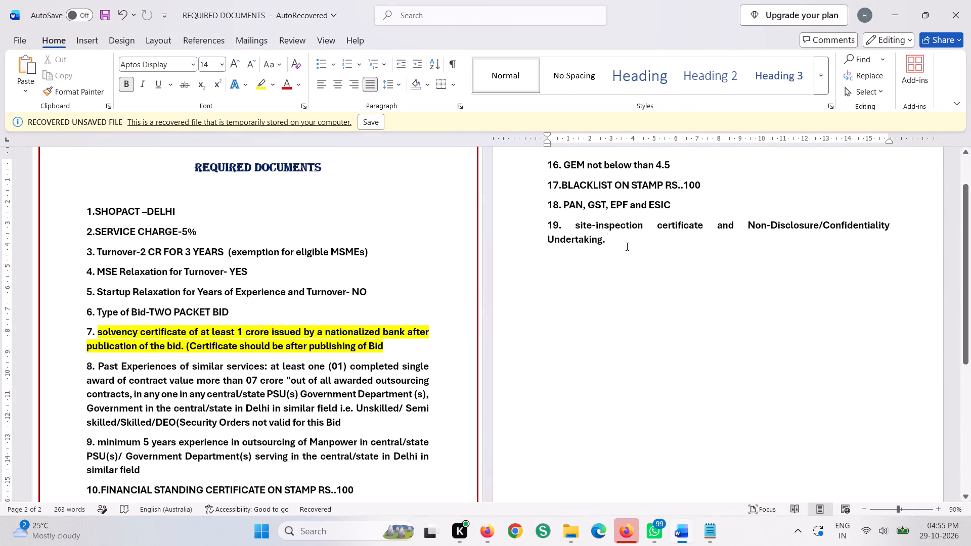
key("Return")
type("20.")
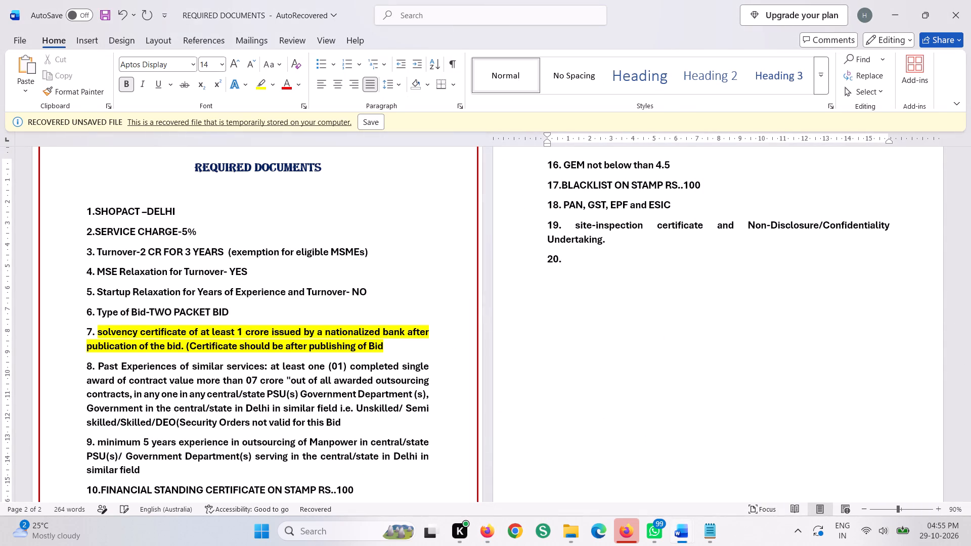
type("BUYER ADDED ATC -")
type("PG.NO-10")
key("space")
key("alt+Tab")
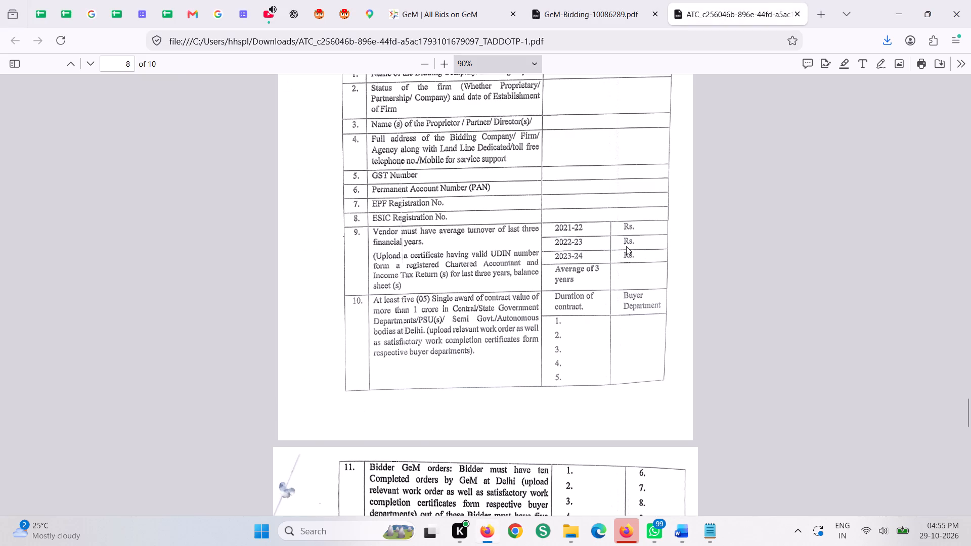
key("alt+Tab")
key("shift+parenleft")
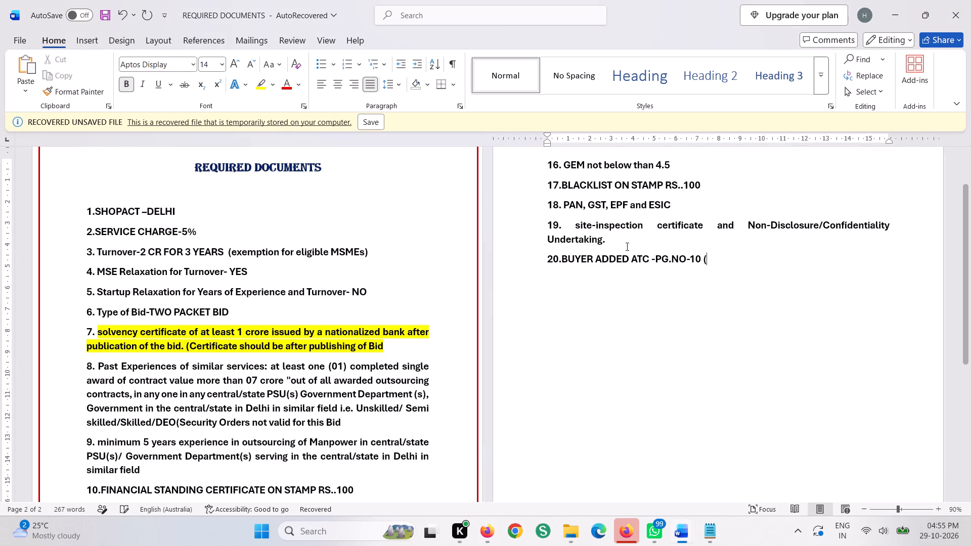
key("alt+Tab")
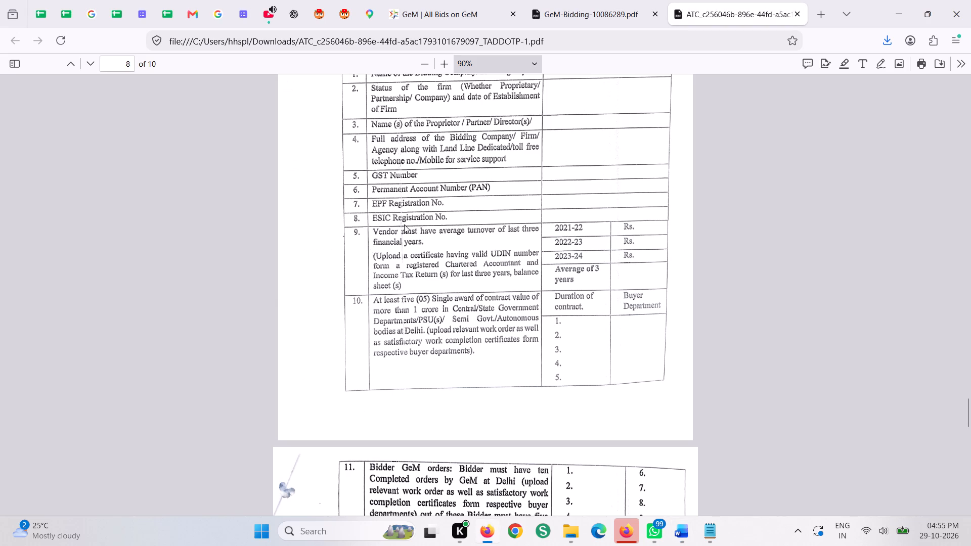
key("alt+Tab")
key("BackSpace")
key("BackSpace")
key("BackSpace")
key("BackSpace")
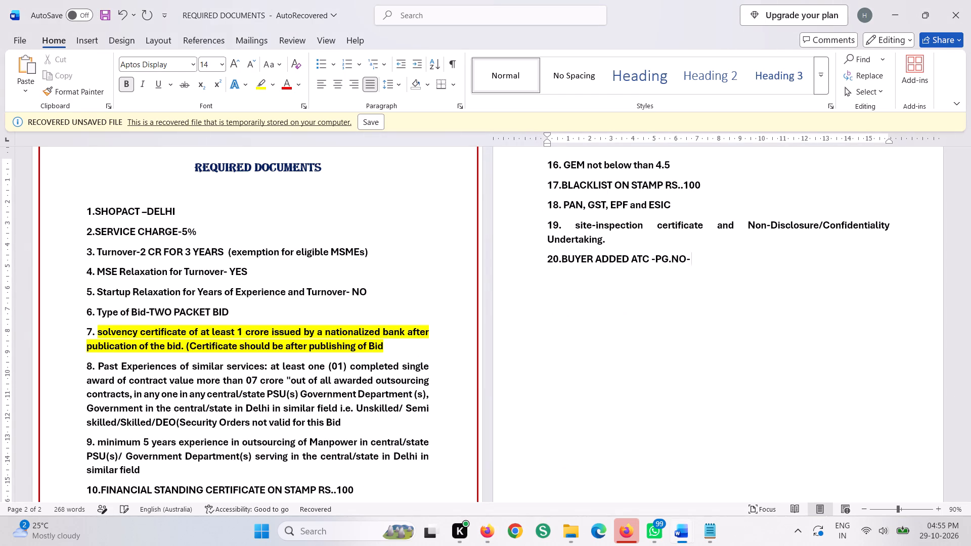
key("8")
key("space")
Check the proforma's title in the ATC PDF and extend item 20 in Word with "(TECHNICAL EVALUATION) FILL".
type("()")
key("BackSpace")
type("()")
key("Insert")
key("Insert")
key("BackSpace")
key("BackSpace")
key("alt+Tab")
scroll(451, 243, "up", 1)
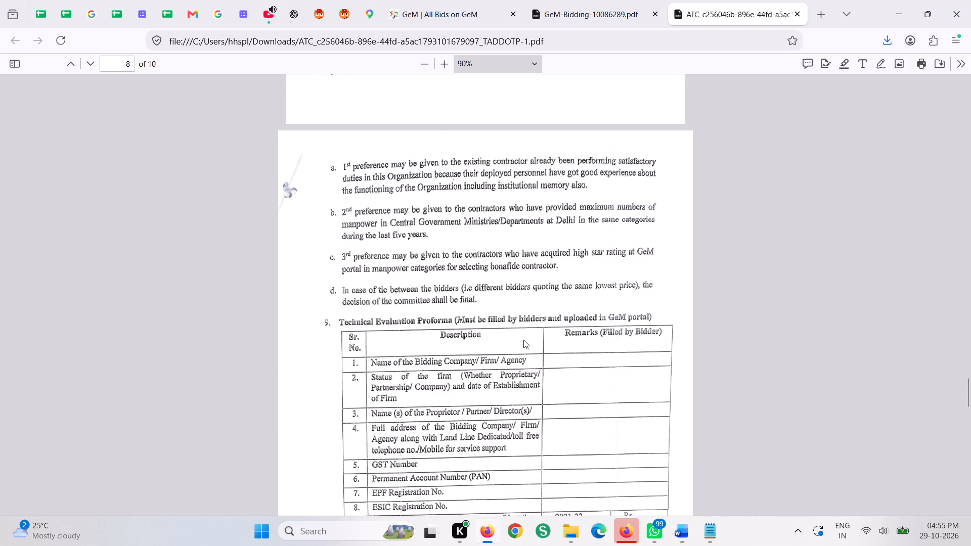
key("alt+Tab")
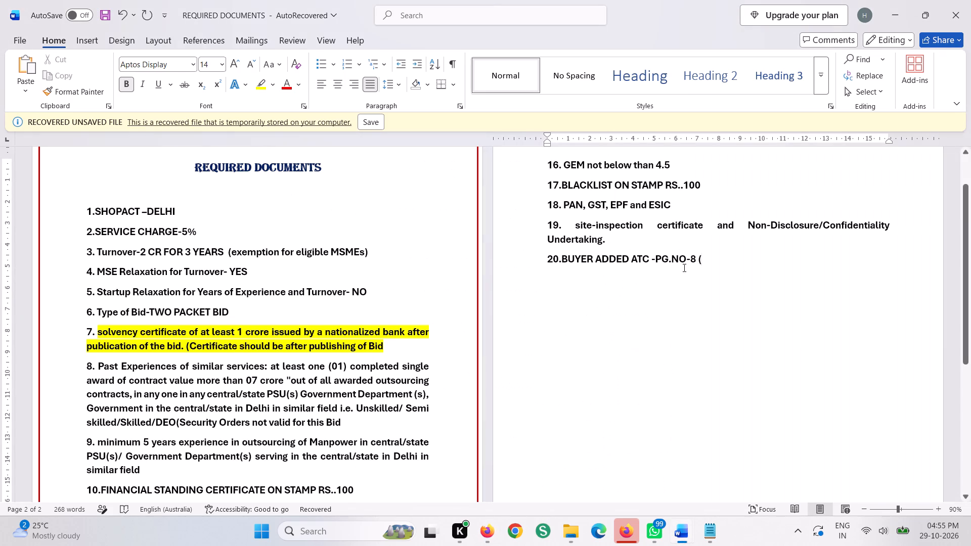
type("TECHNICA")
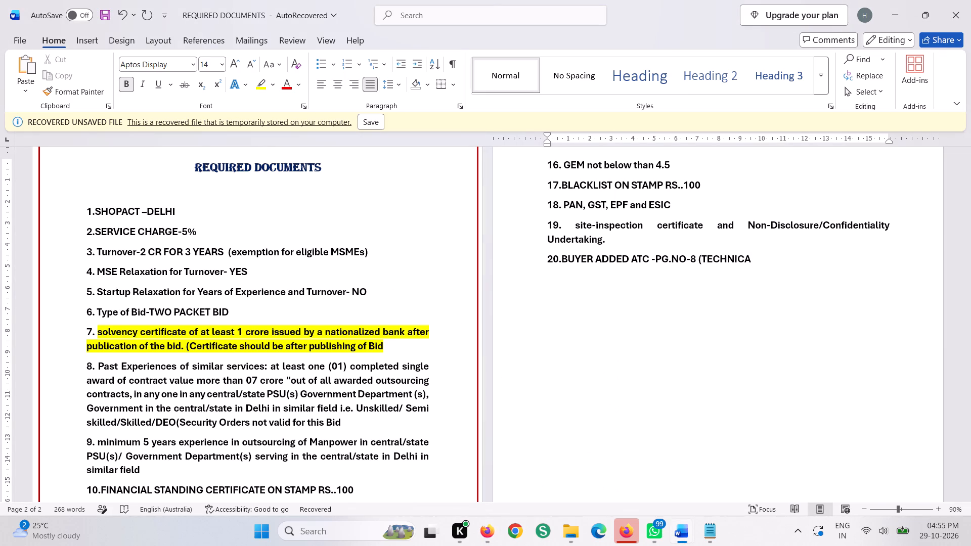
type("L EVAL")
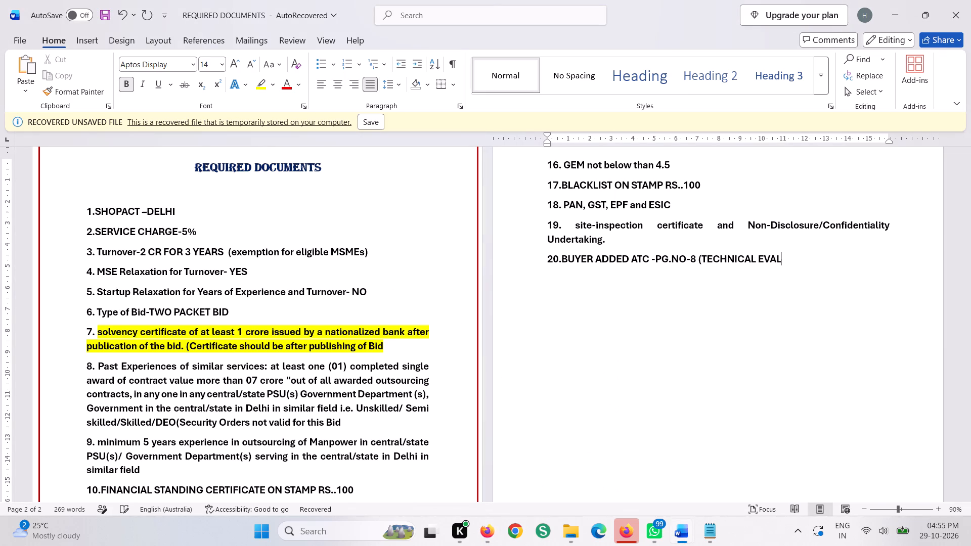
type("UATION")
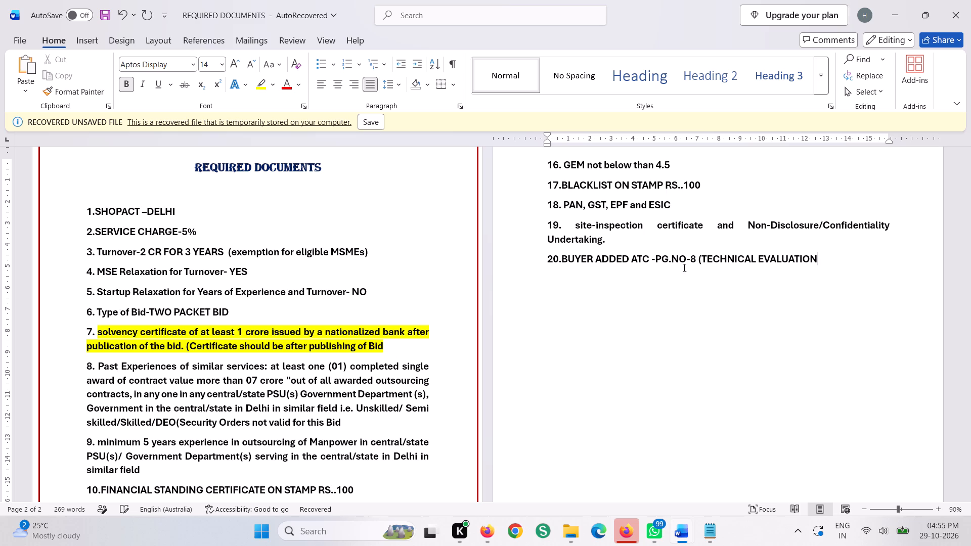
key("shift+parenleft")
key("BackSpace")
type(") FILL")
key("alt+Tab")
scroll(568, 316, "down", 1)
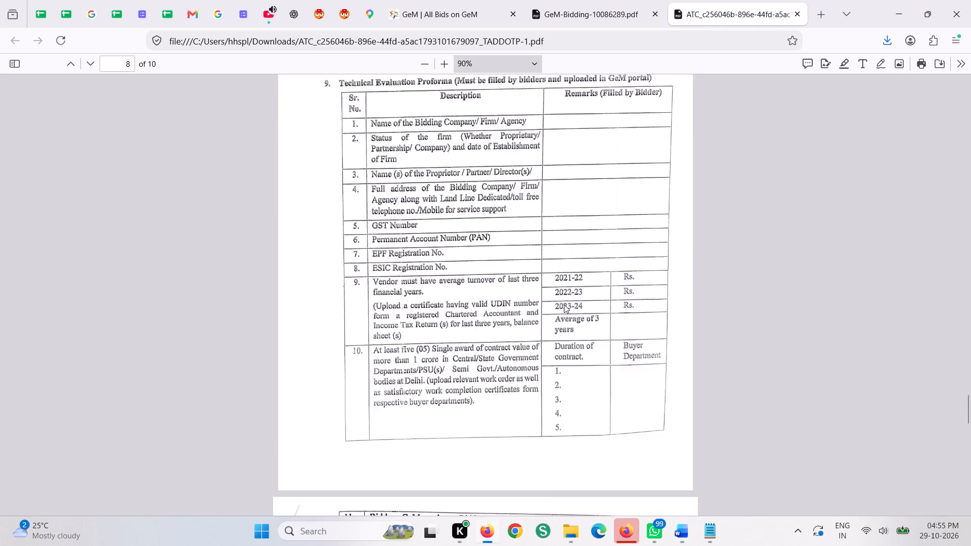
scroll(540, 313, "down", 2)
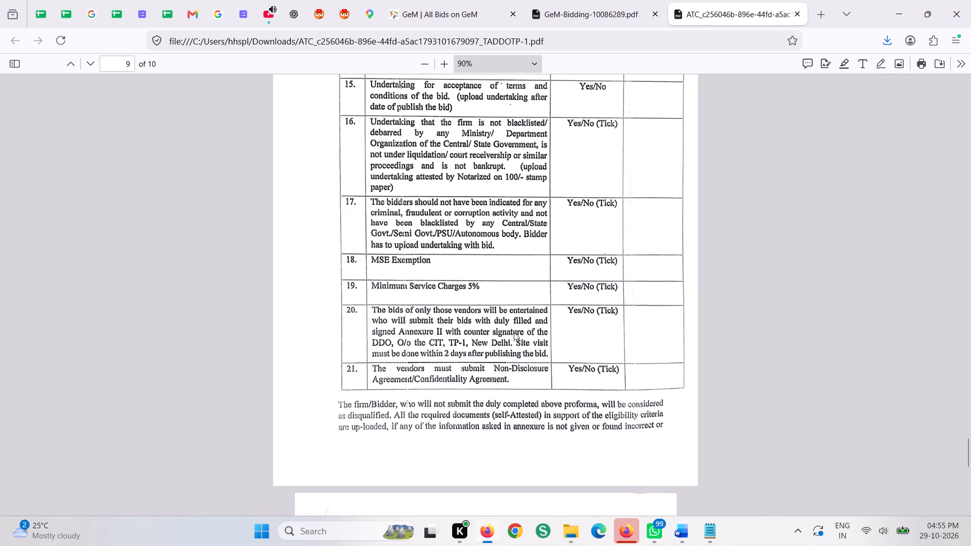
scroll(513, 334, "down", 1)
scroll(557, 325, "down", 1)
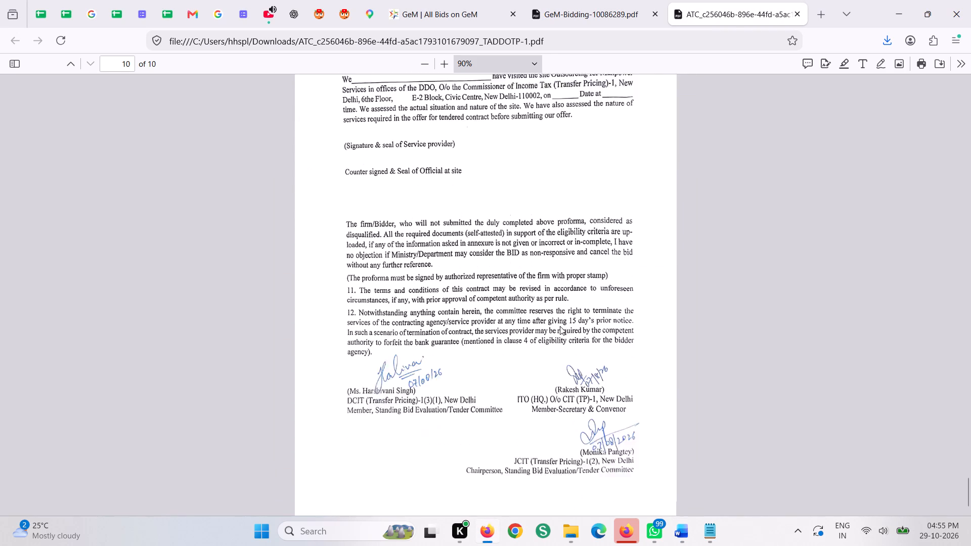
scroll(544, 328, "up", 1)
scroll(543, 329, "up", 2, "ctrl")
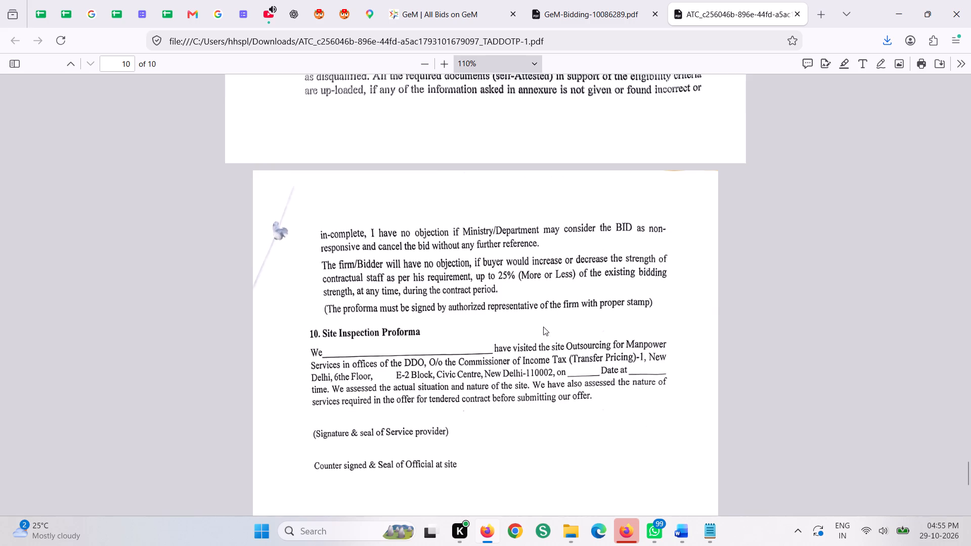
key("ctrl+shift+s")
left_click_drag(284, 316, 721, 406)
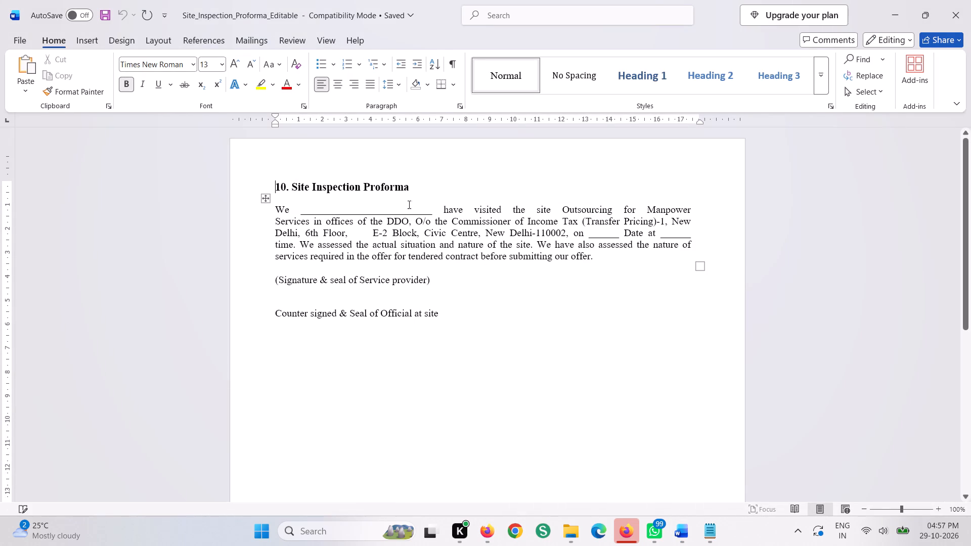
Make the service provider signature line and the official's countersignature line bold and right-aligned.
left_click_drag(273, 212, 604, 257)
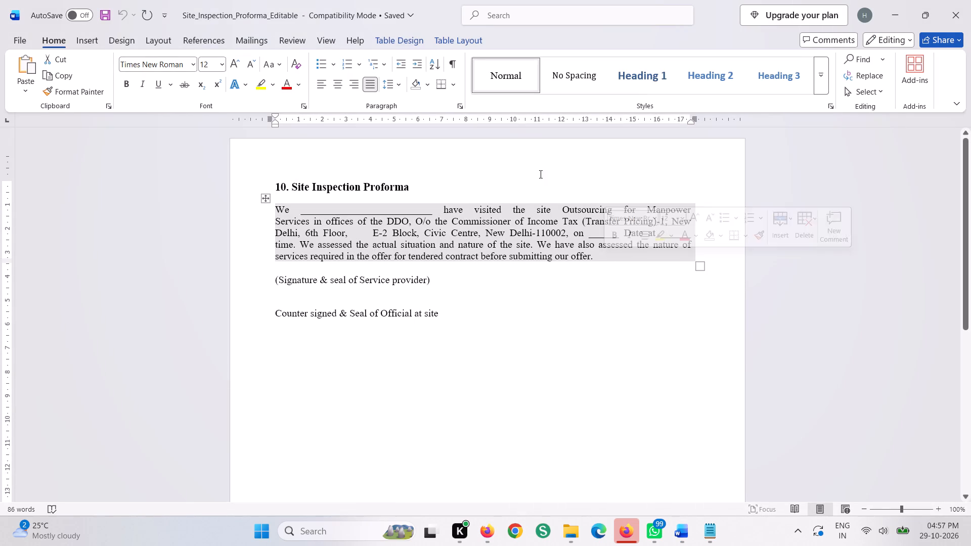
left_click(387, 233)
left_click_drag(261, 278, 460, 329)
key("ctrl+b")
left_click(415, 345)
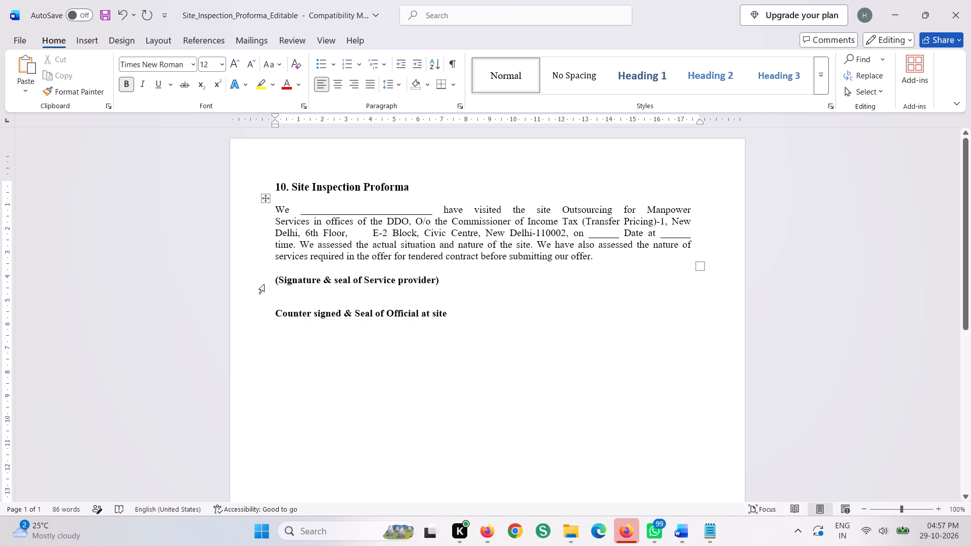
left_click_drag(269, 275, 479, 339)
left_click(353, 85)
left_click(465, 281)
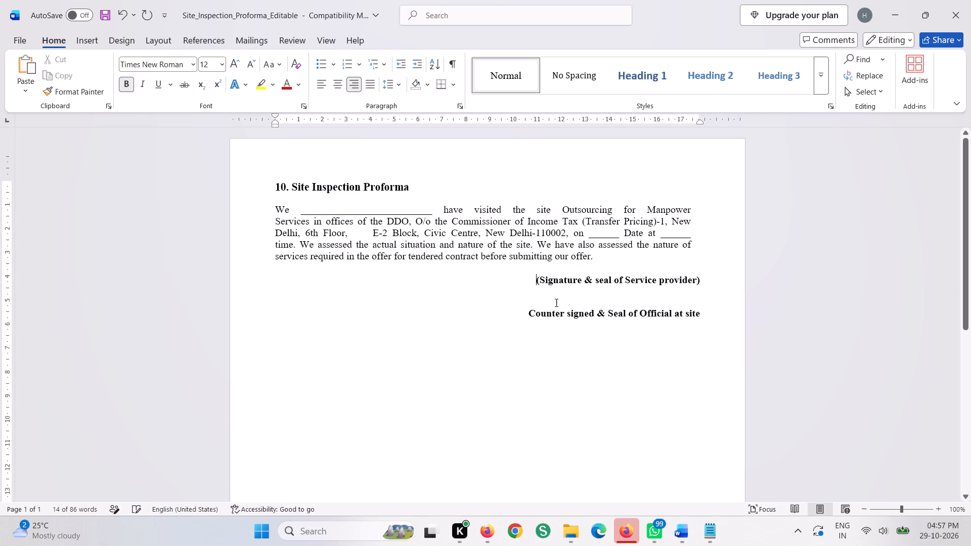
Add blank space between the proforma's body paragraph and the signature lines.
left_click(598, 261)
key("Return")
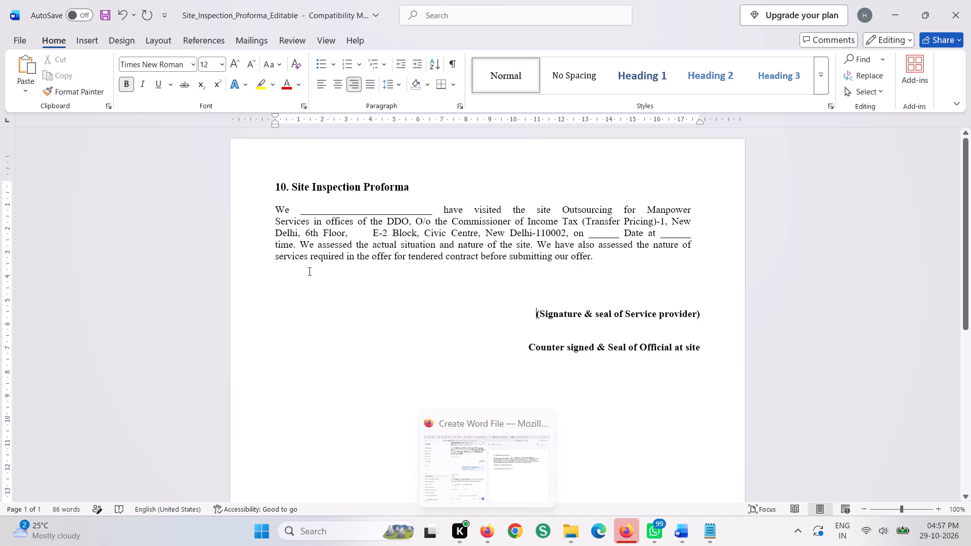
Save the proforma as a Word document in the GEM2026B8204928 folder under DEV1, keeping the name Site_Inspection_Proforma_Editable.
left_click(568, 529)
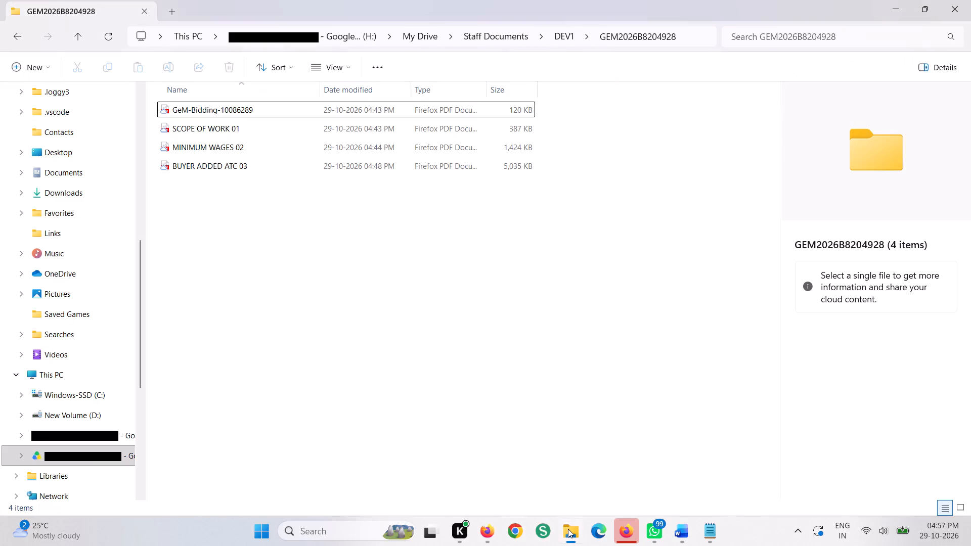
left_click(568, 529)
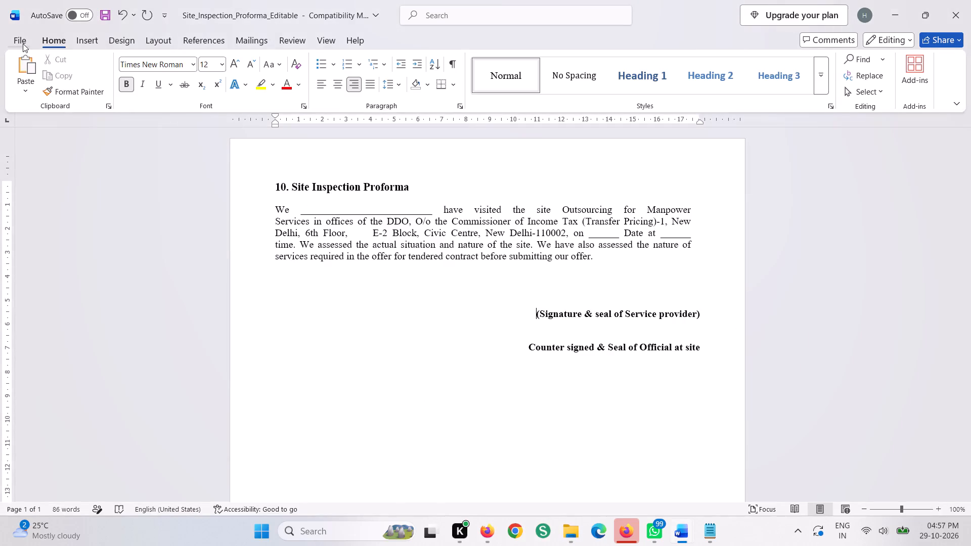
left_click(23, 43)
left_click(48, 238)
left_click(134, 330)
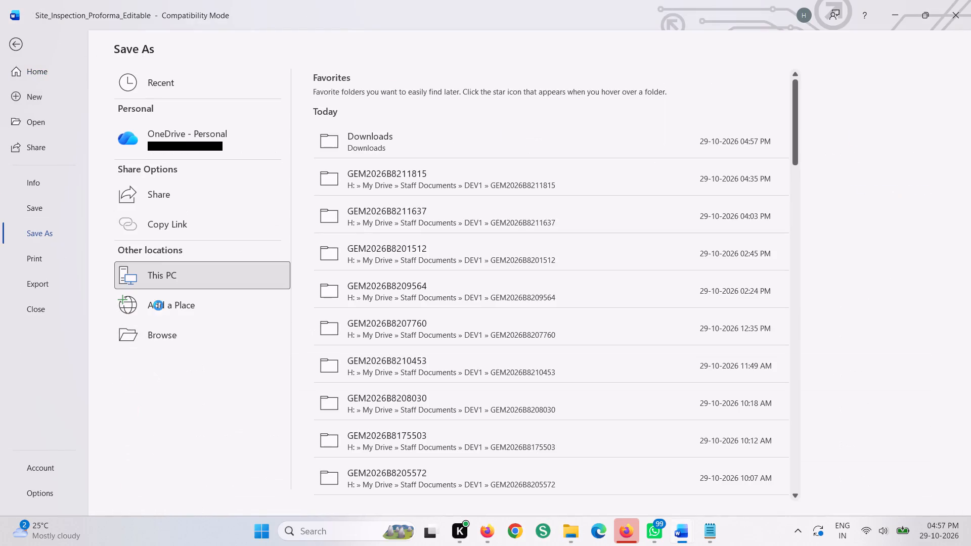
left_click(199, 229)
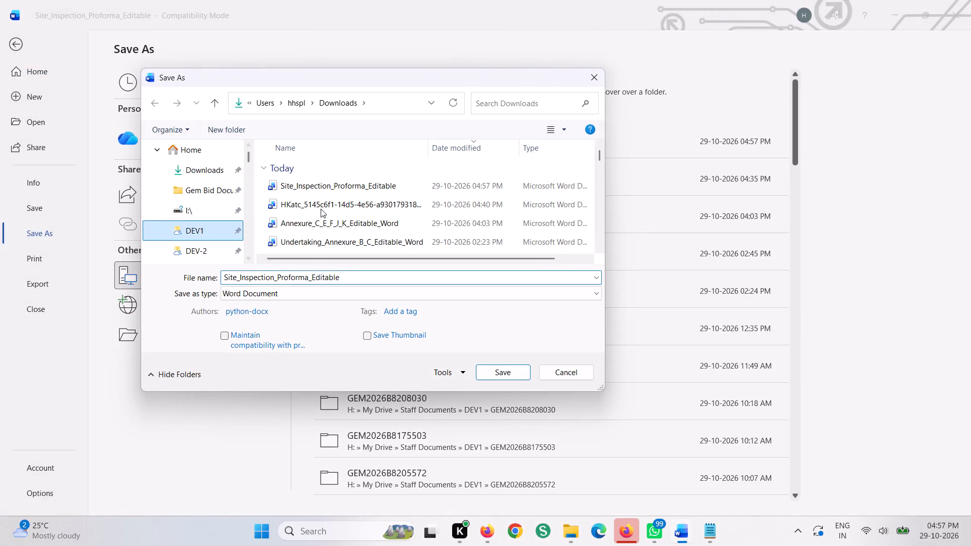
scroll(304, 200, "up", 7)
double_click(334, 164)
left_click(328, 276)
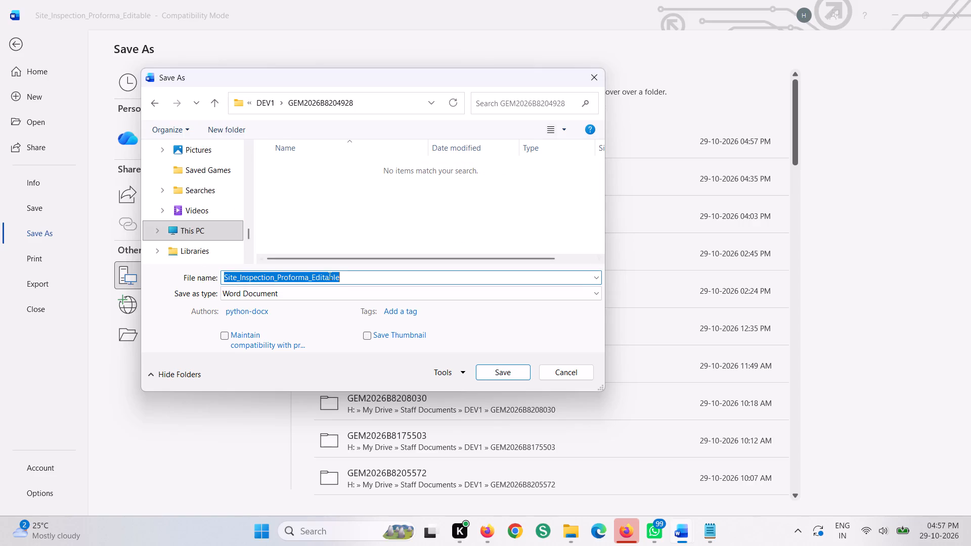
left_click(493, 370)
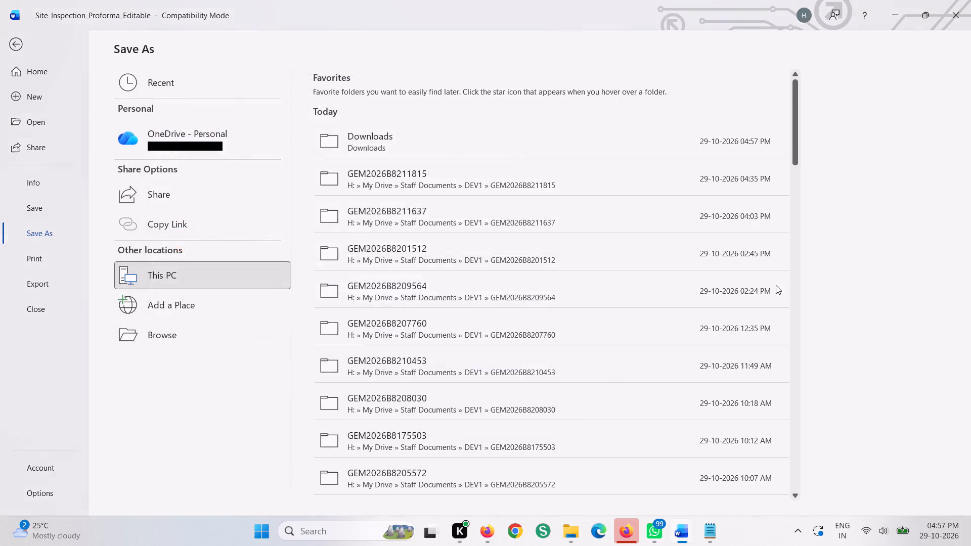
left_click(520, 295)
Close the saved proforma and return to the REQUIRED DOCUMENTS list in Word.
scroll(620, 277, "up", 3)
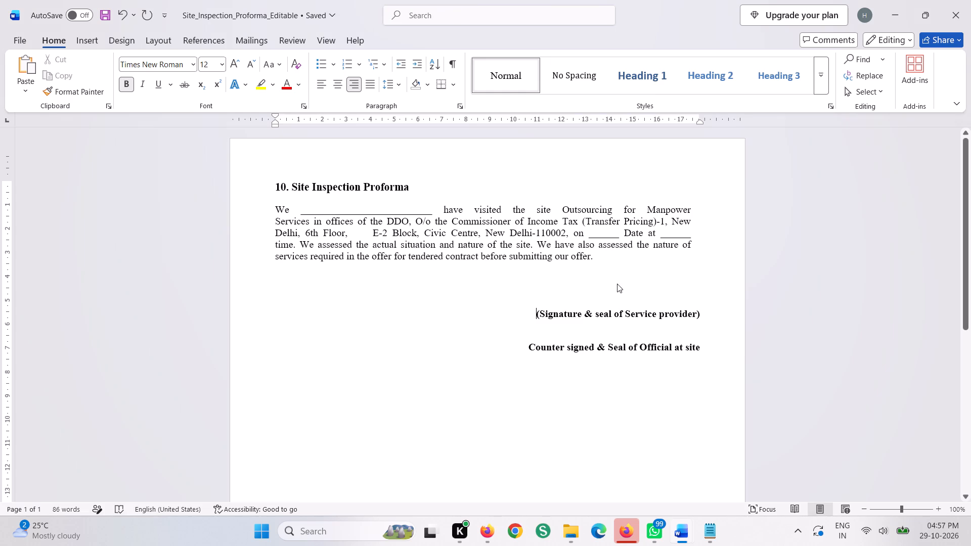
scroll(617, 284, "up", 2)
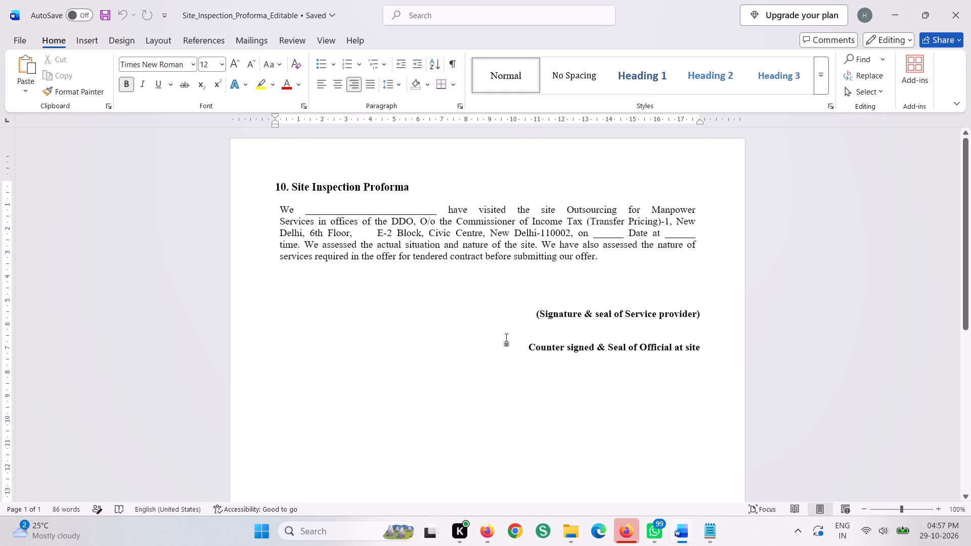
scroll(943, 209, "down", 3)
scroll(962, 174, "up", 9)
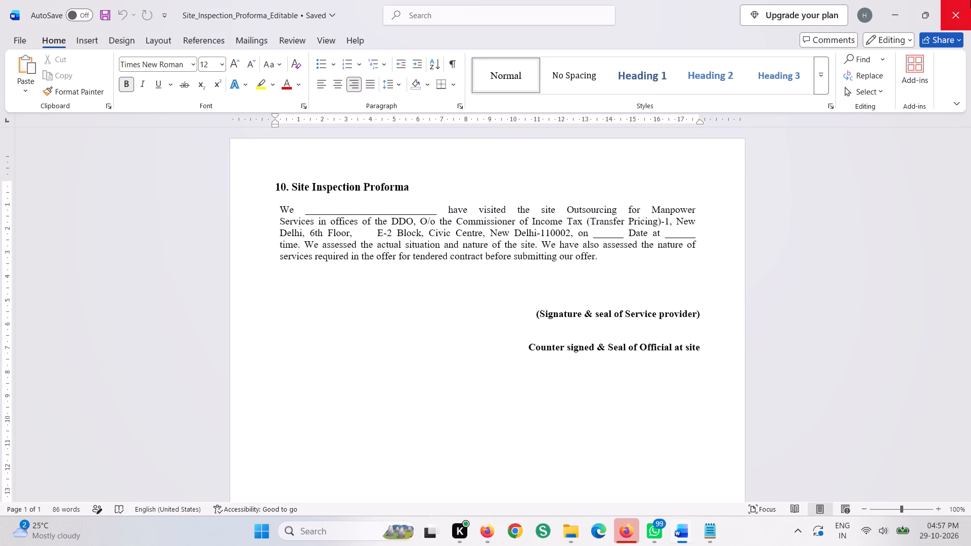
left_click(959, 15)
left_click(485, 528)
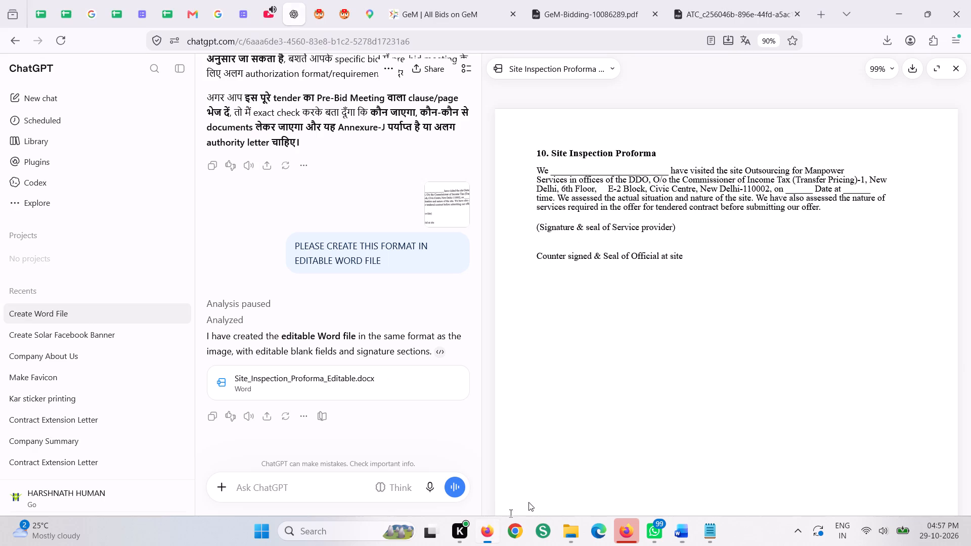
left_click(490, 535)
left_click(627, 315)
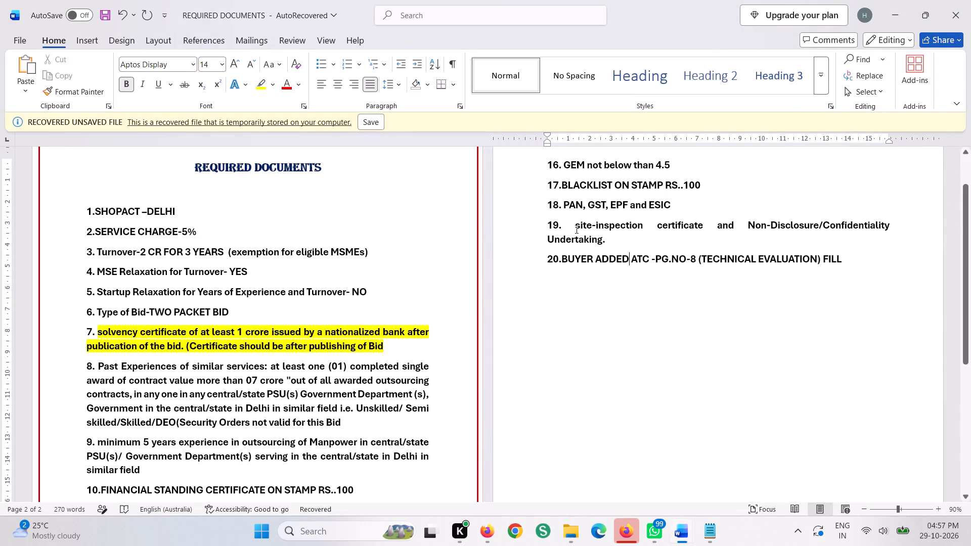
Highlight item 19's text about the site-inspection certificate and Non-Disclosure/Confidentiality Undertaking in yellow.
left_click_drag(576, 229, 610, 246)
left_click(664, 225)
left_click(568, 395)
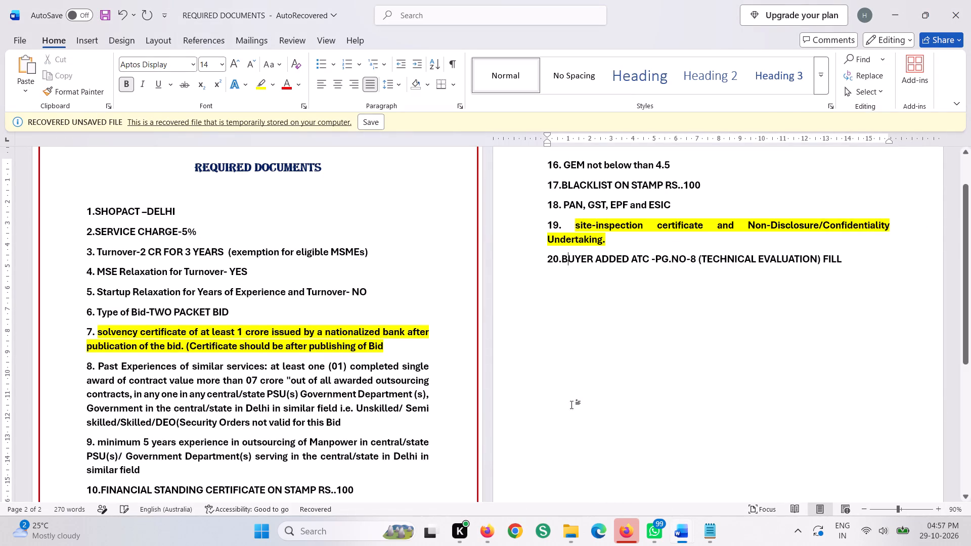
Switch to the buyer's ATC PDF in Firefox and search it for "SITE VISIT".
left_click(487, 530)
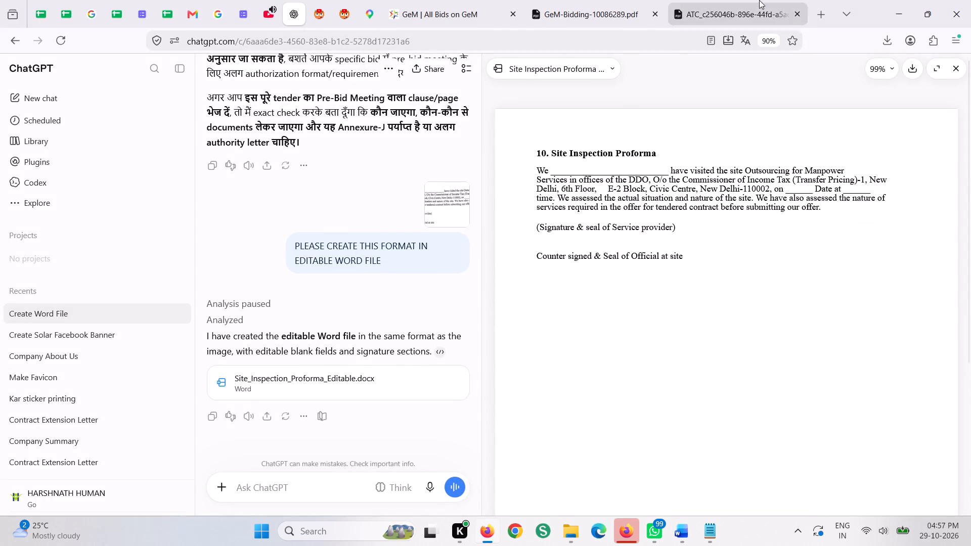
left_click(760, 0)
key("ctrl+f")
type("SITE VISIT")
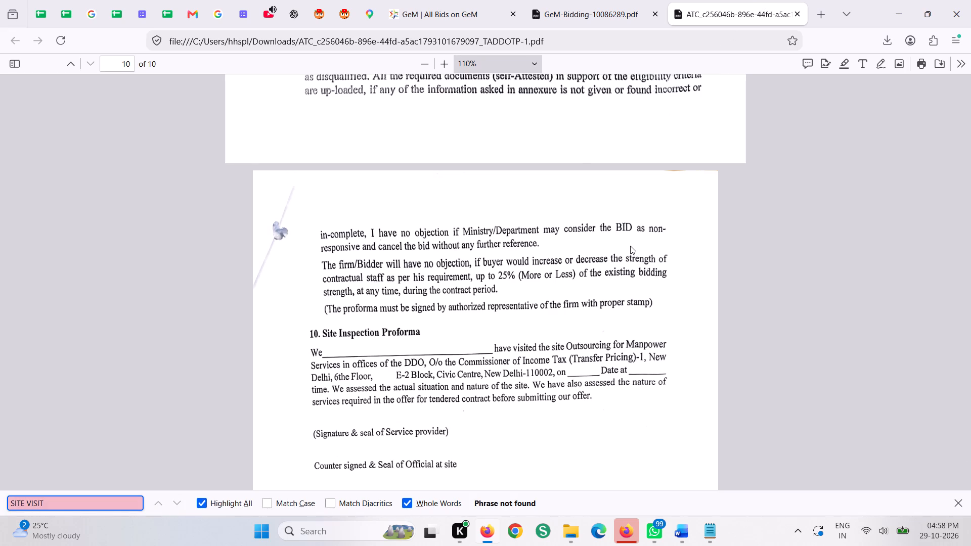
key("Return")
key("Return")
key("BackSpace")
key("BackSpace")
key("BackSpace")
key("BackSpace")
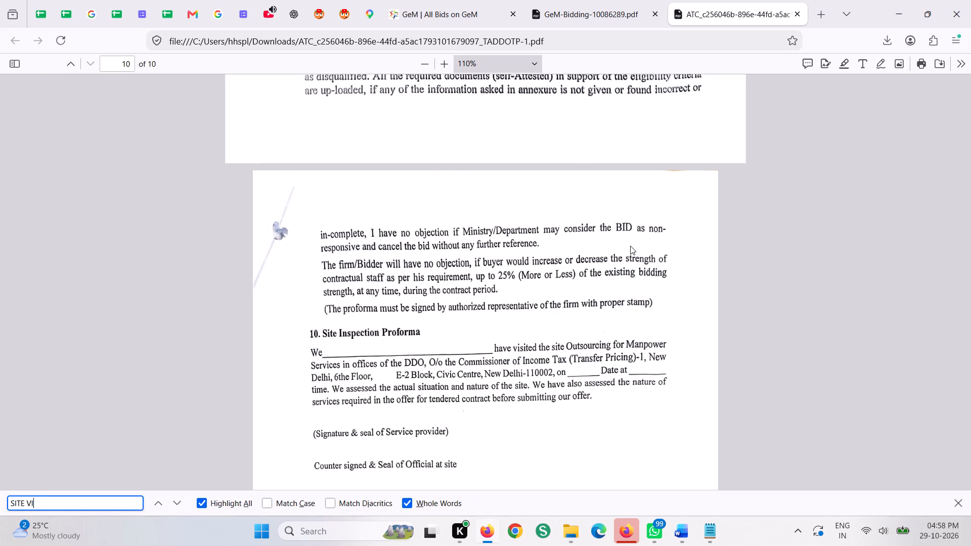
key("BackSpace")
key("BackSpace")
key("BackSpace")
key("BackSpace")
Read back through the ATC PDF from its last pages to page 1, checking the proforma tables and bid conditions.
scroll(611, 280, "up", 1)
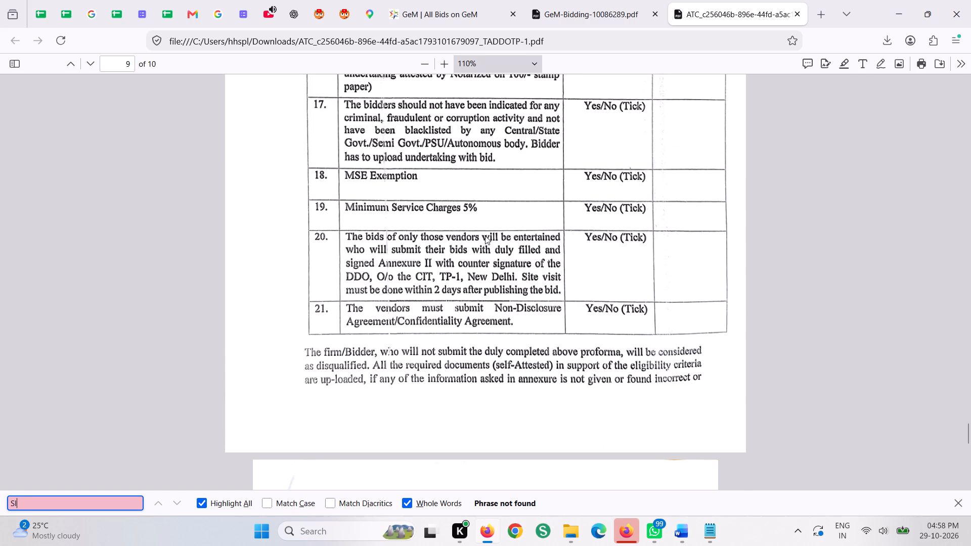
scroll(485, 239, "up", 1)
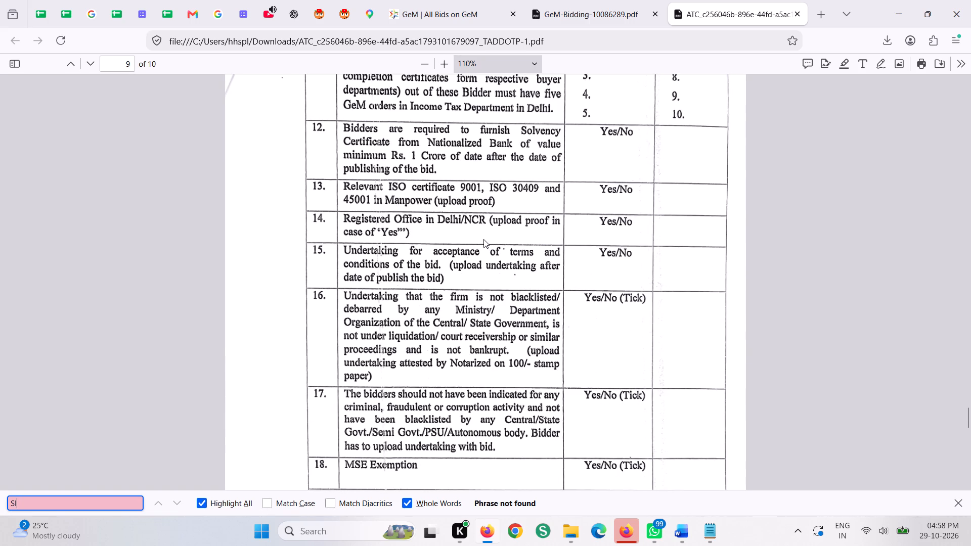
scroll(481, 241, "down", 2)
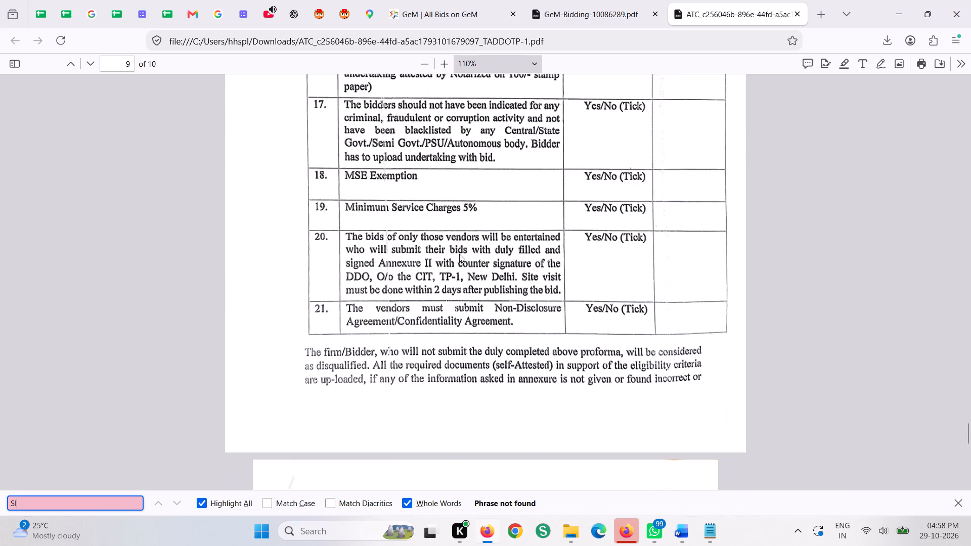
scroll(458, 249, "down", 2)
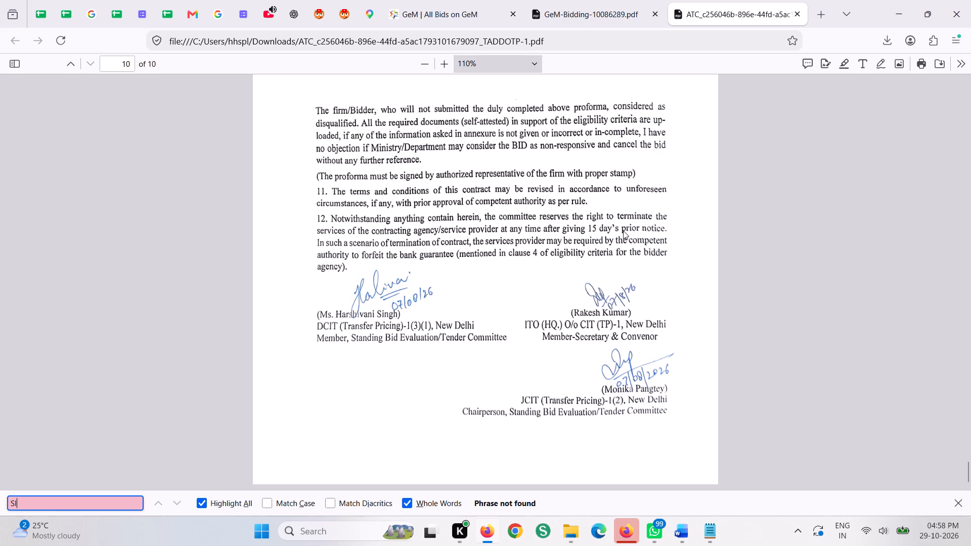
scroll(623, 231, "down", 2)
scroll(633, 244, "up", 4)
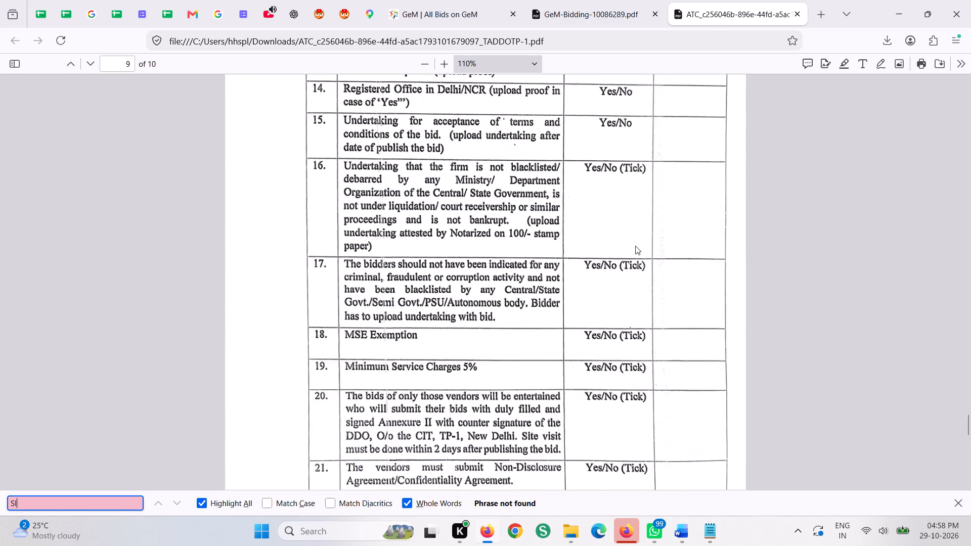
scroll(635, 246, "up", 2)
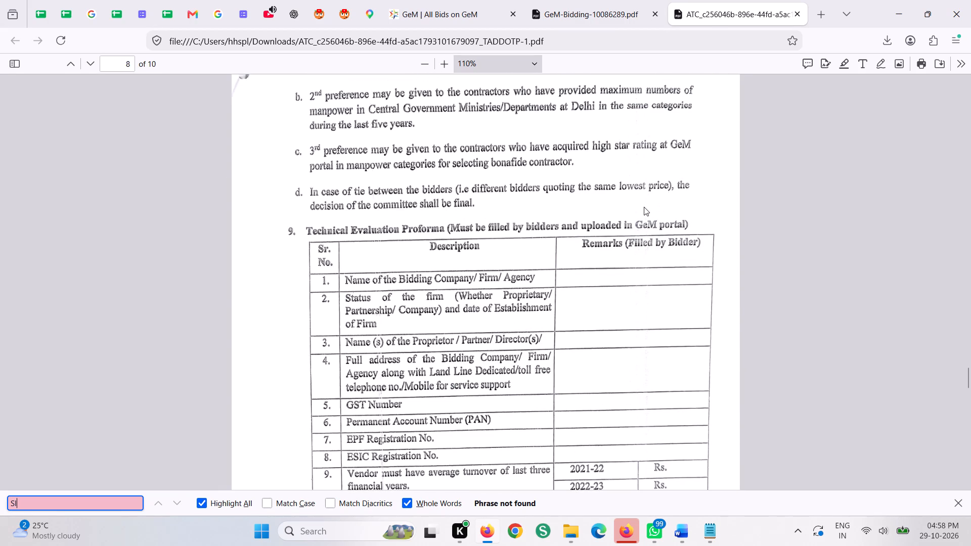
scroll(645, 212, "up", 1)
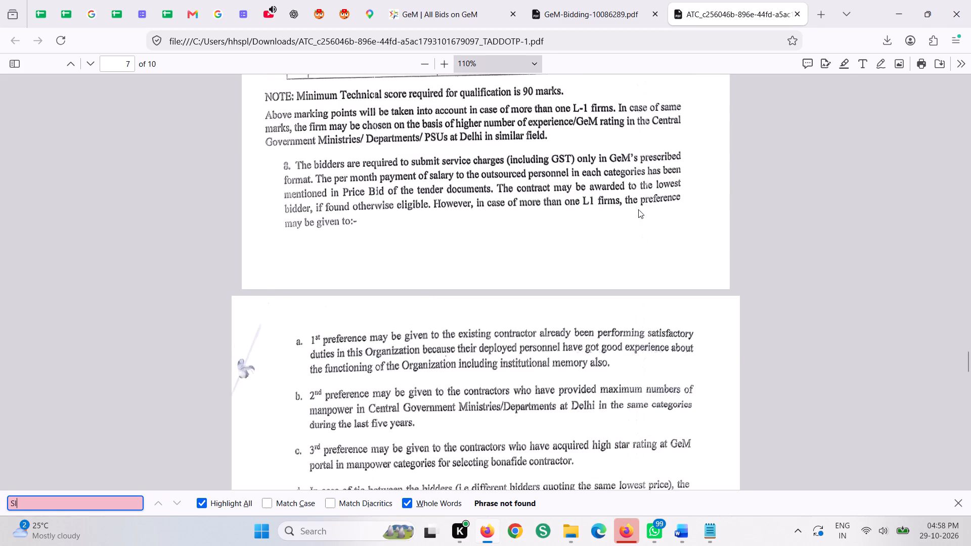
scroll(638, 209, "up", 4)
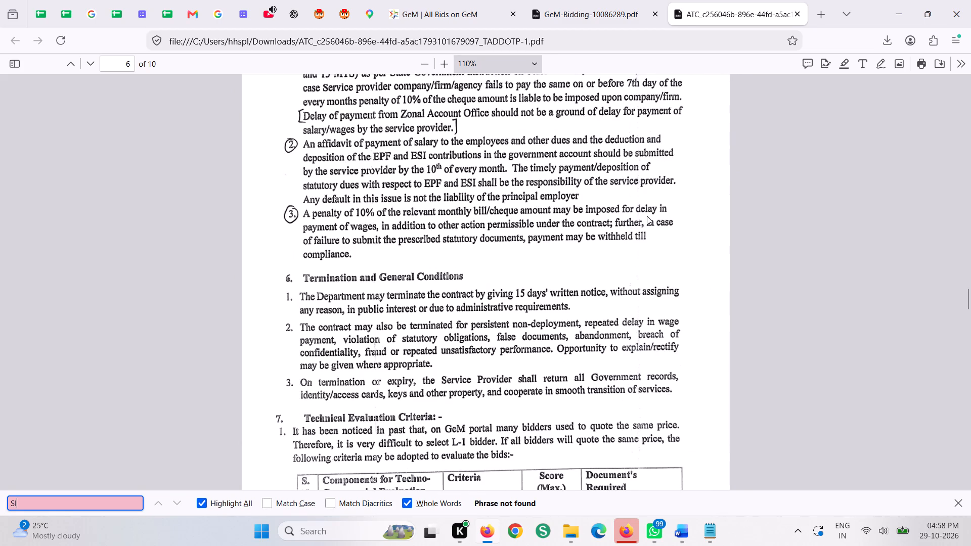
scroll(647, 216, "up", 7)
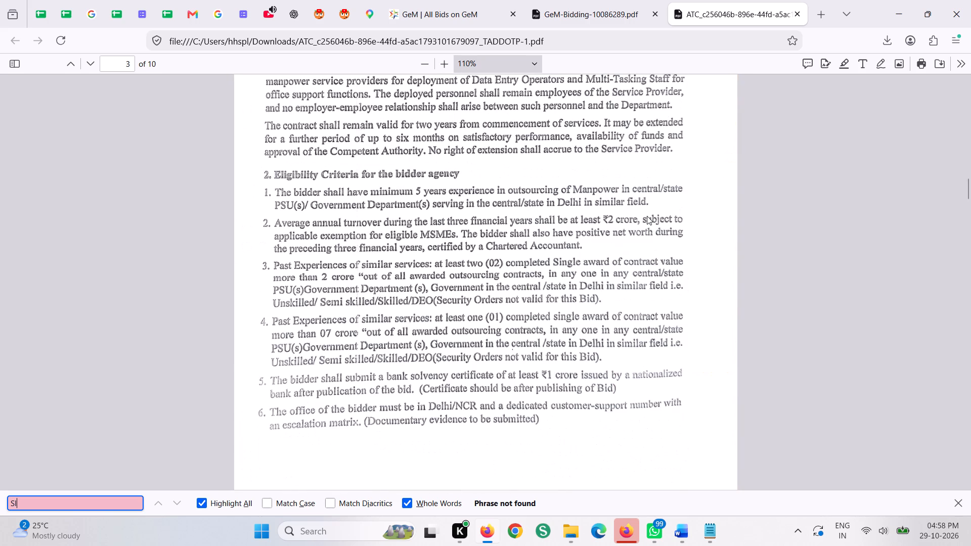
scroll(647, 216, "up", 3)
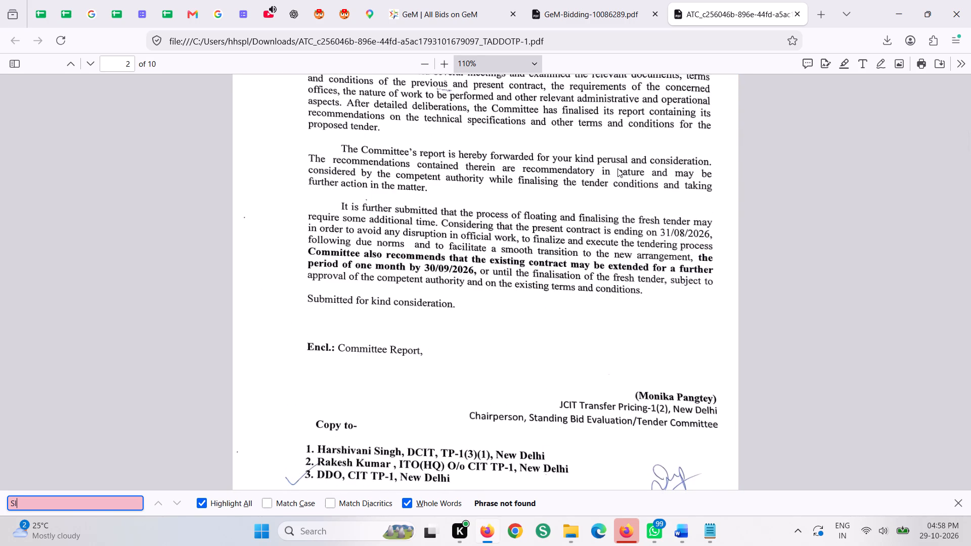
scroll(616, 167, "up", 6)
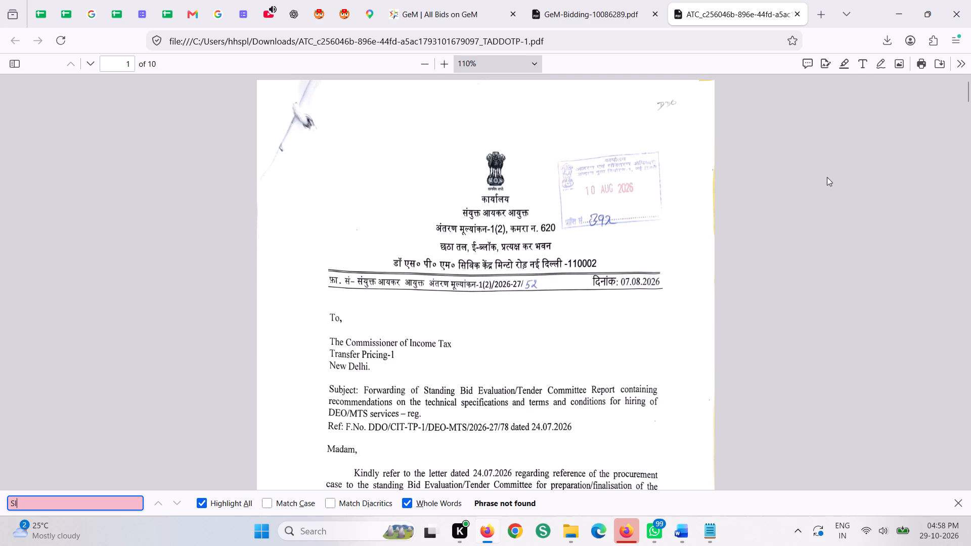
scroll(838, 189, "up", 2)
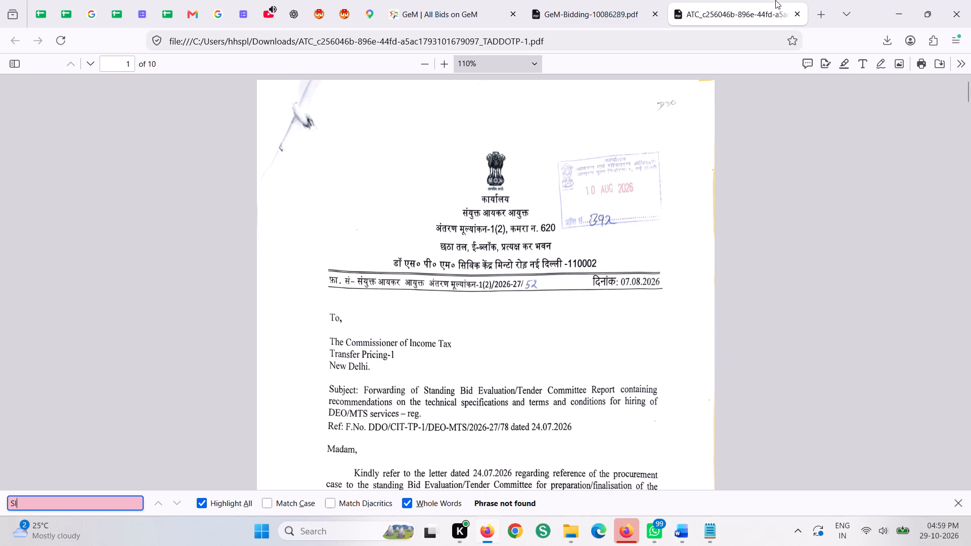
Close the buyer's ATC PDF.
left_click(775, 0)
left_click(797, 14)
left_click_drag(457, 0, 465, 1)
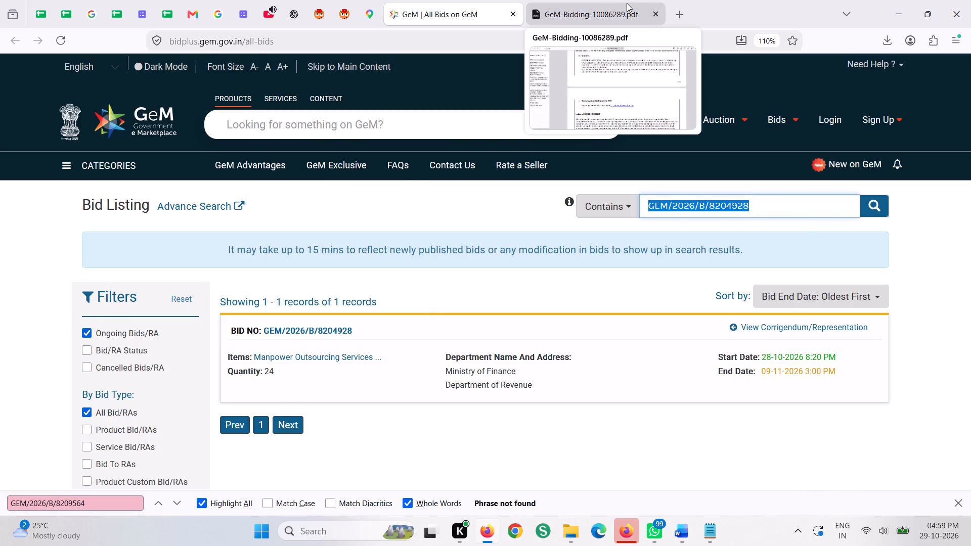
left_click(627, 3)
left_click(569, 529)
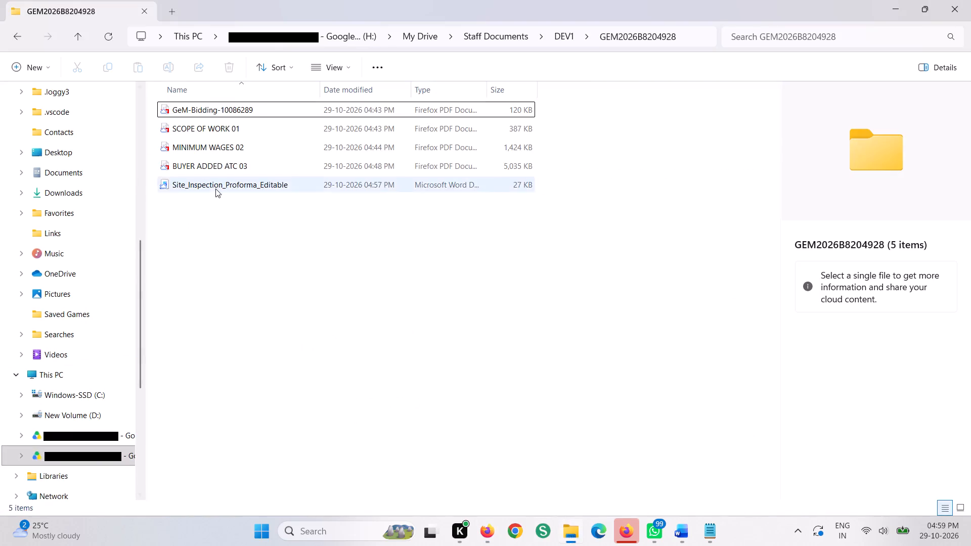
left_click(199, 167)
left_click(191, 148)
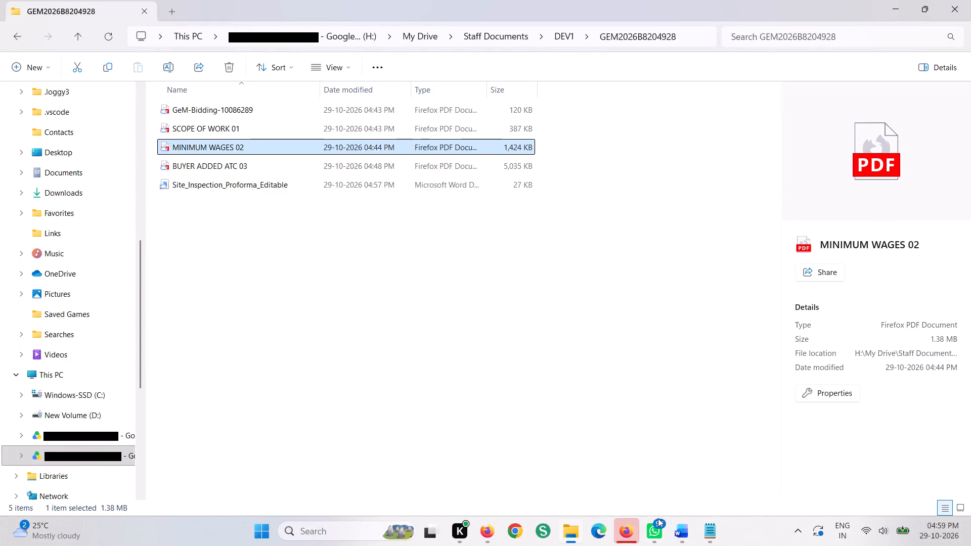
Export the Word list as a PDF named REQUIRED DOCUMENTS in the GEM2026B8204928 folder, and close the PDF once it opens.
left_click(693, 530)
left_click(81, 495)
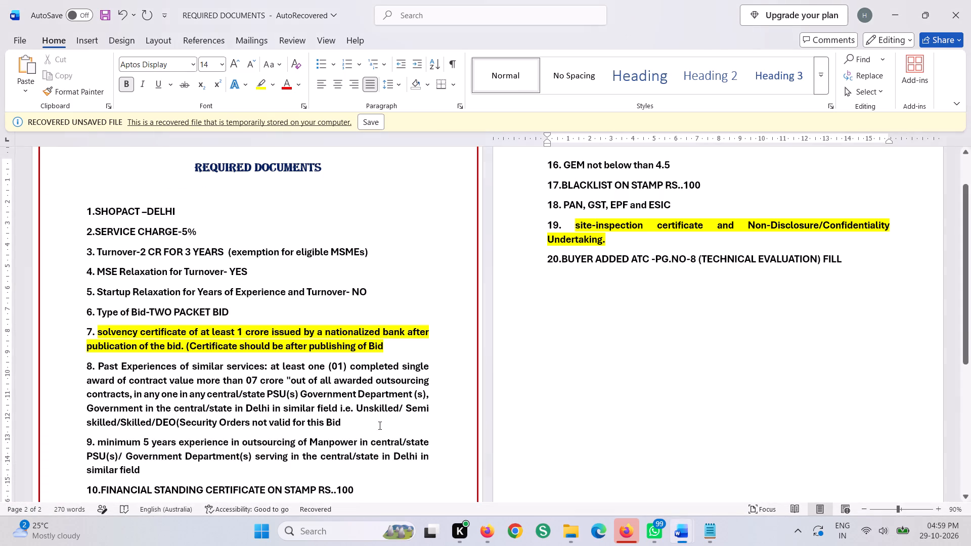
scroll(392, 424, "up", 1)
left_click(12, 36)
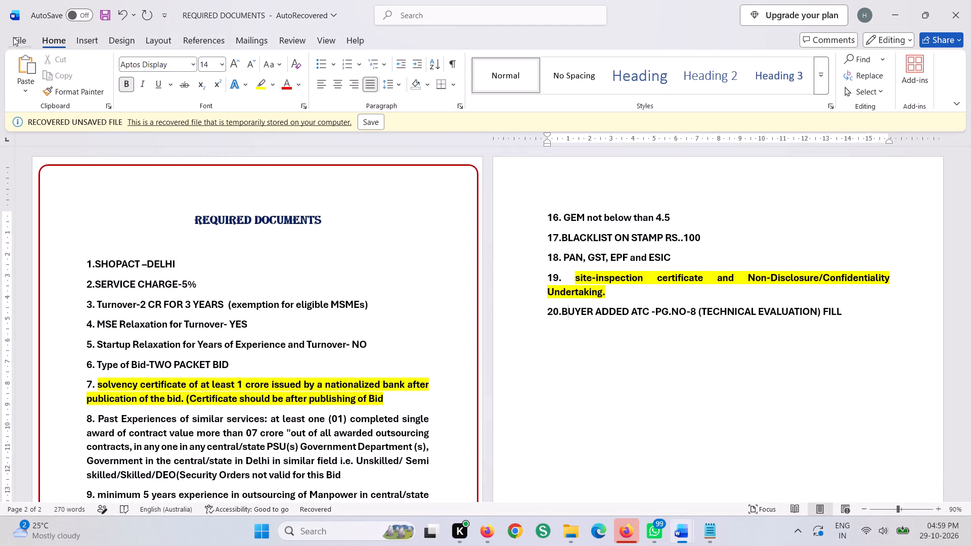
left_click(37, 280)
left_click(367, 179)
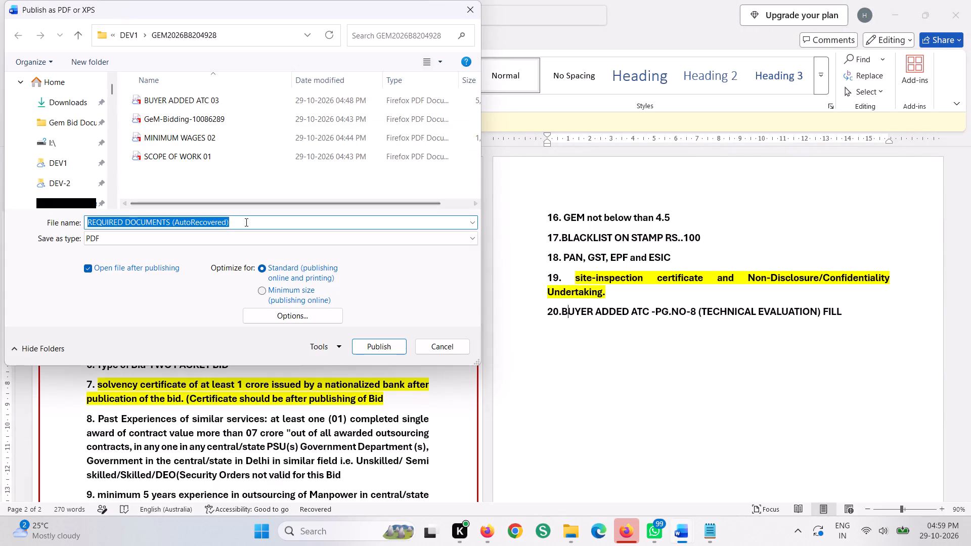
double_click(245, 222)
key("BackSpace")
key("Return")
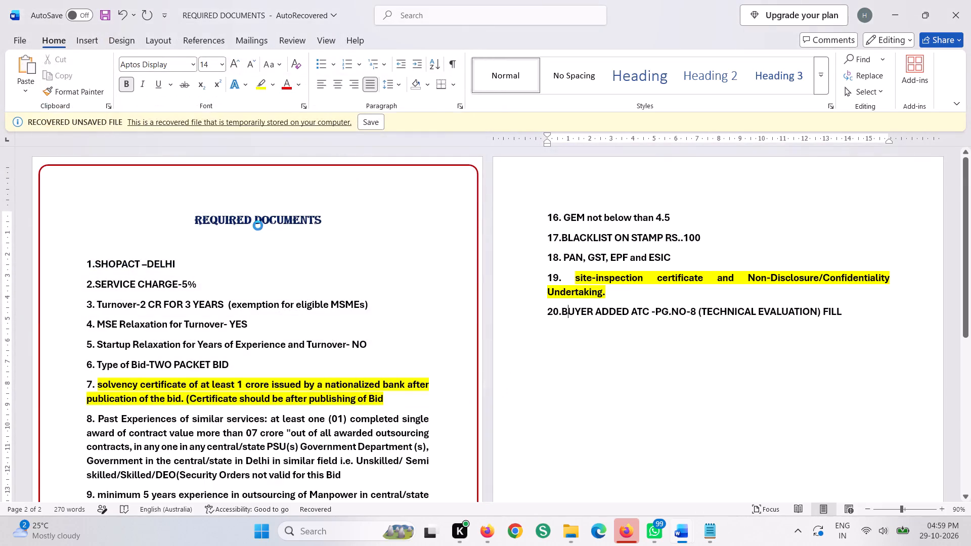
left_click(728, 0)
left_click(793, 13)
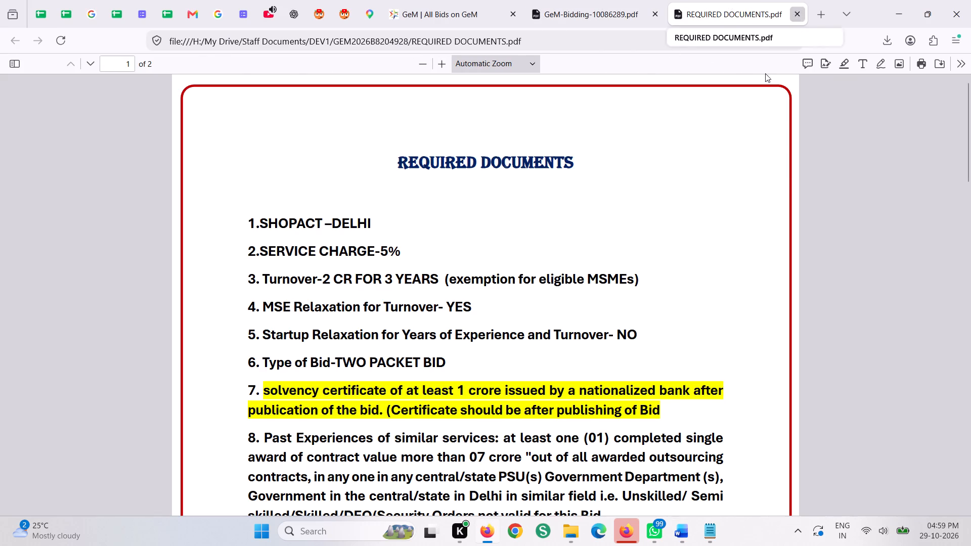
In File Explorer, go up from the GEM2026B8204928 folder to its parent folder DEV1.
left_click(574, 526)
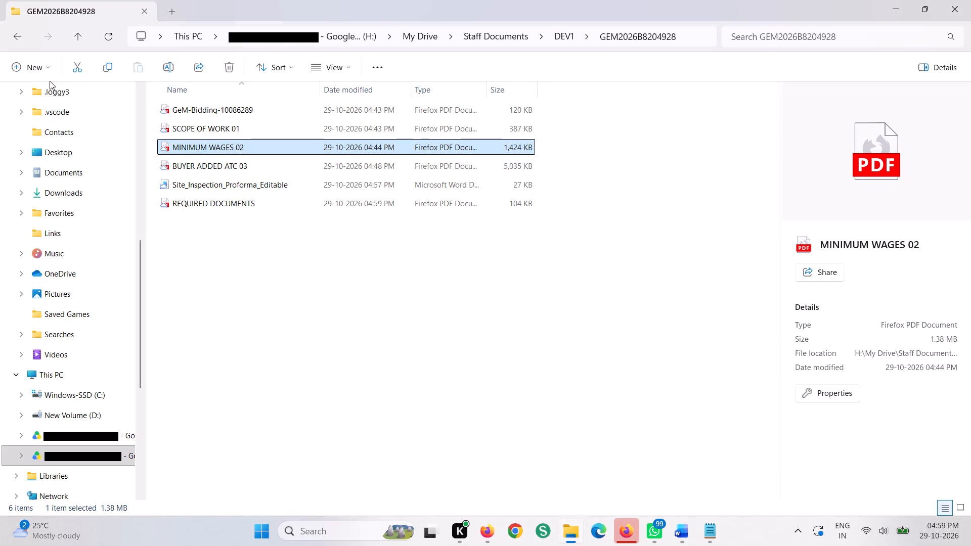
left_click(78, 39)
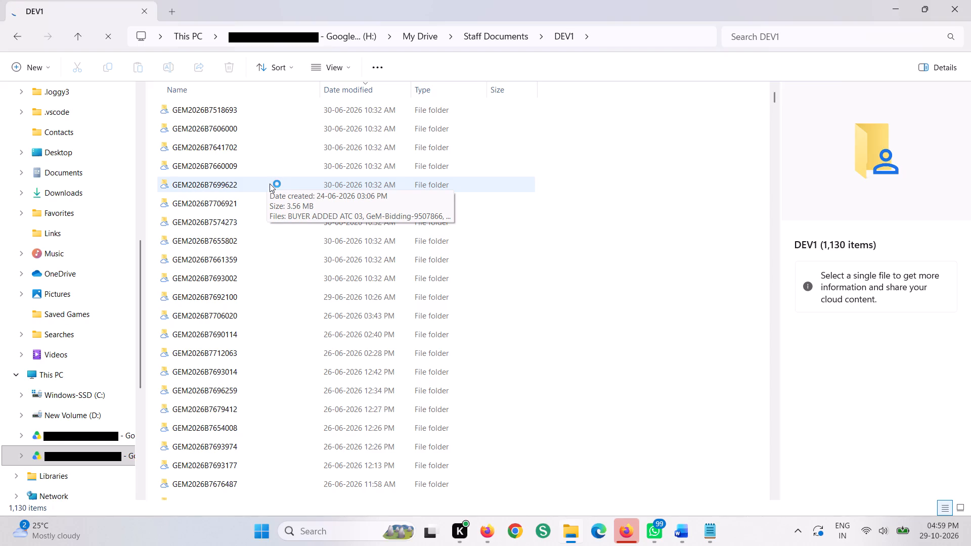
scroll(243, 145, "up", 4)
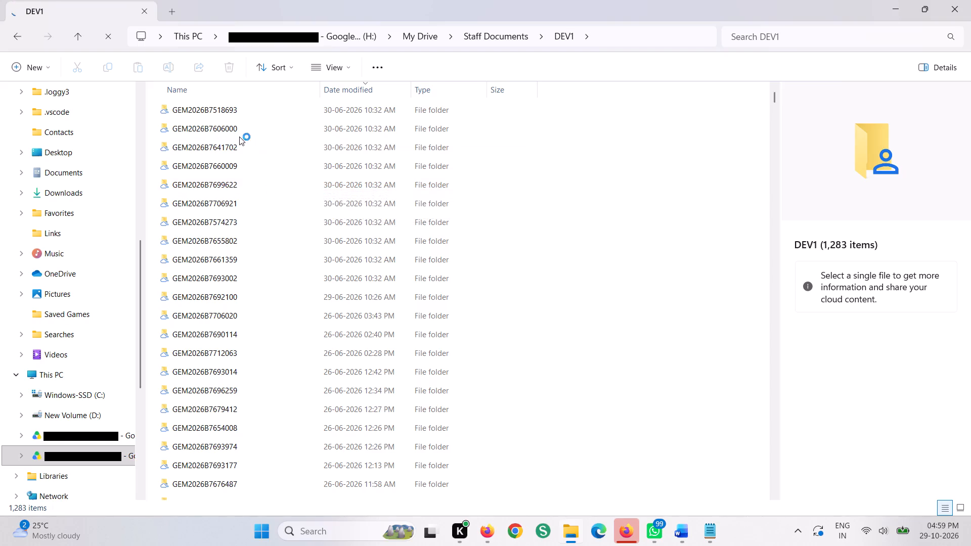
scroll(237, 127, "up", 1)
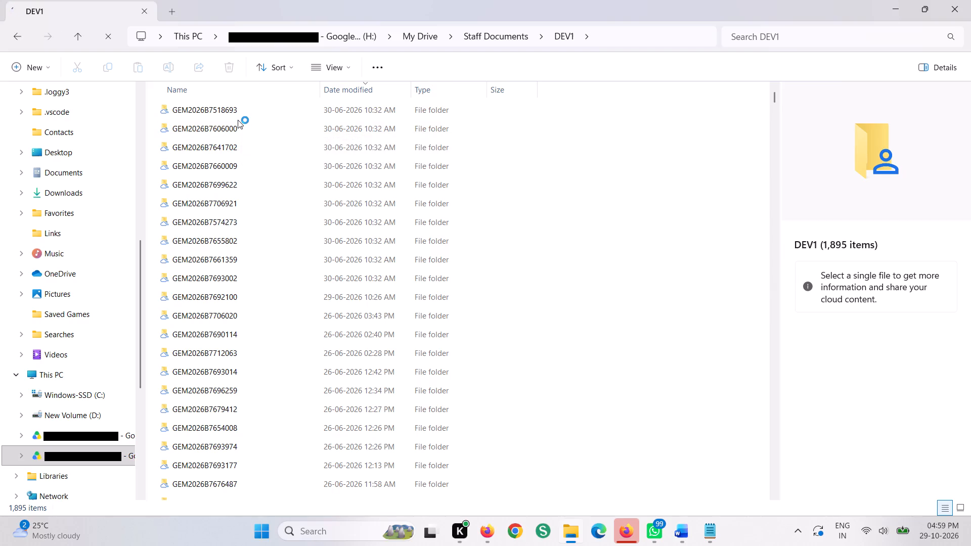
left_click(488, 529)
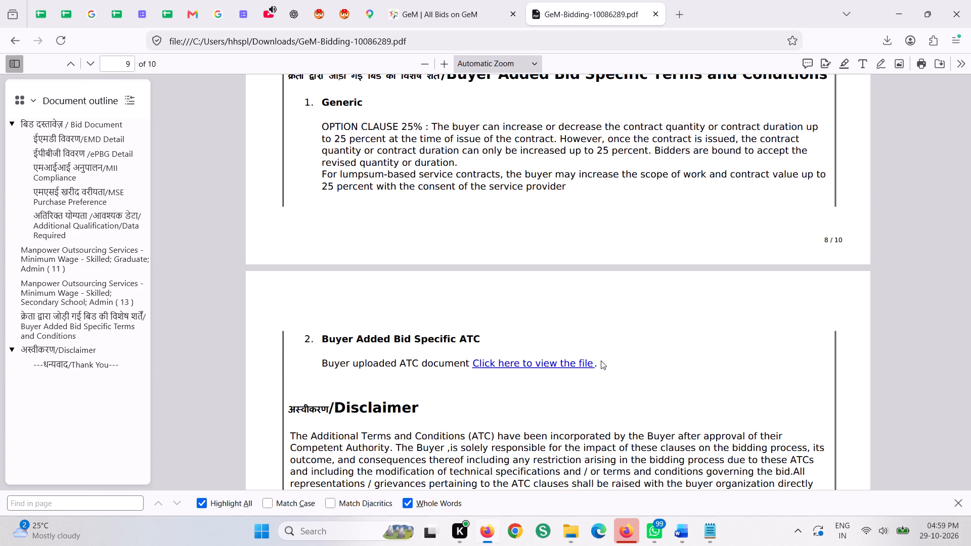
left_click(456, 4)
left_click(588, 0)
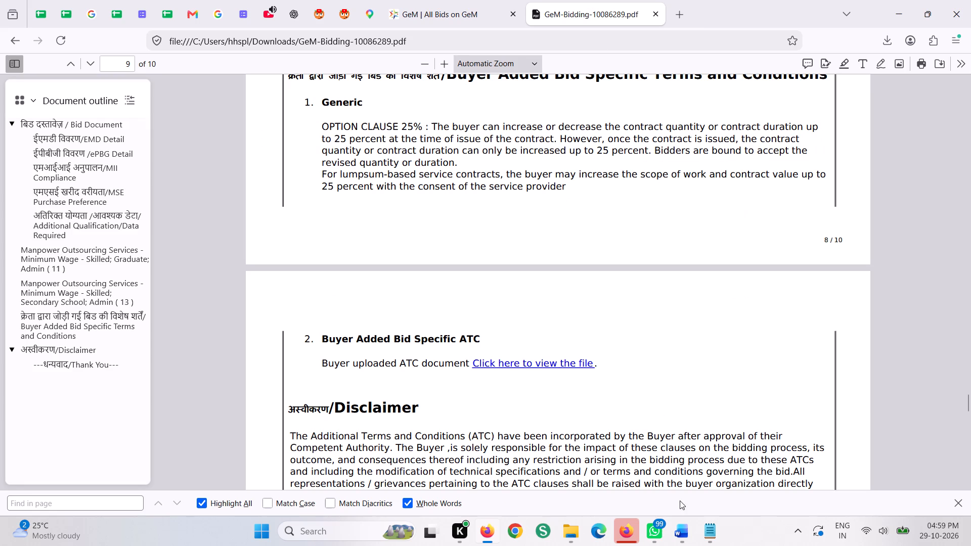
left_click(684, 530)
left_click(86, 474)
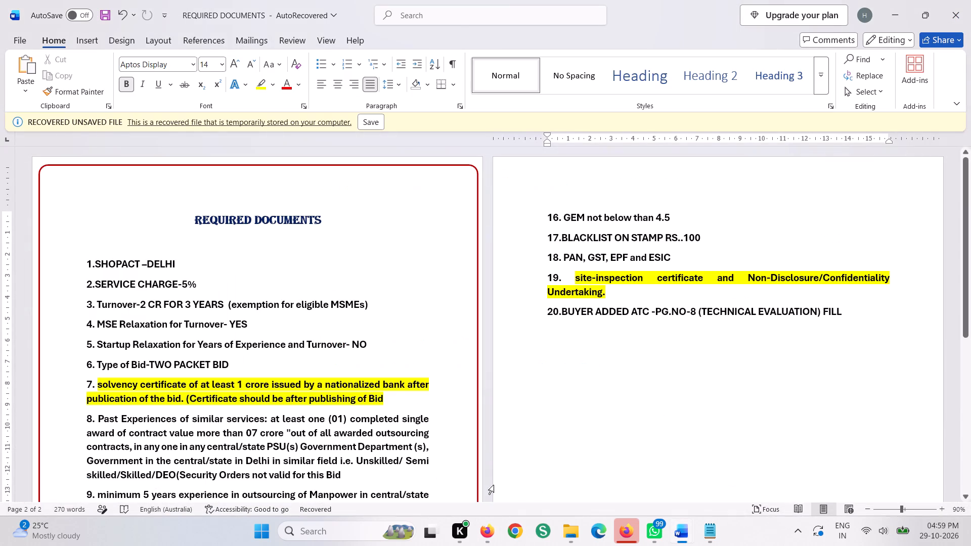
Copy the Google Drive link of the GEM2026B8204928 folder in DEV1 to the clipboard.
left_click(562, 532)
scroll(320, 204, "up", 2)
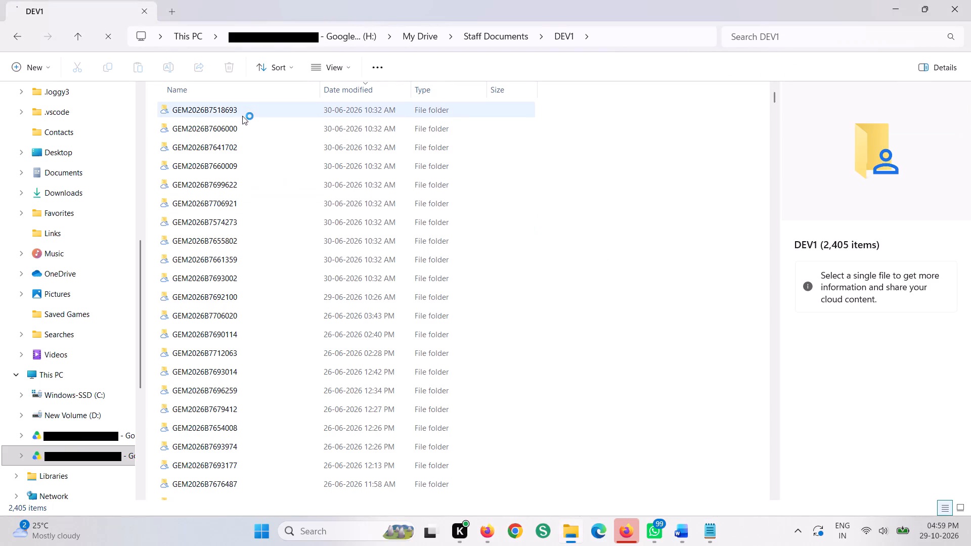
scroll(236, 123, "up", 1)
right_click(230, 109)
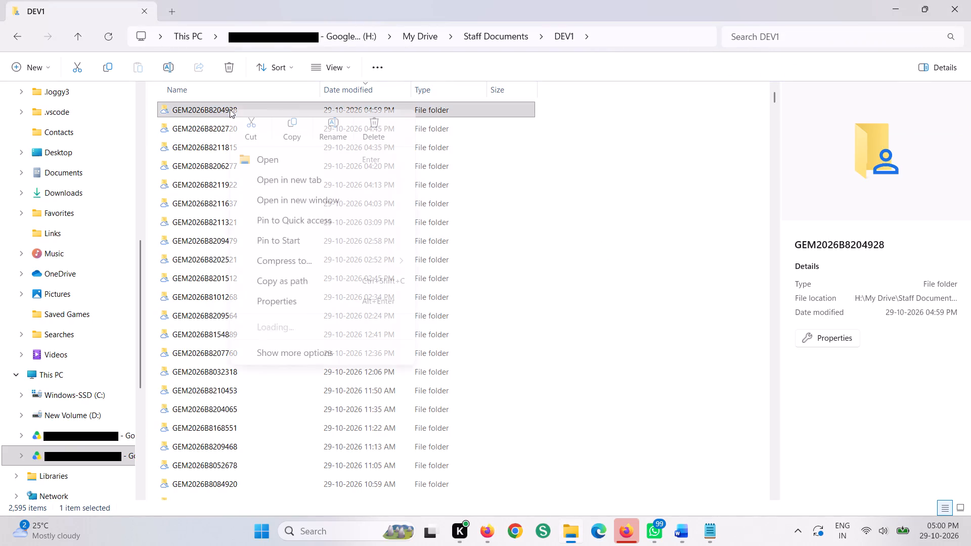
left_click(260, 350)
left_click(272, 236)
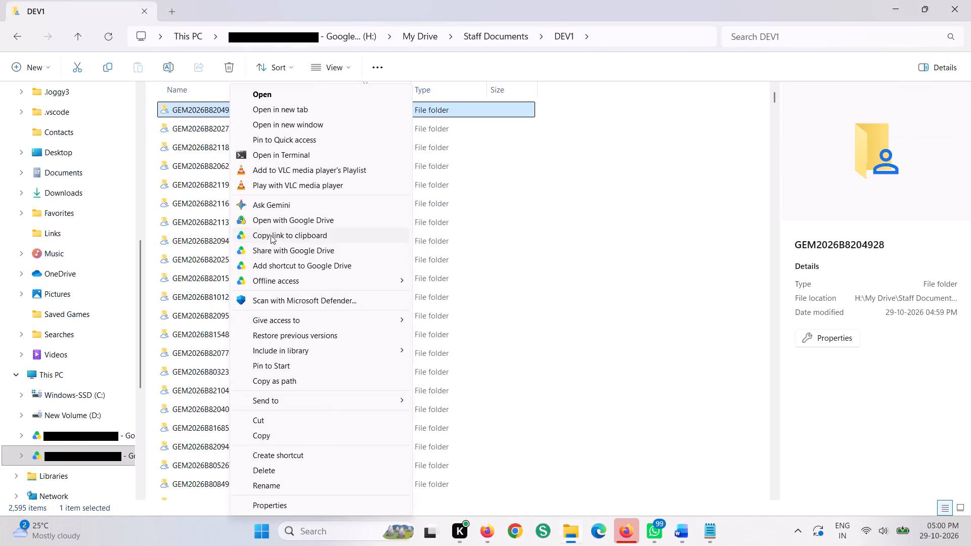
In the Daily Tender Sheet, paste the folder's Drive link as a chip into the Other Comment cell for GEM/2026/B/8204928.
left_click(487, 527)
left_click(163, 18)
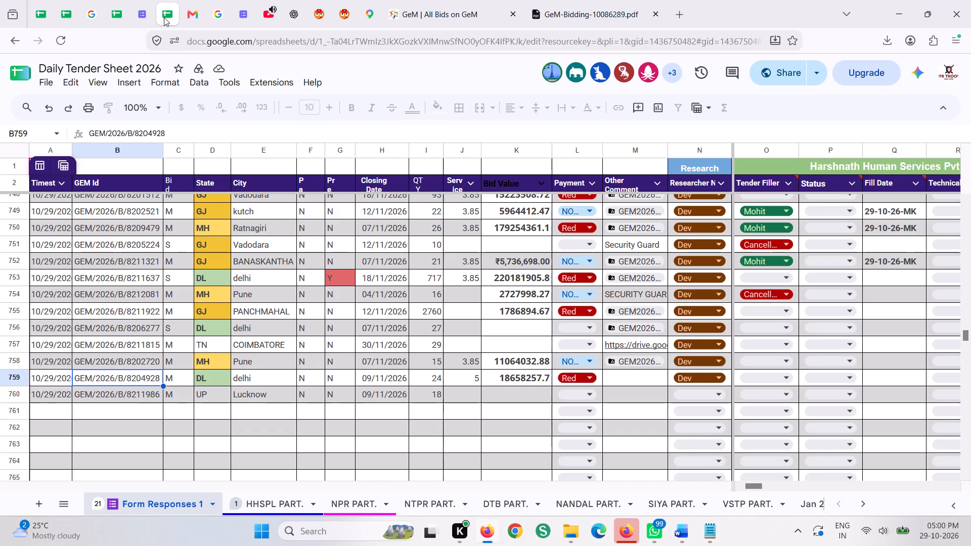
double_click(625, 378)
key("ctrl+v")
key("Tab")
left_click(495, 400)
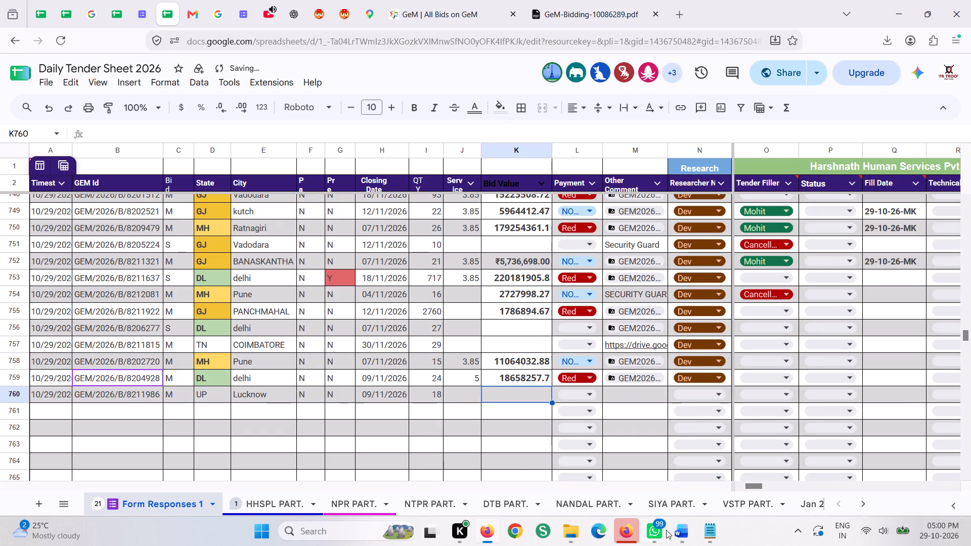
Review the REQUIRED DOCUMENTS list in Word from the first to the last point.
left_click(679, 531)
left_click(43, 474)
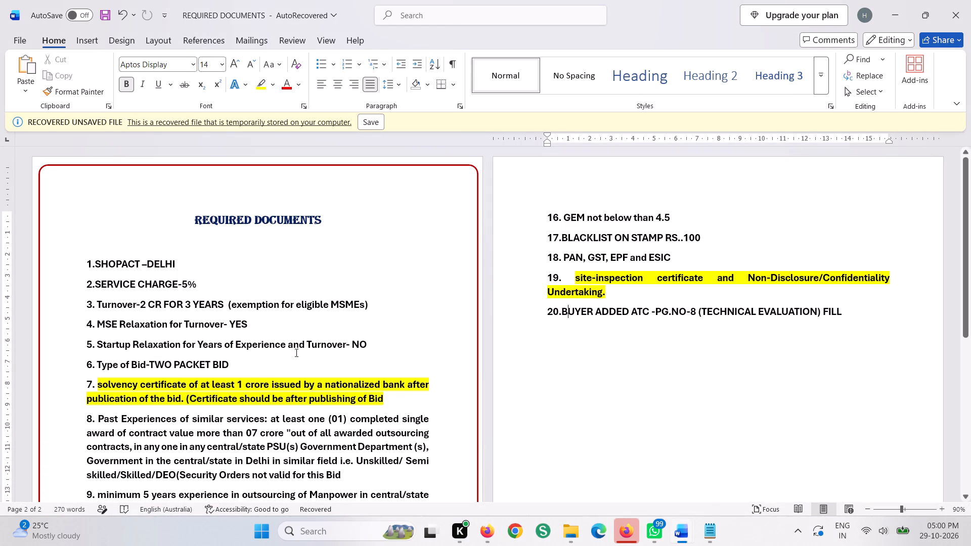
scroll(247, 370, "down", 1)
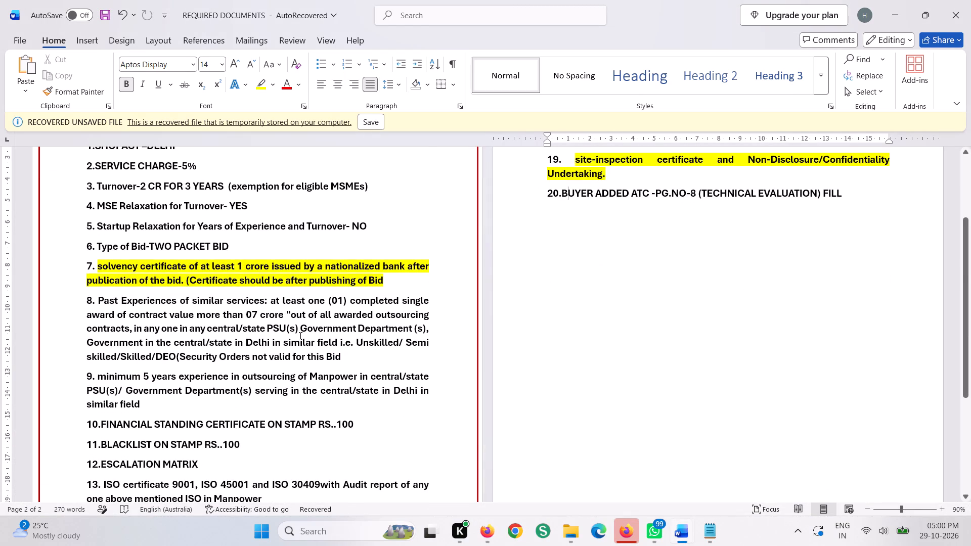
scroll(298, 336, "down", 2)
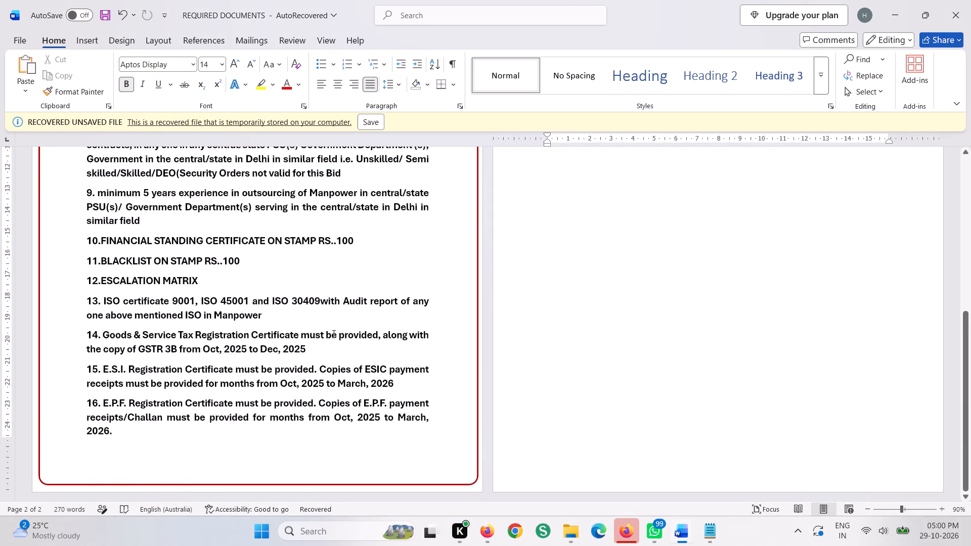
scroll(333, 333, "up", 2)
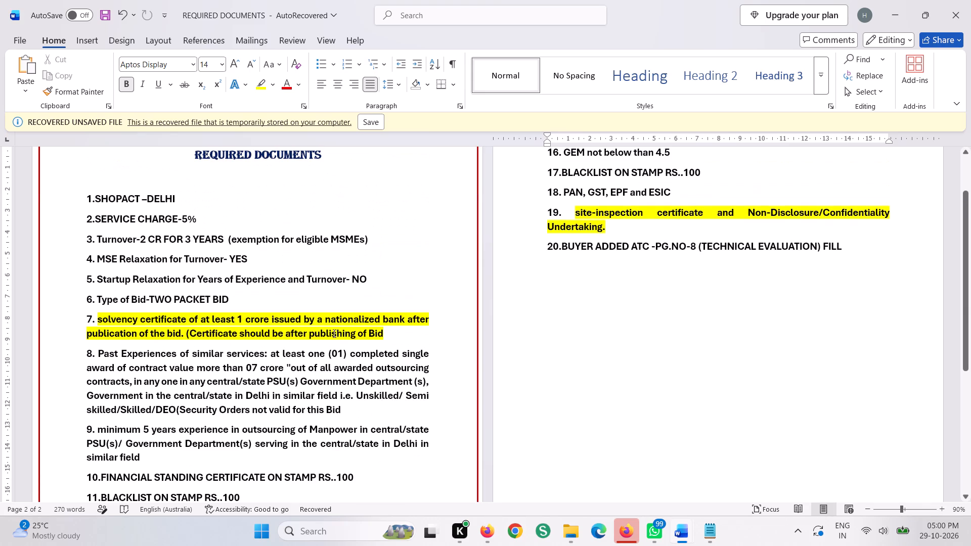
scroll(333, 333, "up", 1)
scroll(340, 333, "down", 1)
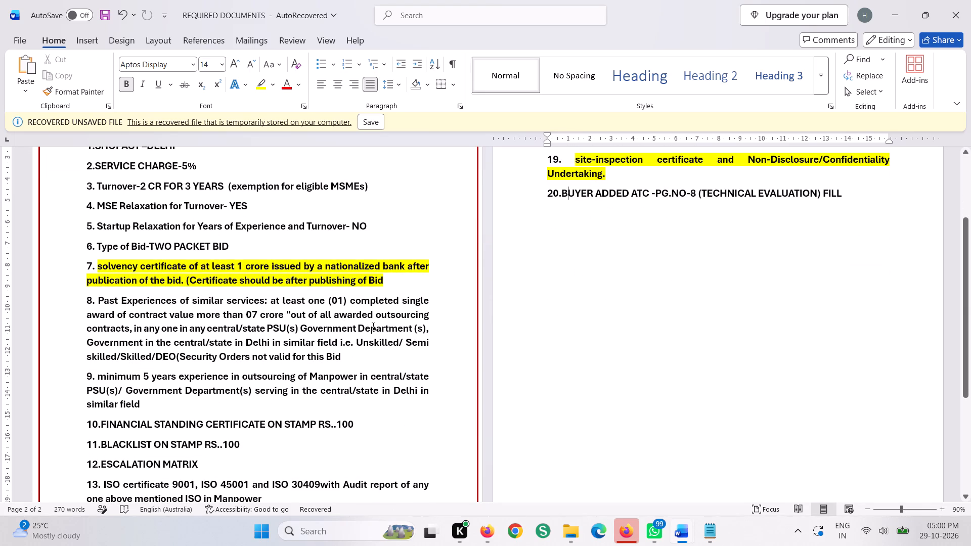
In Firefox, look through the bid document GeM-Bidding-10086289.pdf, from the bid details to the specifications and additional qualification requirements.
left_click(494, 535)
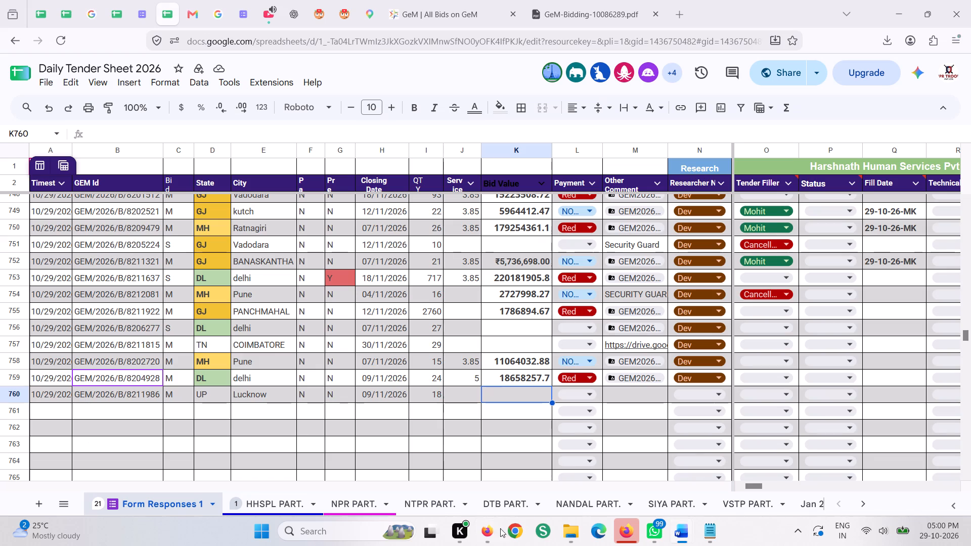
left_click(604, 0)
scroll(627, 218, "up", 8)
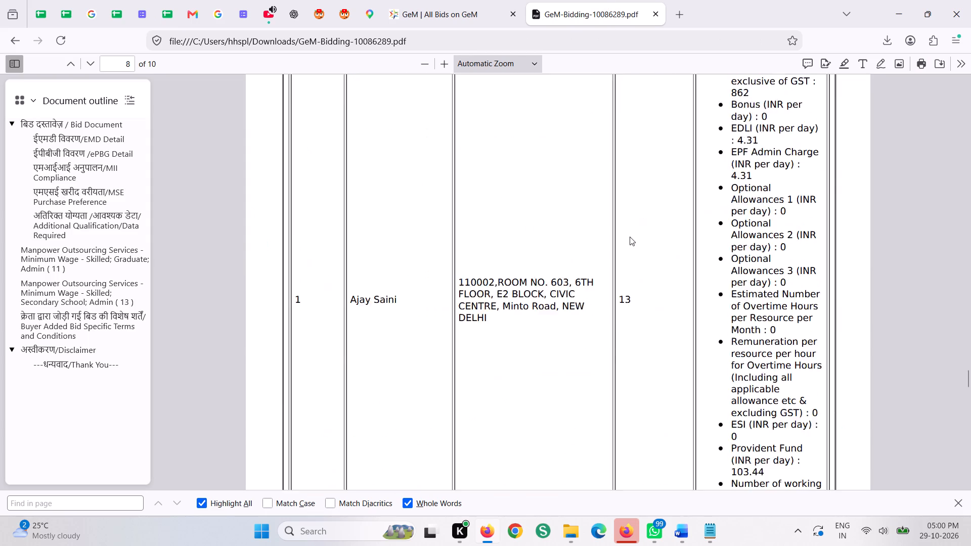
scroll(630, 237, "up", 20)
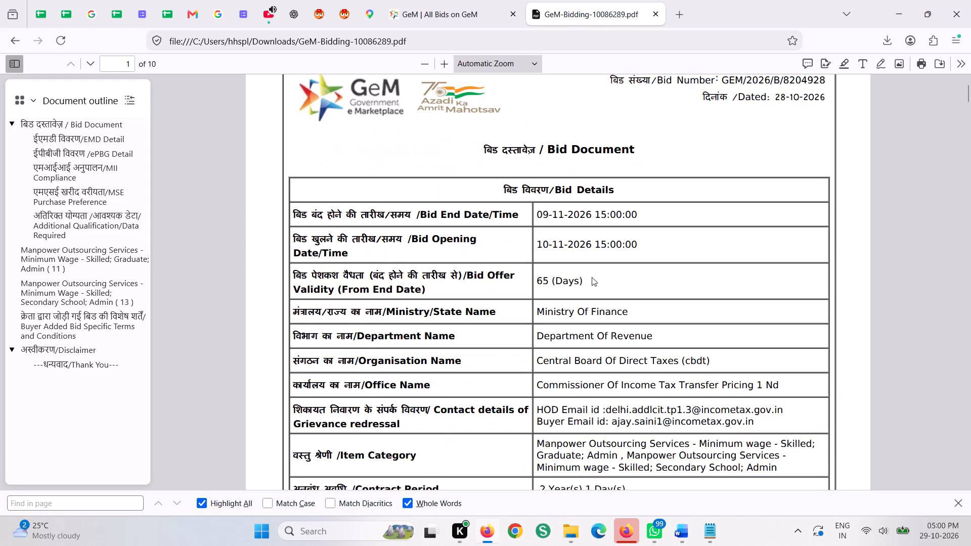
scroll(592, 277, "down", 1)
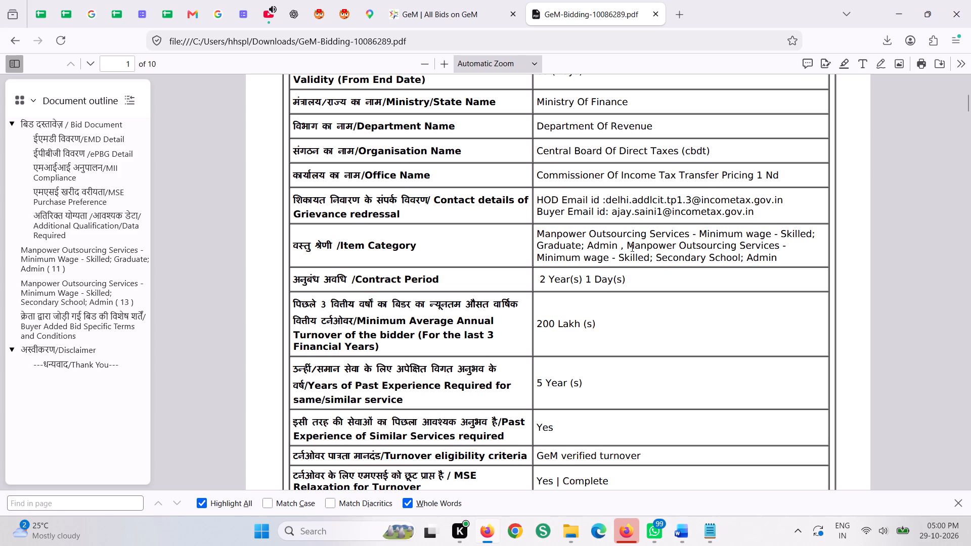
scroll(505, 316, "down", 3)
scroll(569, 301, "down", 2)
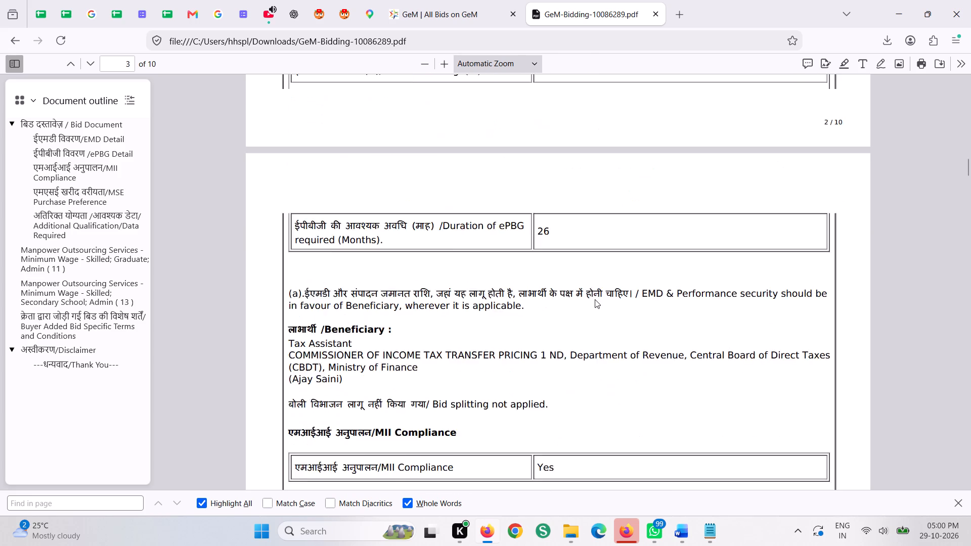
scroll(595, 299, "down", 5)
scroll(595, 299, "up", 1)
scroll(595, 299, "down", 4)
scroll(597, 299, "up", 2)
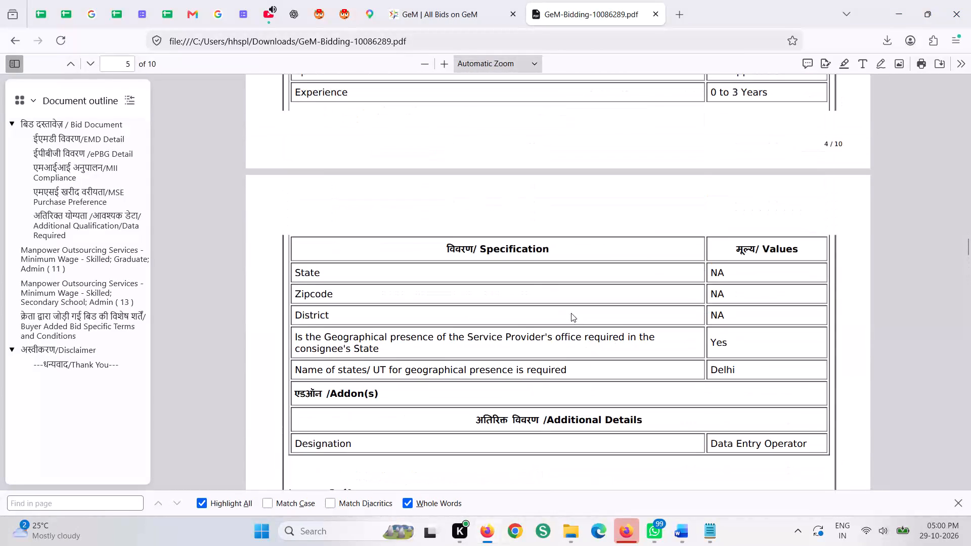
scroll(569, 313, "up", 2)
Open the Scope of work & Job description PDF, read its manpower requirements, and return to the bid document.
left_click(507, 345)
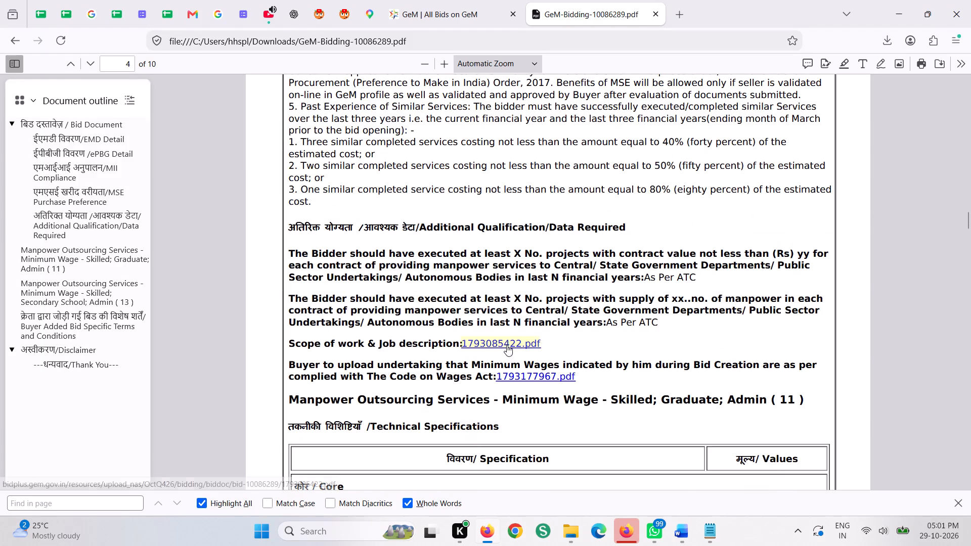
left_click(513, 321)
scroll(469, 322, "up", 8)
scroll(470, 324, "down", 4)
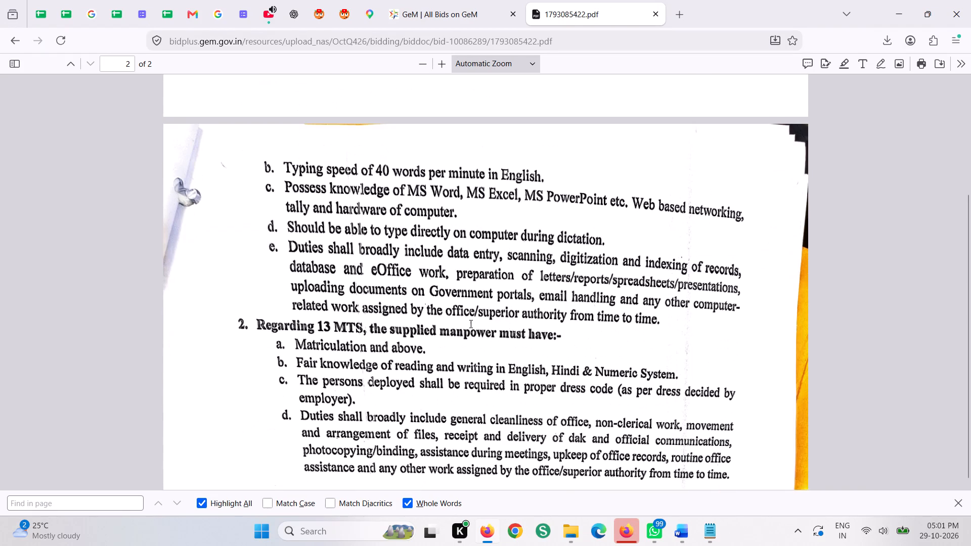
scroll(470, 324, "down", 3)
left_click(20, 42)
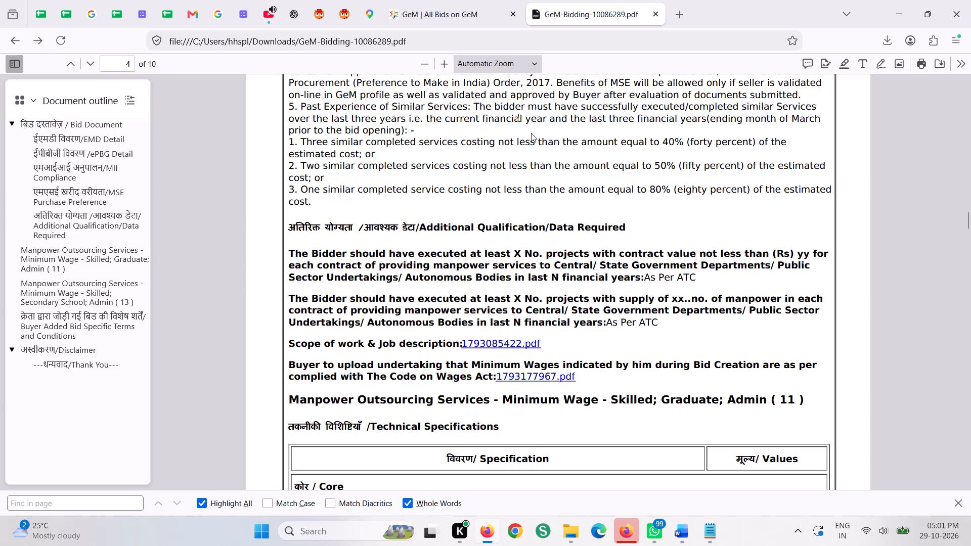
Open the buyer uploaded ATC document from the bid document, look through all its pages, and close it.
scroll(587, 267, "down", 14)
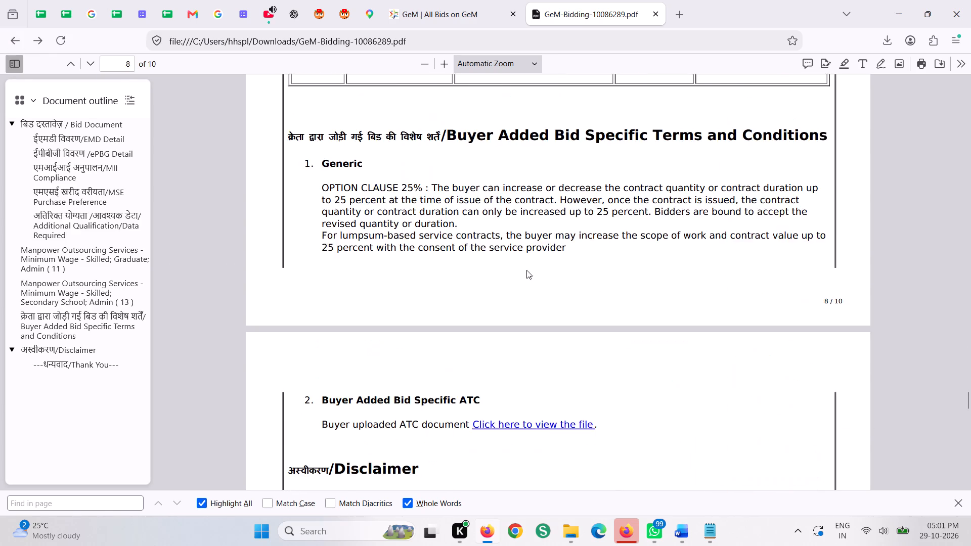
scroll(526, 268, "down", 3)
scroll(588, 206, "up", 3)
left_click(502, 363)
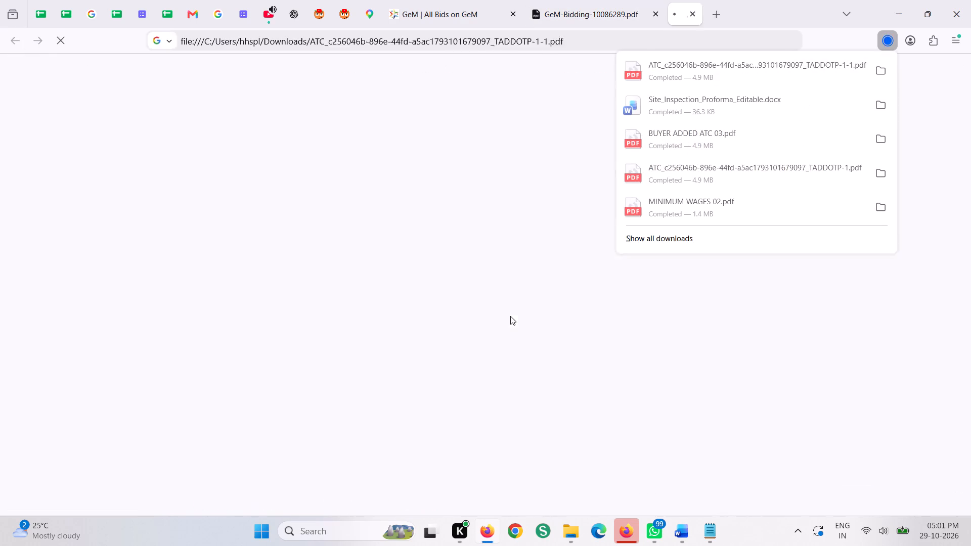
left_click(384, 311)
scroll(492, 300, "up", 1)
scroll(492, 300, "down", 2)
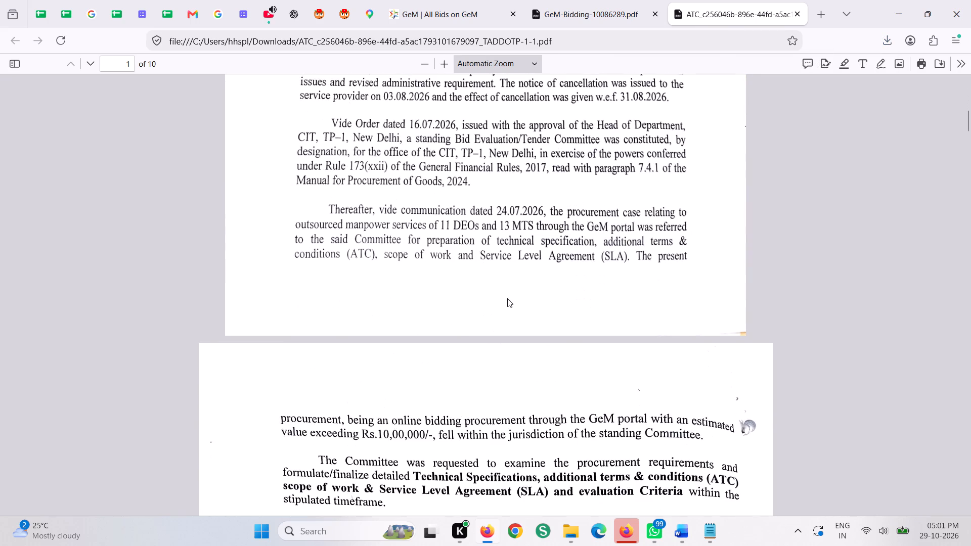
scroll(507, 298, "down", 2)
scroll(554, 299, "down", 3)
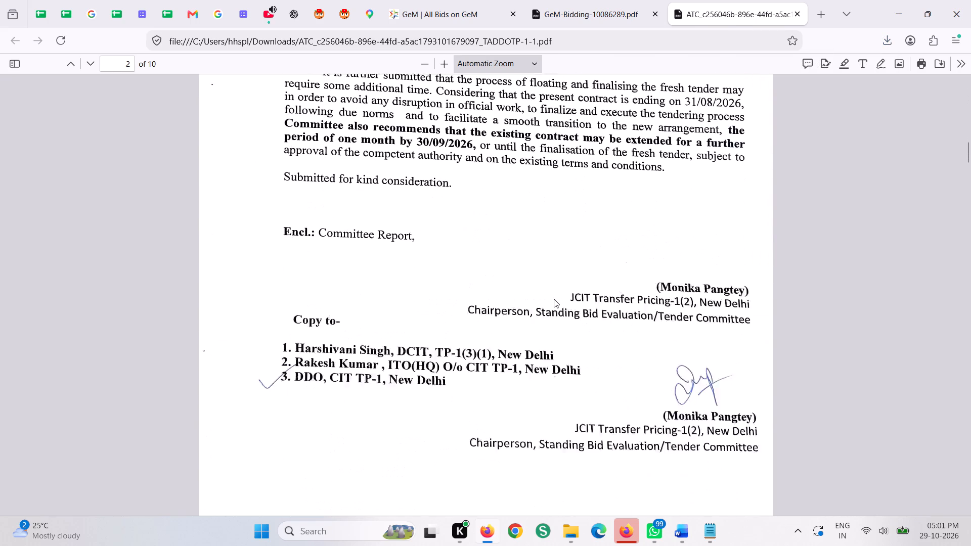
scroll(519, 300, "up", 1)
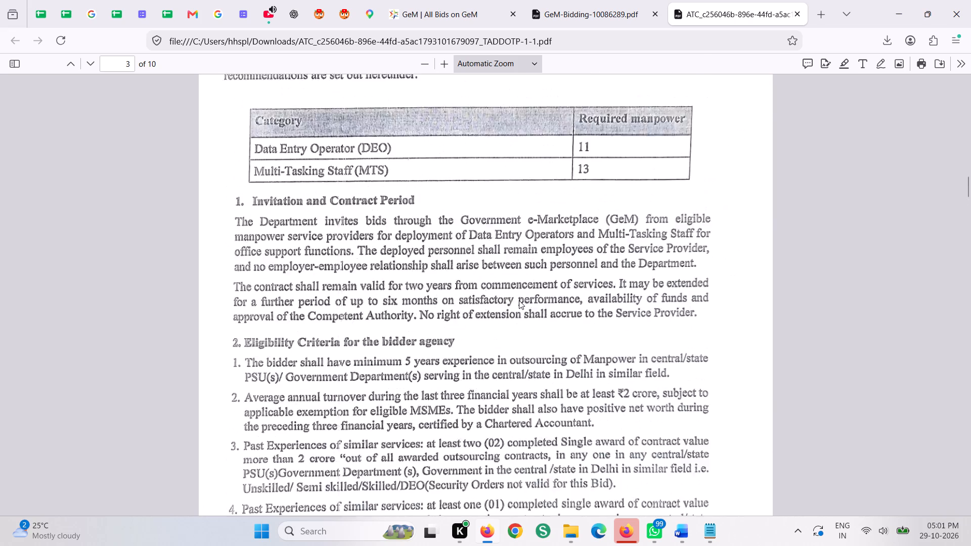
scroll(519, 300, "down", 6)
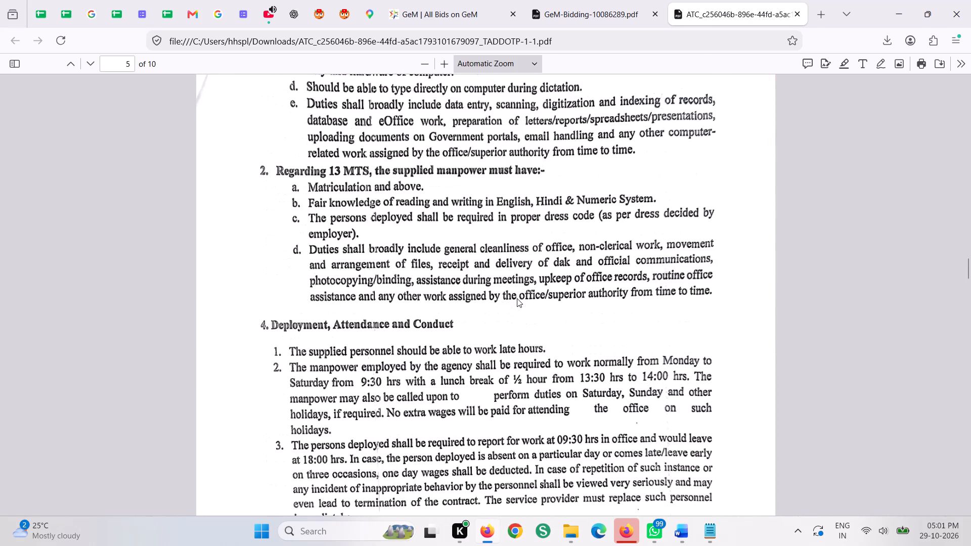
scroll(517, 298, "down", 8)
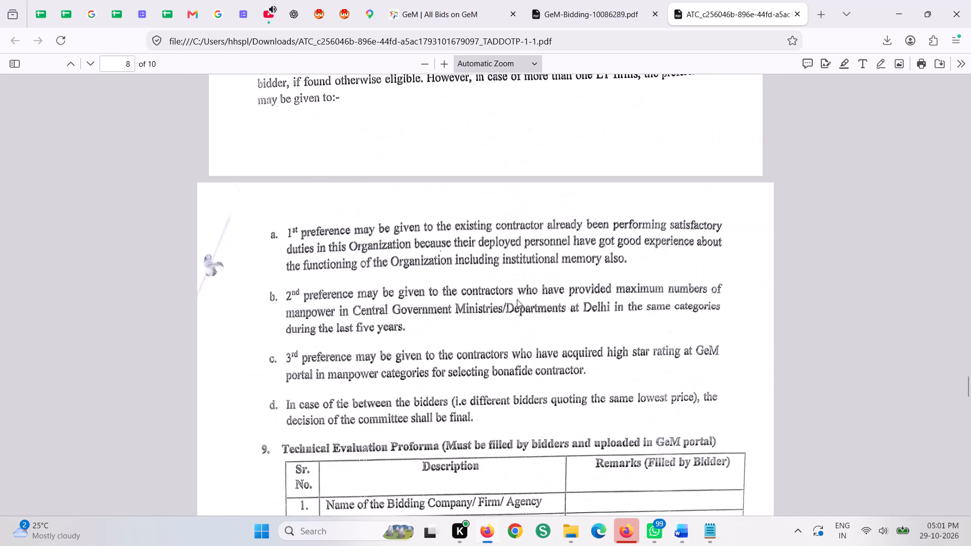
scroll(517, 299, "down", 12)
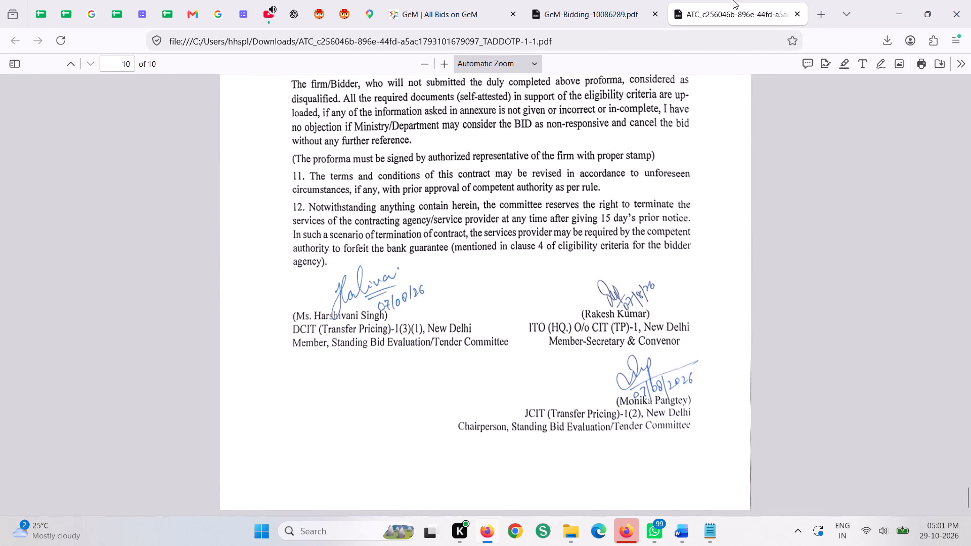
left_click(737, 0)
left_click(802, 13)
double_click(512, 0)
left_click(624, 0)
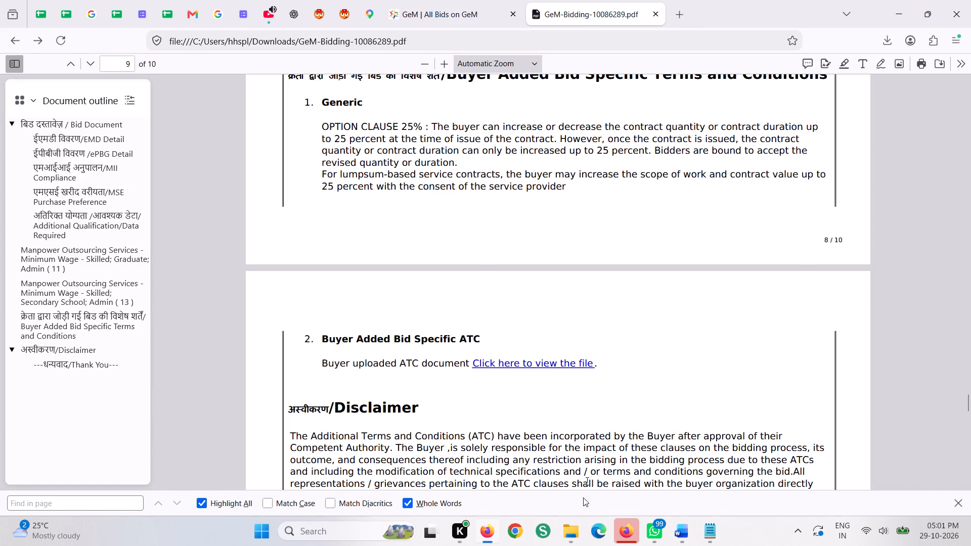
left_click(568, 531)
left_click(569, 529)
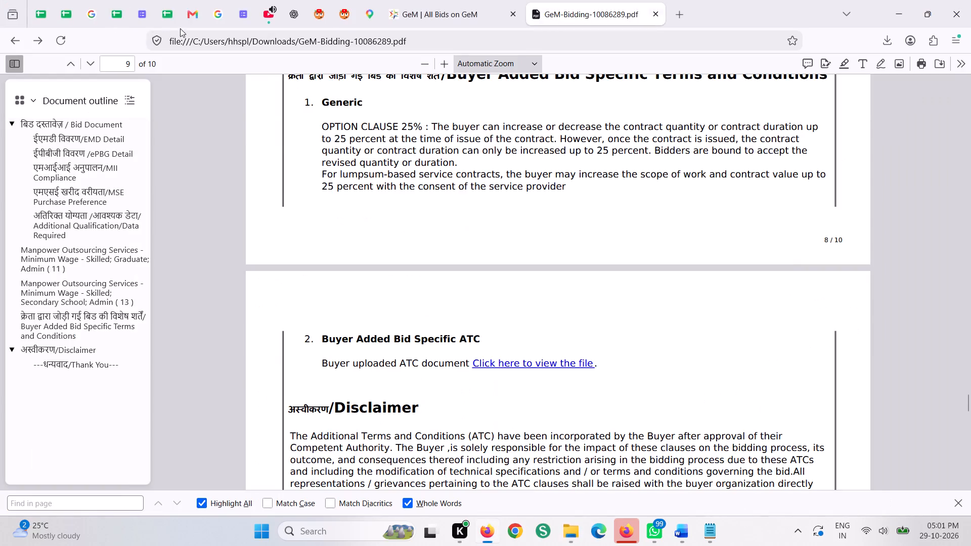
In the Daily Tender Sheet, set the researcher for GEM/2026/B/8211986 to Dev.
left_click(168, 20)
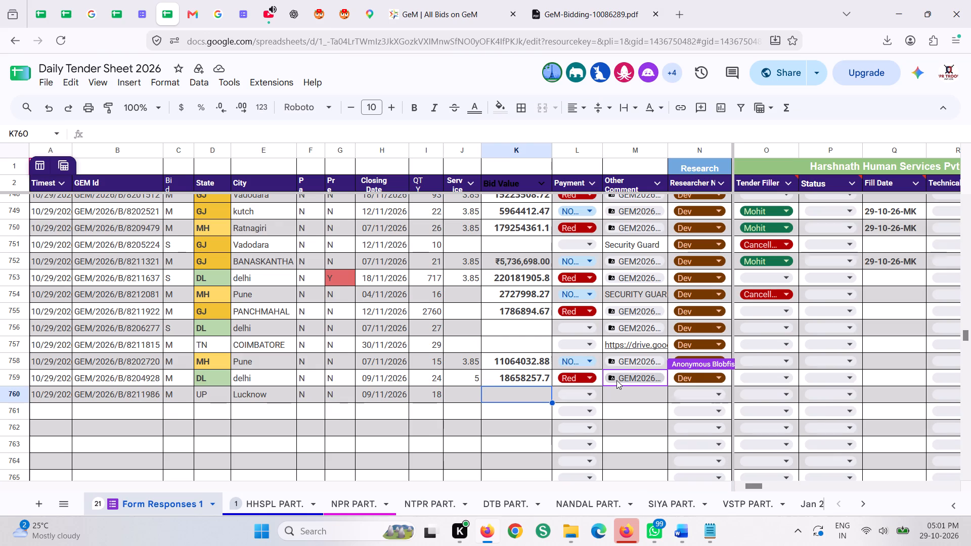
left_click(466, 430)
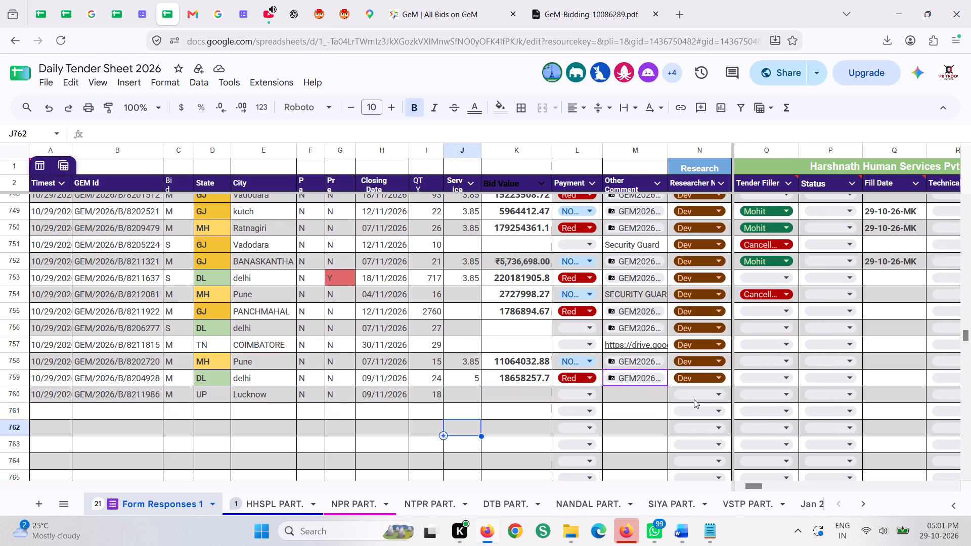
left_click(681, 395)
left_click(684, 411)
Copy the GEM Id GEM/2026/B/8211986 from row 760 and return to that row's Other Comment cell.
left_click(632, 396)
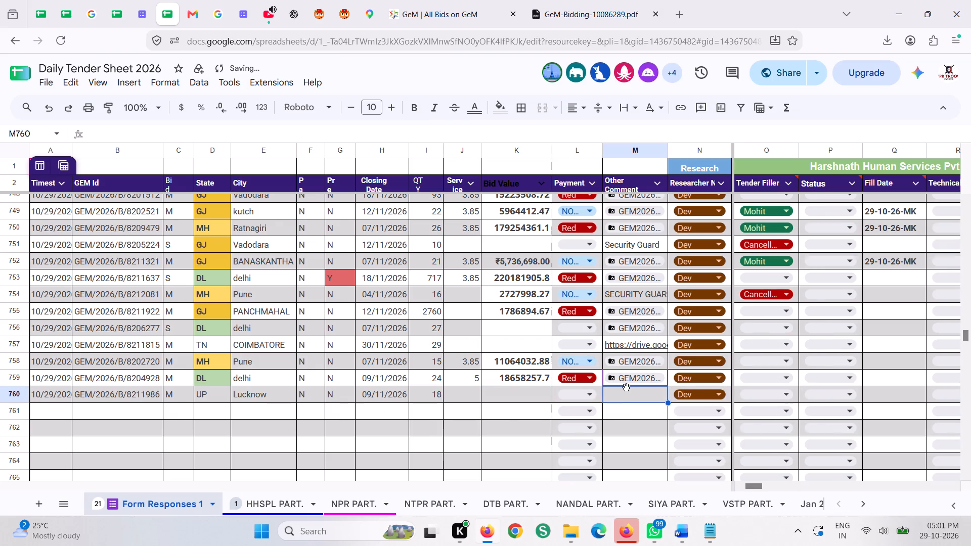
key("Left")
key("Left")
key("Left")
key("Left")
key("Left")
key("Left")
key("Left")
key("Left")
key("Left")
key("Left")
key("Left")
key("Left")
key("Left")
key("Left")
key("Left")
key("Left")
key("Left")
key("Left")
key("Right")
key("ctrl+c")
key("Right")
key("Right")
key("Right")
key("Right")
key("Right")
key("Right")
key("Right")
key("Right")
key("Right")
key("Right")
key("Right")
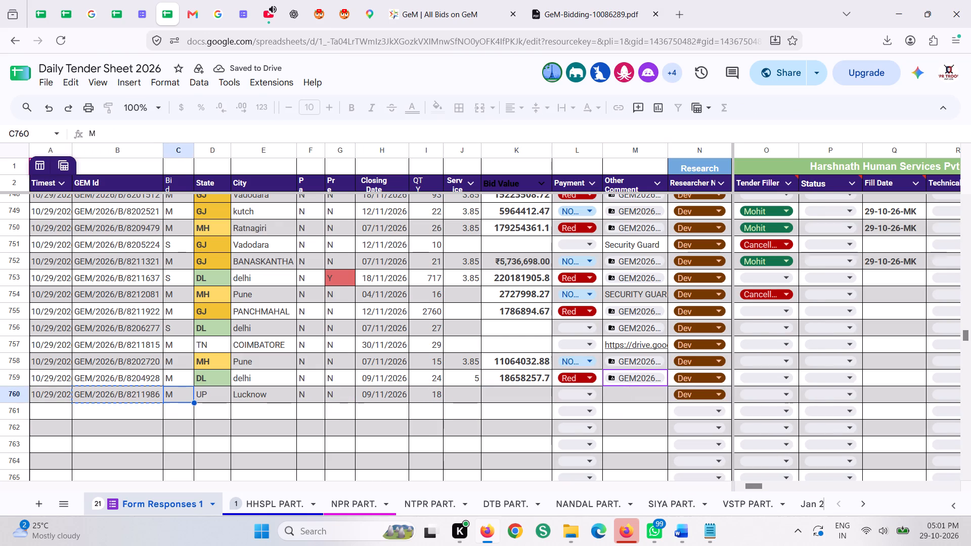
key("Right")
key("Right")
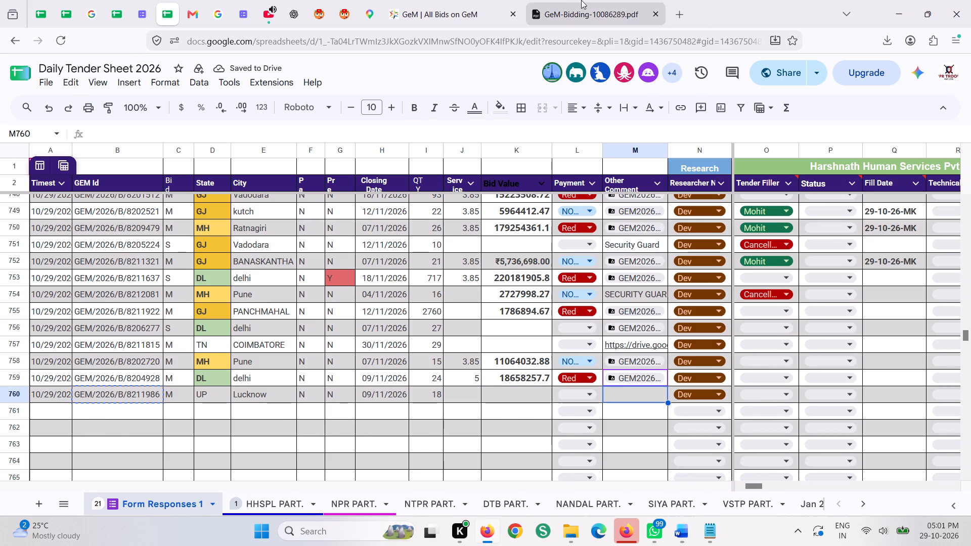
Close the finished bid's PDF, reload the GeM bid listing, and search it for GEM/2026/B/8211986.
left_click(582, 0)
left_click(653, 17)
left_click(58, 41)
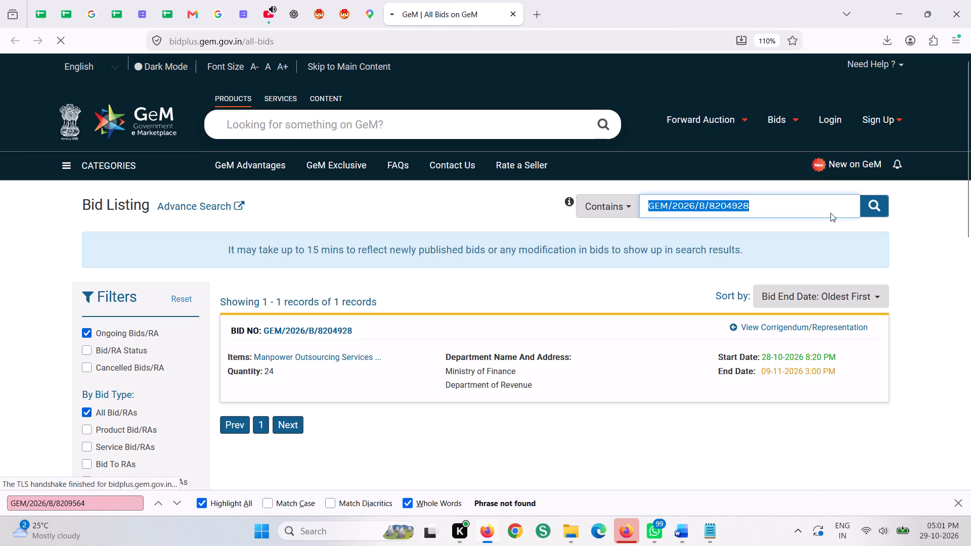
left_click(712, 210)
key("ctrl+v")
key("Return")
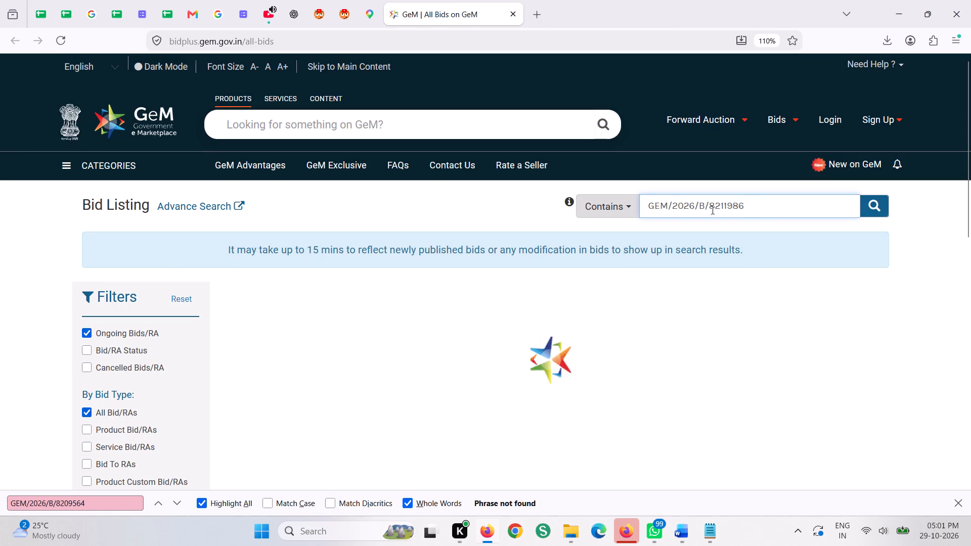
Open the bid document of GEM/2026/B/8211986 at its bid details.
left_click(343, 326)
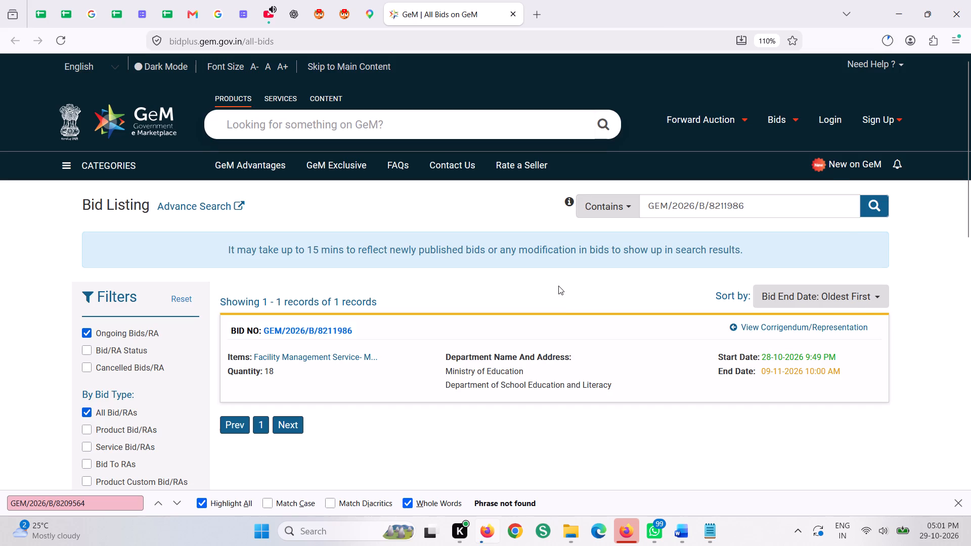
left_click(420, 282)
scroll(515, 315, "down", 1)
left_click(599, 317)
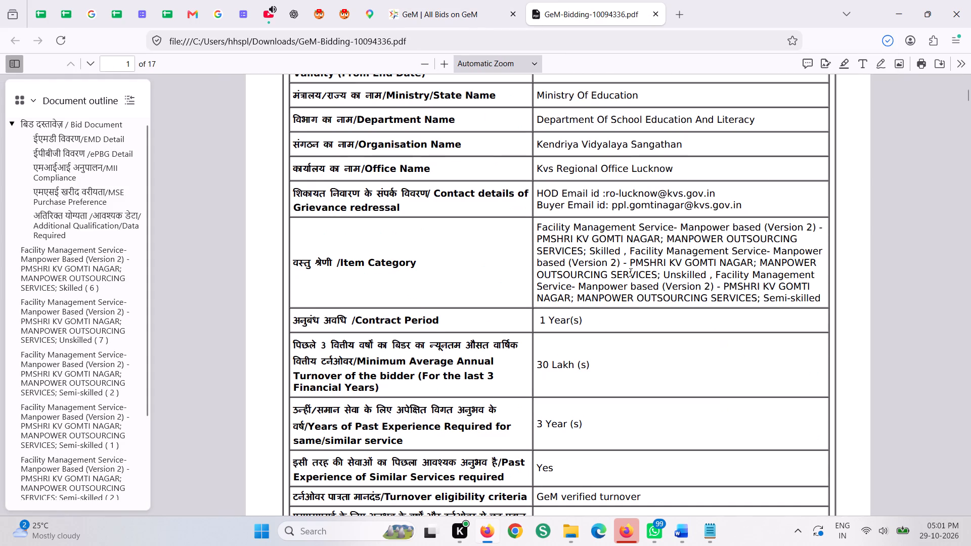
Search the bid document of GEM/2026/B/8211986 for SECURITY and go through the matches.
key("ctrl+f")
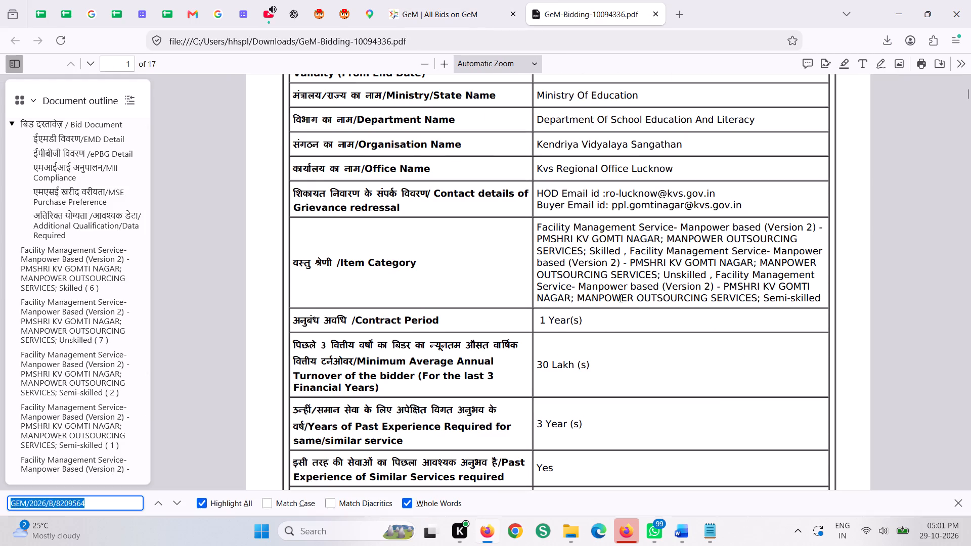
type("SEC")
type("URITY")
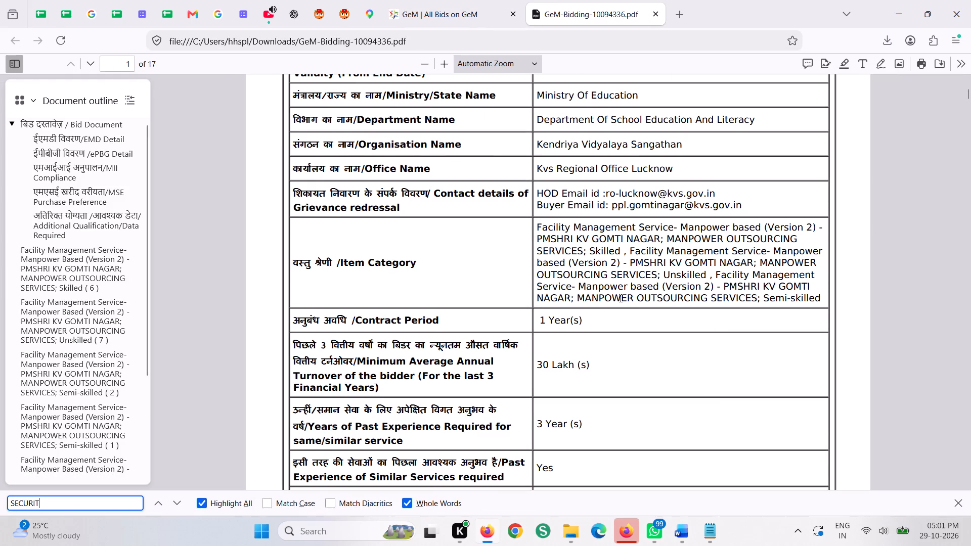
key("Return")
key("Return")
key("Return")
key("Return")
key("Return")
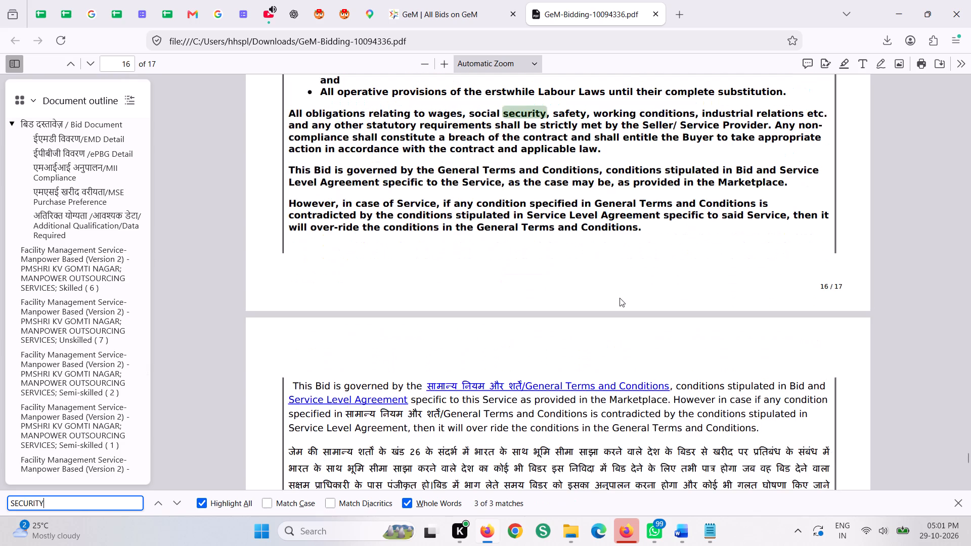
Search the same bid document for WATCH instead.
key("BackSpace")
key("BackSpace")
key("BackSpace")
key("BackSpace")
key("BackSpace")
key("BackSpace")
key("BackSpace")
key("BackSpace")
key("BackSpace")
type("WATCH")
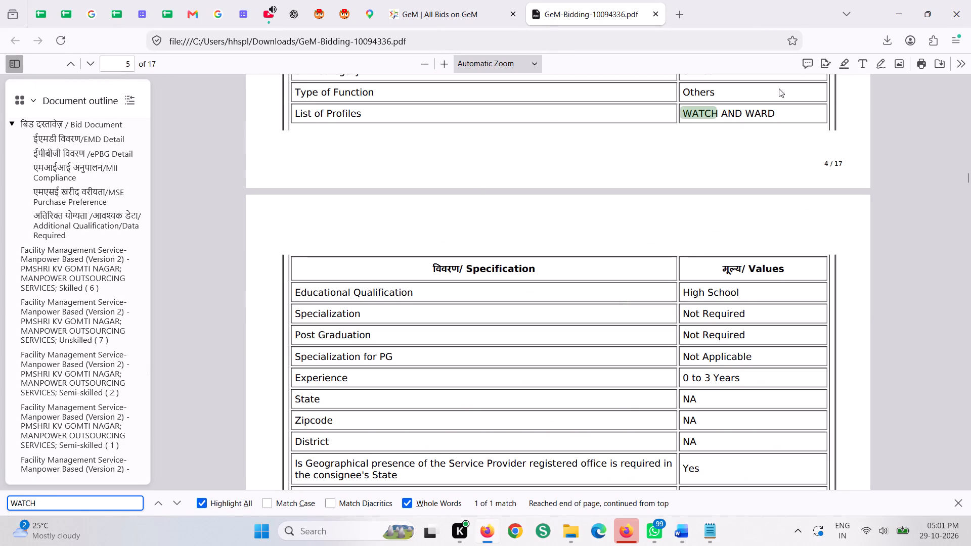
Copy the profile WATCH AND WARD from the bid document into row 760's Other Comment cell in the Daily Tender Sheet.
triple_click(758, 115)
key("ctrl+c")
key("ctrl+c")
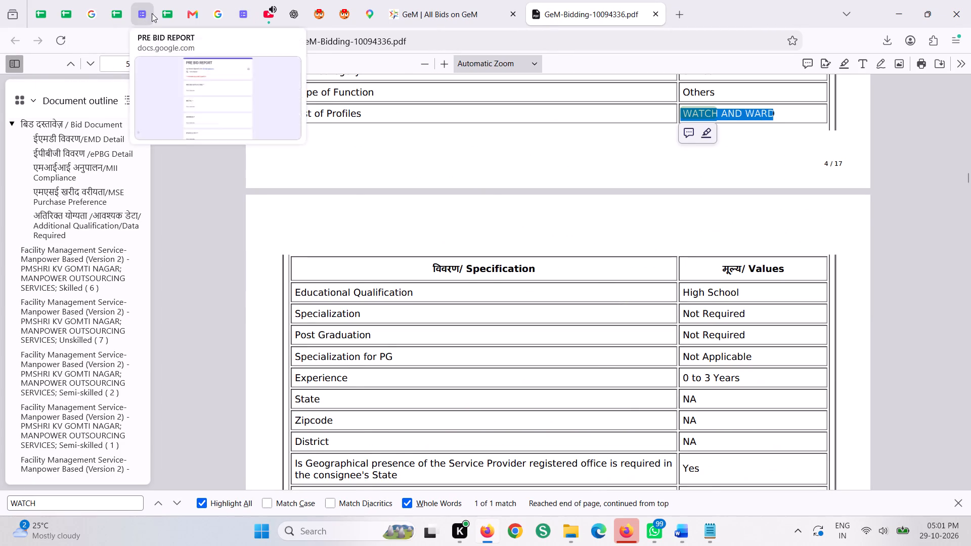
left_click(166, 12)
double_click(628, 398)
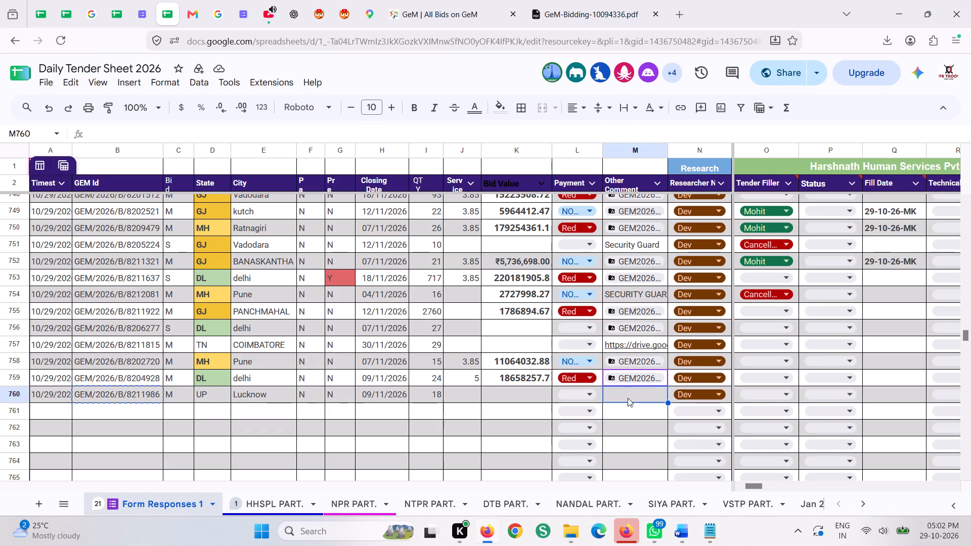
key("ctrl+v")
left_click(484, 418)
Append +1 to the CANCEL tally in the Notepad notes and return to the Daily Tender Sheet.
left_click(714, 535)
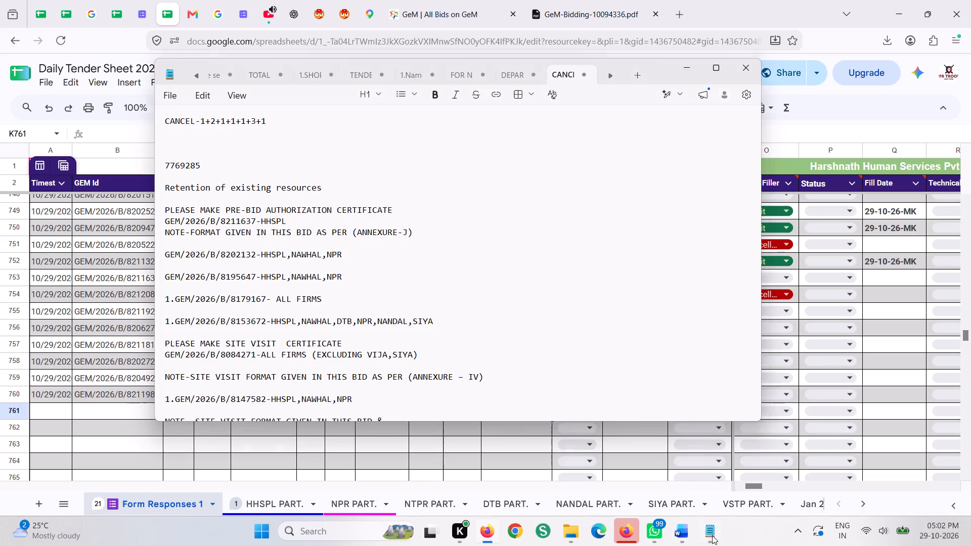
type("+1")
key("alt+Tab")
Set the researcher for GEM/2026/B/8209564 in row 744 to Dev.
scroll(609, 335, "up", 2)
scroll(638, 355, "down", 1)
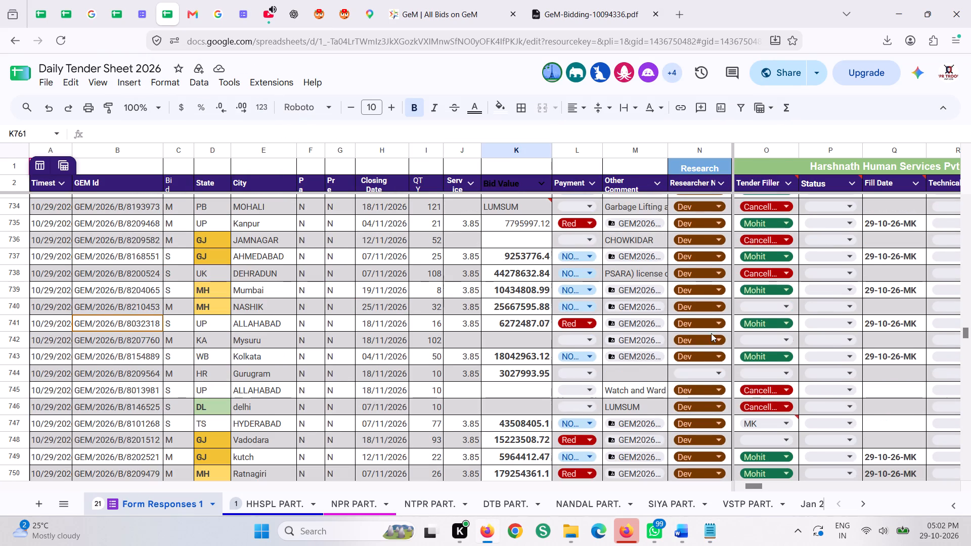
left_click(648, 373)
left_click(678, 373)
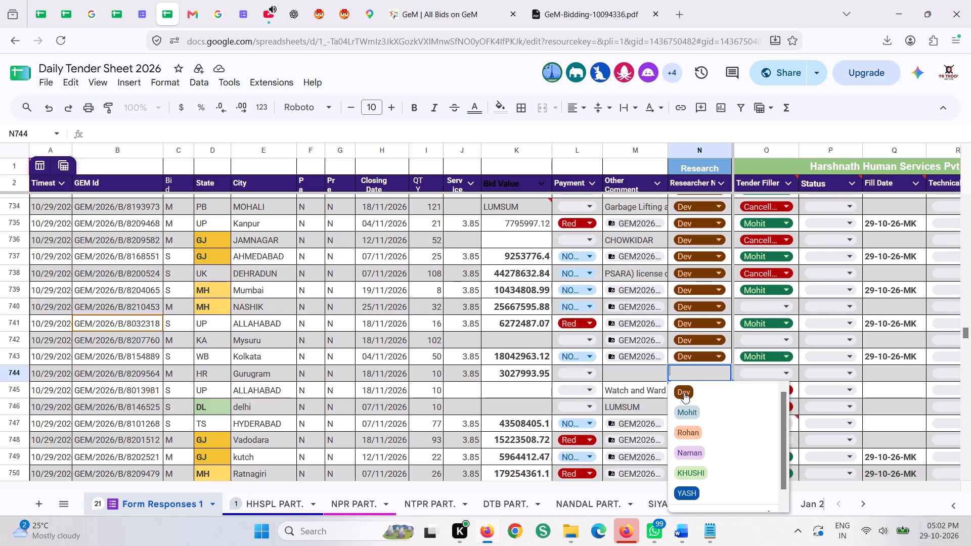
left_click(684, 393)
Copy the Drive link of folder GEM2026B8209564 in DEV1 and insert it as a folder chip in row 744's Other Comment cell.
left_click(659, 377)
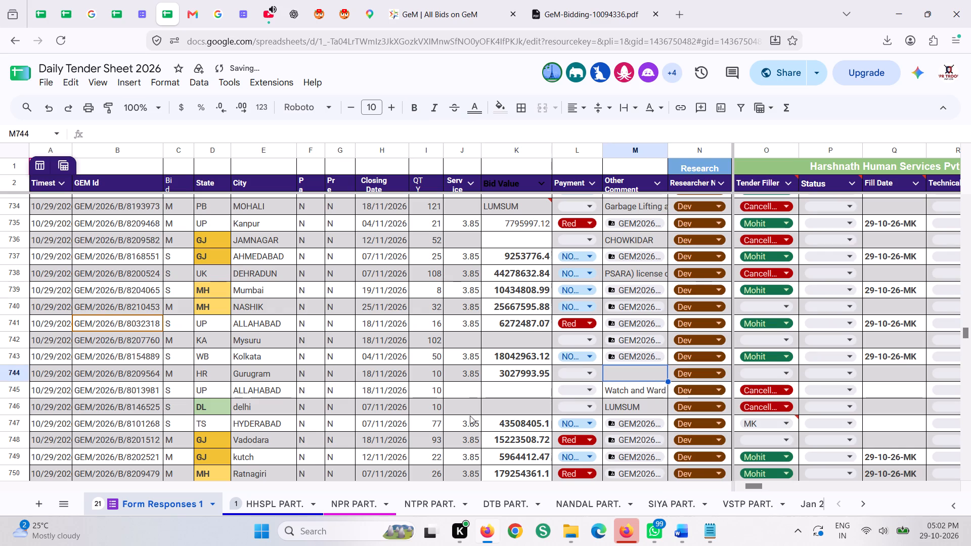
left_click(569, 533)
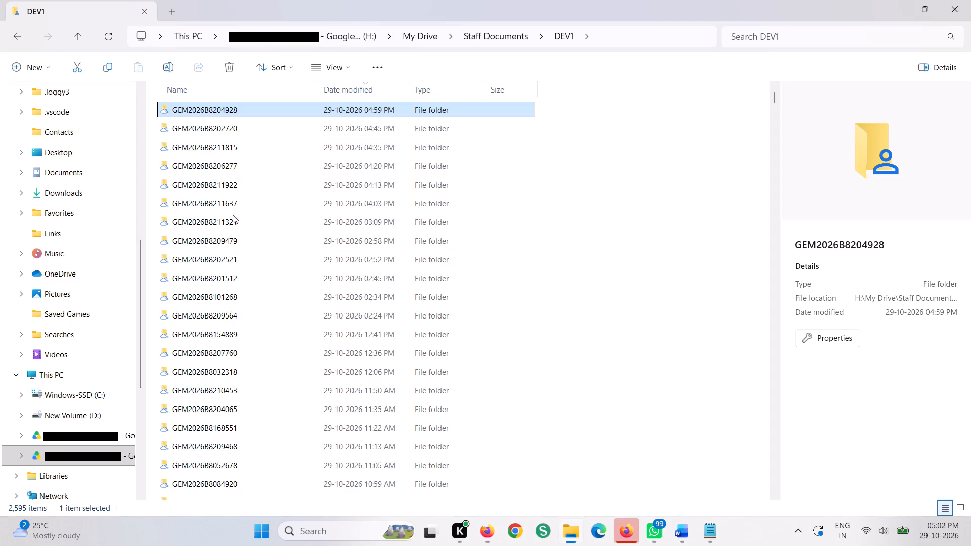
right_click(229, 318)
left_click(279, 310)
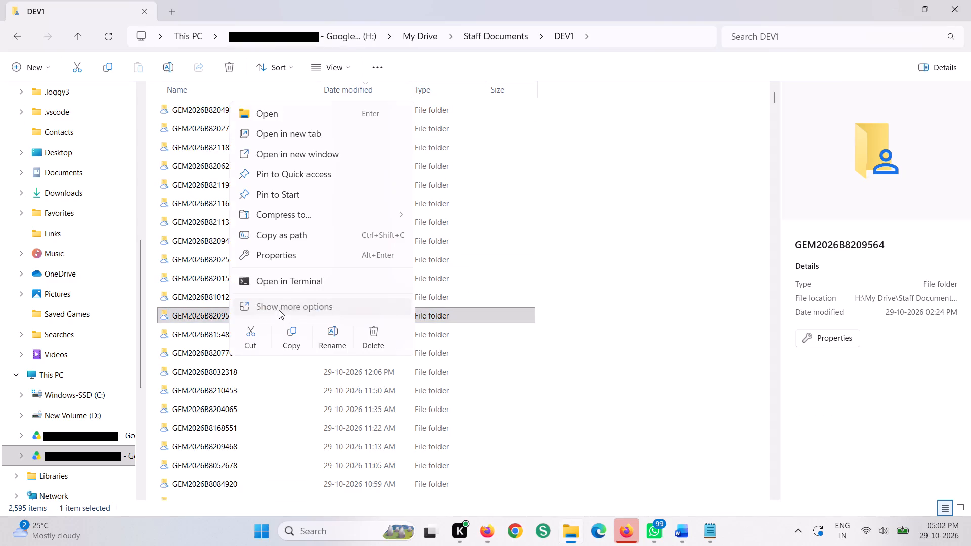
left_click(272, 237)
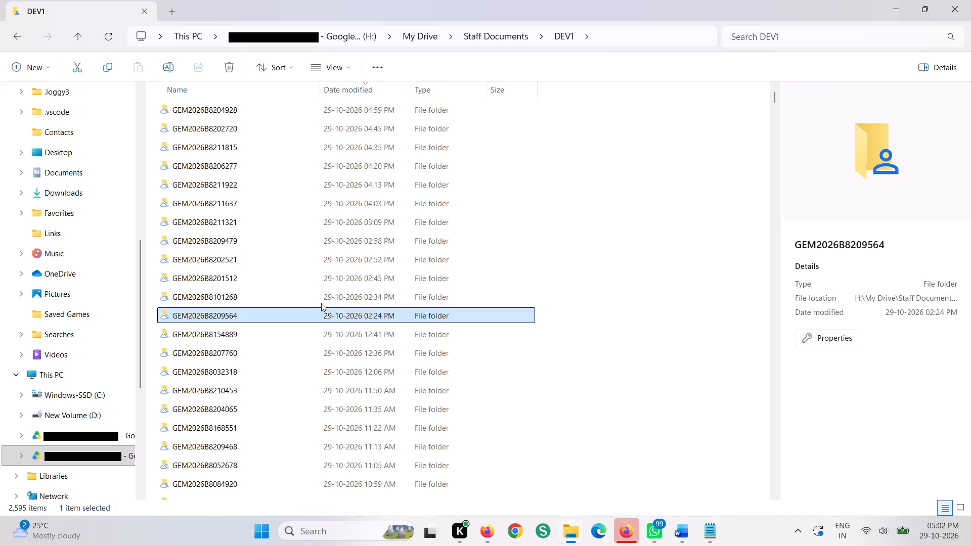
key("alt+Tab")
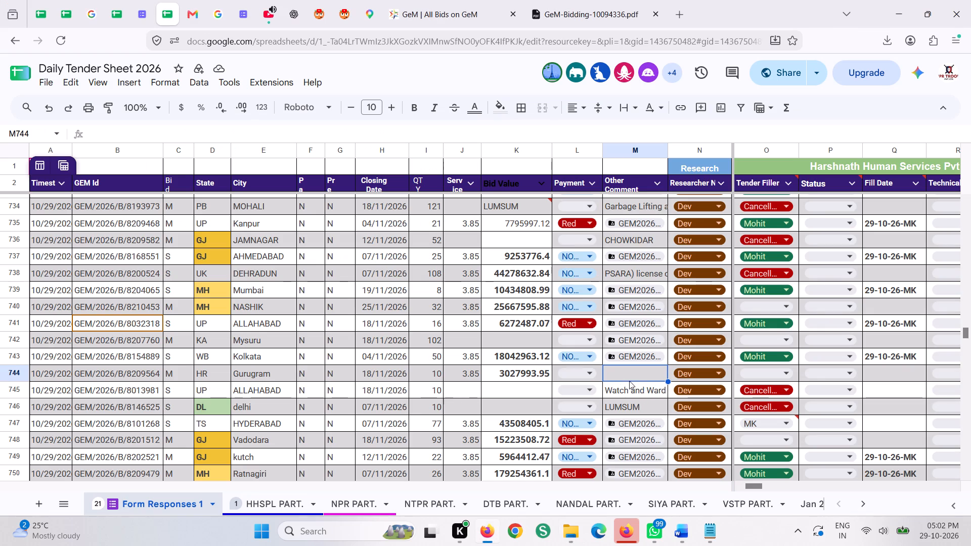
double_click(620, 374)
key("ctrl+v")
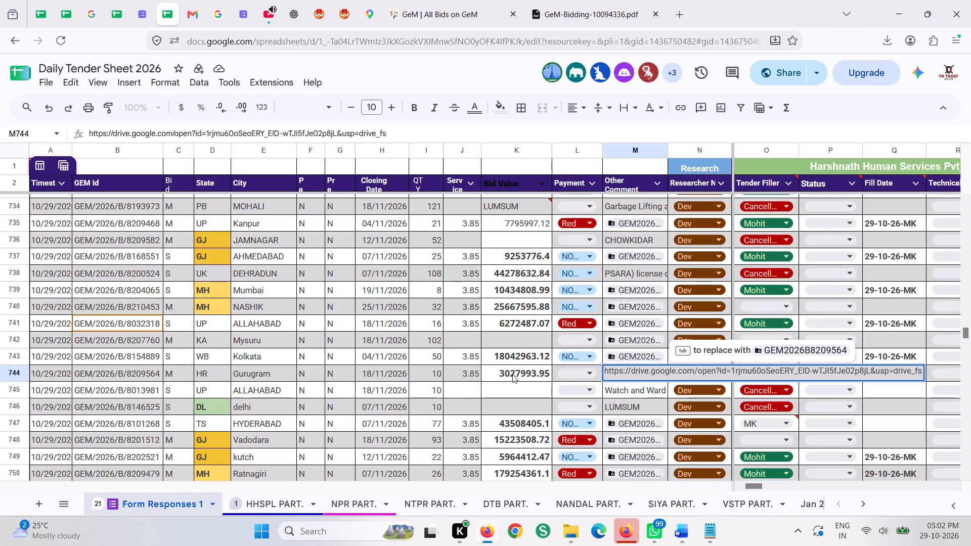
key("Tab")
left_click(450, 378)
Review the manpower profiles and specifications in GEM/2026/B/8211986's bid document, and close the PDF.
scroll(610, 386, "down", 1)
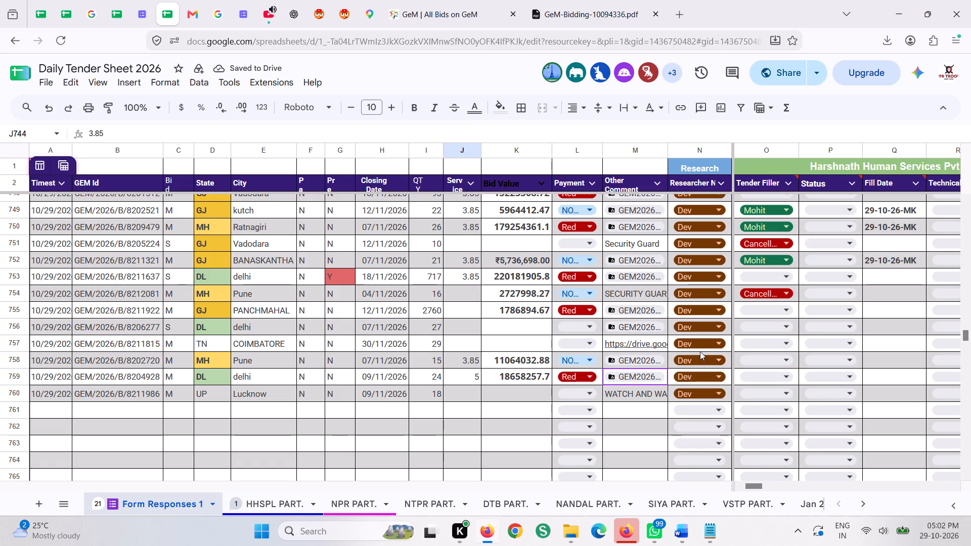
left_click(594, 0)
scroll(612, 230, "up", 3)
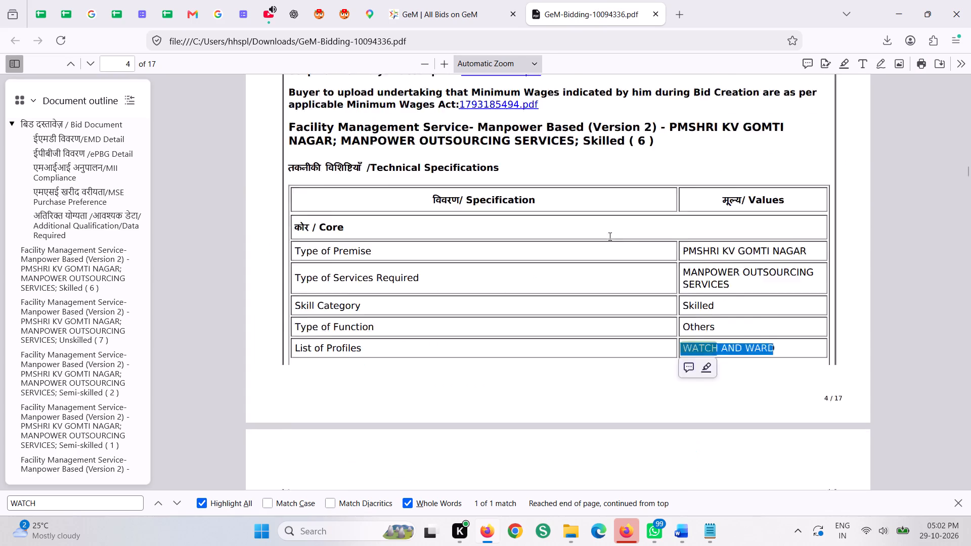
scroll(609, 243, "up", 16)
scroll(626, 203, "down", 1)
left_click(587, 0)
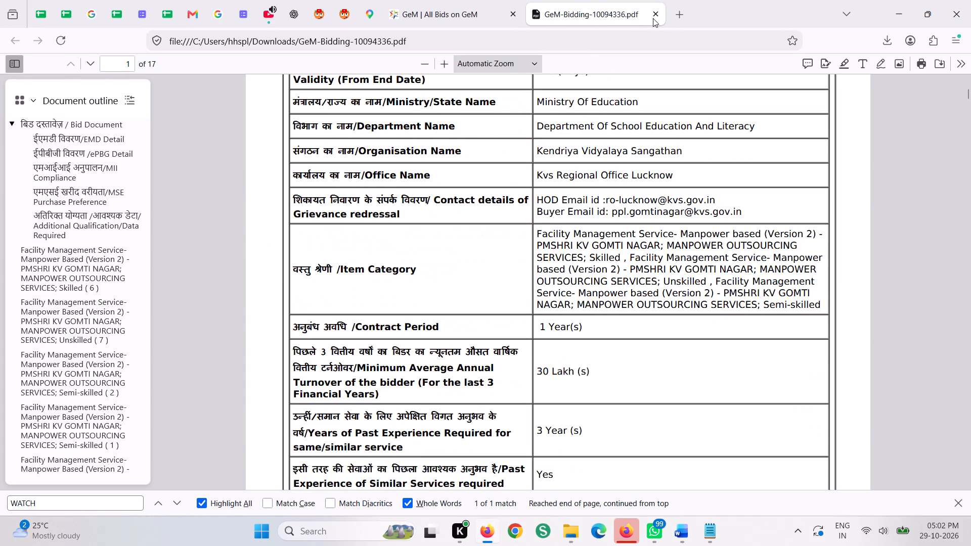
scroll(545, 277, "down", 17)
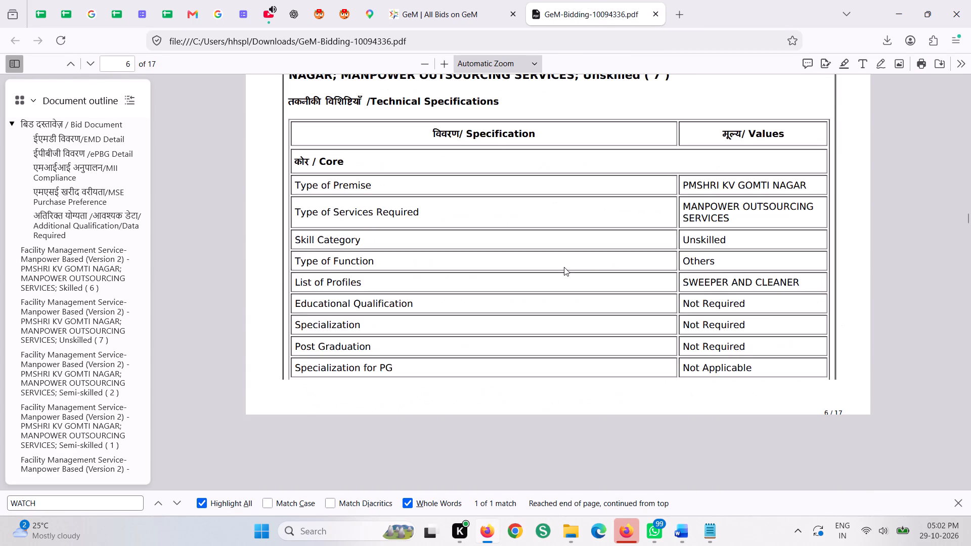
scroll(564, 267, "down", 8)
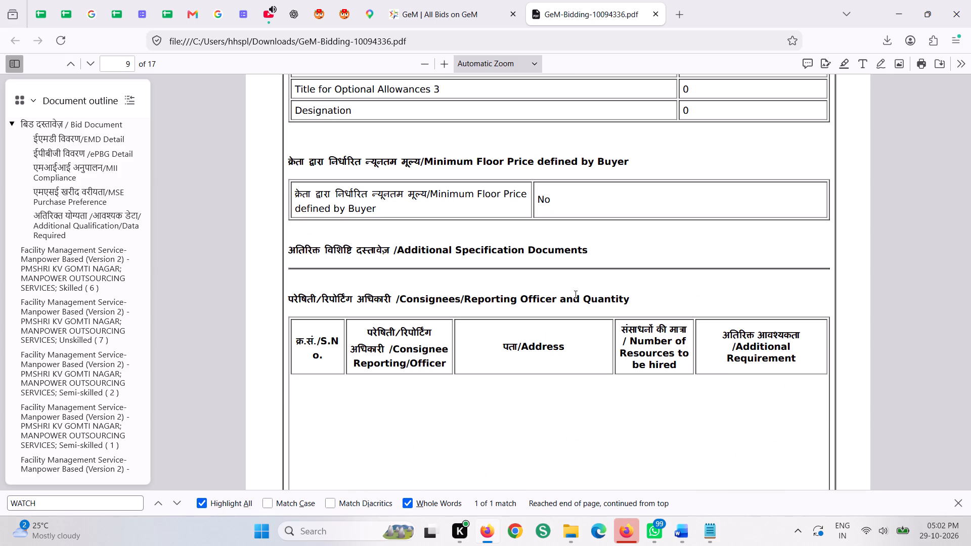
scroll(572, 306, "down", 6)
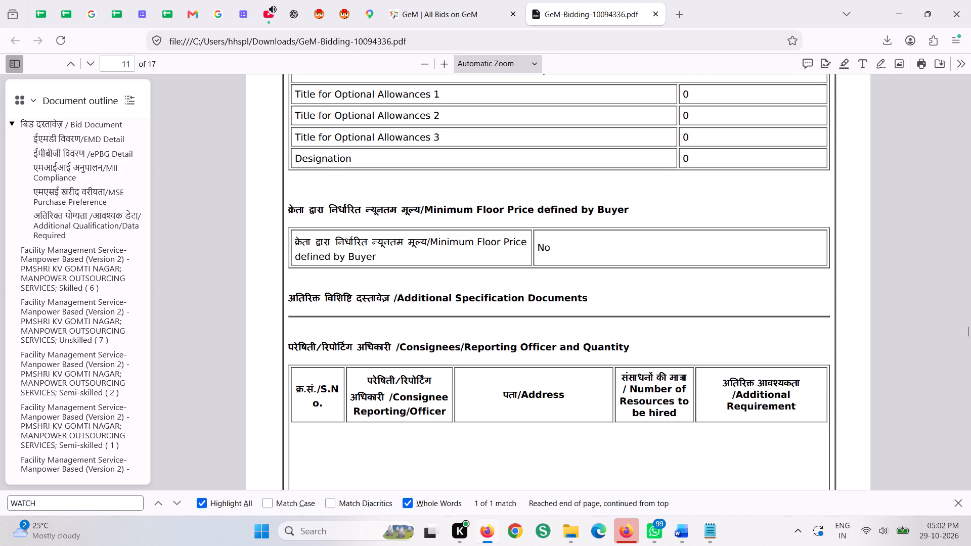
left_click(580, 0)
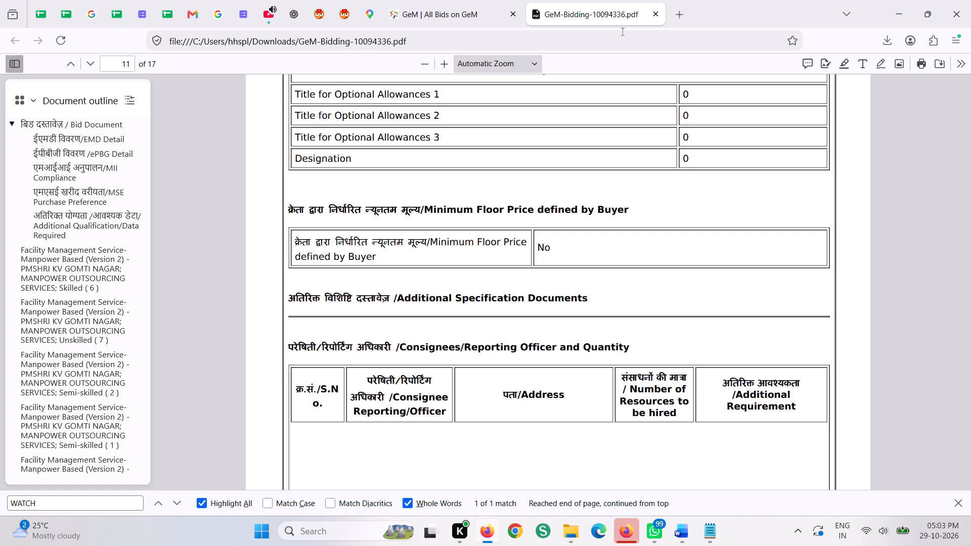
left_click(575, 0)
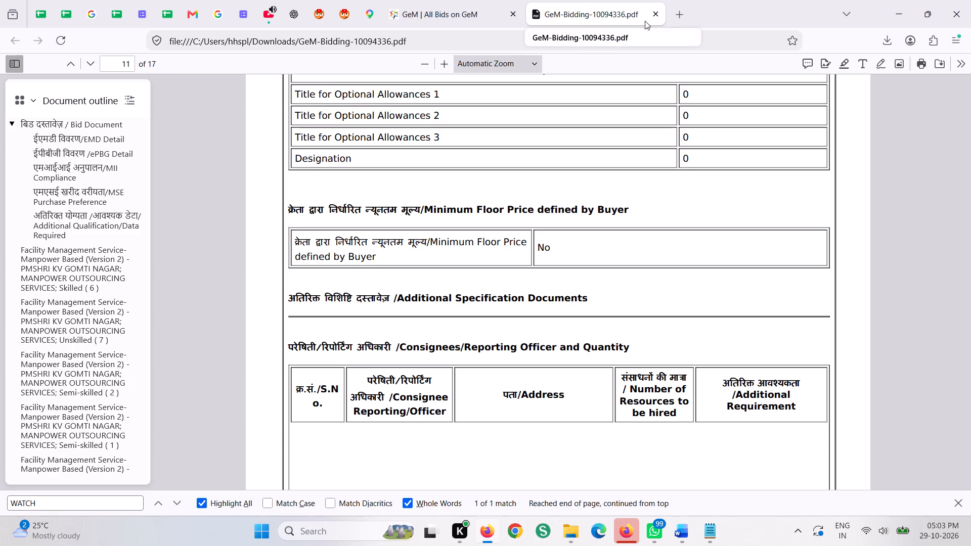
left_click(657, 17)
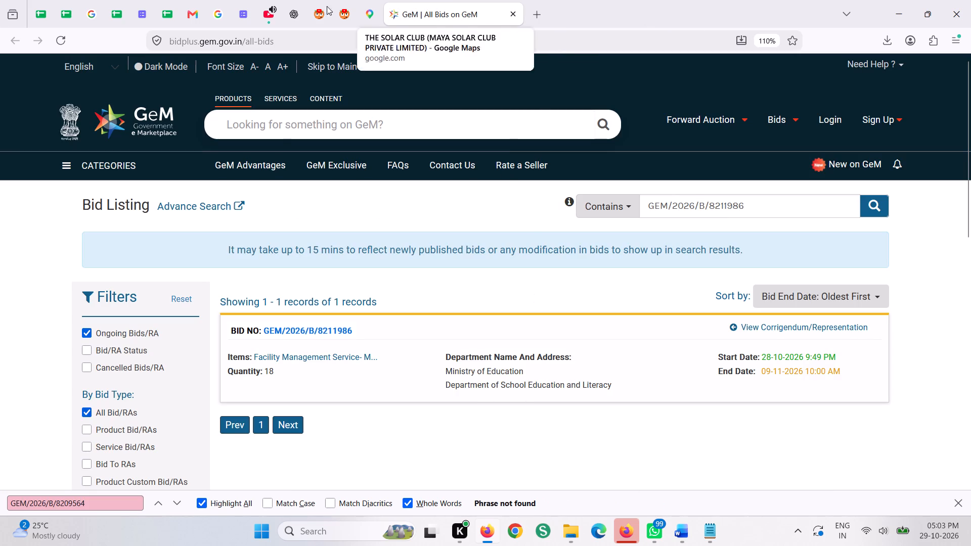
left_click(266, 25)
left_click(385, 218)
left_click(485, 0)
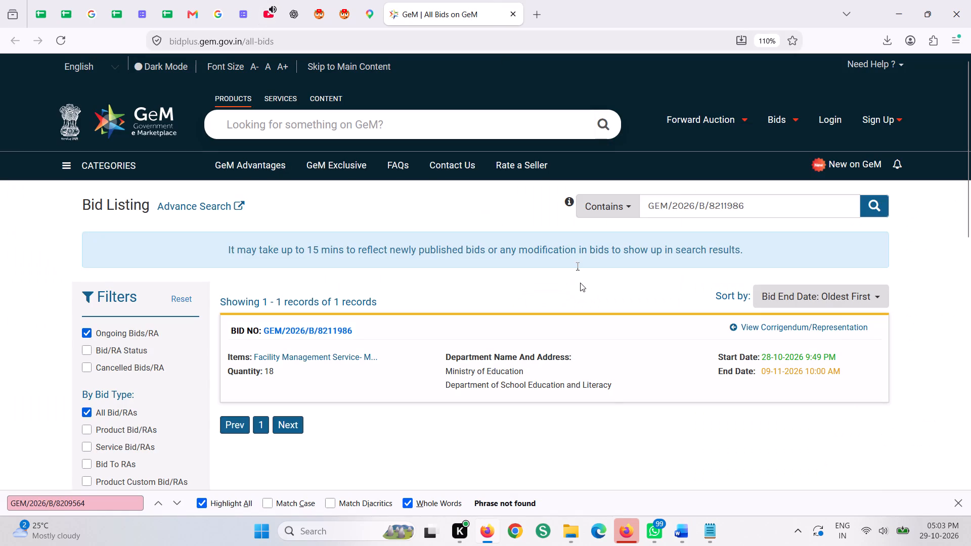
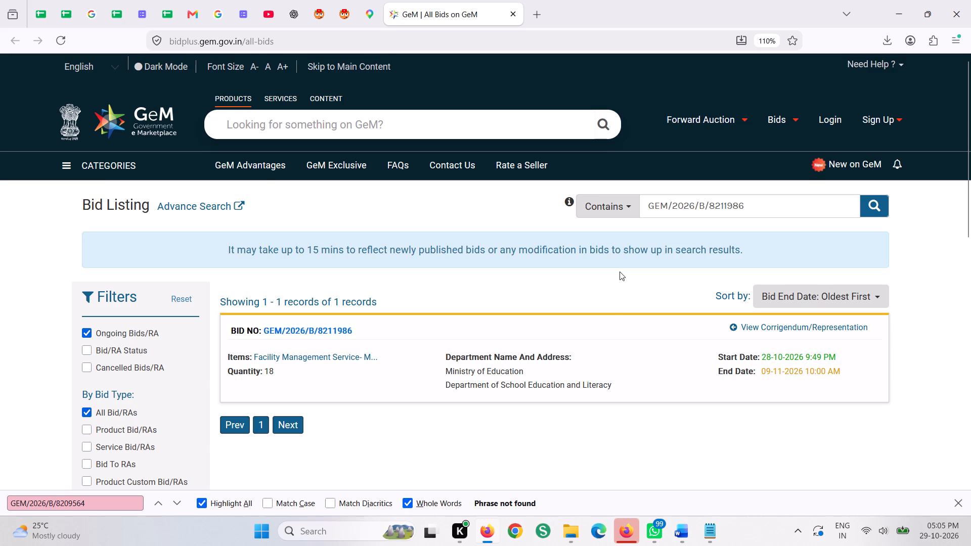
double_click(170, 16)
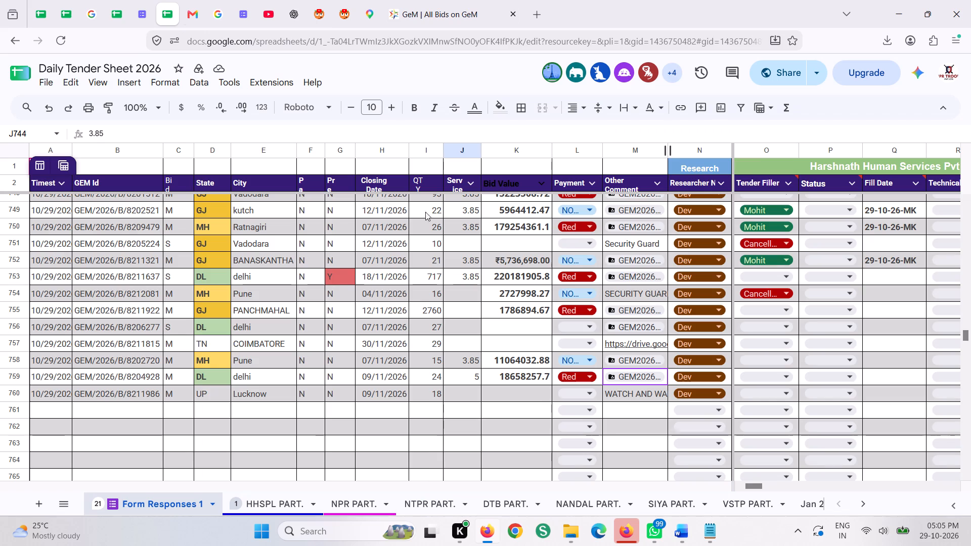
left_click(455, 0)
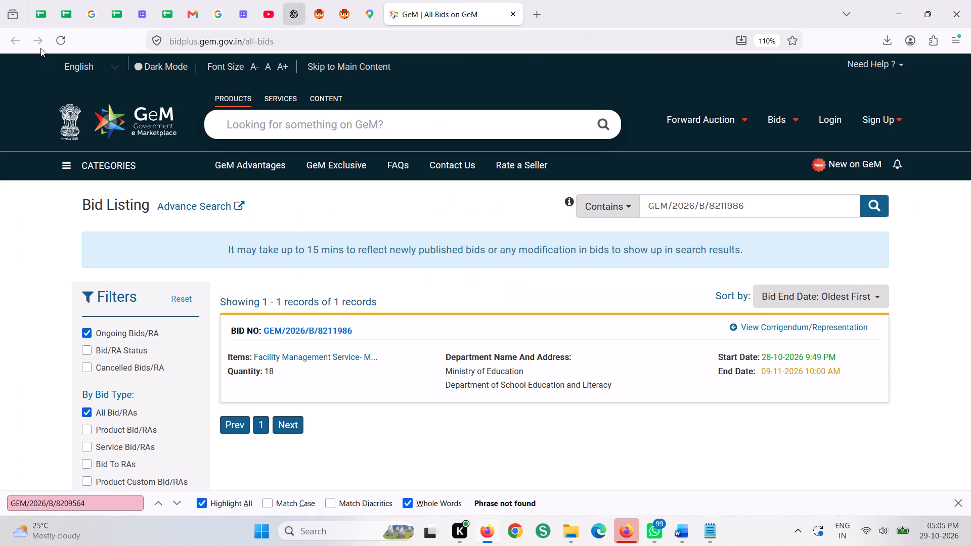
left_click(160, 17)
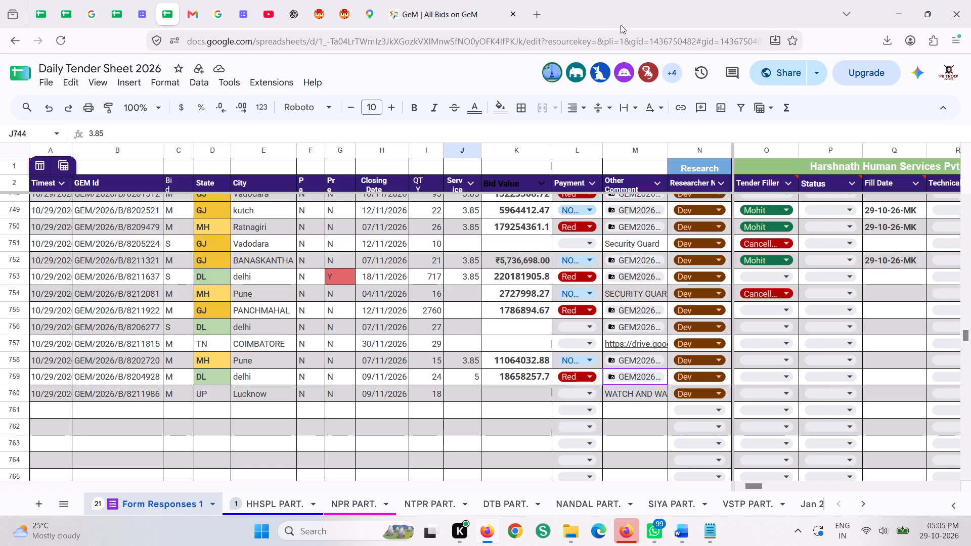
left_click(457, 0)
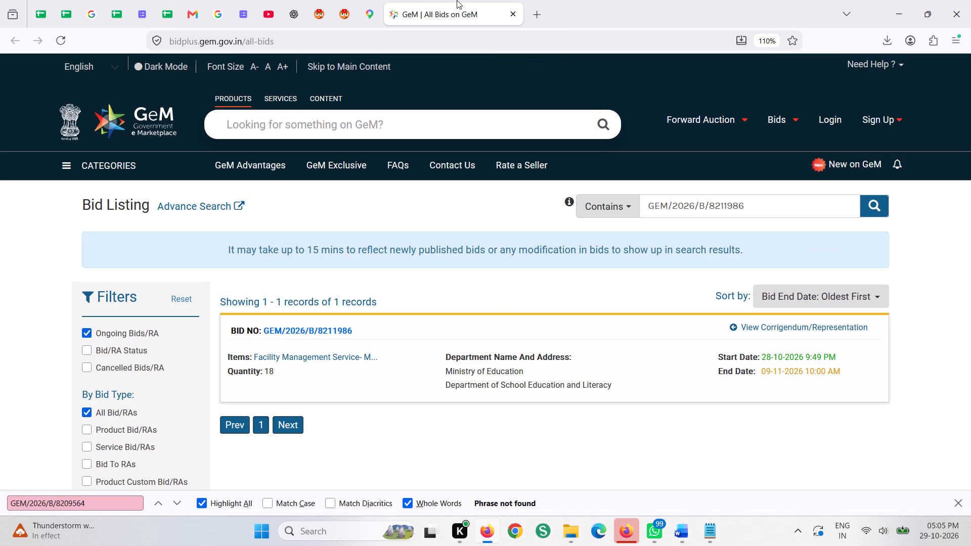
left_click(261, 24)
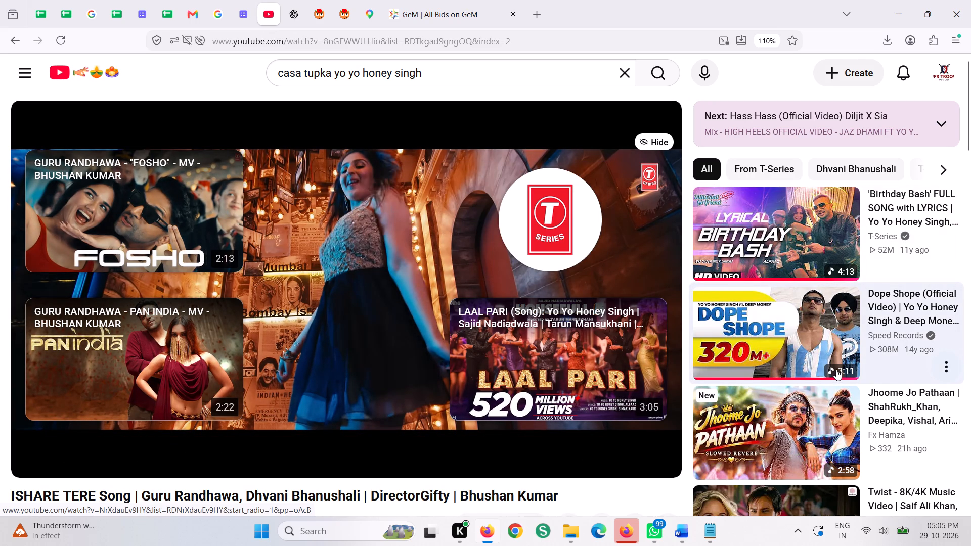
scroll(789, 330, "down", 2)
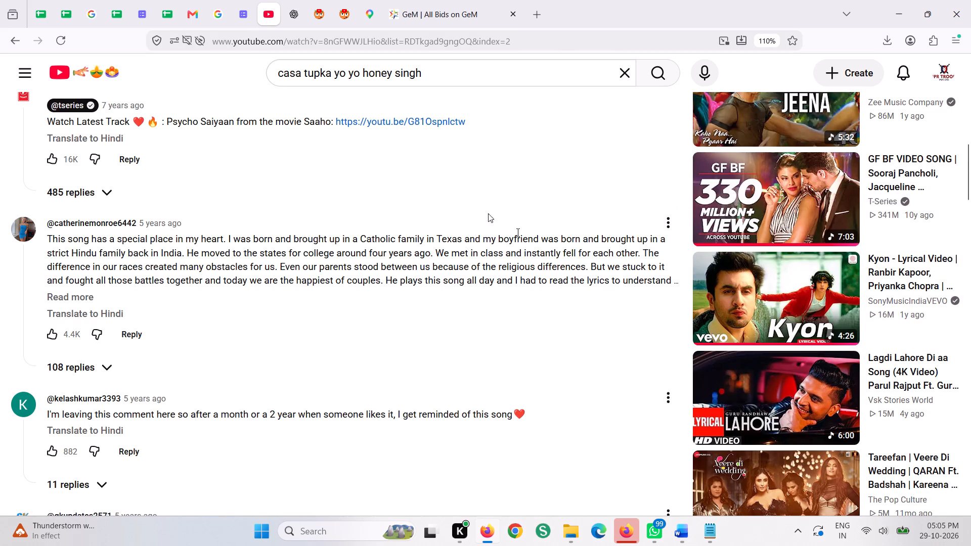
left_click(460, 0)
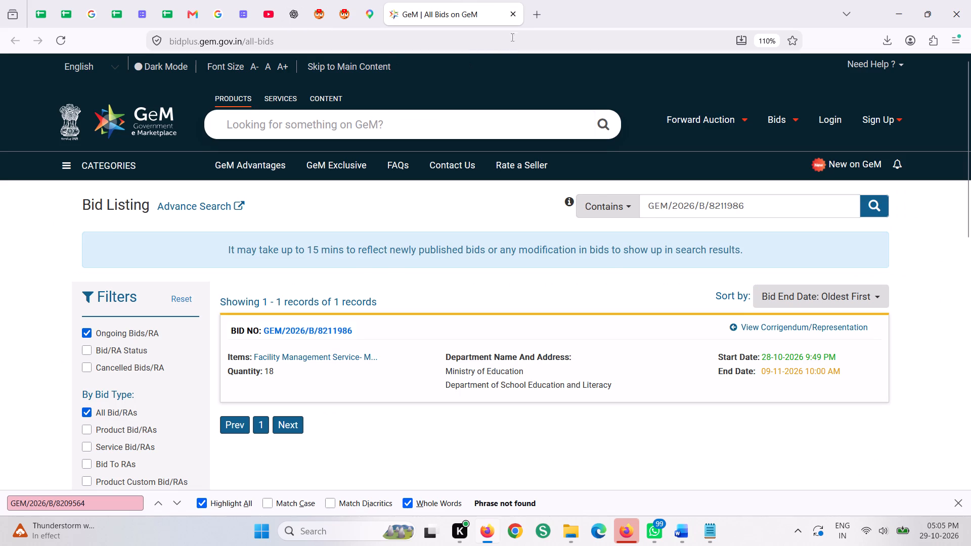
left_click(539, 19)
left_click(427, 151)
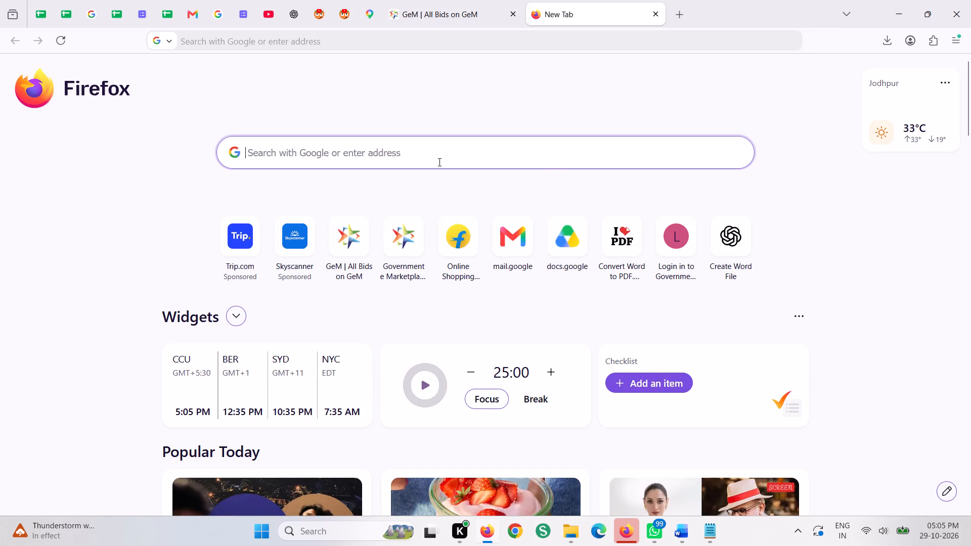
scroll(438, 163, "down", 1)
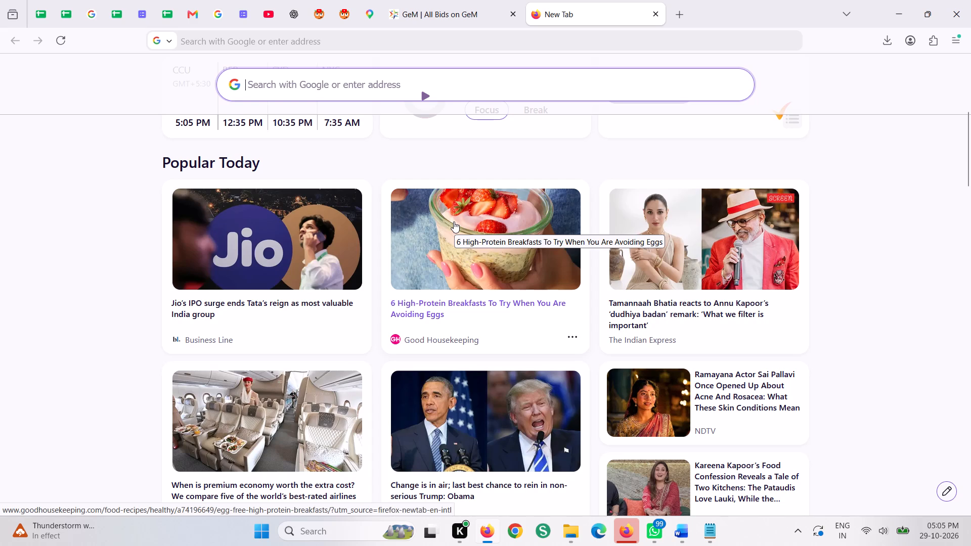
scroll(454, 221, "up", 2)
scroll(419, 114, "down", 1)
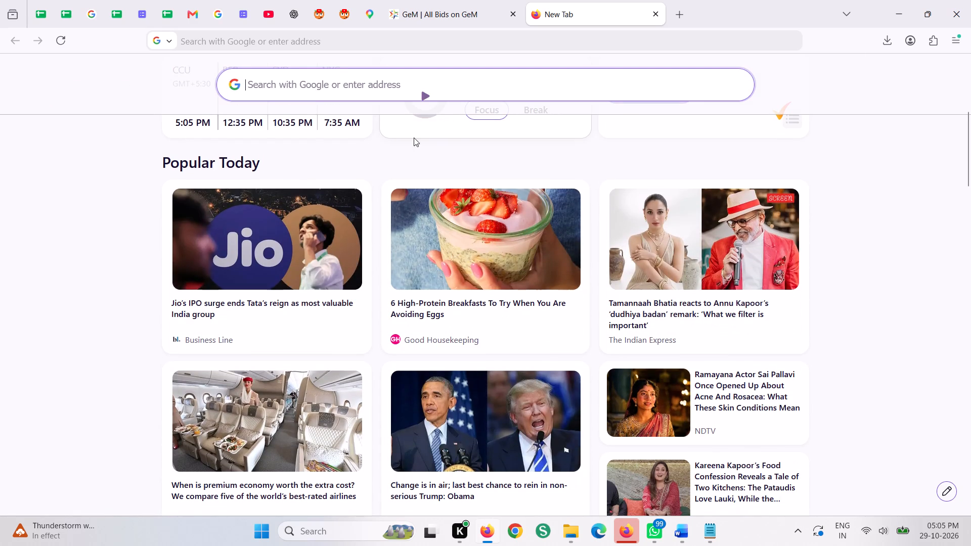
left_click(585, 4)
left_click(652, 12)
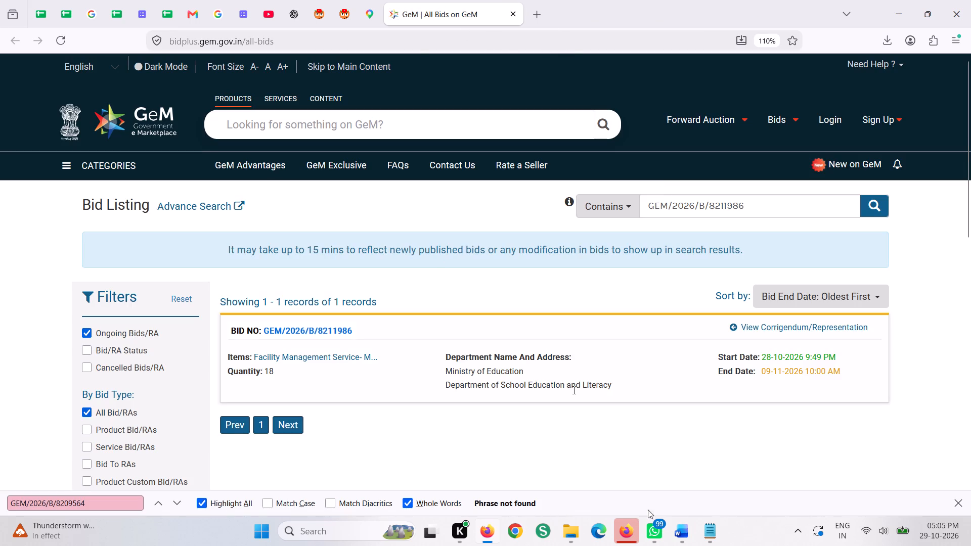
Search the web for VEGAMOVIES in a new browser tab.
left_click(534, 14)
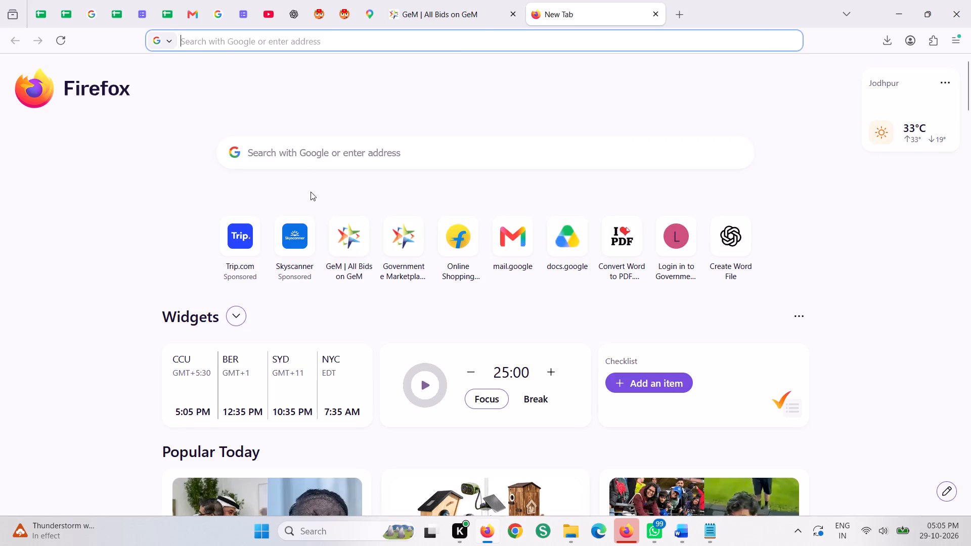
left_click(341, 151)
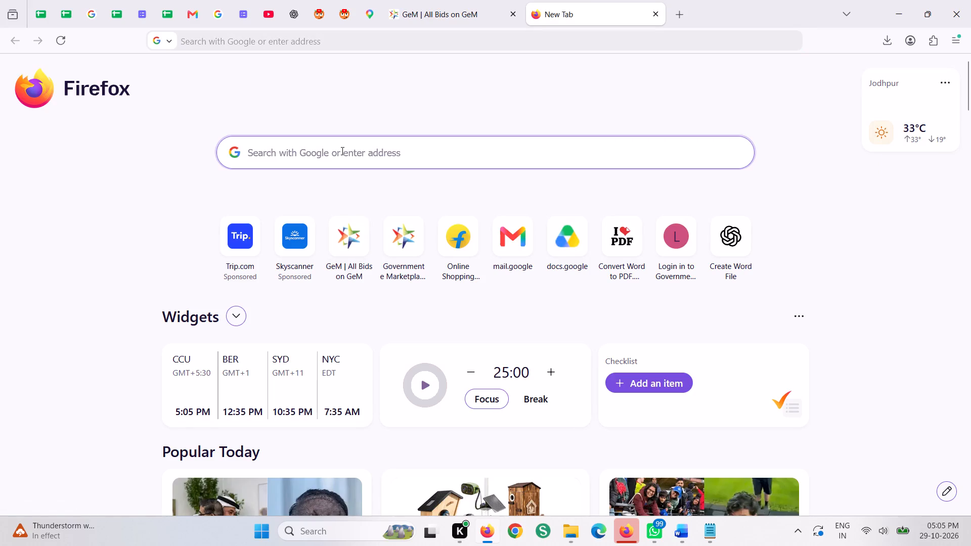
type("VE")
key("h")
key("BackSpace")
type("GAMOV")
key("i")
type("ES")
key("Return")
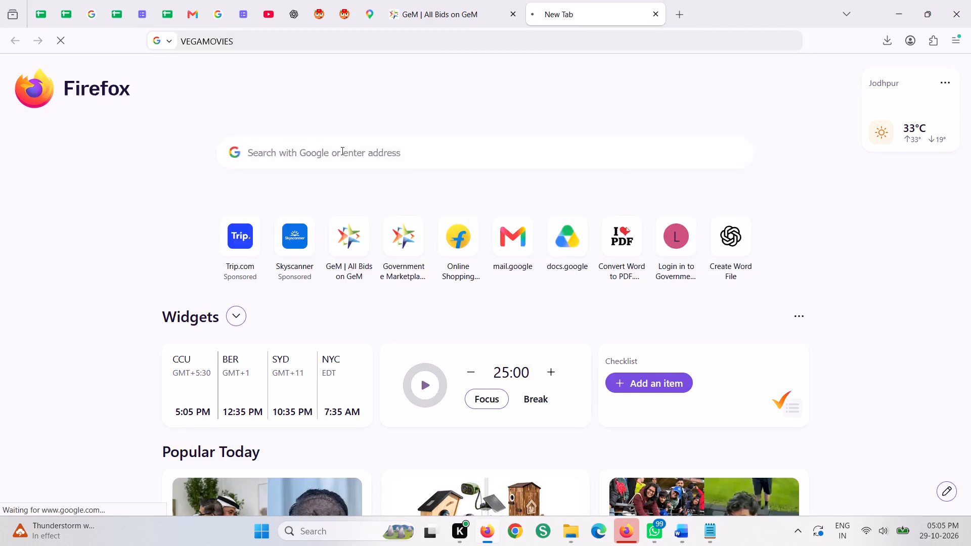
Try to open the vegamoviess.actor result from the VEGAMOVIES search, going back and forward to retry, and dismiss the WhatsApp notification.
left_click(149, 244)
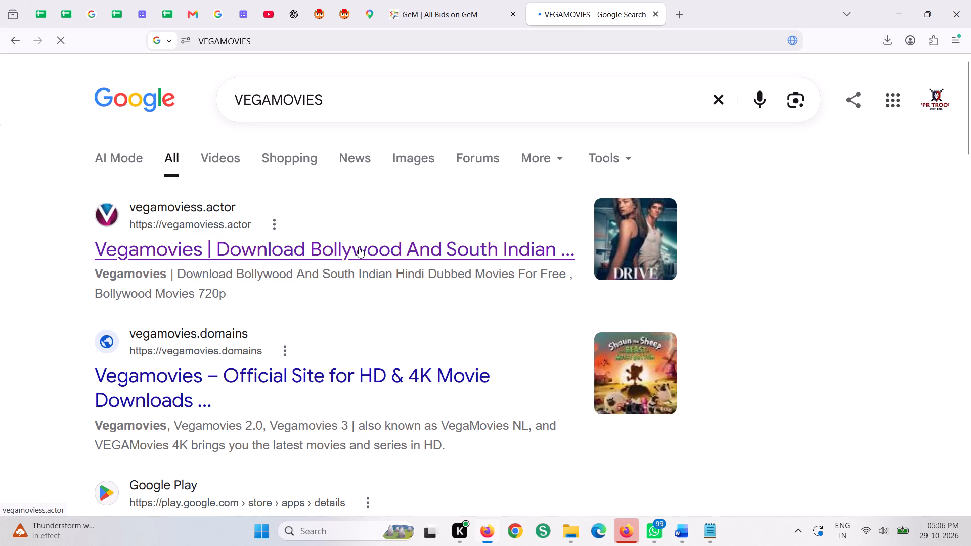
left_click(385, 248)
left_click(372, 250)
scroll(431, 252, "up", 1)
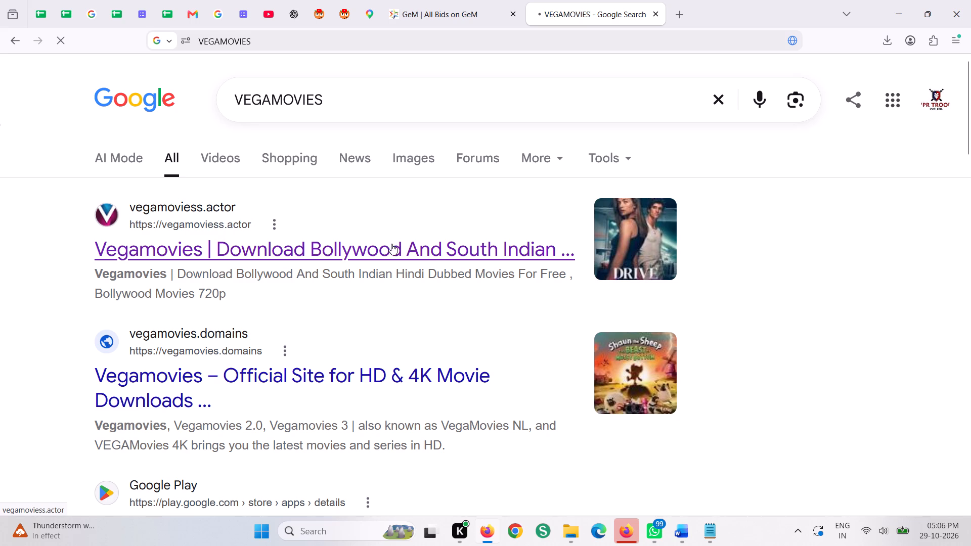
left_click(383, 244)
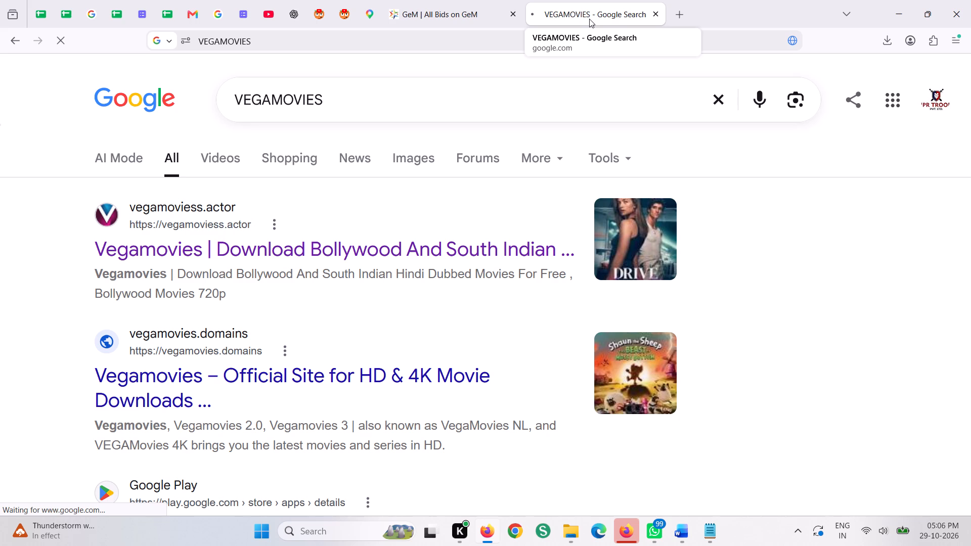
left_click(9, 48)
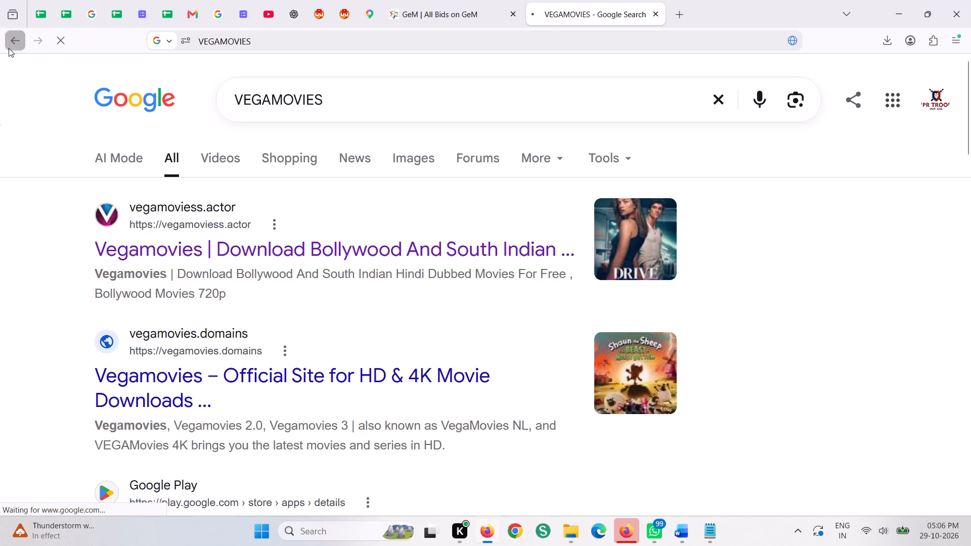
left_click(477, 145)
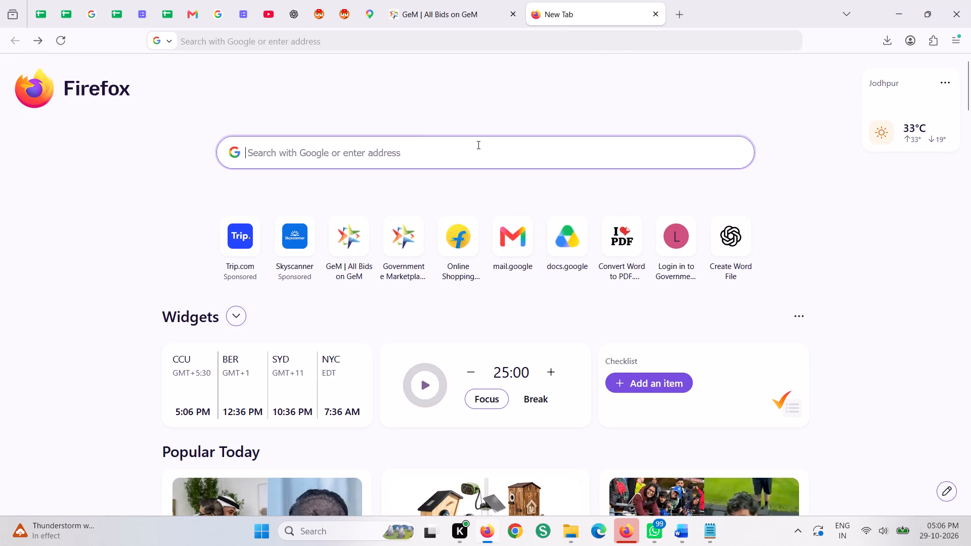
left_click(46, 35)
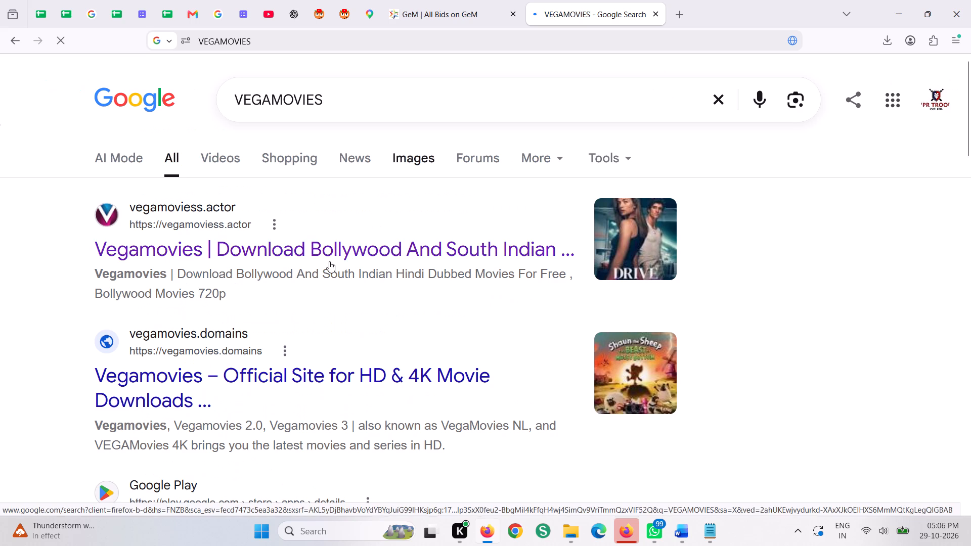
left_click(320, 255)
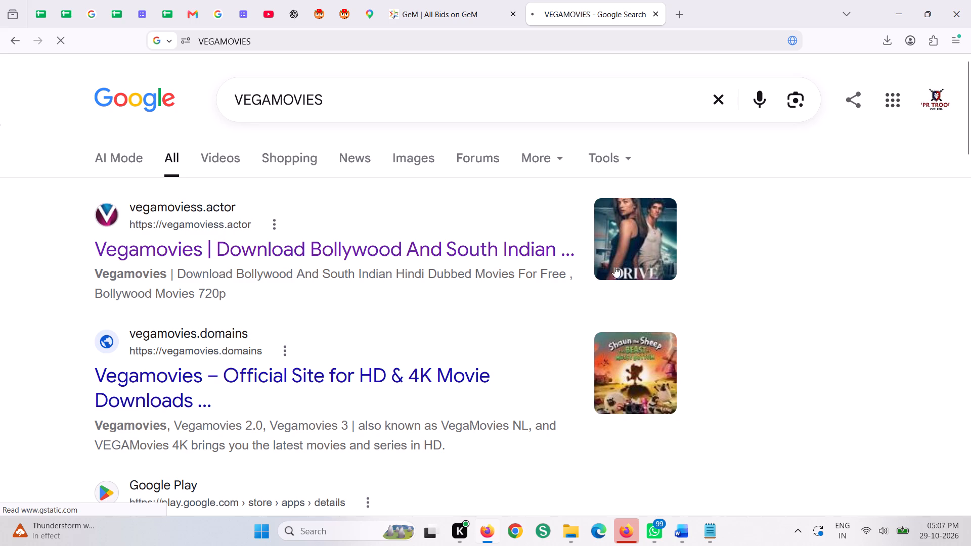
scroll(409, 287, "down", 4)
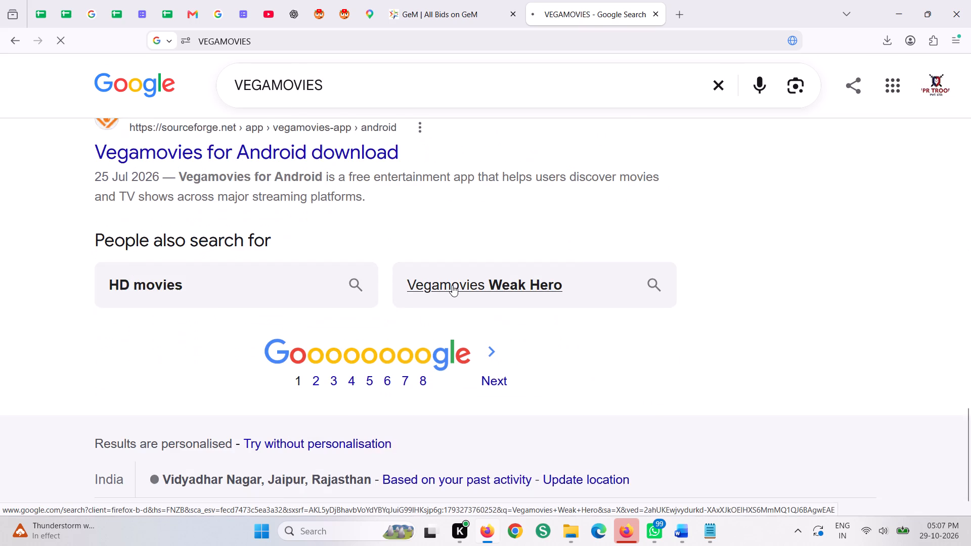
scroll(448, 285, "up", 2)
scroll(537, 280, "up", 2)
scroll(592, 281, "up", 1)
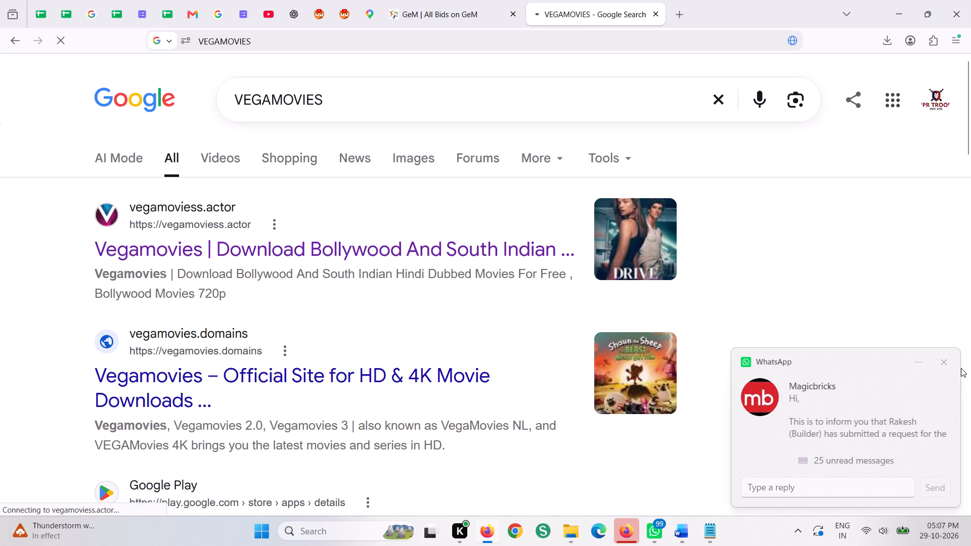
left_click(952, 362)
left_click(402, 248)
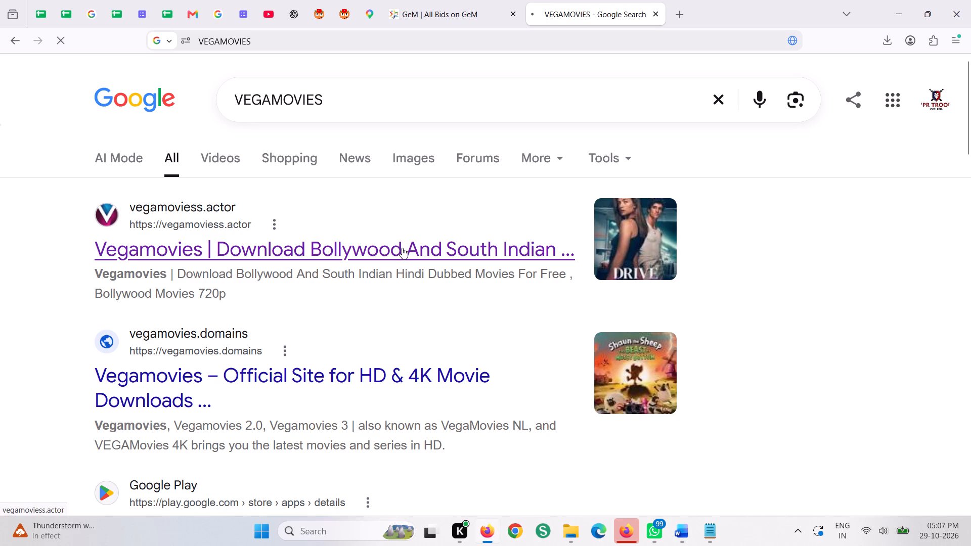